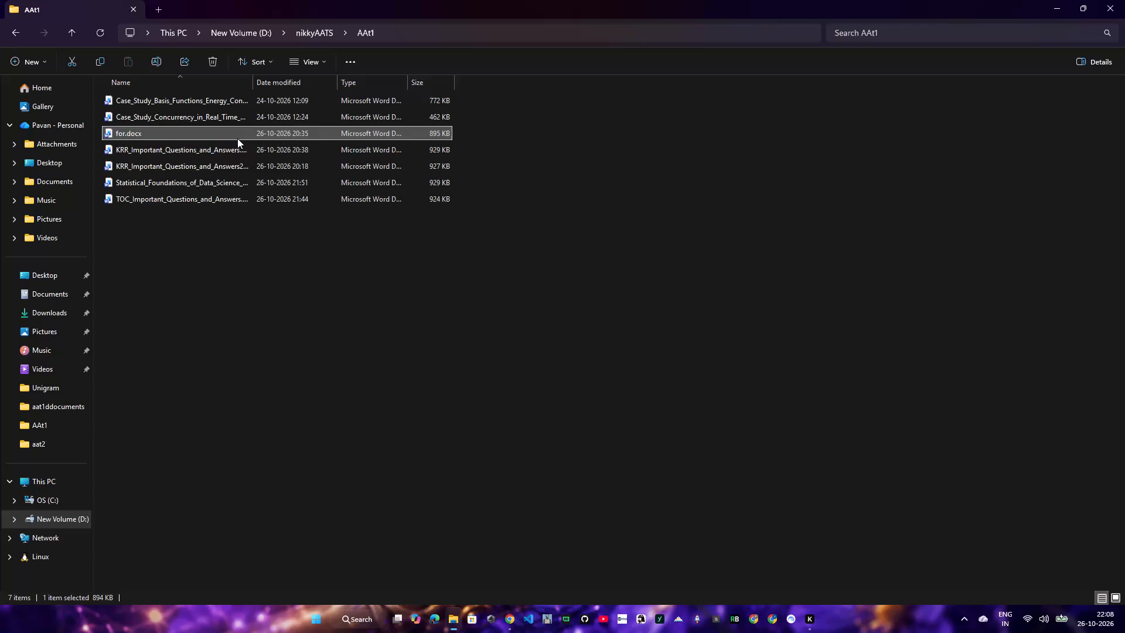
Open the Statistical_Foundations_of_Data_Science study guide document from the AAt1 folder.
left_click(226, 166)
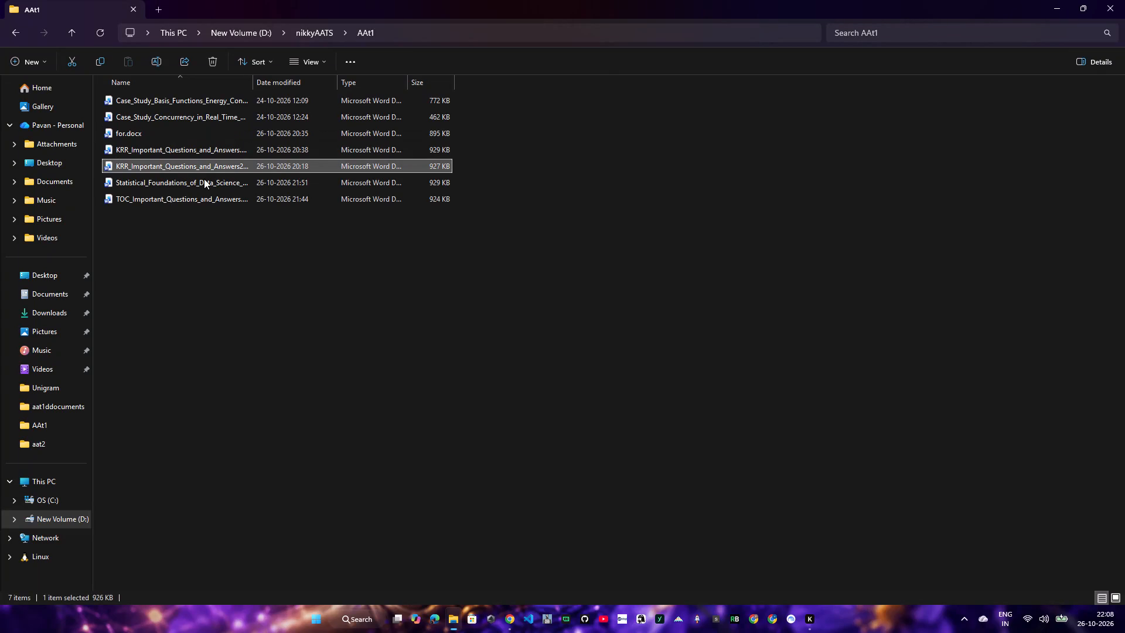
double_click(204, 179)
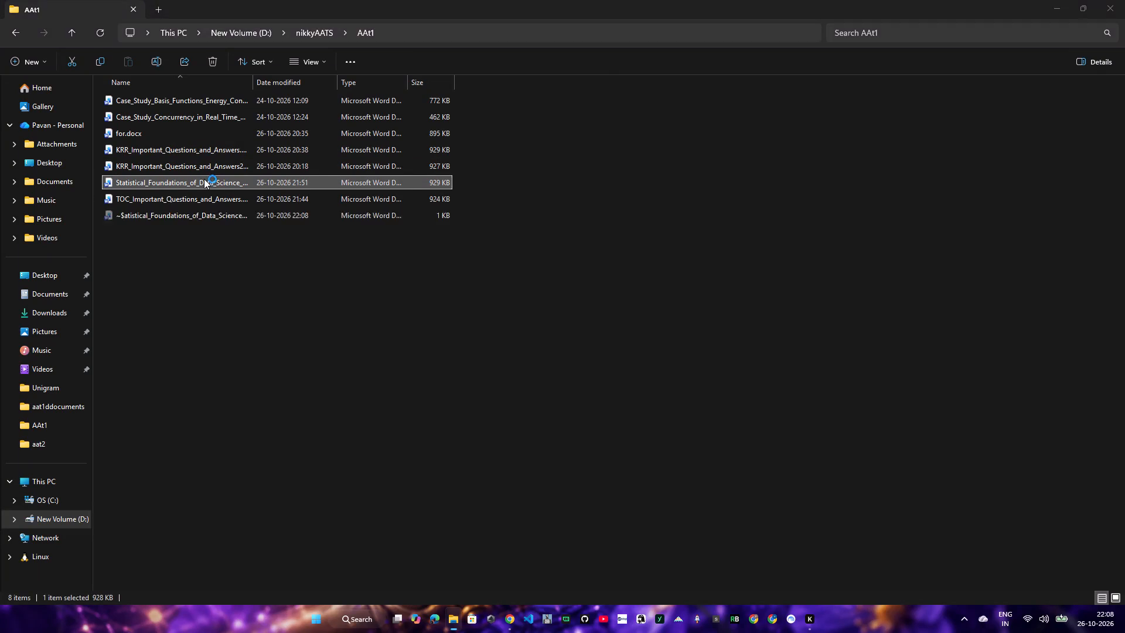
Set the paragraph spacing before the SFDSAAT1.PDF file name line on page 1 to 15 pt.
scroll(397, 261, "down", 2)
scroll(397, 261, "up", 2)
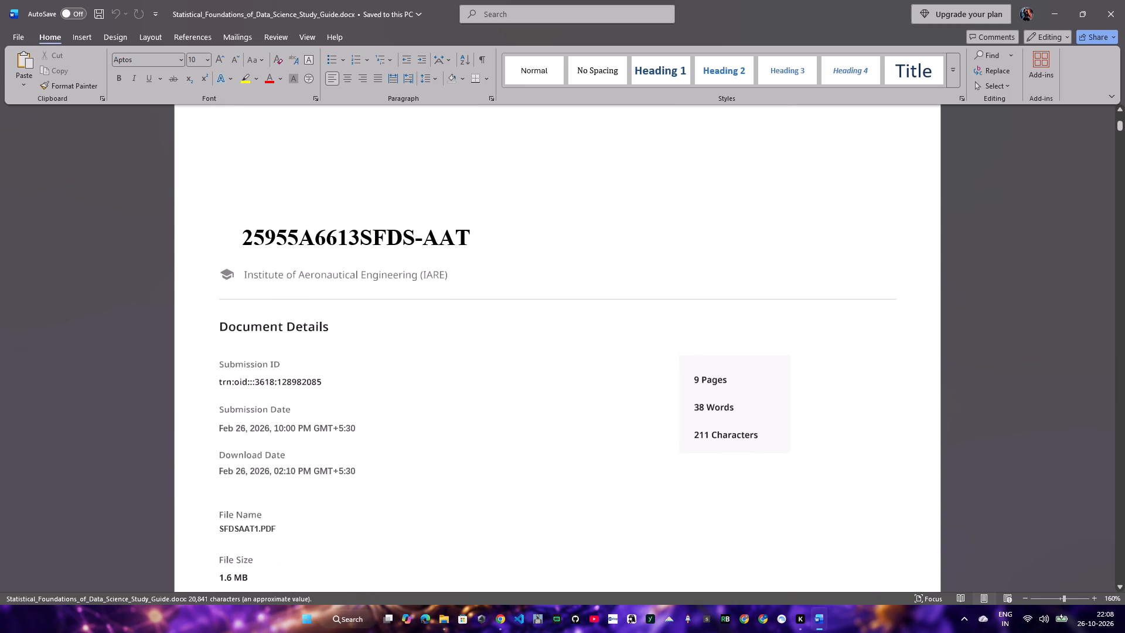
scroll(379, 272, "down", 1)
scroll(371, 393, "down", 1)
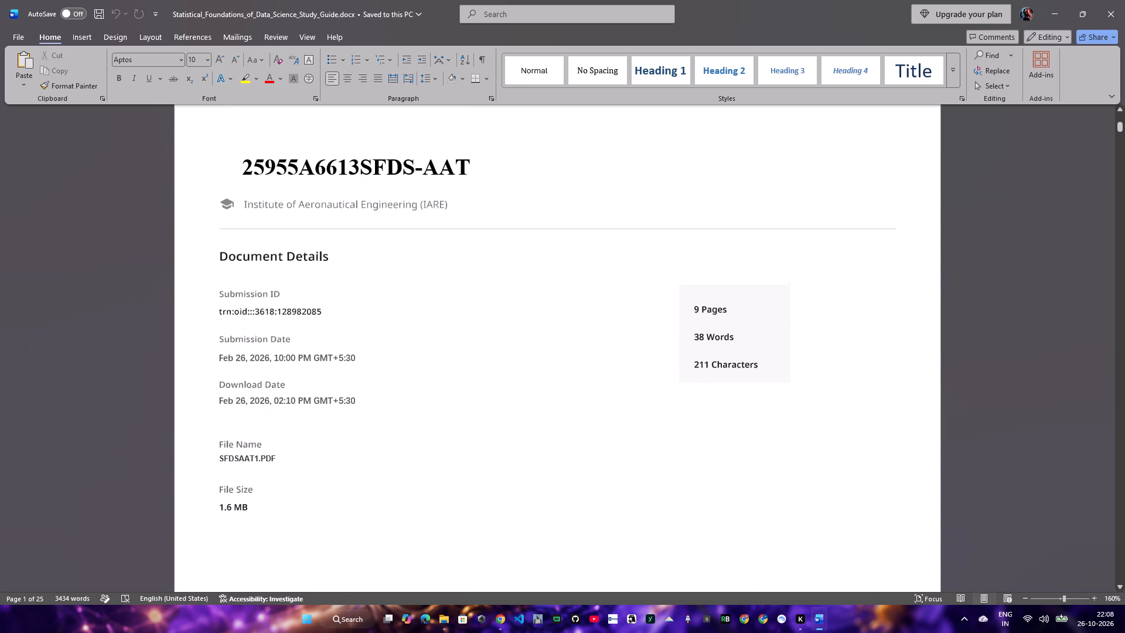
scroll(371, 393, "down", 1)
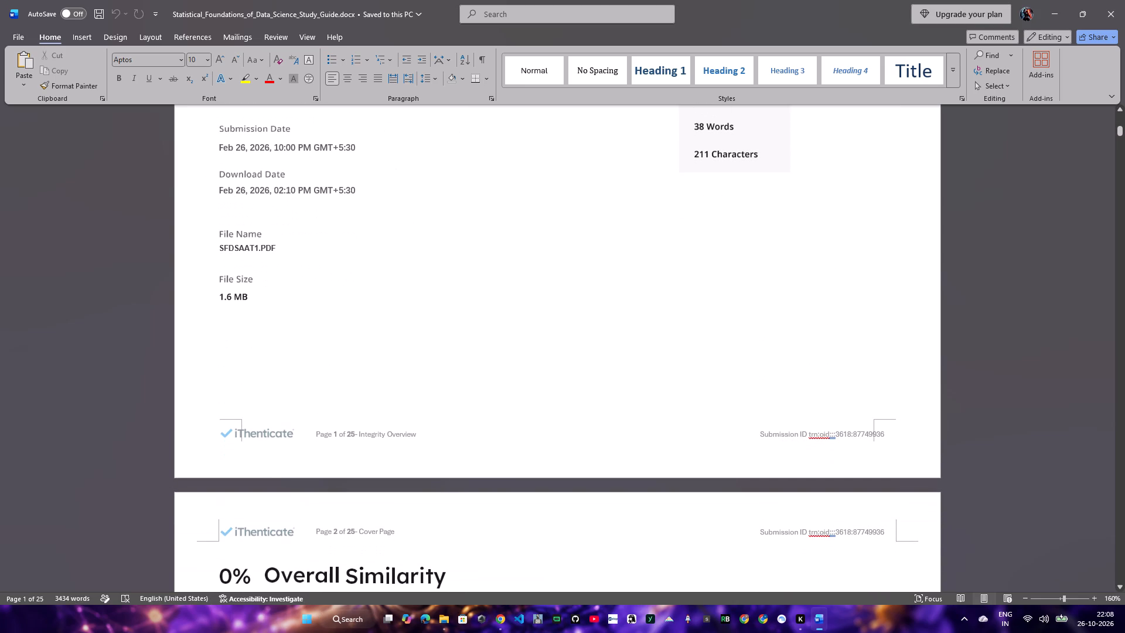
left_click(272, 239)
left_click(267, 233)
scroll(291, 243, "up", 2)
scroll(291, 243, "down", 1)
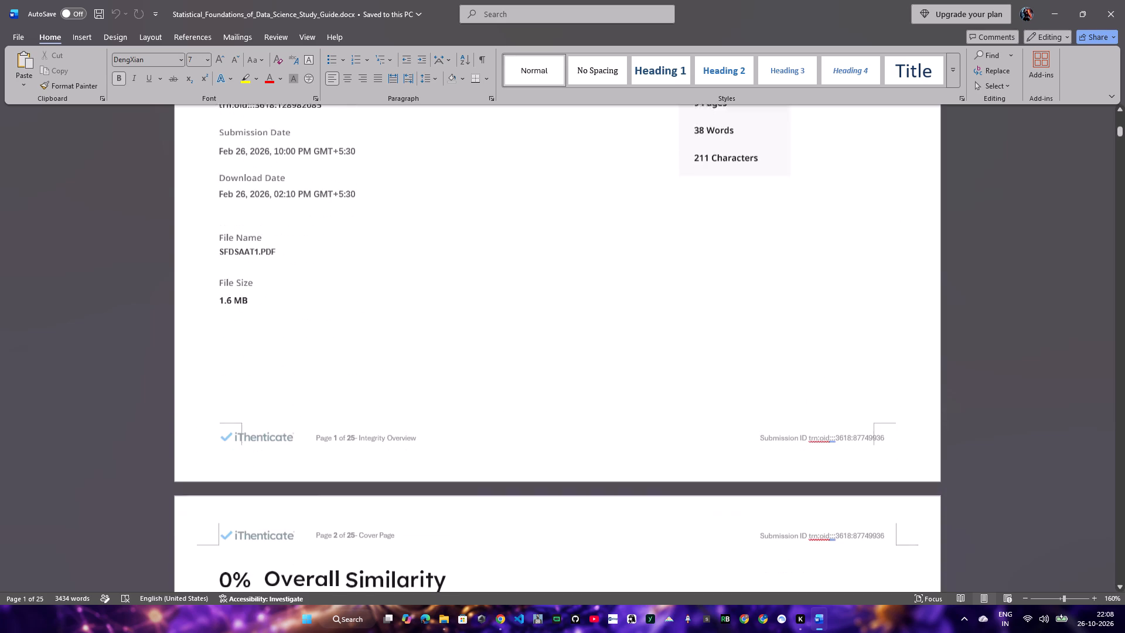
scroll(291, 243, "down", 1)
left_click_drag(289, 234, 230, 234)
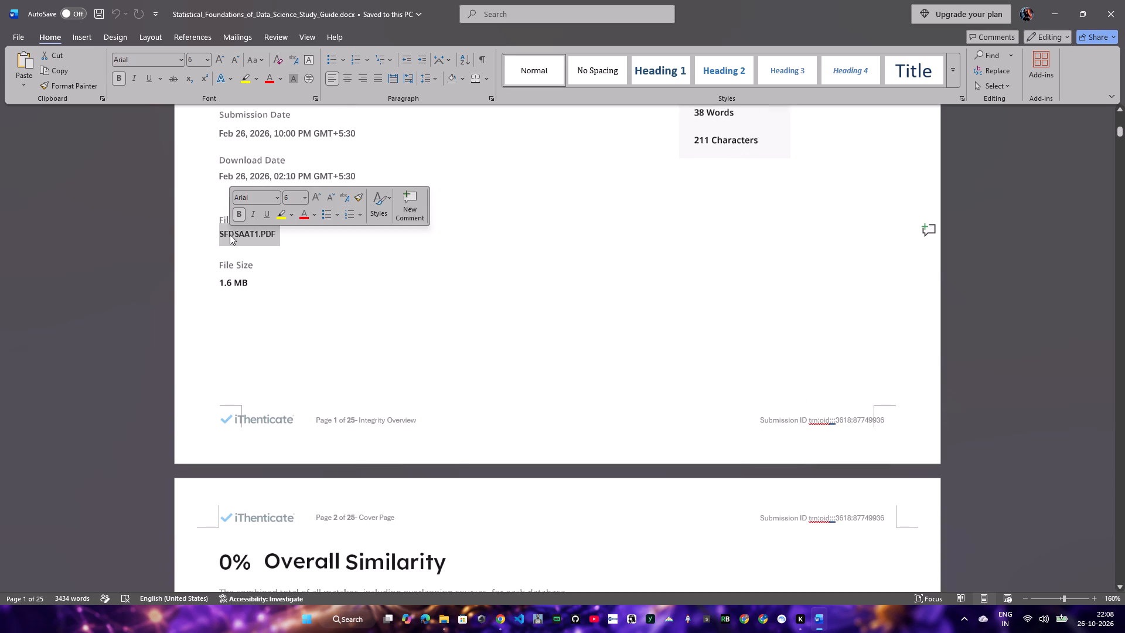
left_click(490, 94)
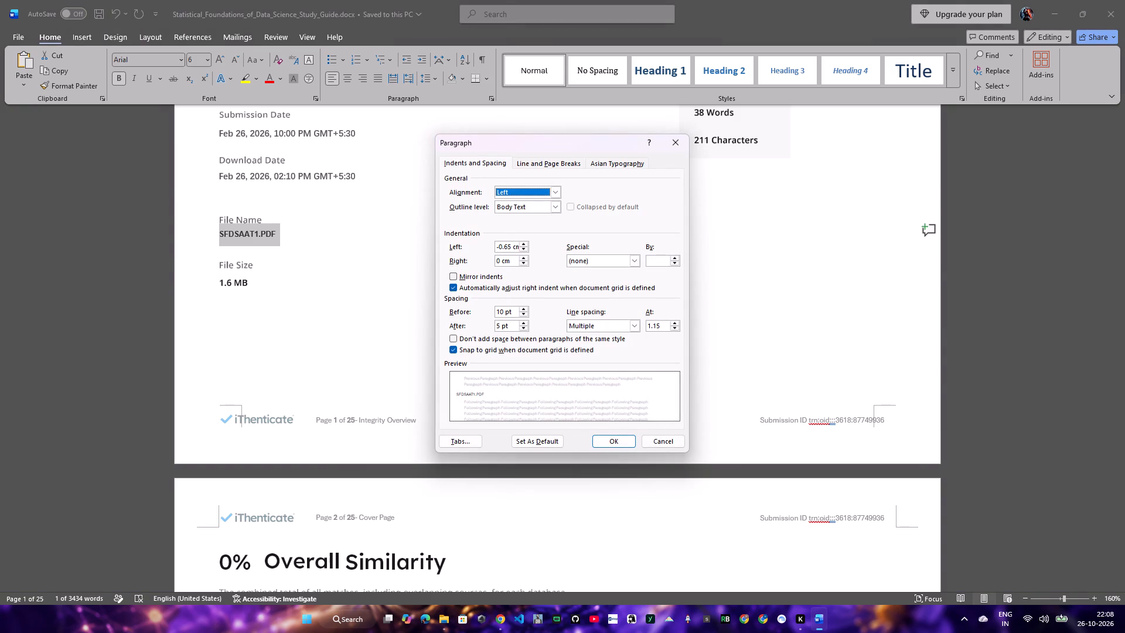
double_click(501, 314)
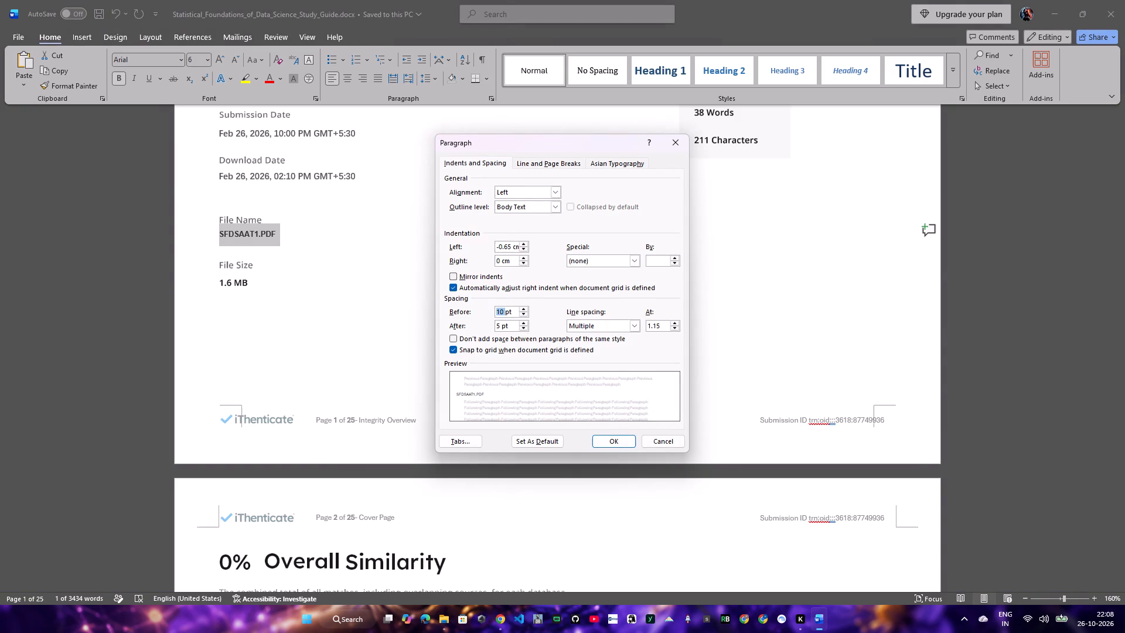
type("12")
key("BackSpace")
key("5")
key("Return")
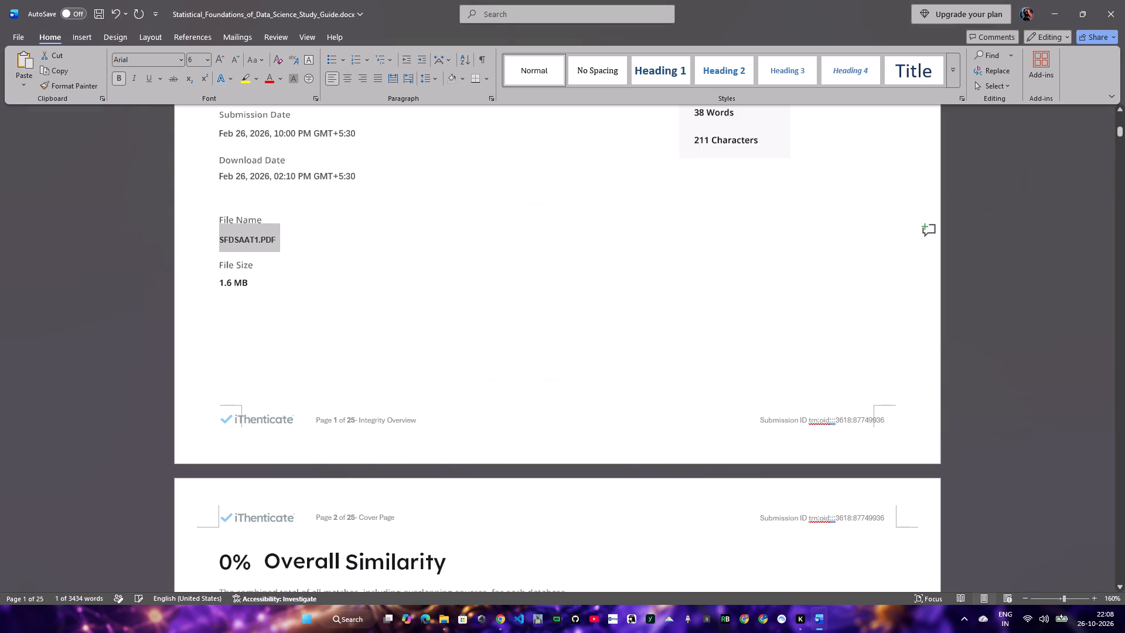
left_click(393, 308)
Examine the similarity report pages and the student details table at the front of the document.
scroll(338, 288, "down", 1)
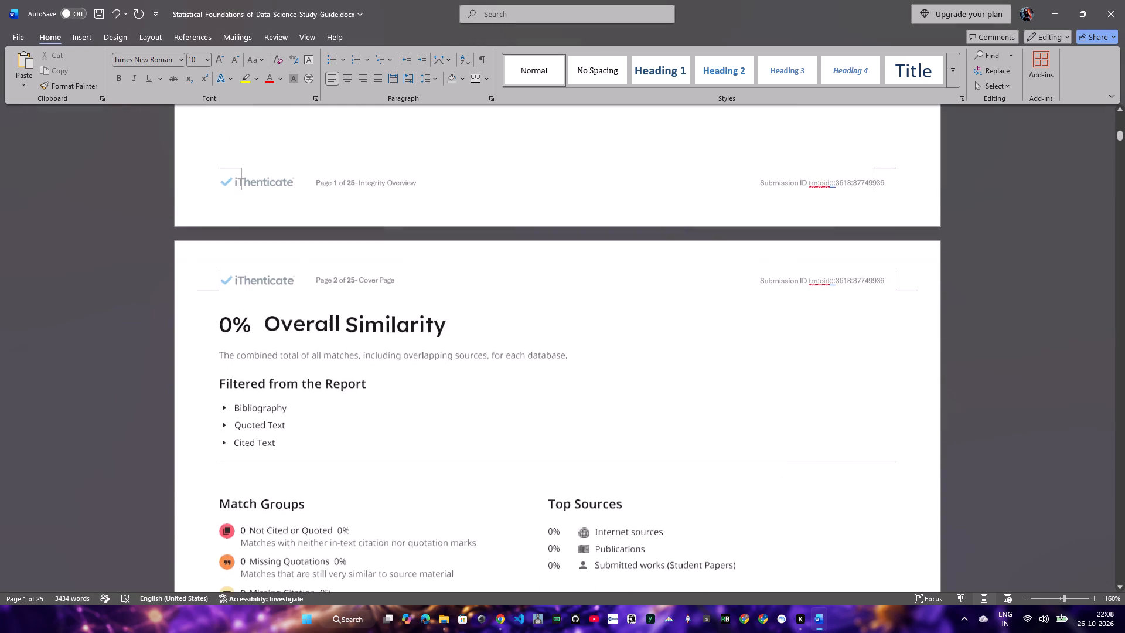
scroll(338, 288, "down", 3)
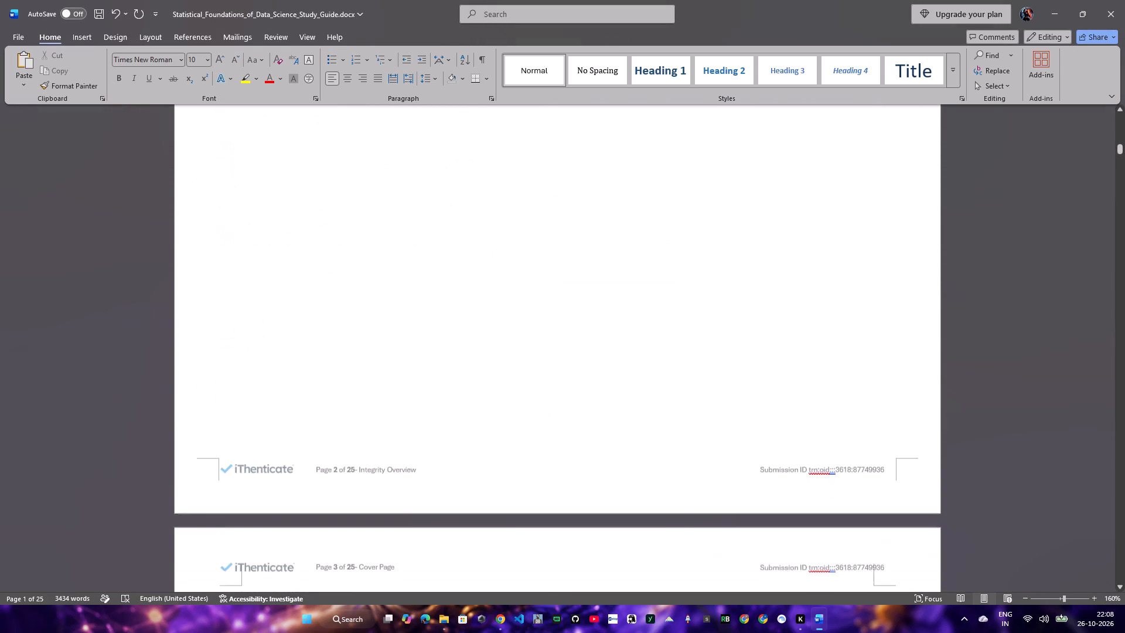
scroll(338, 288, "down", 4)
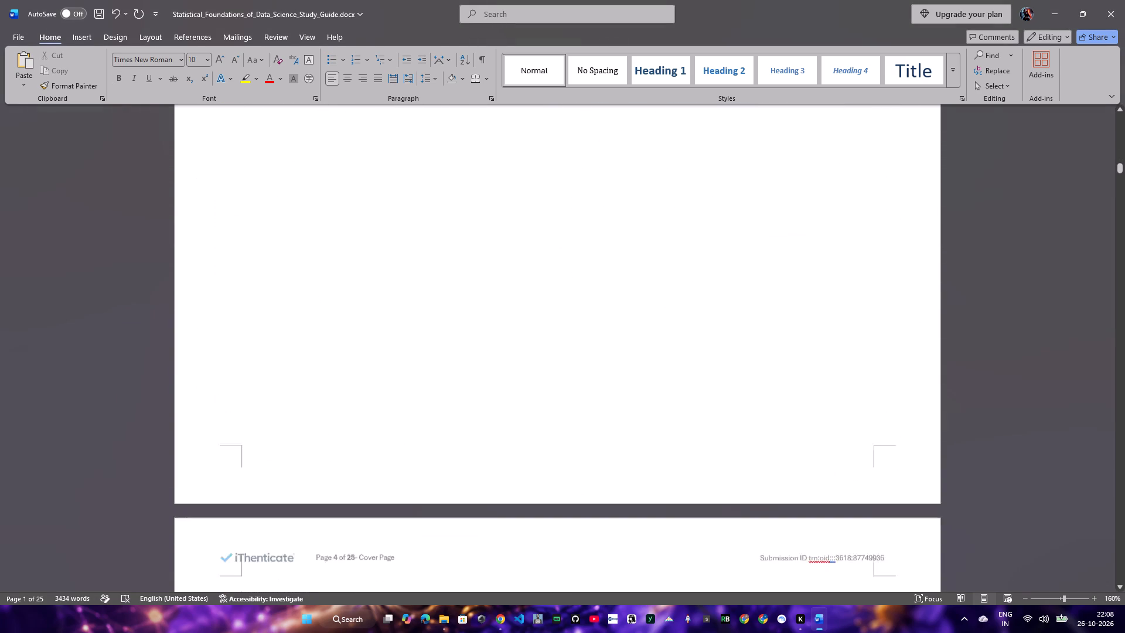
scroll(338, 288, "down", 4)
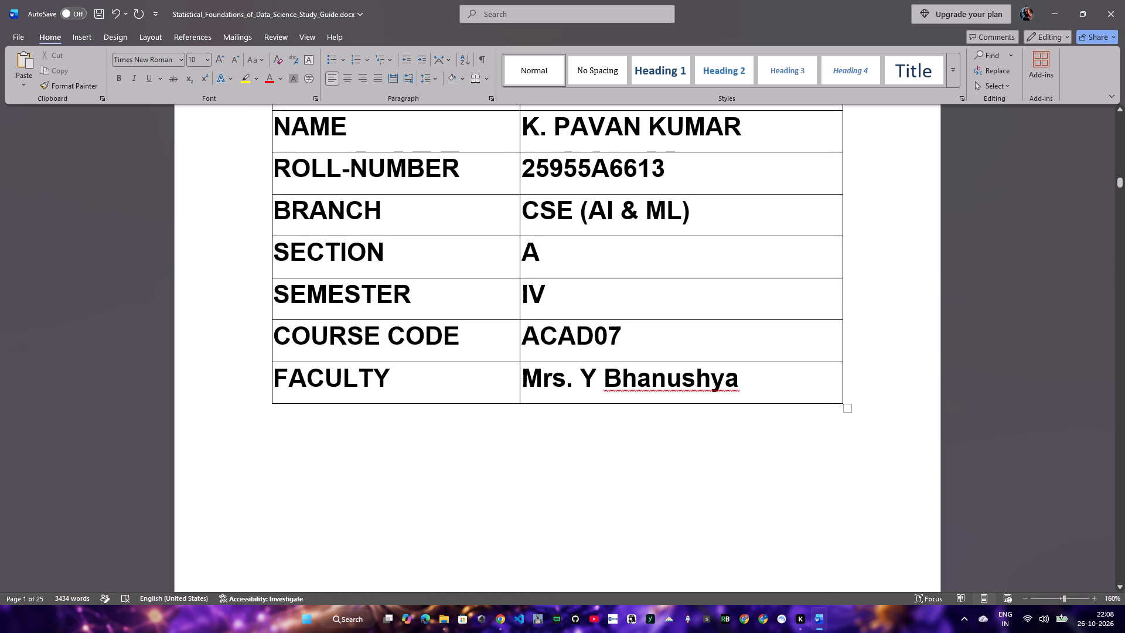
scroll(627, 373, "up", 5)
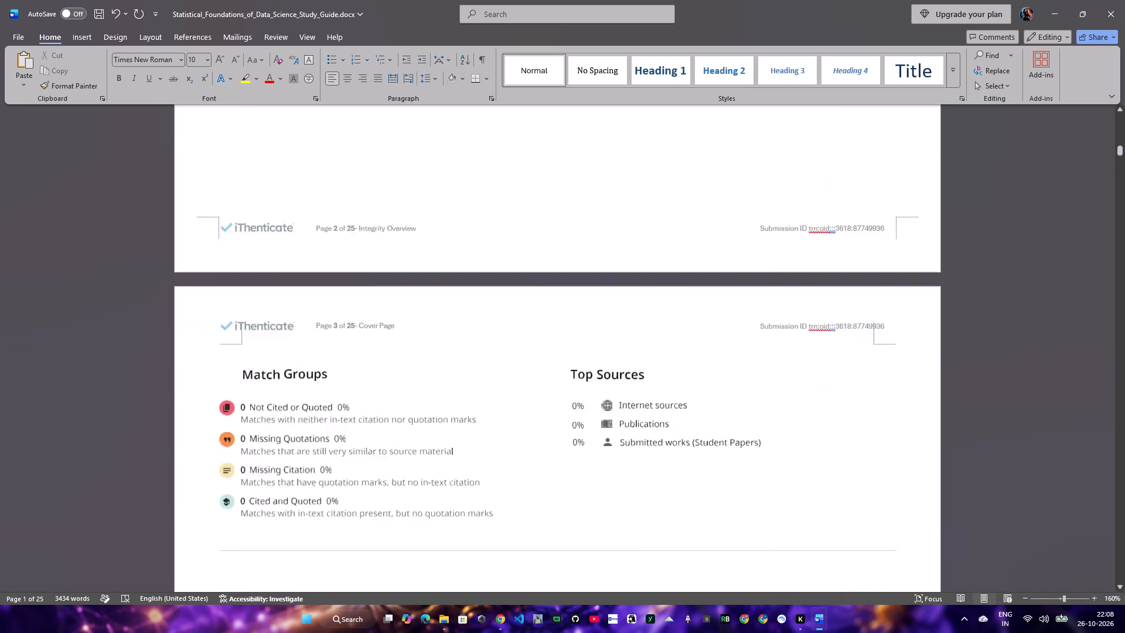
scroll(540, 321, "up", 3)
scroll(540, 321, "down", 4)
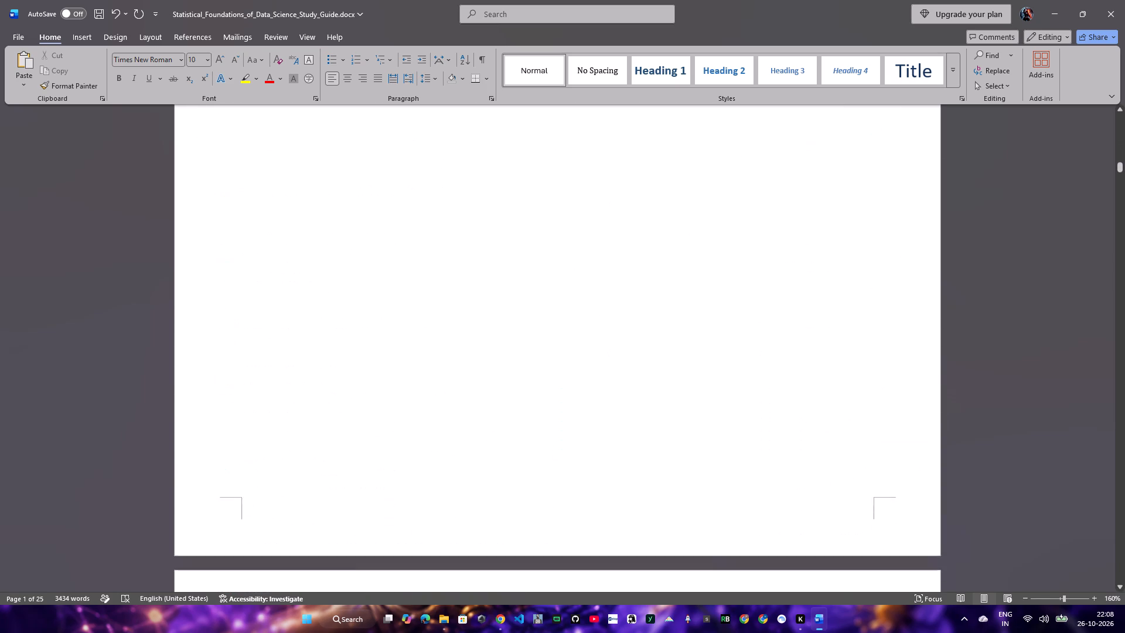
scroll(540, 321, "down", 8)
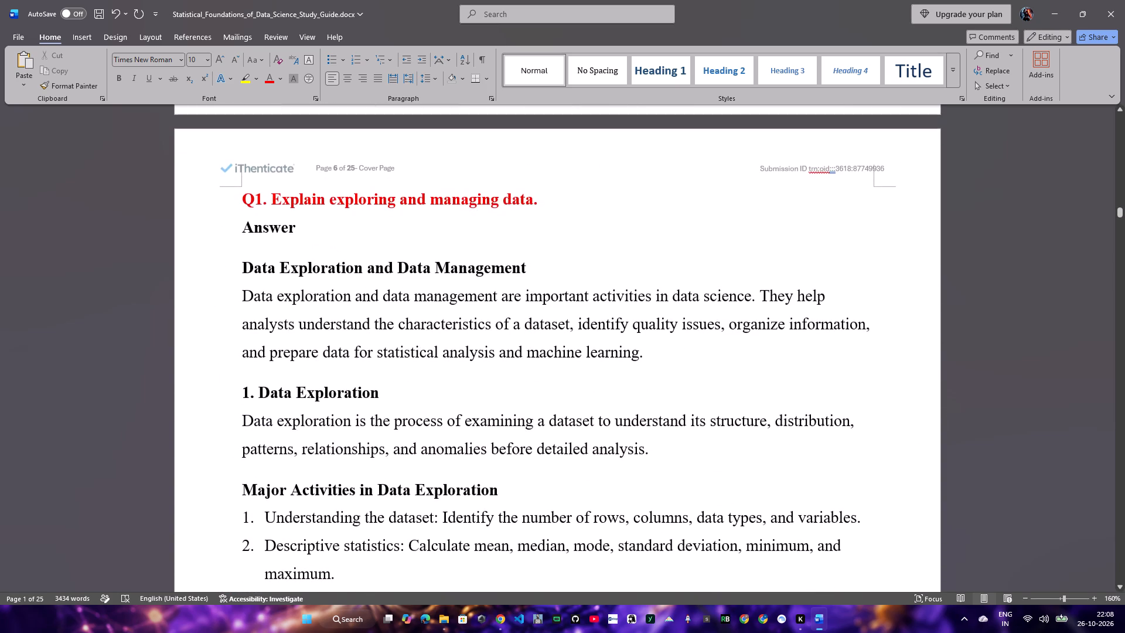
Review the layout of the question-and-answer pages from Q1 through the start of Q9.
scroll(540, 321, "down", 2)
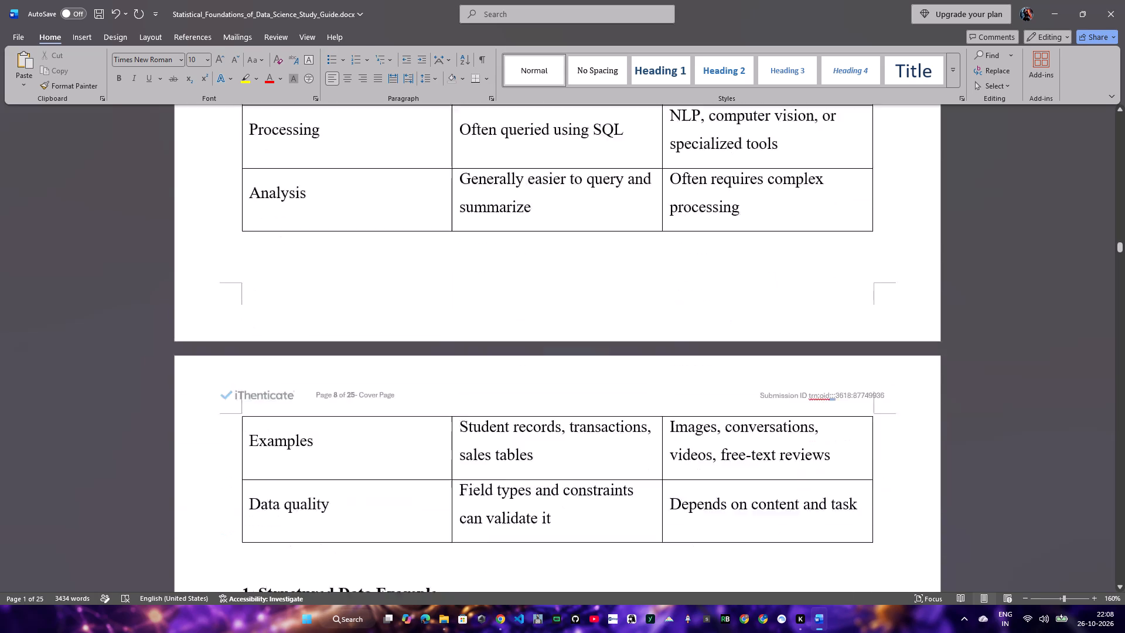
scroll(540, 321, "down", 2)
scroll(378, 195, "down", 2)
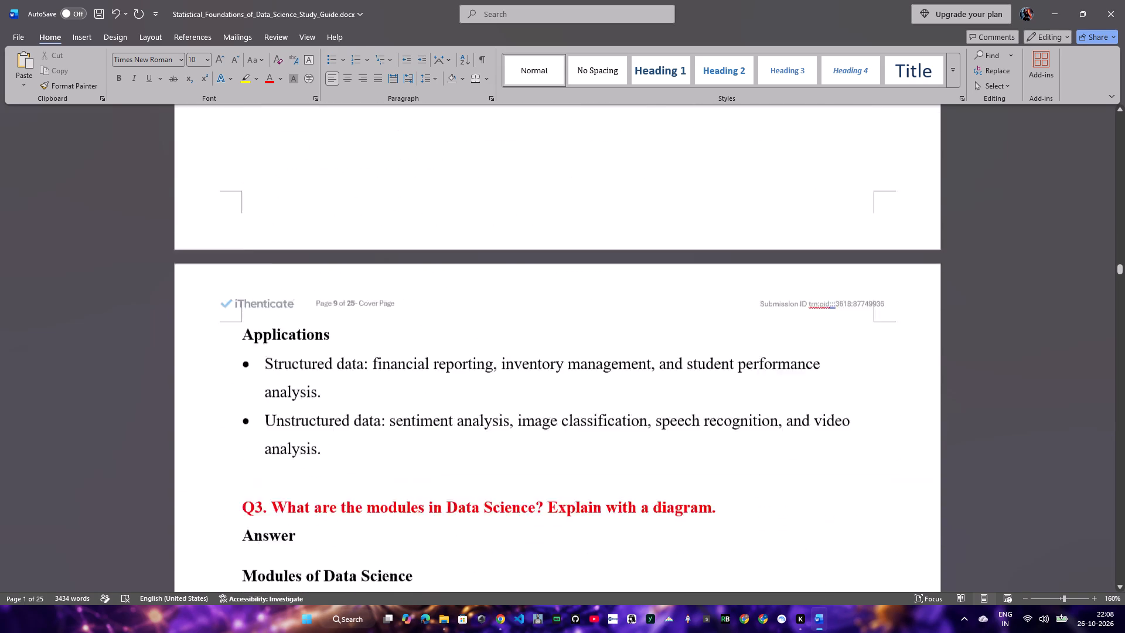
scroll(378, 195, "down", 1)
scroll(378, 195, "up", 3)
scroll(378, 195, "down", 4)
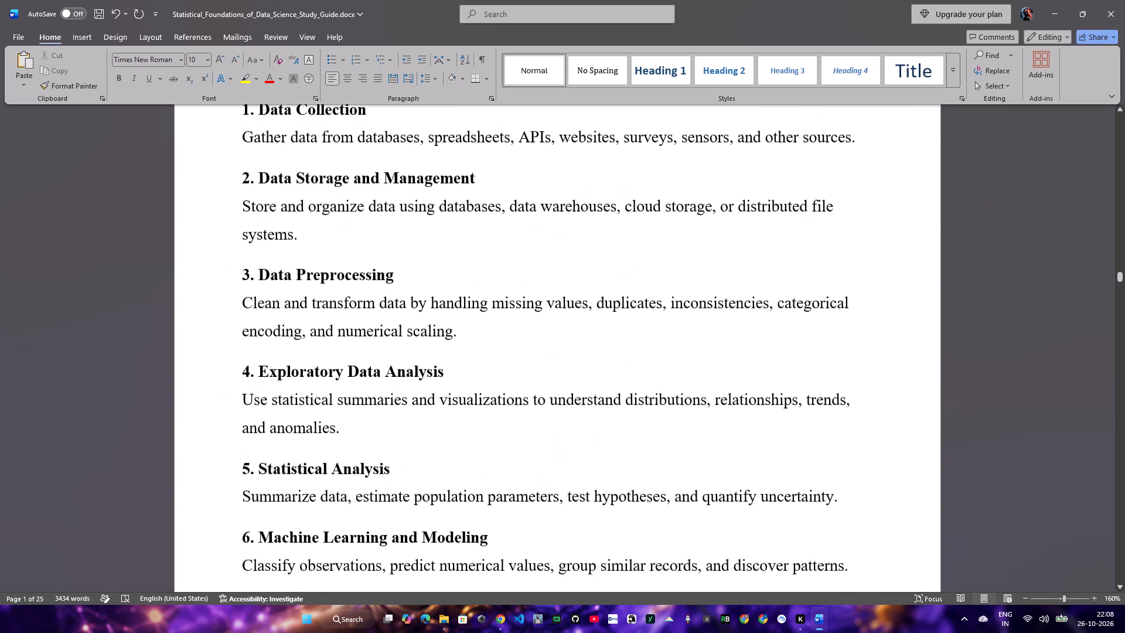
scroll(378, 195, "down", 8)
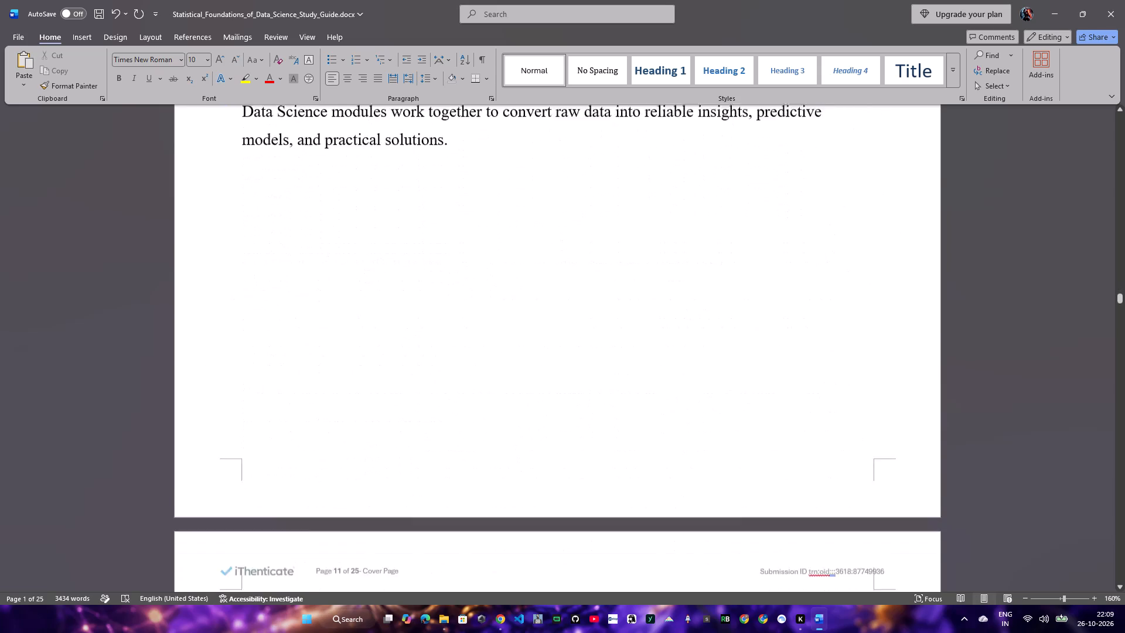
scroll(378, 195, "down", 3)
scroll(378, 195, "up", 2)
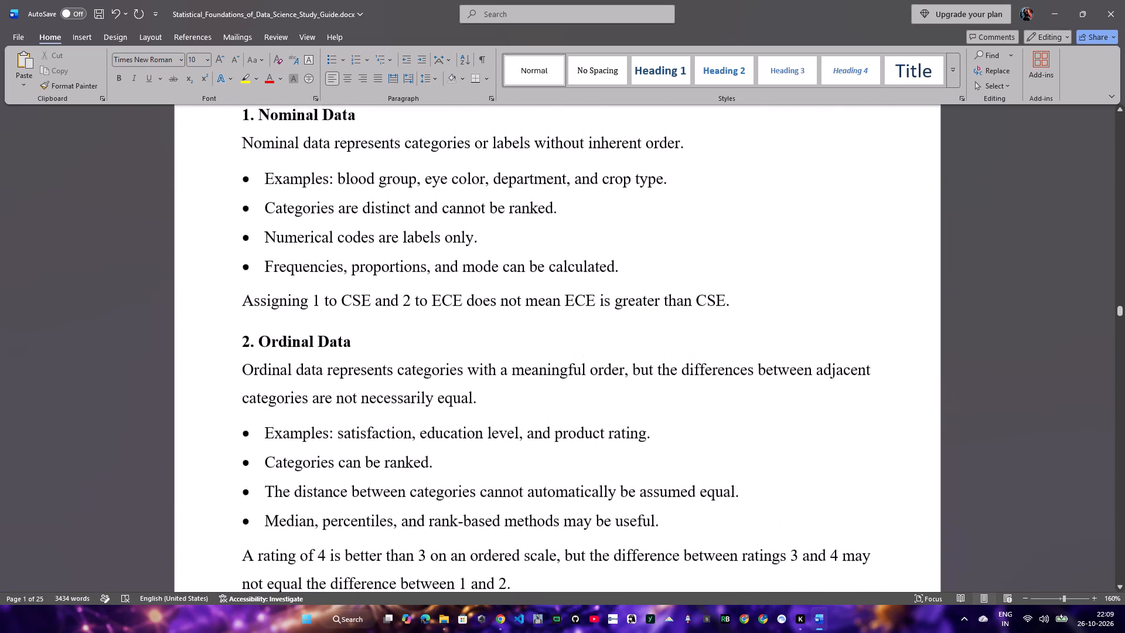
scroll(381, 266, "up", 2)
scroll(381, 266, "down", 4)
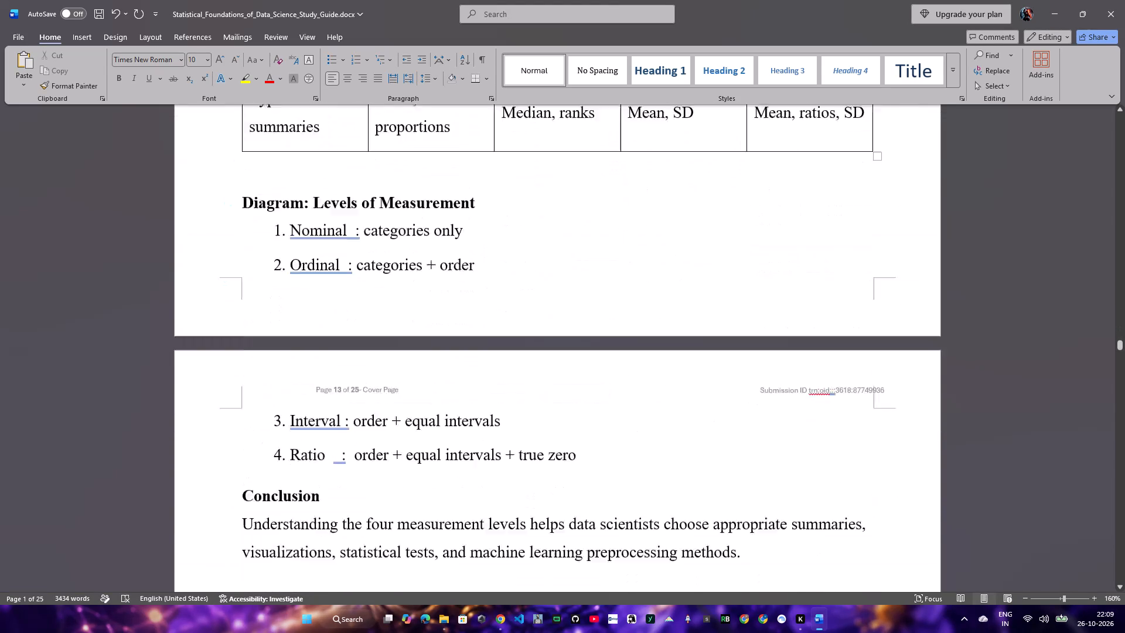
scroll(381, 266, "down", 3)
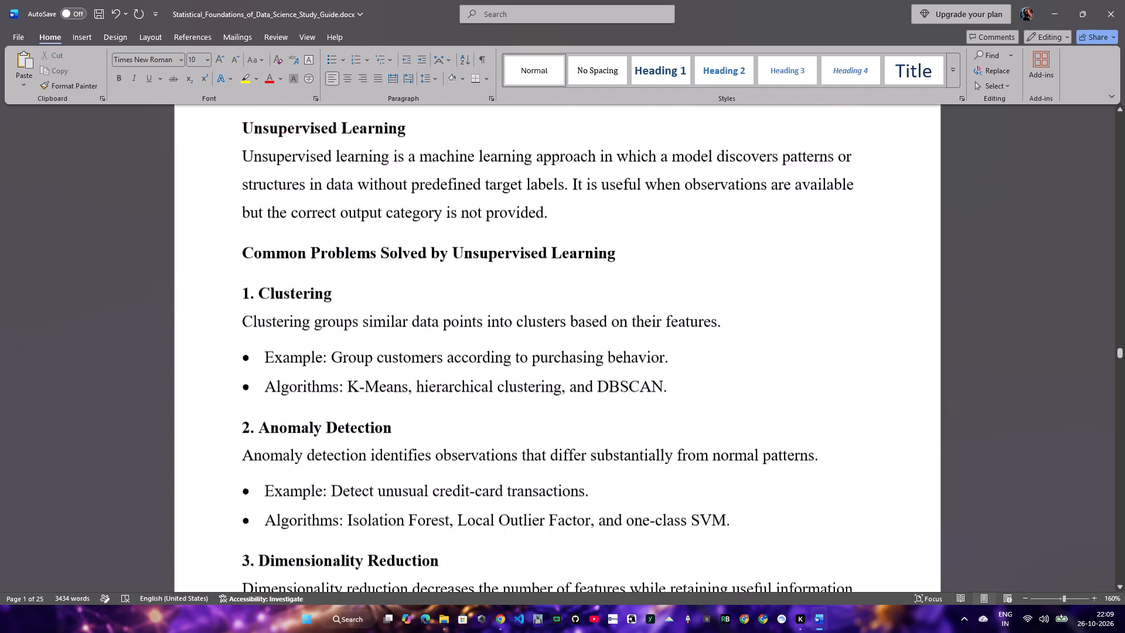
scroll(381, 266, "down", 7)
scroll(381, 266, "up", 2)
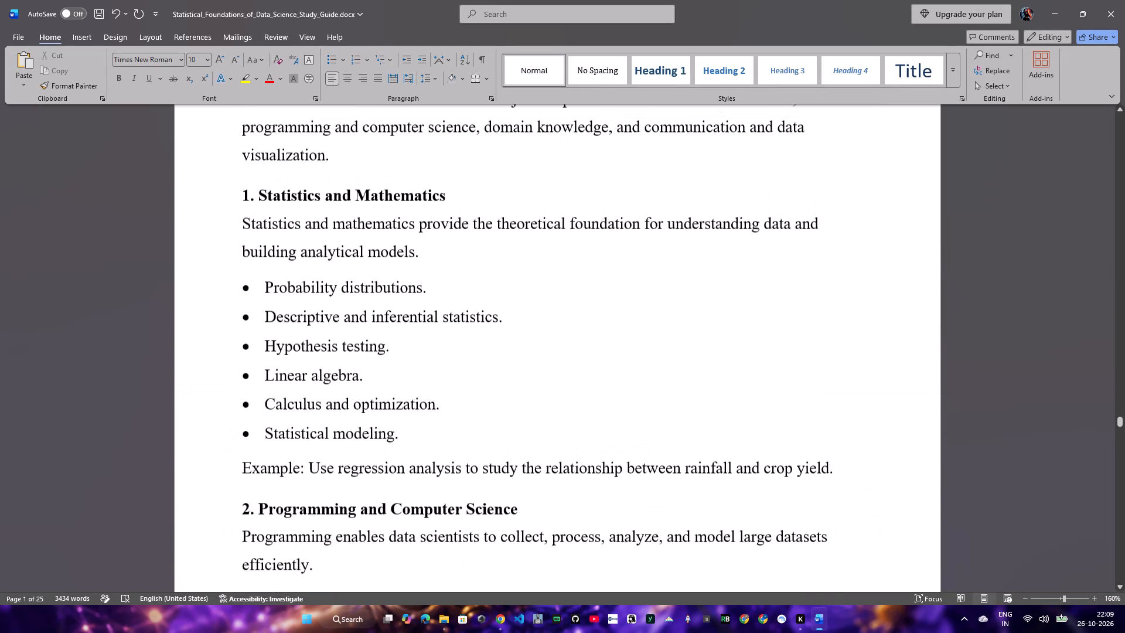
scroll(381, 266, "up", 2)
scroll(381, 266, "down", 4)
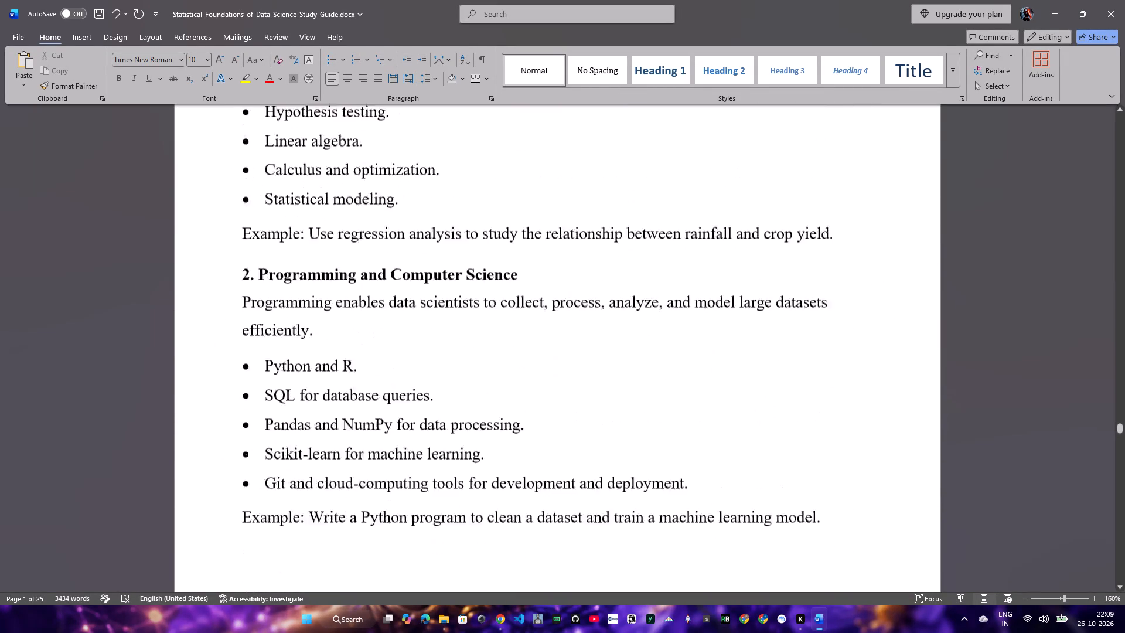
scroll(381, 266, "down", 5)
scroll(381, 266, "up", 1)
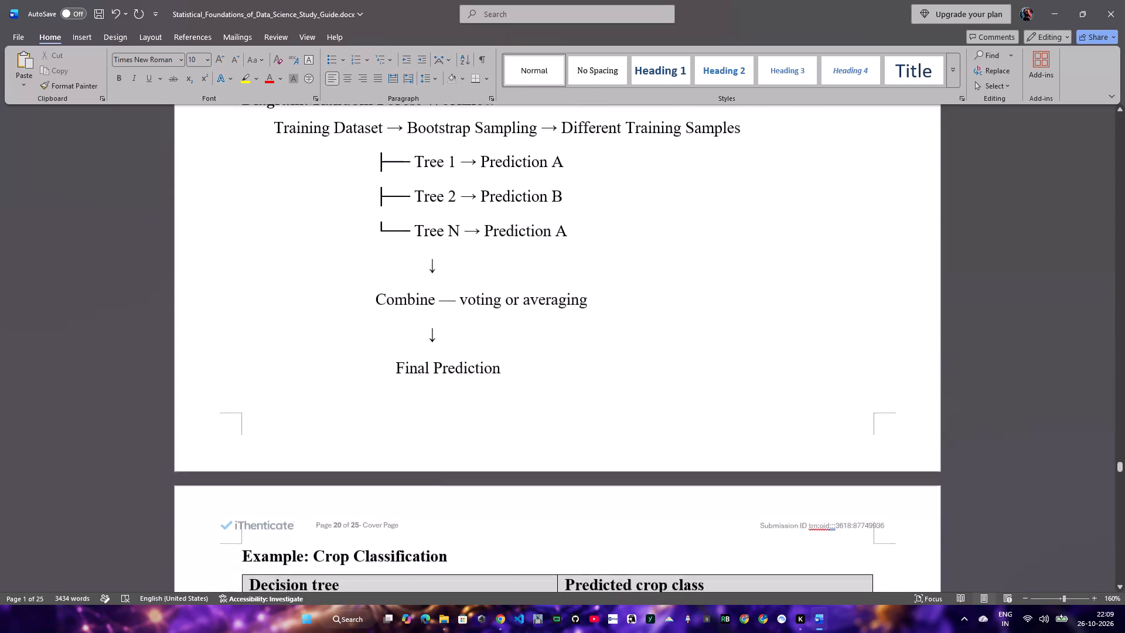
scroll(381, 266, "up", 2)
scroll(376, 307, "down", 4)
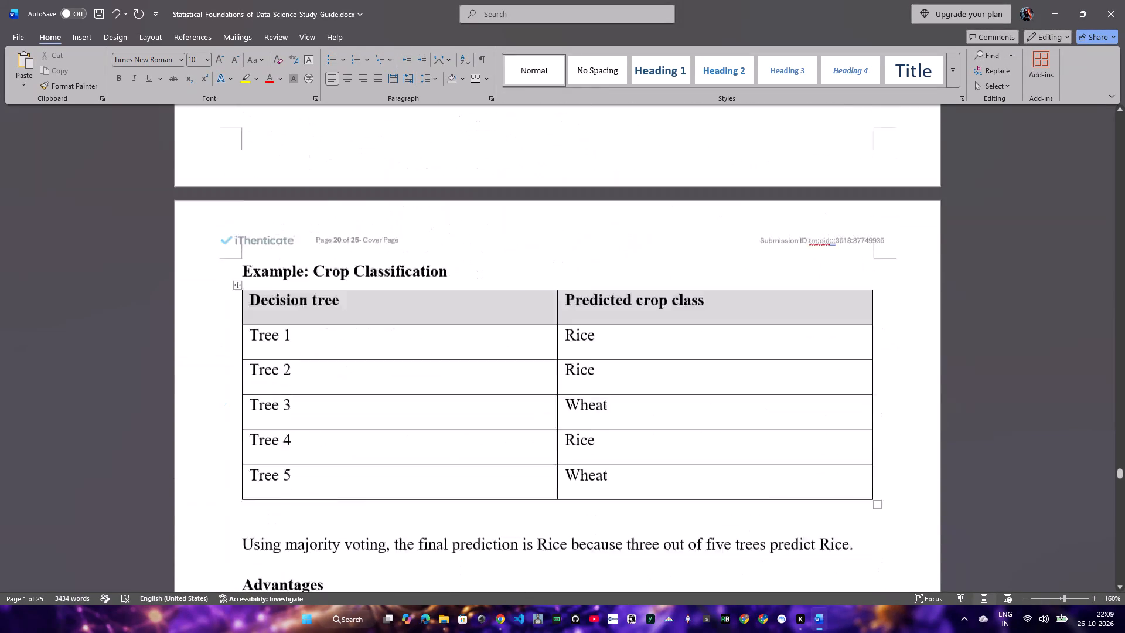
scroll(376, 307, "down", 2)
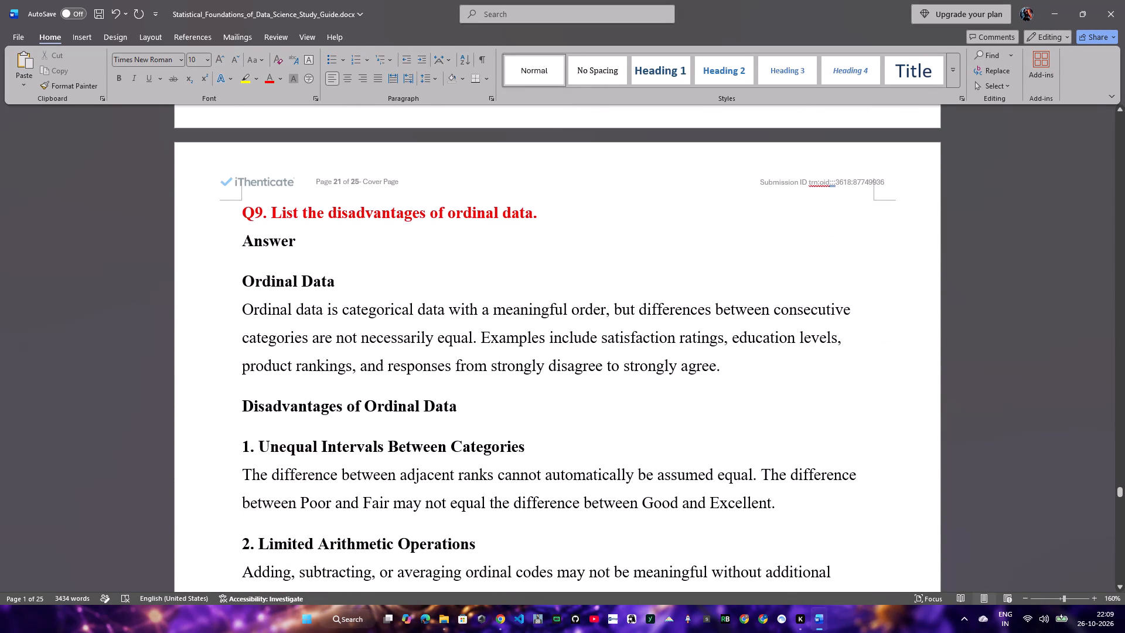
Save the study guide document.
key("ctrl+s")
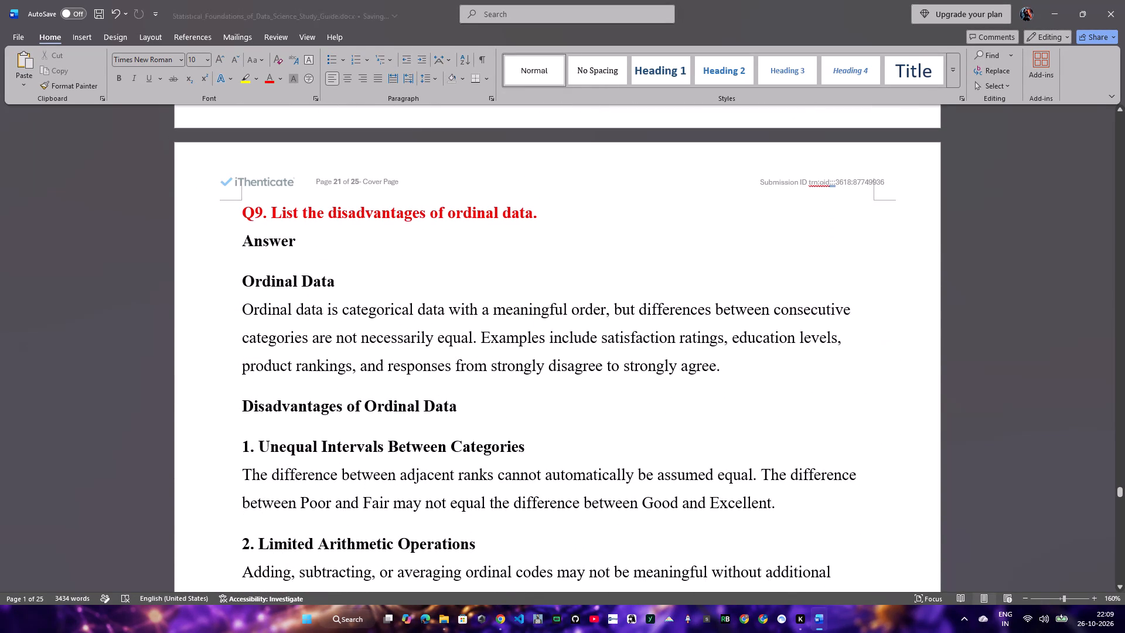
Review the remaining Q9 and Q10 answer pages to the end of the study guide and save the document.
scroll(310, 240, "down", 8)
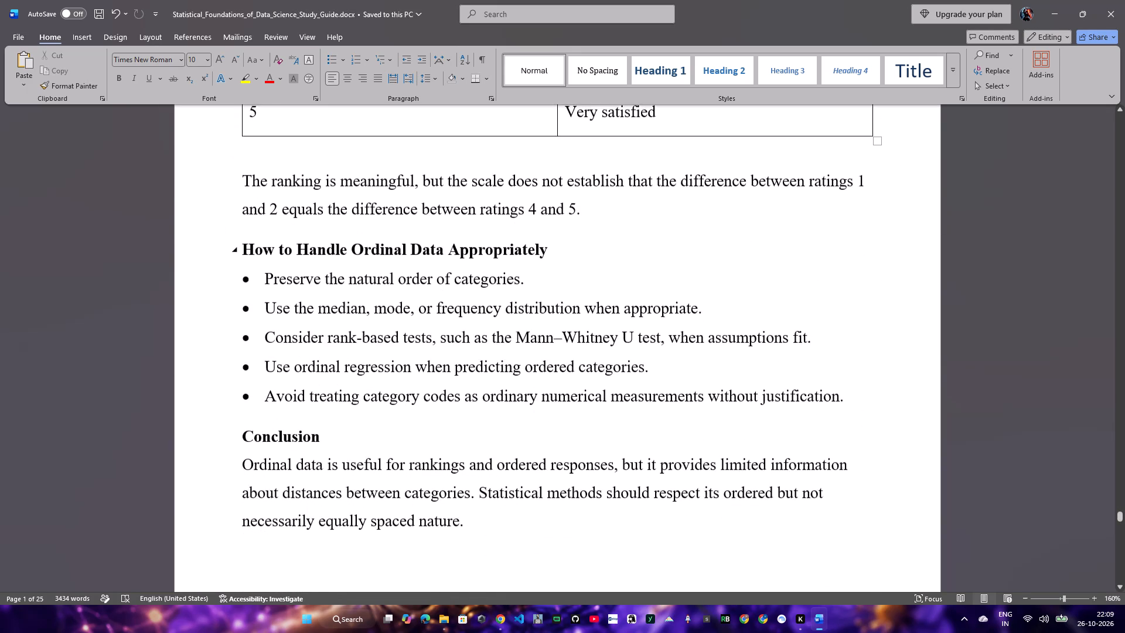
scroll(310, 365, "down", 3)
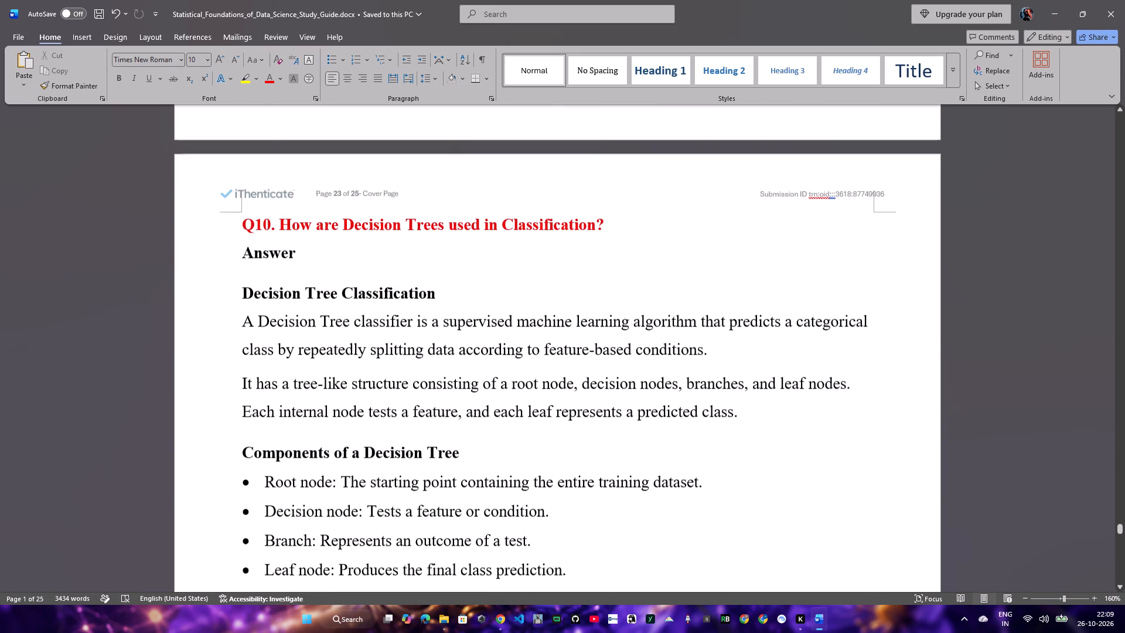
left_click(245, 216)
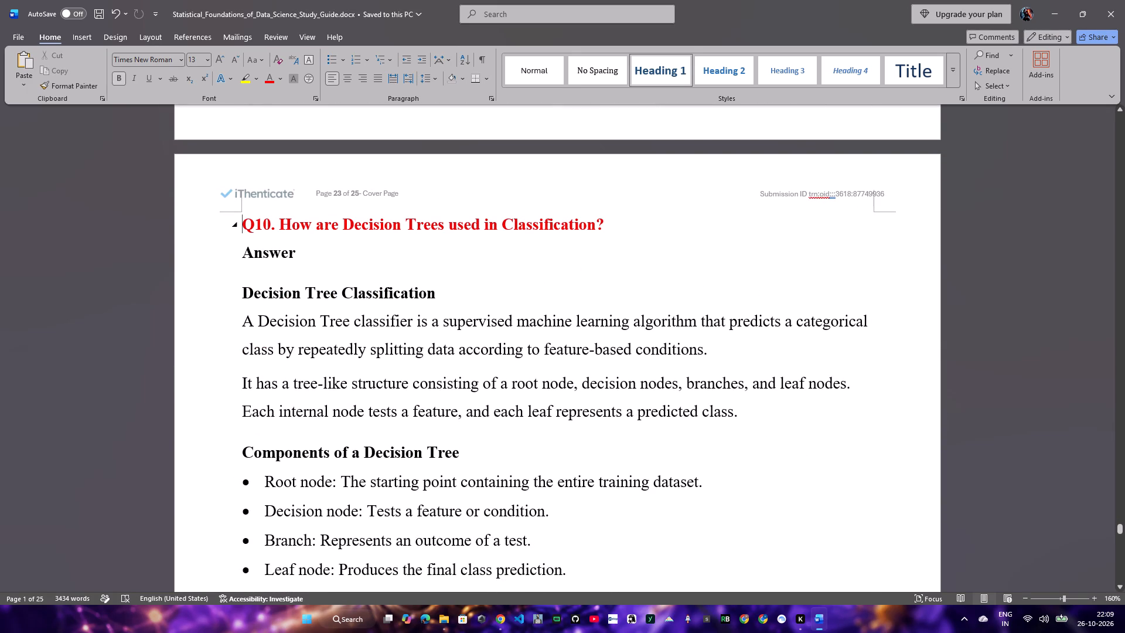
key("ctrl+s")
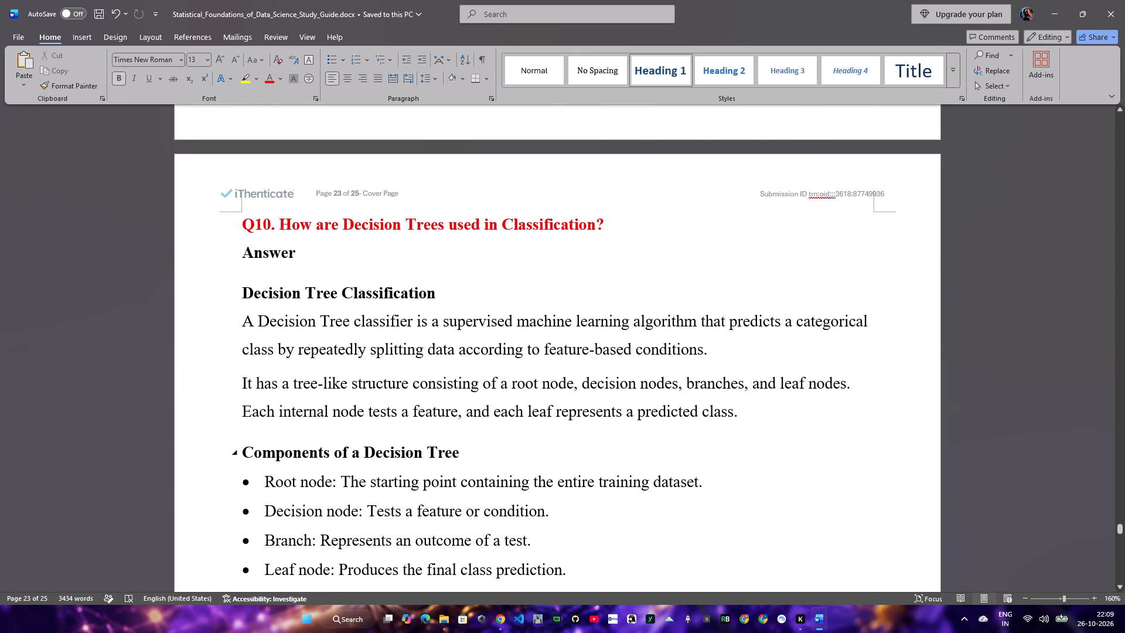
scroll(554, 459, "down", 13)
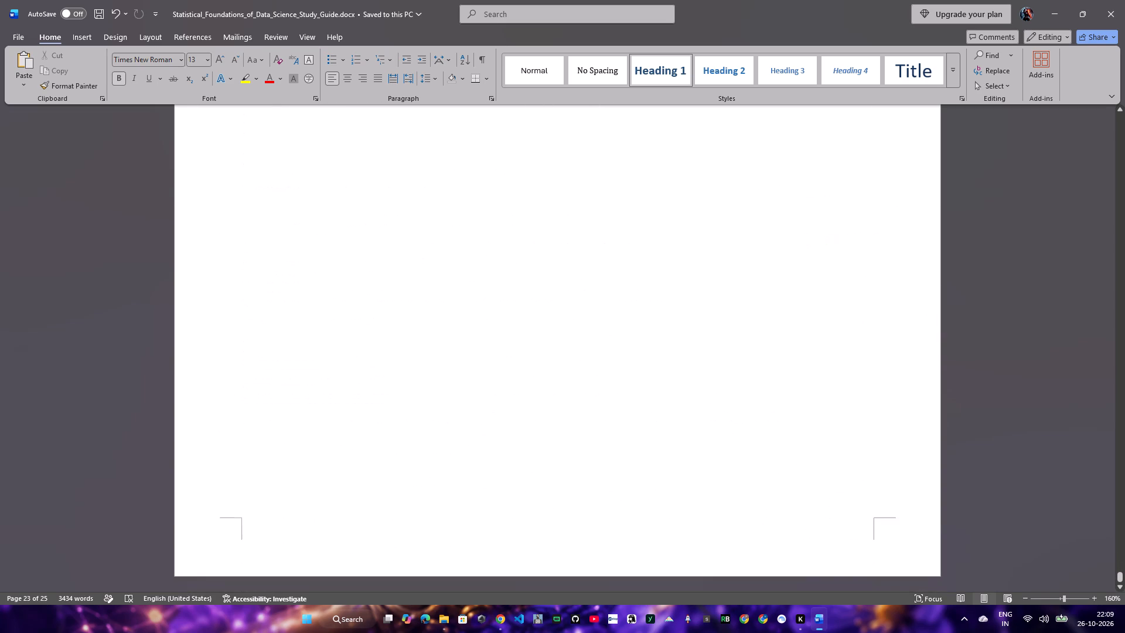
key("ctrl+s")
Recheck the page layout from the Q10 conclusion back to the ratings table in Q9.
scroll(554, 459, "up", 2)
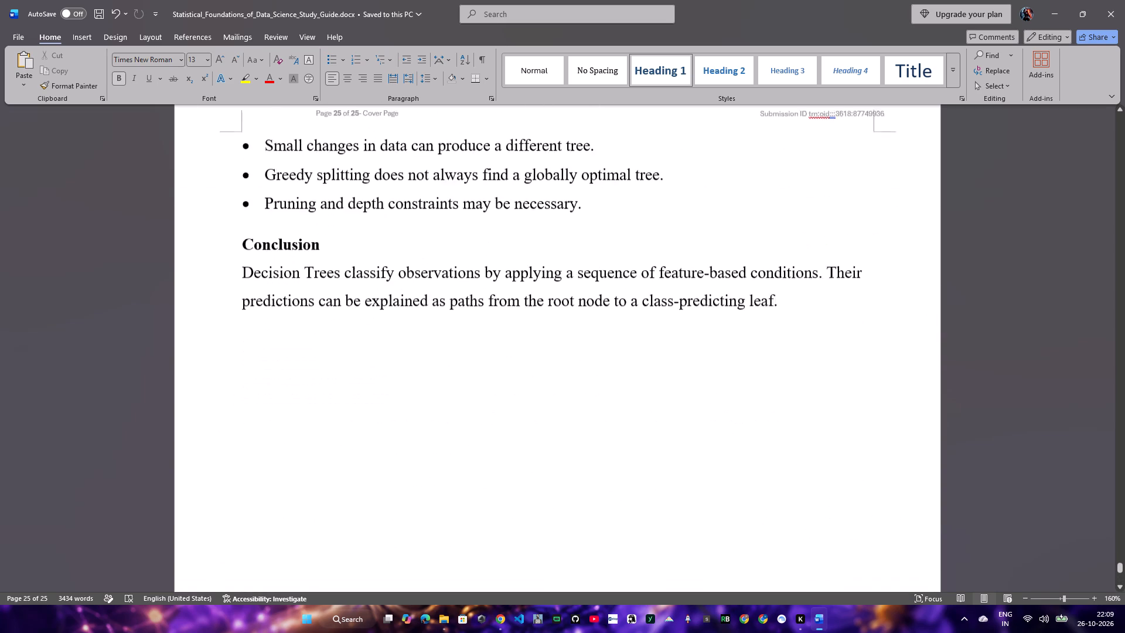
scroll(414, 378, "up", 1)
scroll(483, 433, "up", 1)
scroll(342, 440, "down", 2)
scroll(705, 370, "up", 2)
scroll(411, 248, "up", 1)
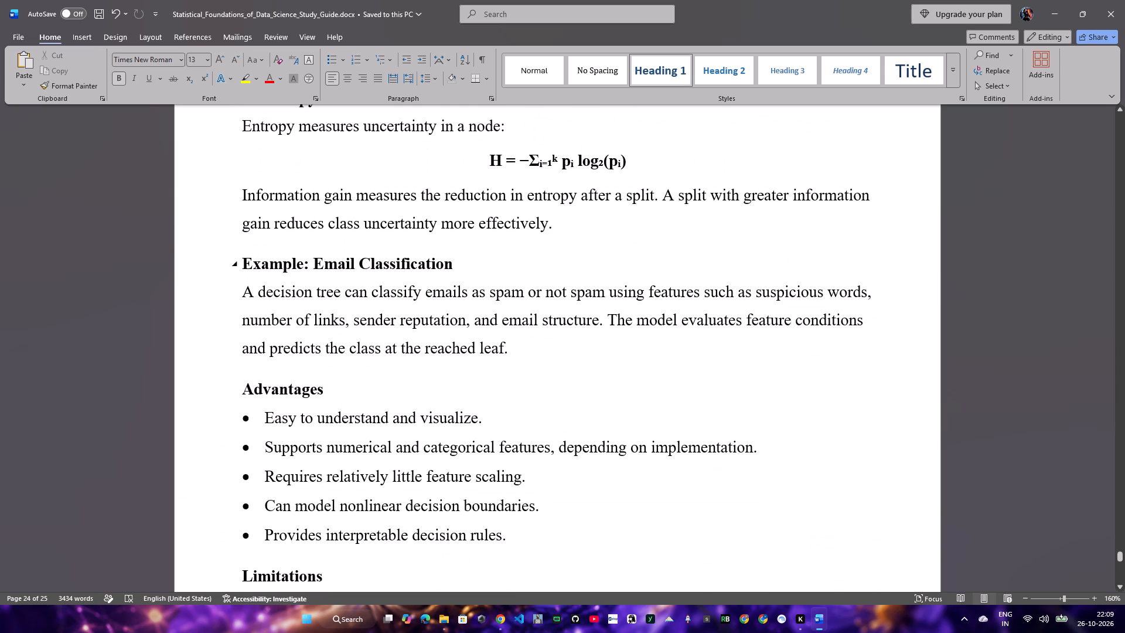
scroll(411, 248, "up", 1)
scroll(407, 338, "up", 2)
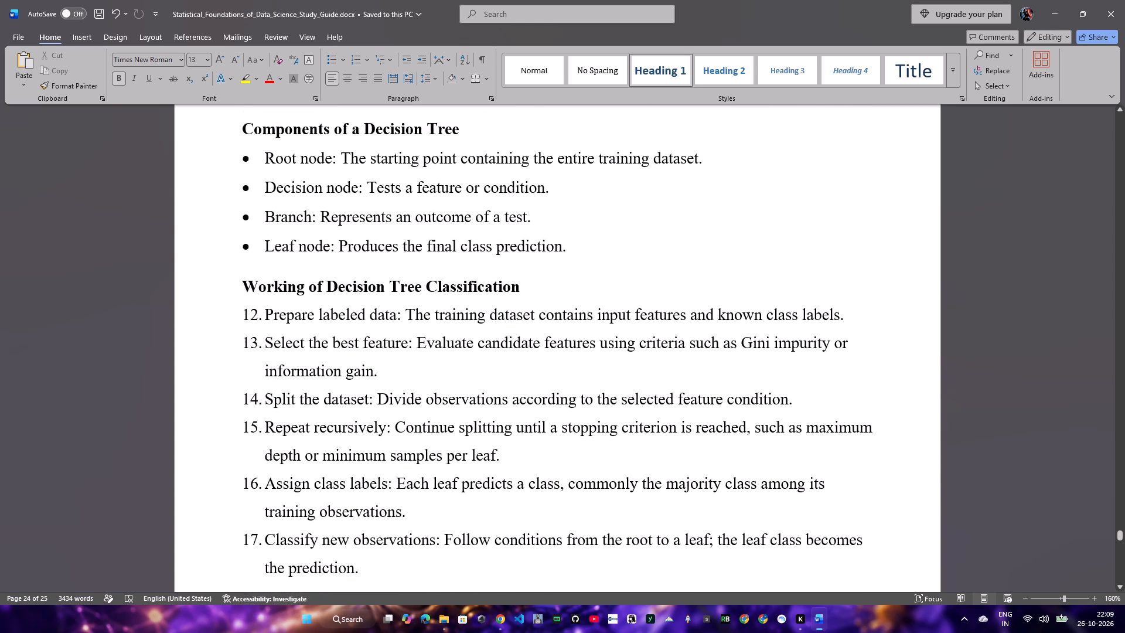
scroll(355, 375, "up", 2)
scroll(307, 411, "up", 2)
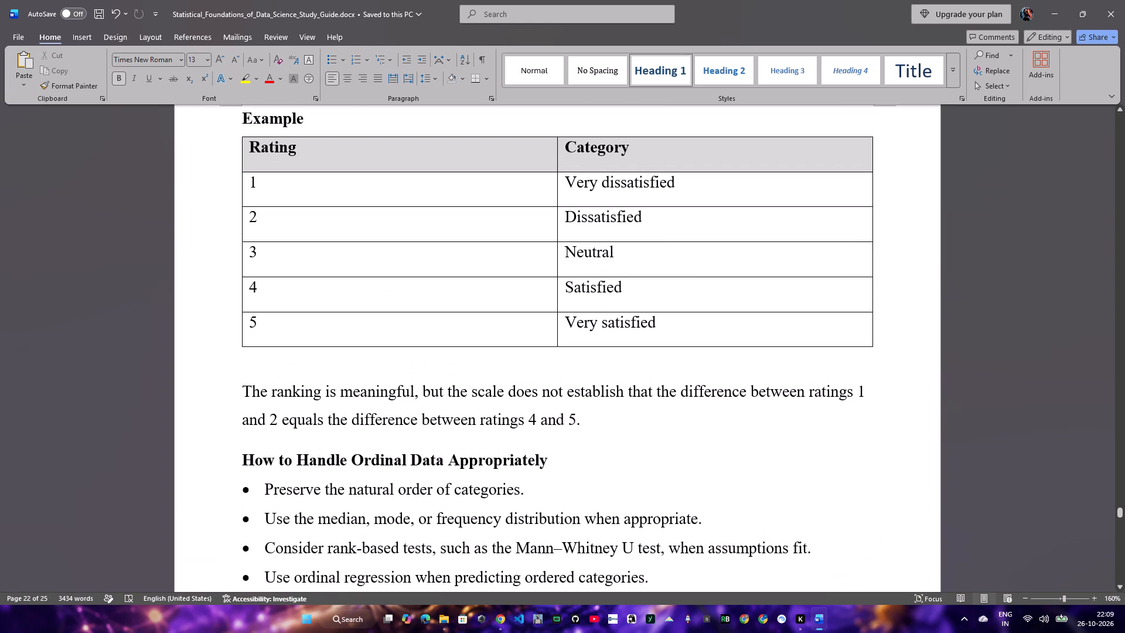
Save the Statistical Foundations of Data Science study guide and close it.
key("ctrl+s")
key("ctrl+s")
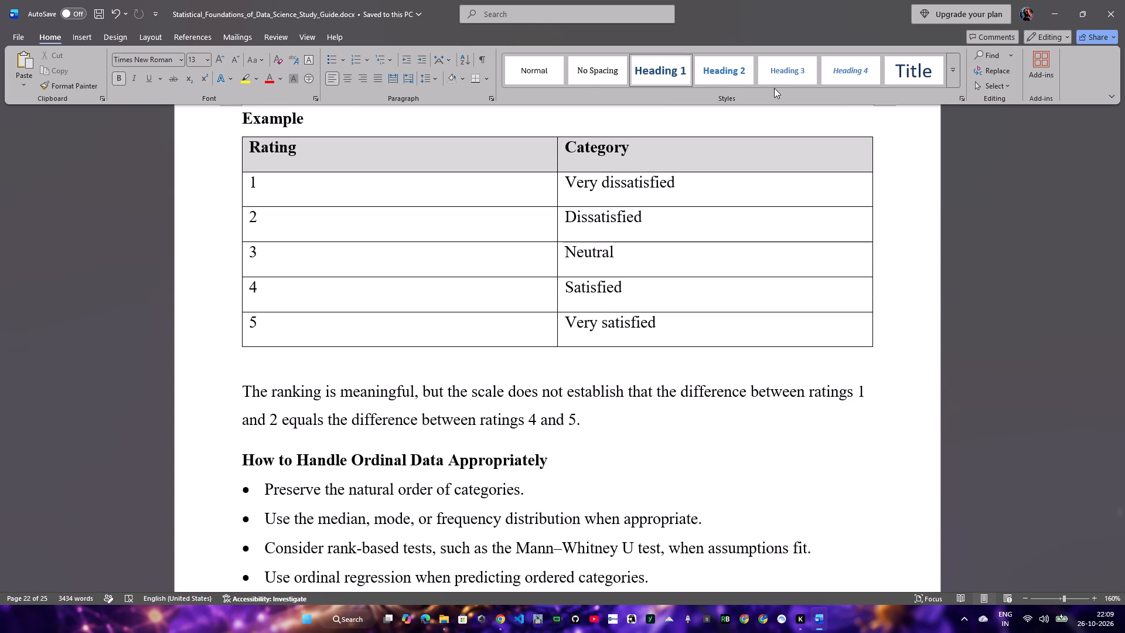
left_click(1123, 0)
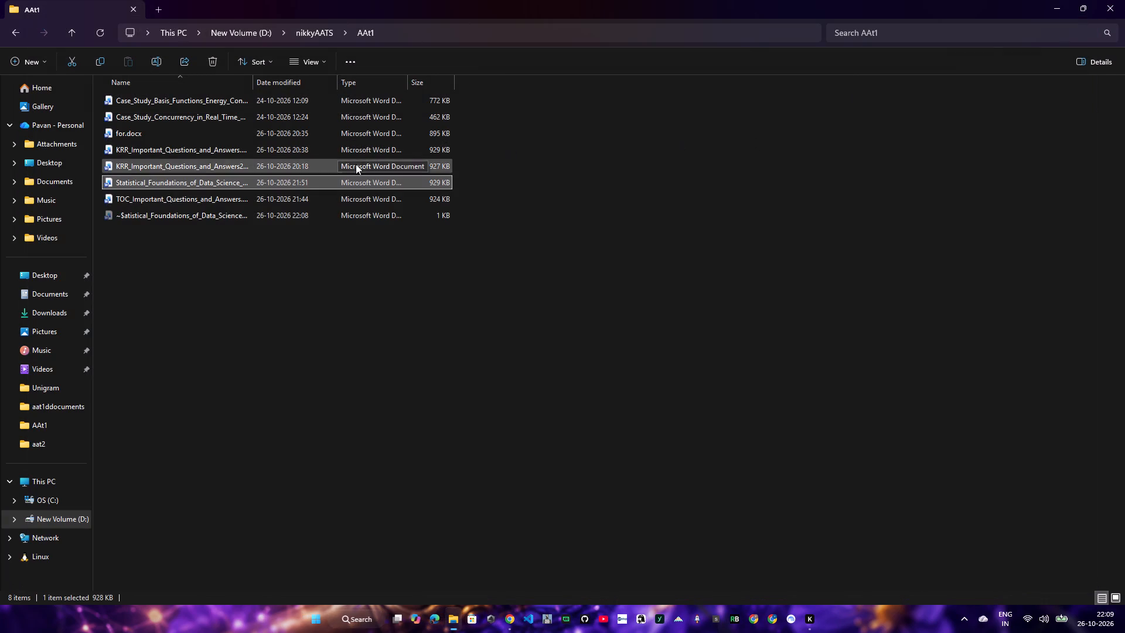
Open TOC_Important_Questions_and_Answers.docx from the AAt1 folder.
double_click(216, 199)
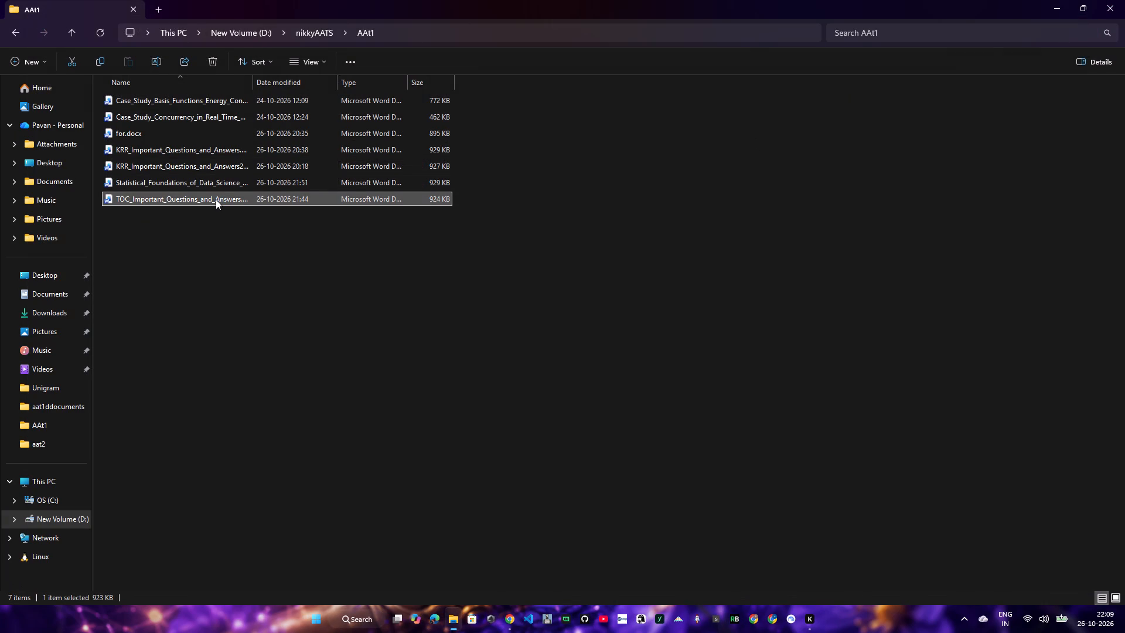
Examine the similarity report pages and the student details table at the front of the TOC document.
scroll(442, 325, "down", 6)
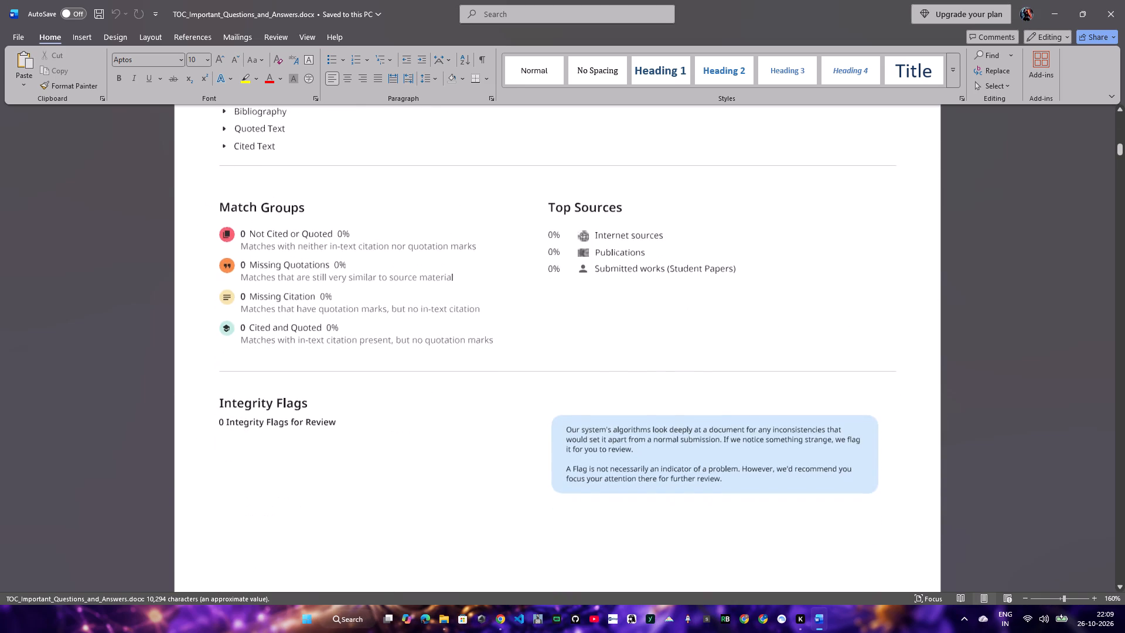
scroll(442, 325, "down", 4)
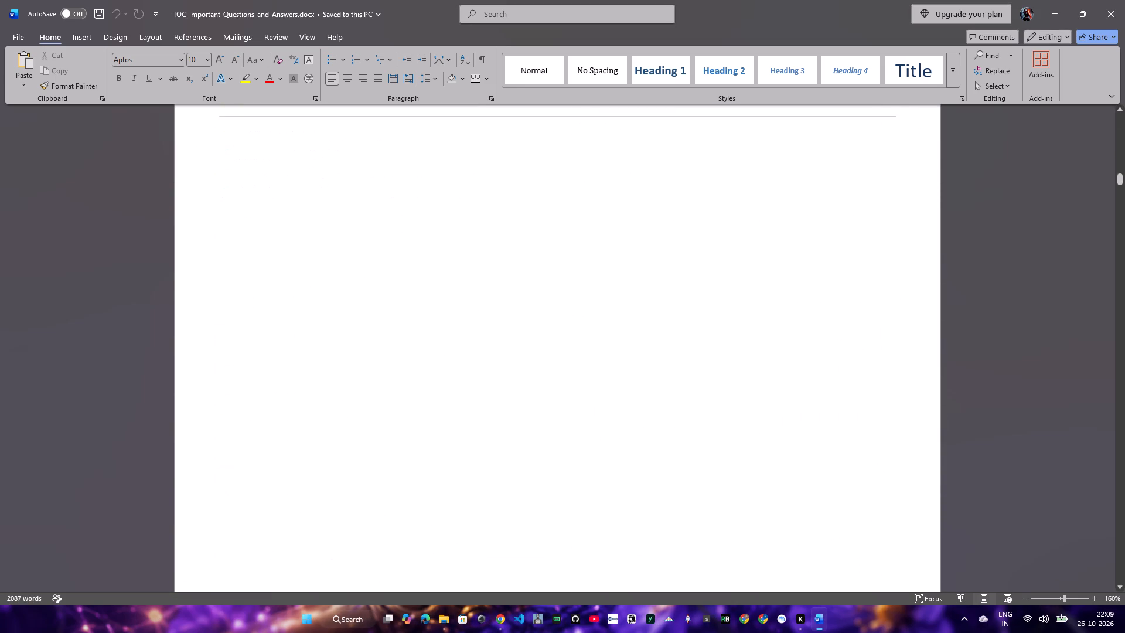
scroll(442, 325, "down", 1)
scroll(442, 325, "up", 3)
scroll(449, 433, "down", 2)
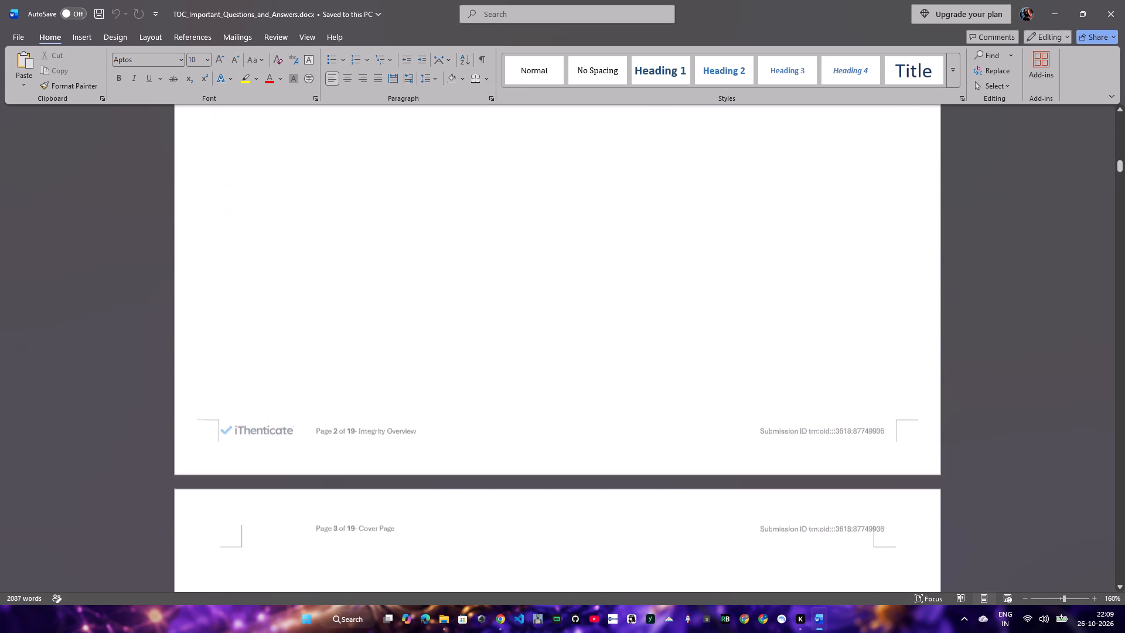
scroll(449, 433, "down", 6)
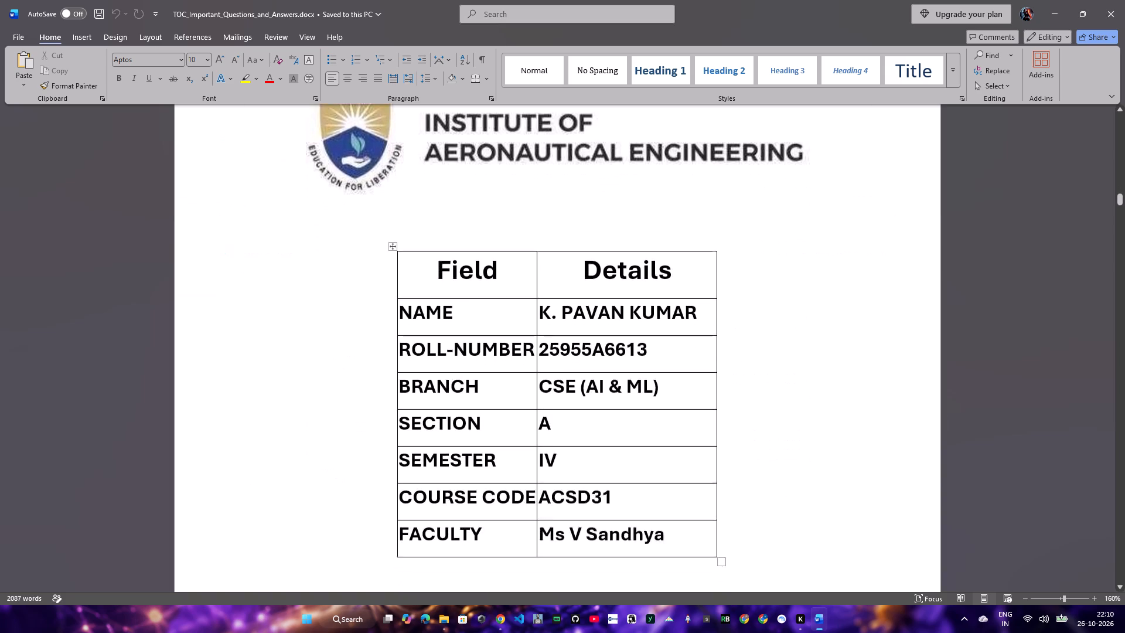
scroll(449, 433, "down", 8)
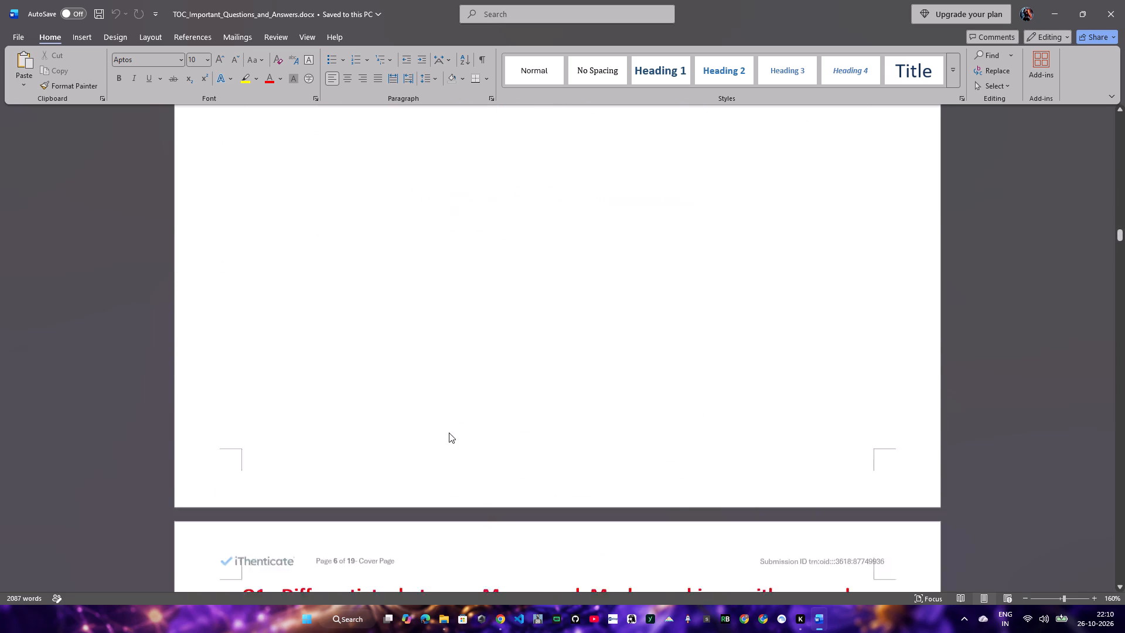
Review the layout of the question-and-answer pages from Q1 through the start of Q5.
scroll(449, 433, "down", 3)
scroll(436, 407, "up", 1)
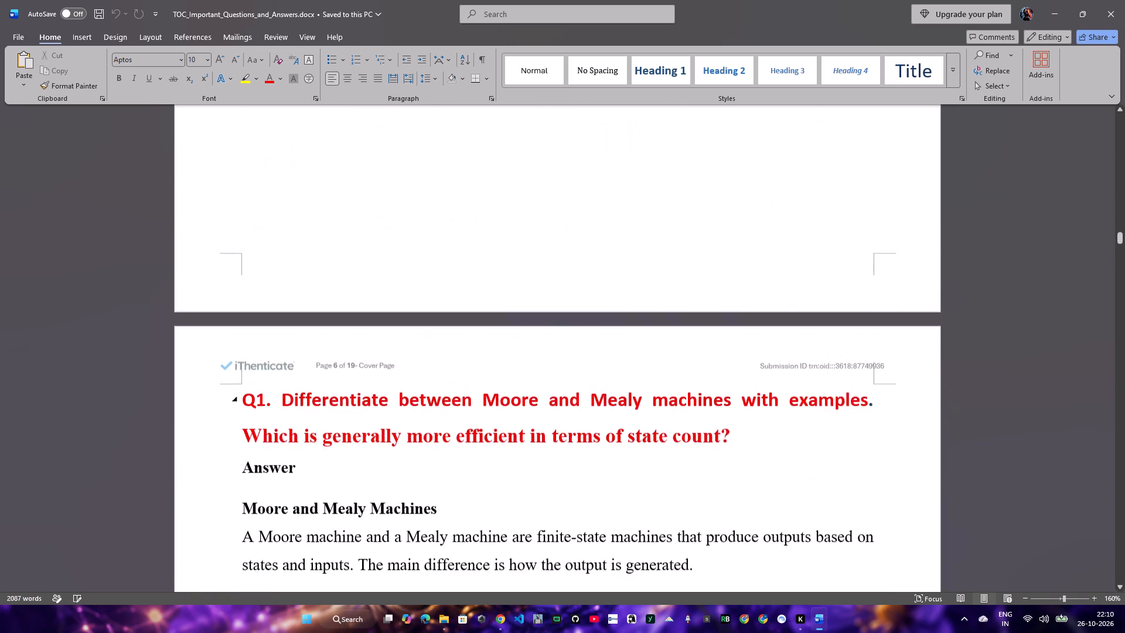
scroll(436, 407, "down", 5)
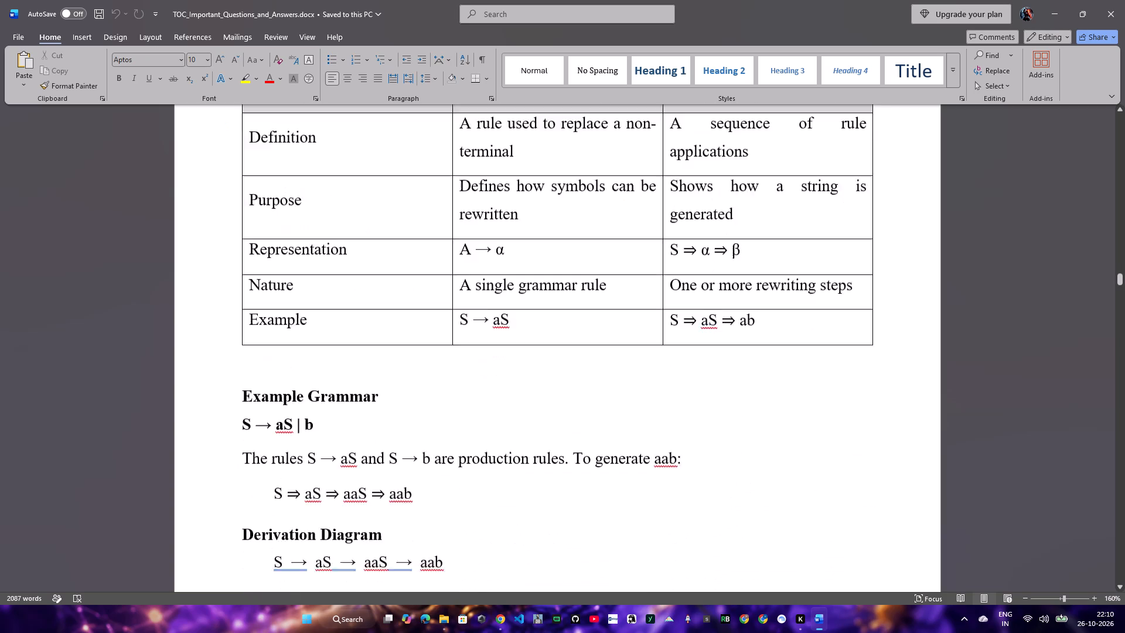
scroll(436, 407, "down", 5)
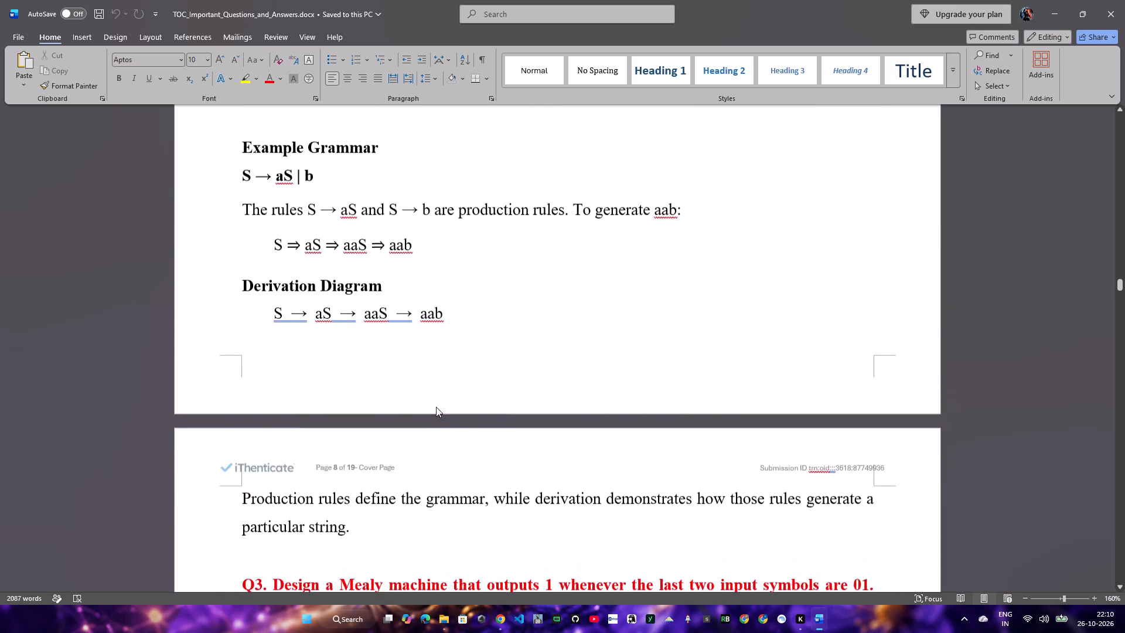
scroll(436, 407, "down", 2)
scroll(436, 407, "up", 1)
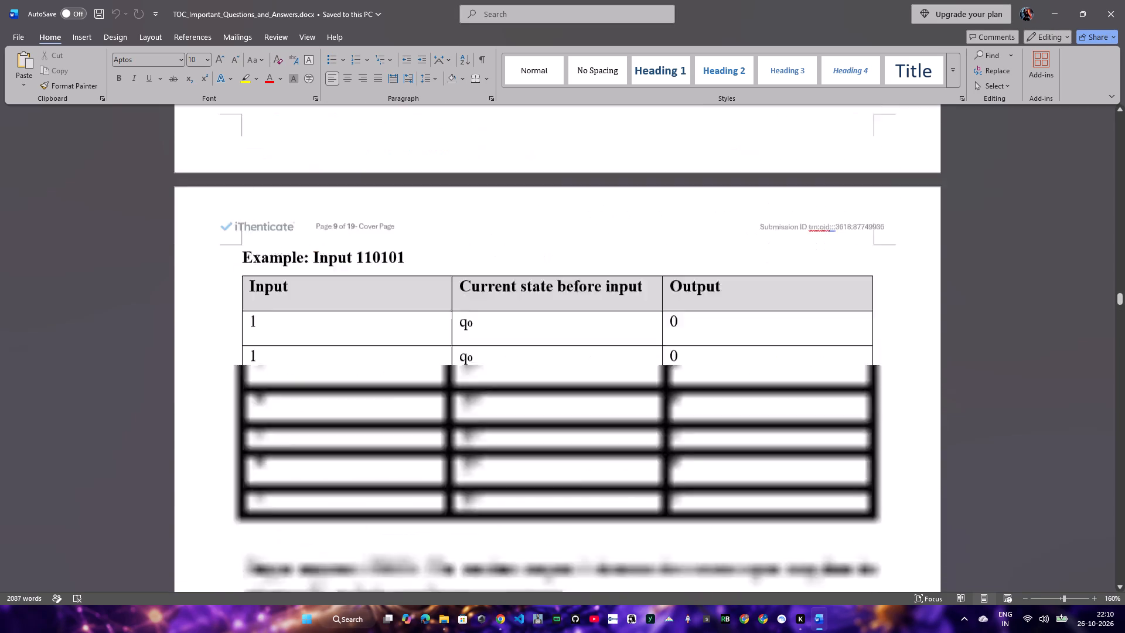
scroll(436, 407, "down", 8)
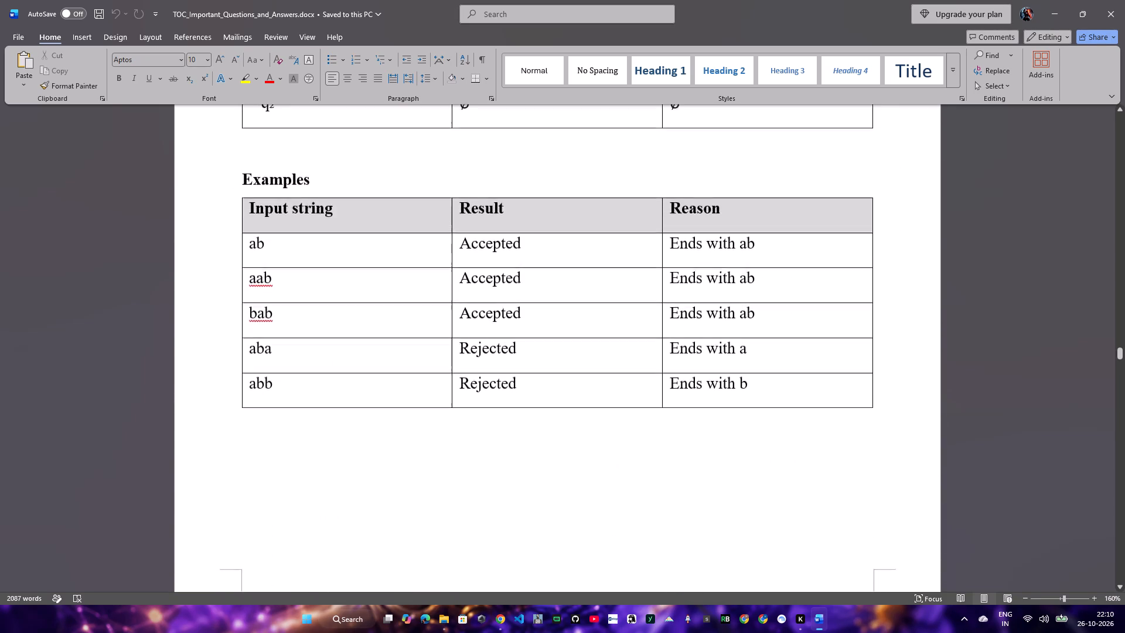
scroll(436, 407, "down", 1)
scroll(388, 423, "down", 1)
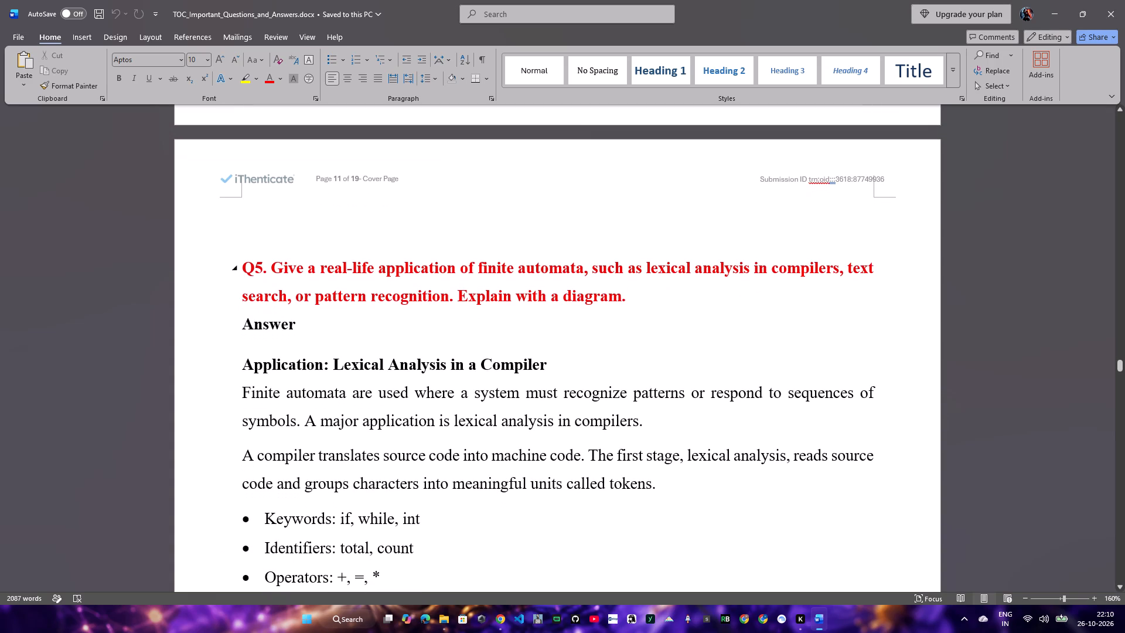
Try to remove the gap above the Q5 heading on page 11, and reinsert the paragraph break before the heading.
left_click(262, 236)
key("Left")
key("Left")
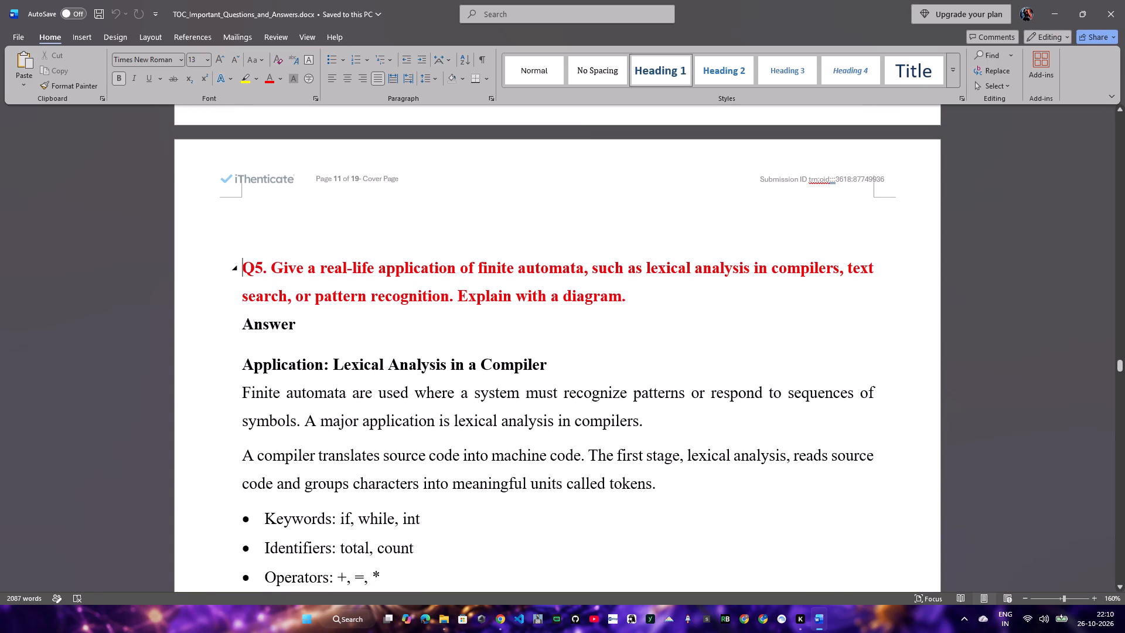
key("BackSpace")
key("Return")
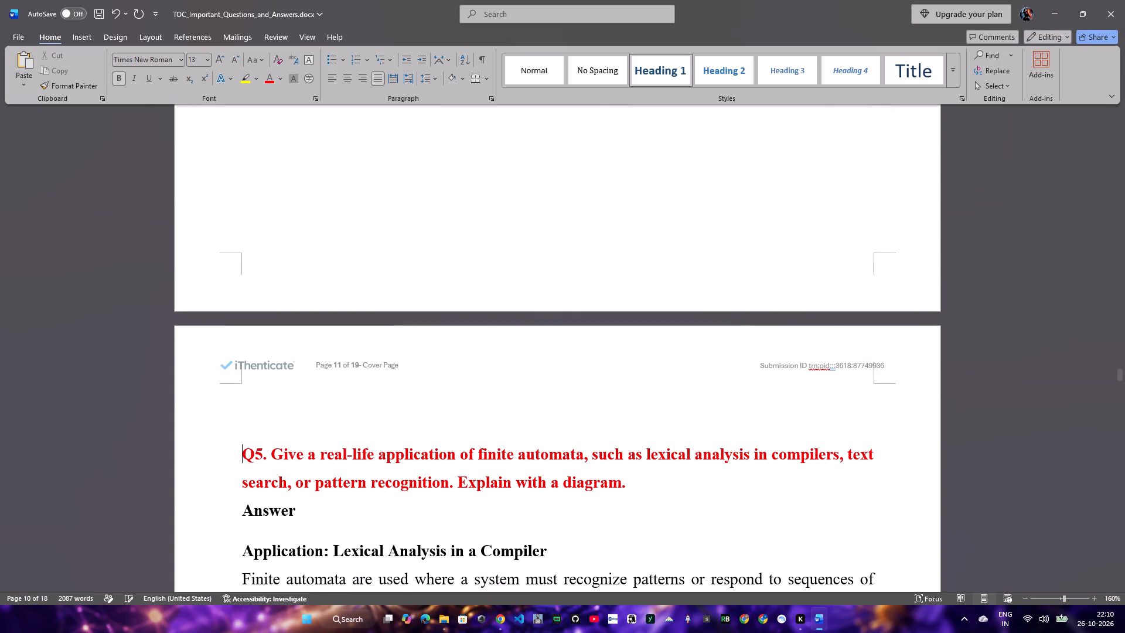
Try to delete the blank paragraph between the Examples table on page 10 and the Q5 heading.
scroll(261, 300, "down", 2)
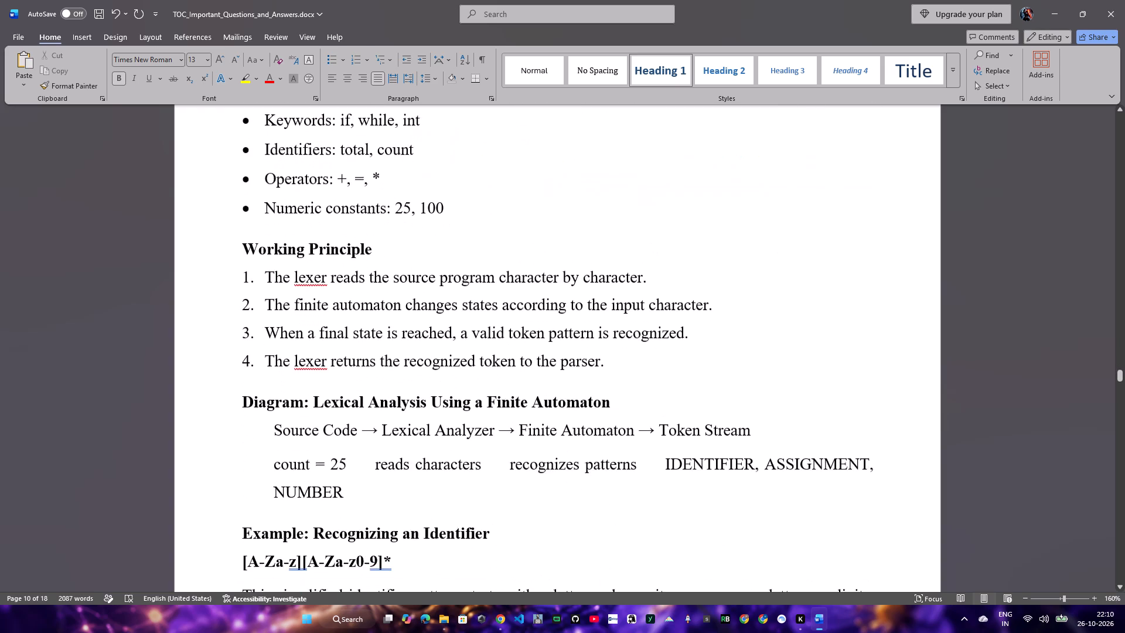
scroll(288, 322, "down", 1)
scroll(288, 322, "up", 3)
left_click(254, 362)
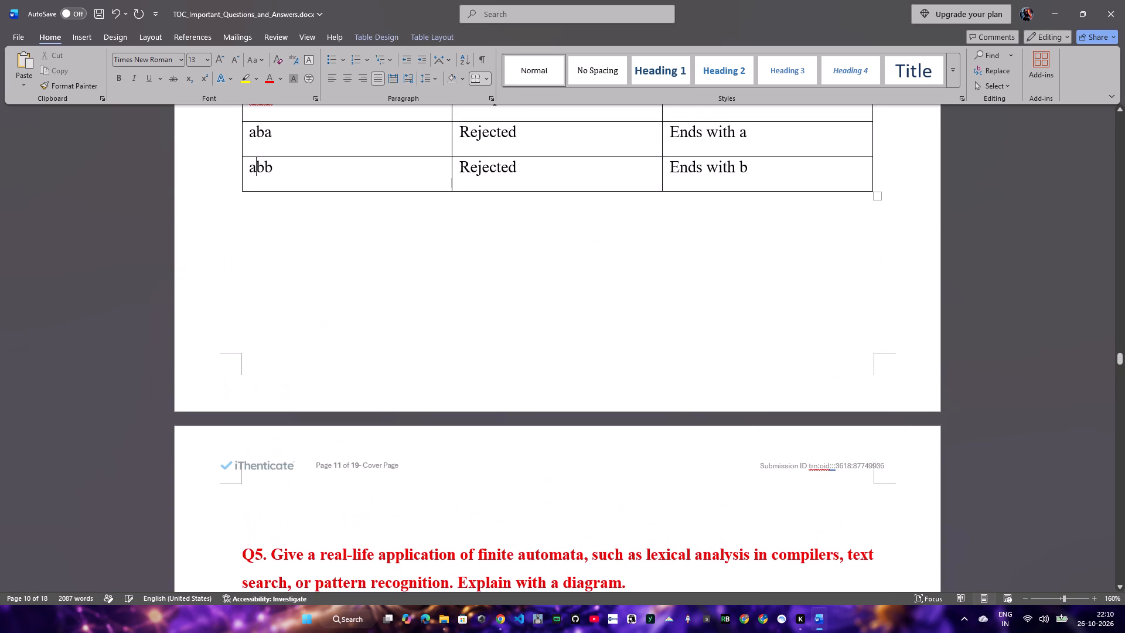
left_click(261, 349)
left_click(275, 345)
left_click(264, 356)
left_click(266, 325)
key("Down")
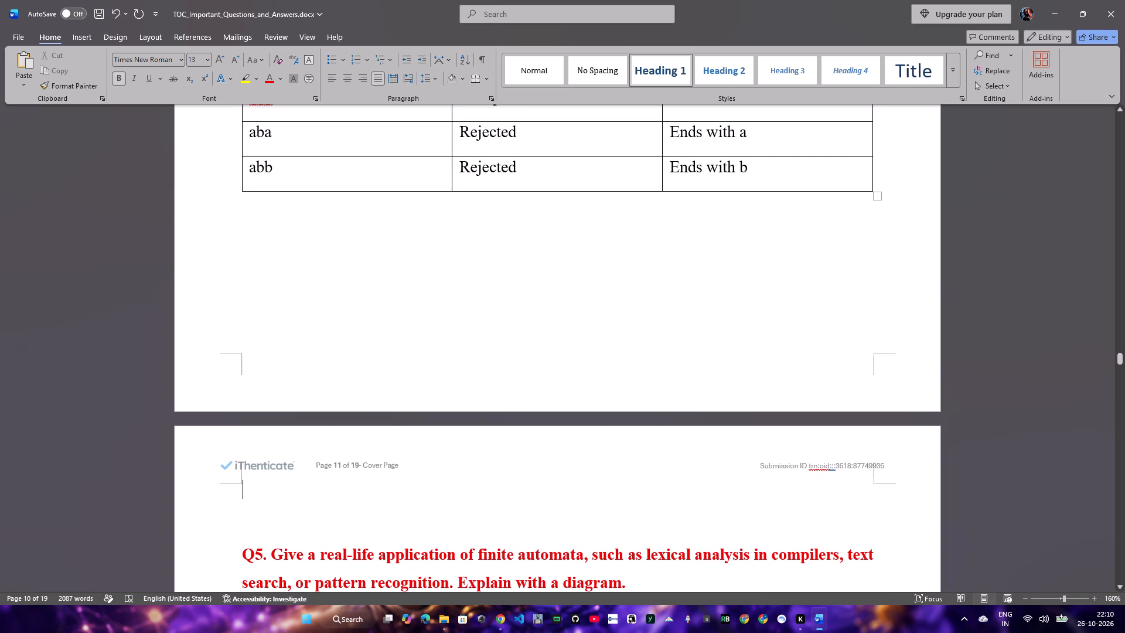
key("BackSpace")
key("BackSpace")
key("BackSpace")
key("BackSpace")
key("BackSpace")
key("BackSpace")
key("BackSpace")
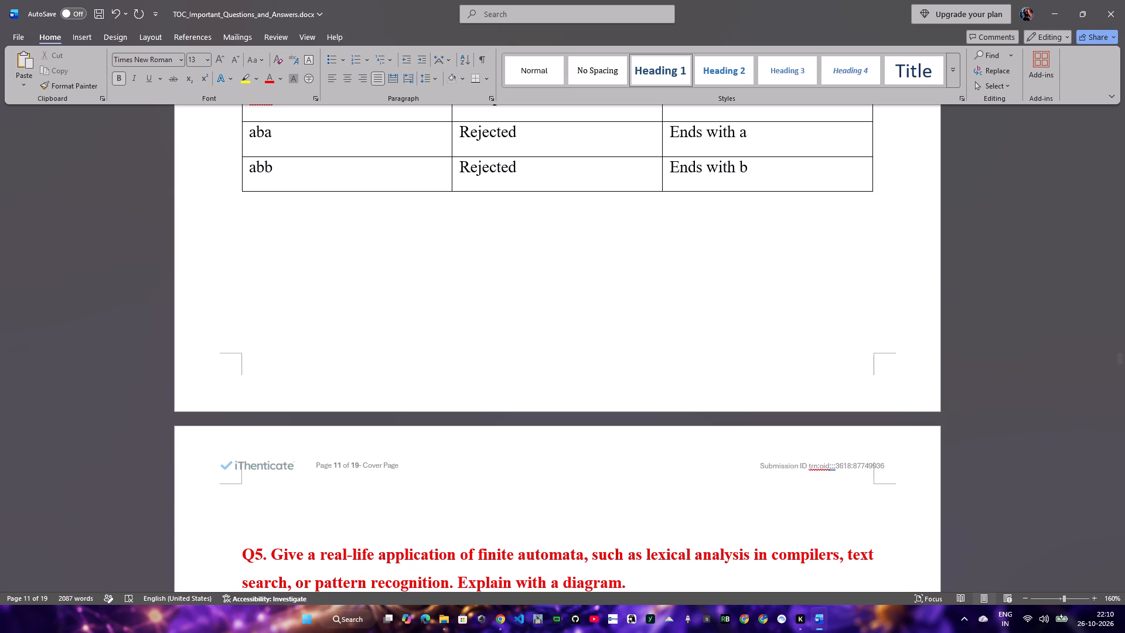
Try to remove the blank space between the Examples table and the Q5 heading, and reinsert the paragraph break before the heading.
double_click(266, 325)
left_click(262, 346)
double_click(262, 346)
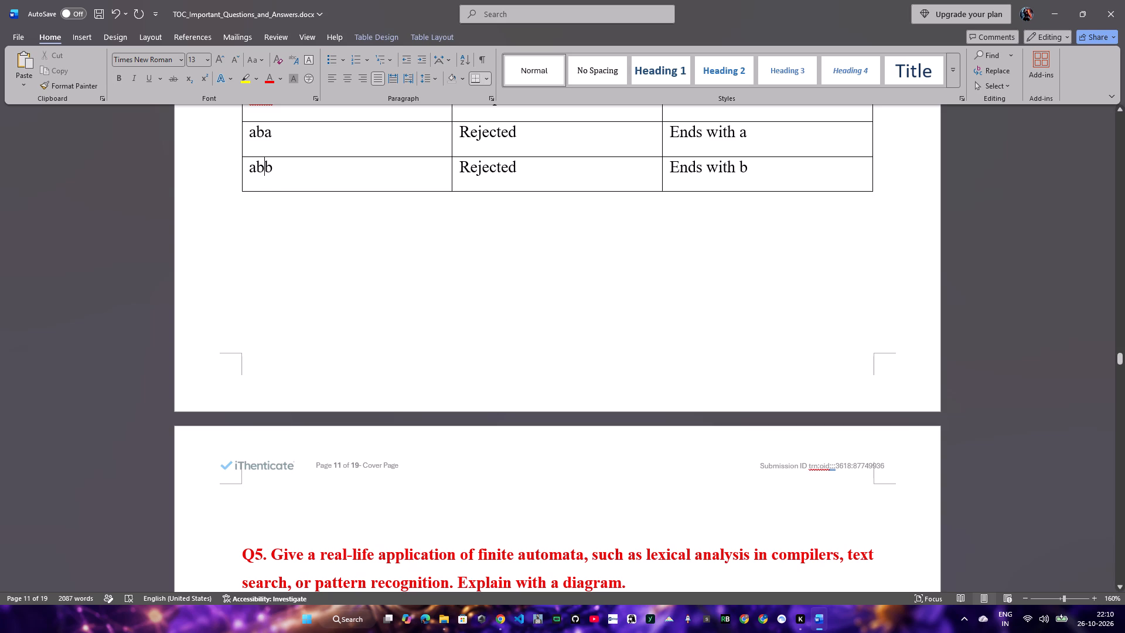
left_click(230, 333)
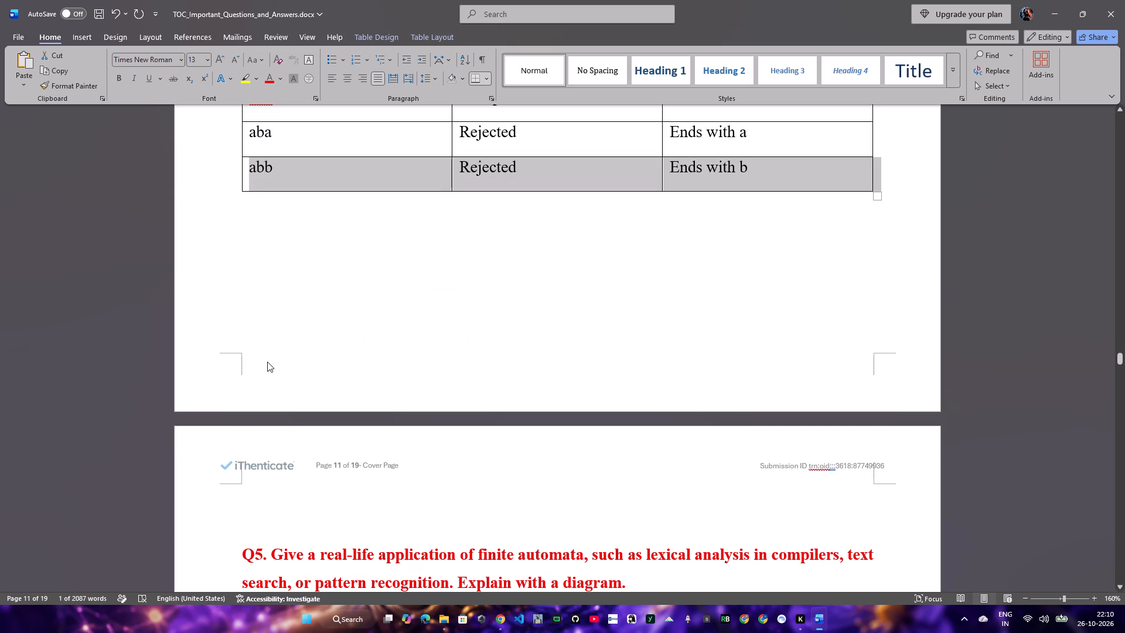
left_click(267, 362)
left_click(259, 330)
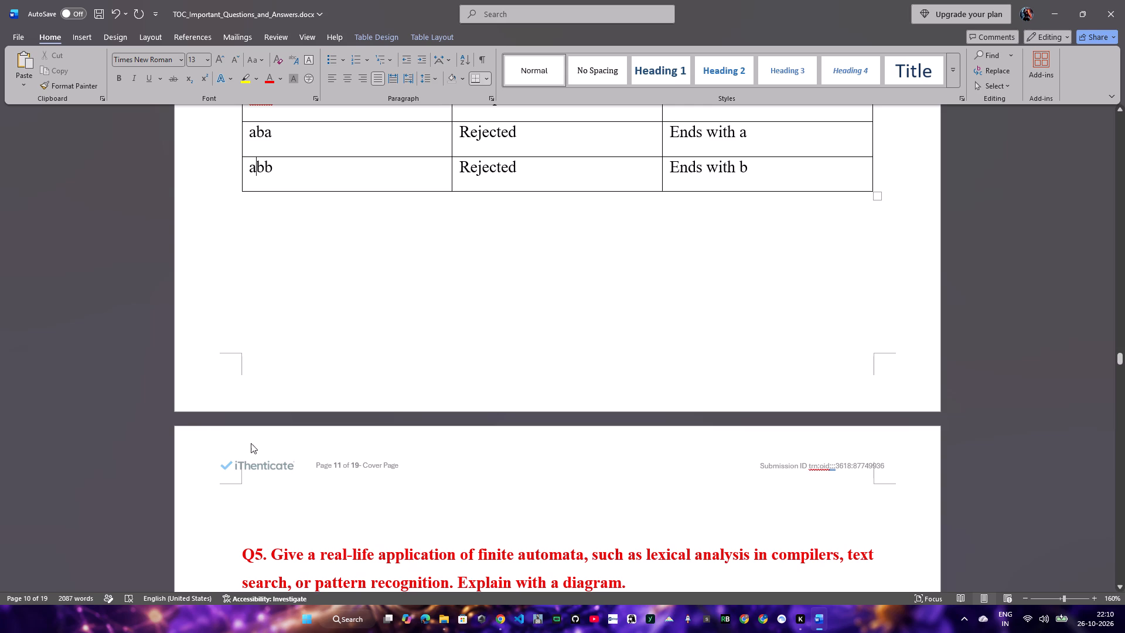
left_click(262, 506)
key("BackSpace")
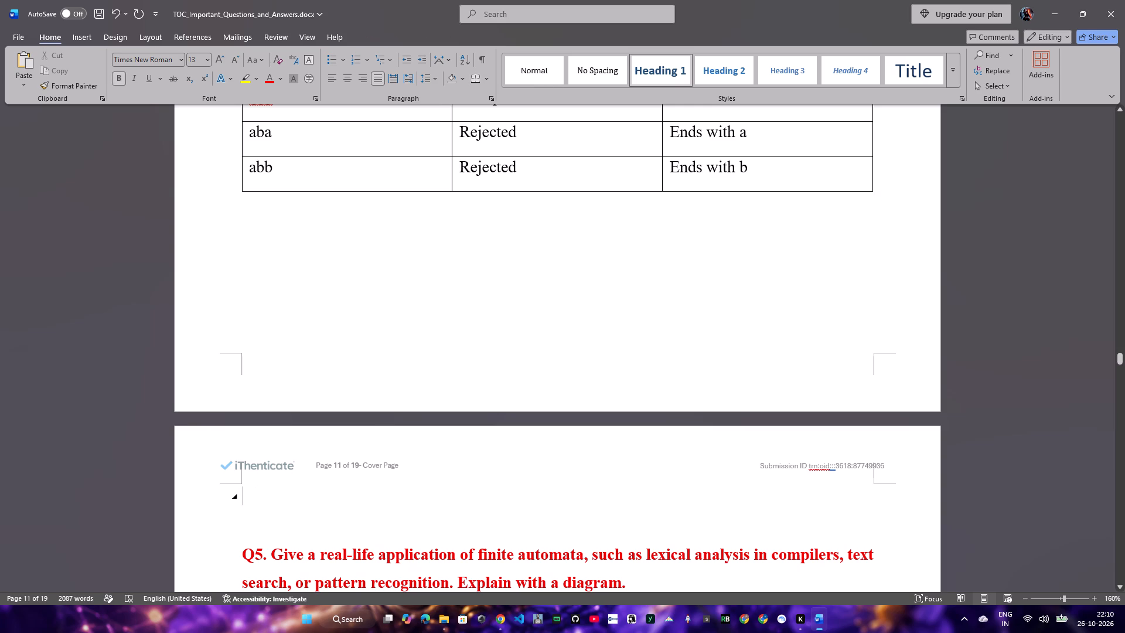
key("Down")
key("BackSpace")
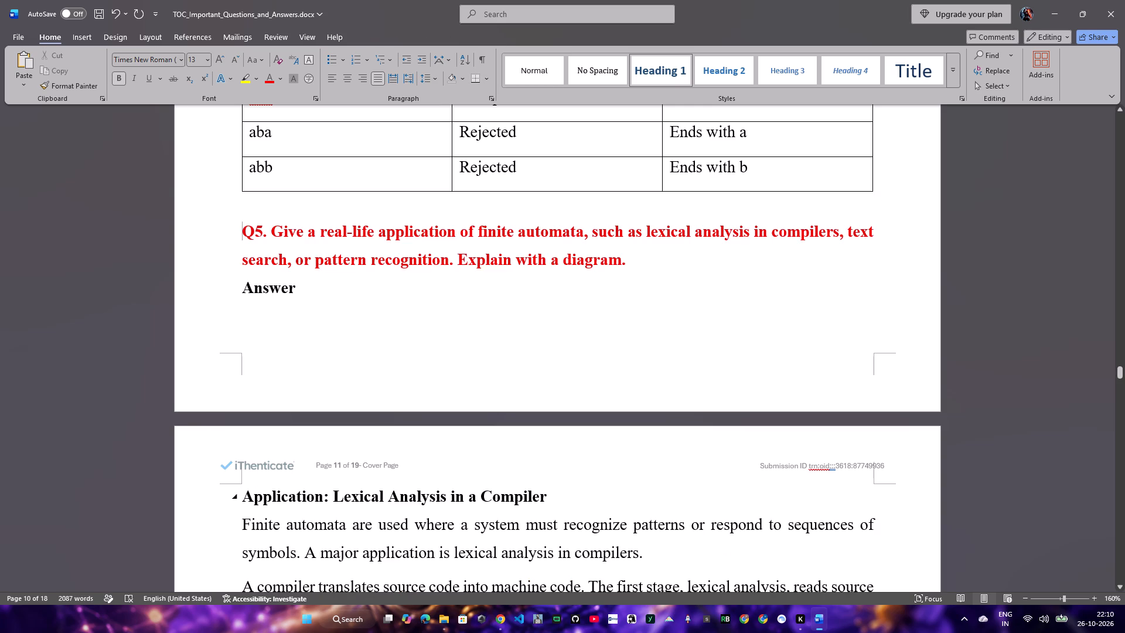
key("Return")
Review the page layout of the Q5 and Q6 answers, through the Summary Table on page 13.
scroll(438, 510, "down", 3)
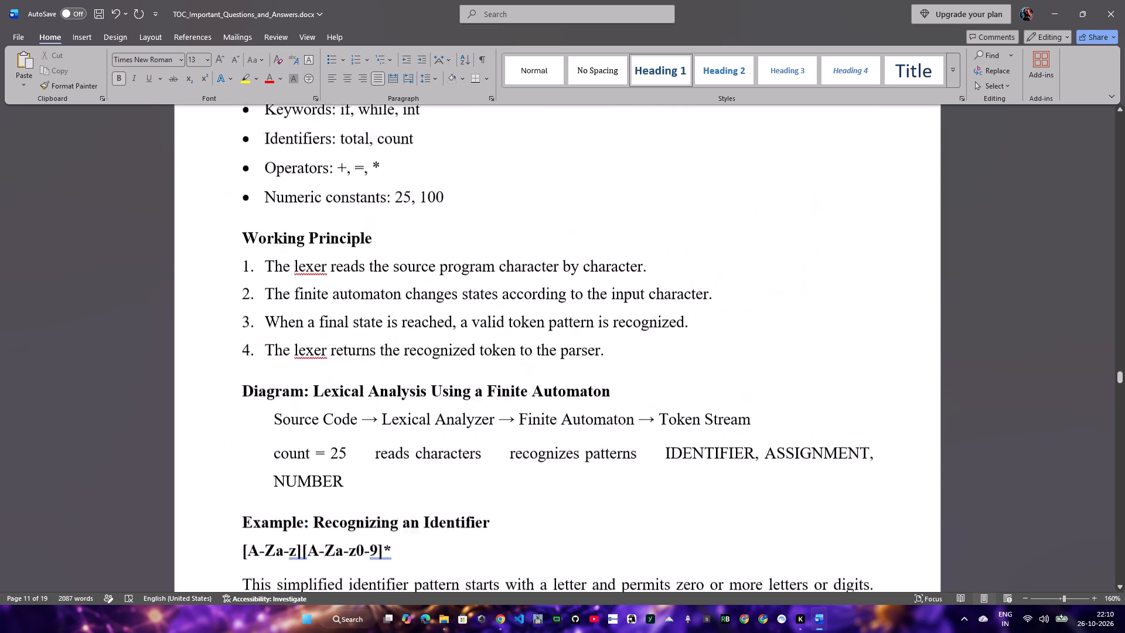
scroll(430, 469, "down", 4)
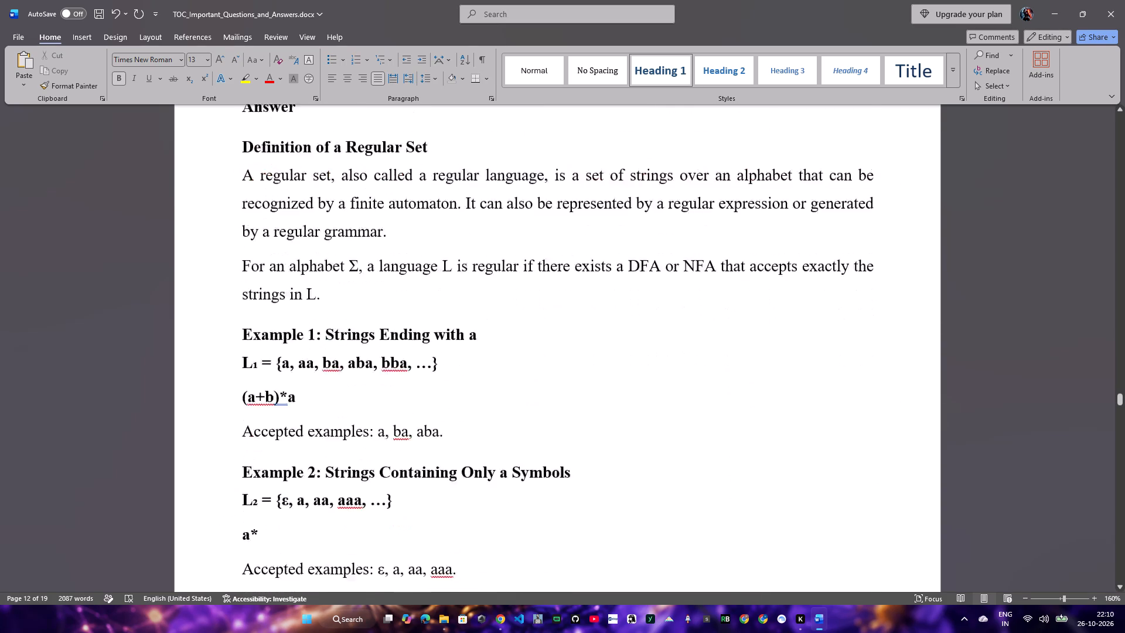
scroll(430, 469, "down", 1)
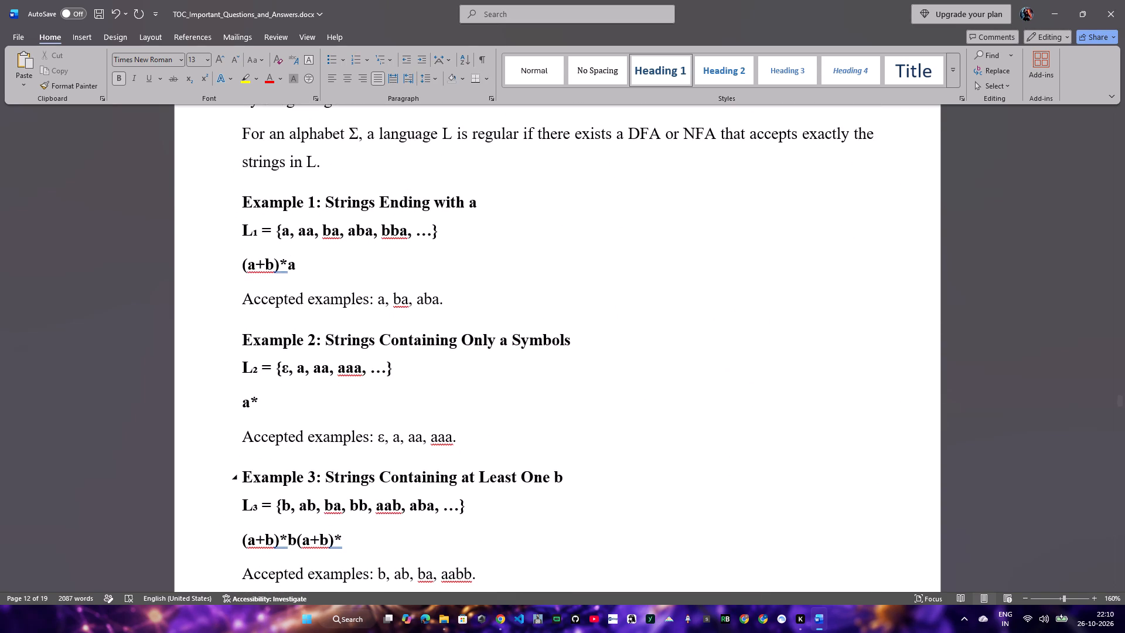
scroll(448, 521, "down", 1)
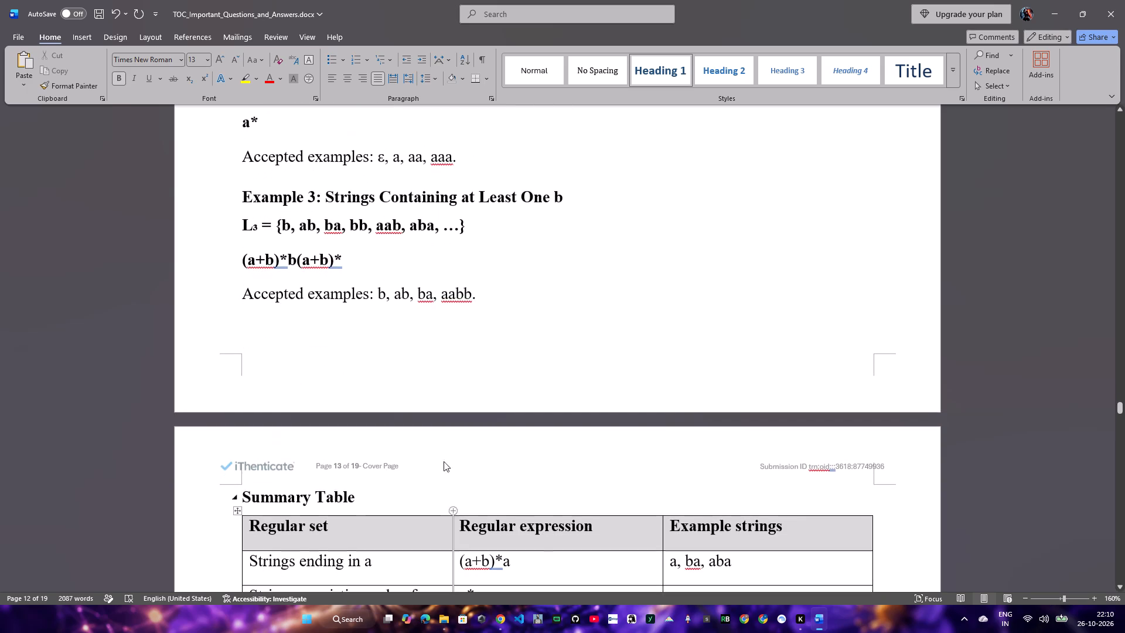
scroll(431, 461, "down", 1)
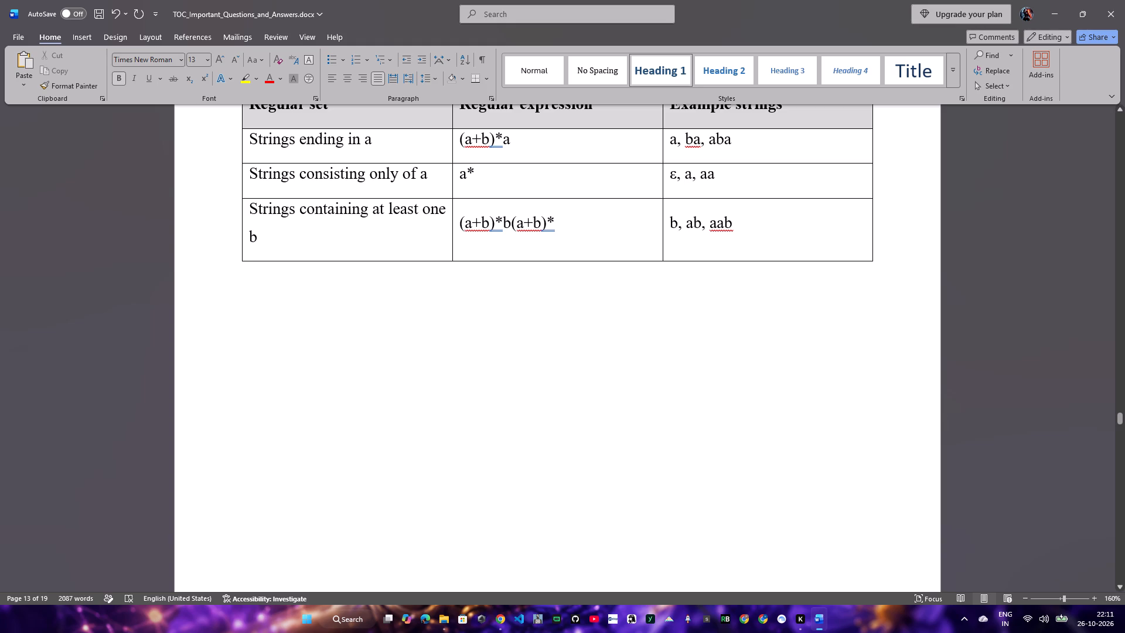
scroll(333, 450, "down", 2)
scroll(333, 450, "up", 1)
scroll(329, 377, "down", 1)
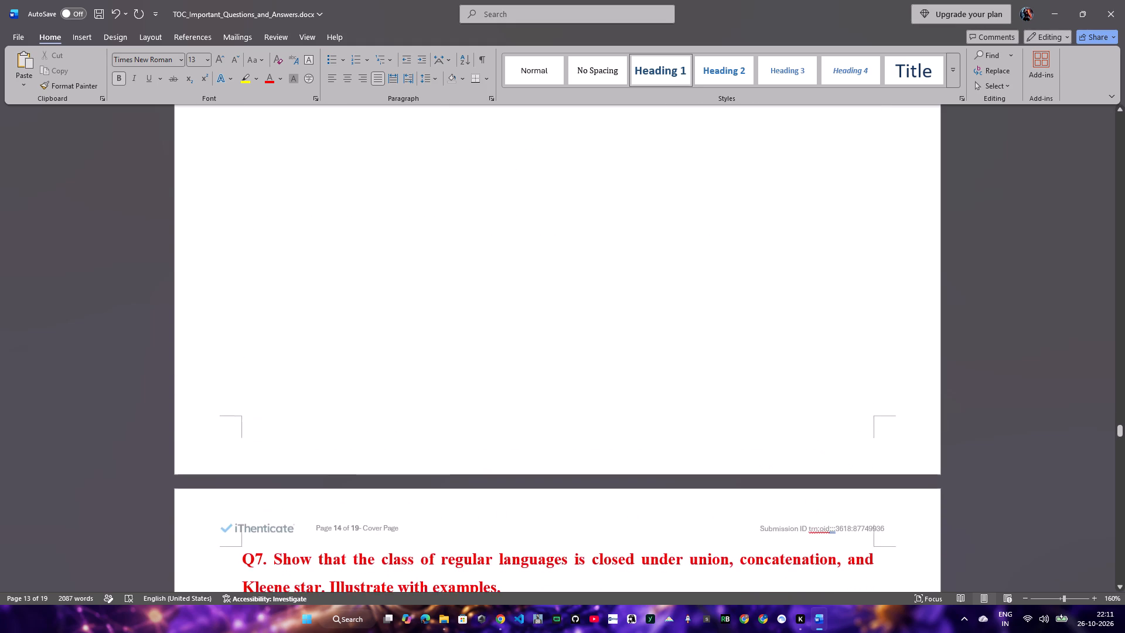
Review the page layout from the Q7 heading on page 14 through the last page of the document.
scroll(328, 348, "down", 3)
scroll(410, 362, "down", 4)
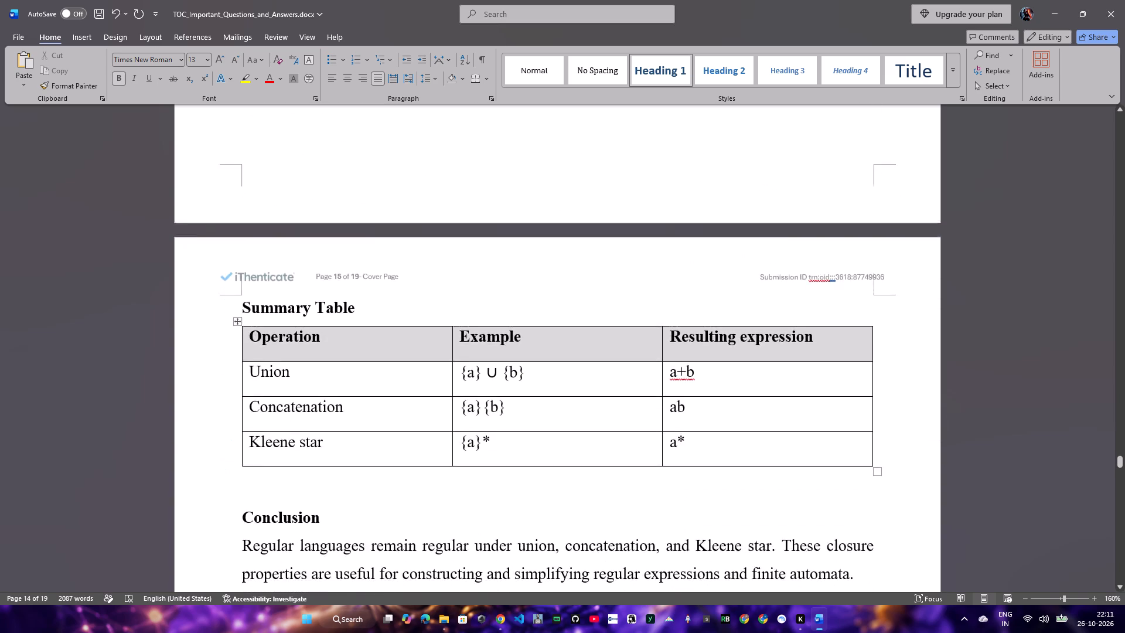
scroll(410, 362, "down", 3)
scroll(393, 318, "down", 2)
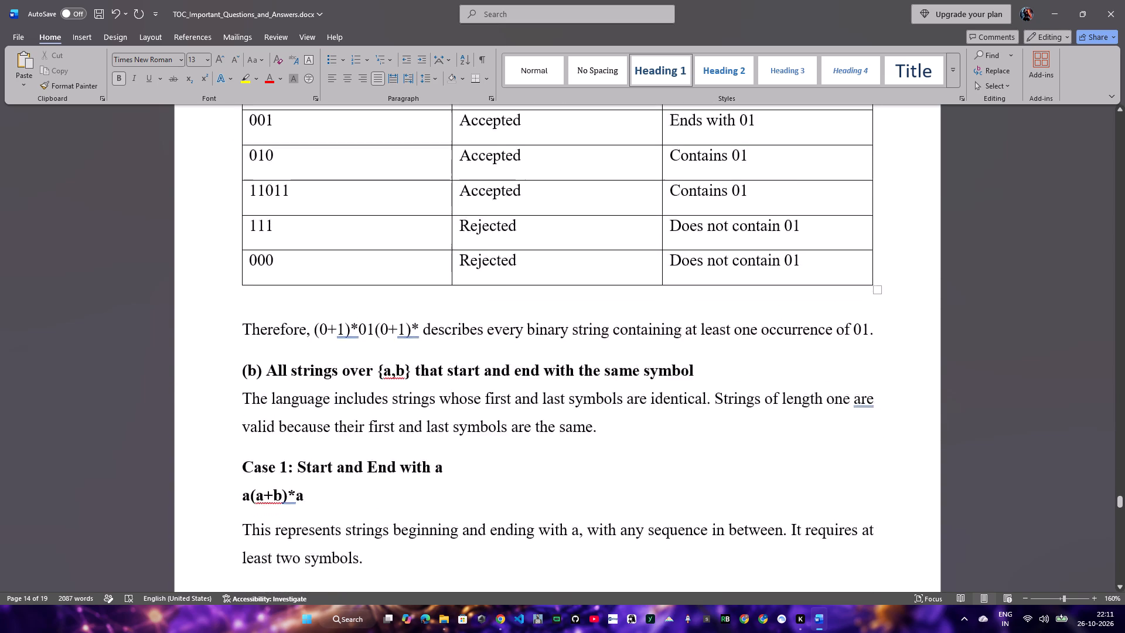
scroll(393, 318, "down", 6)
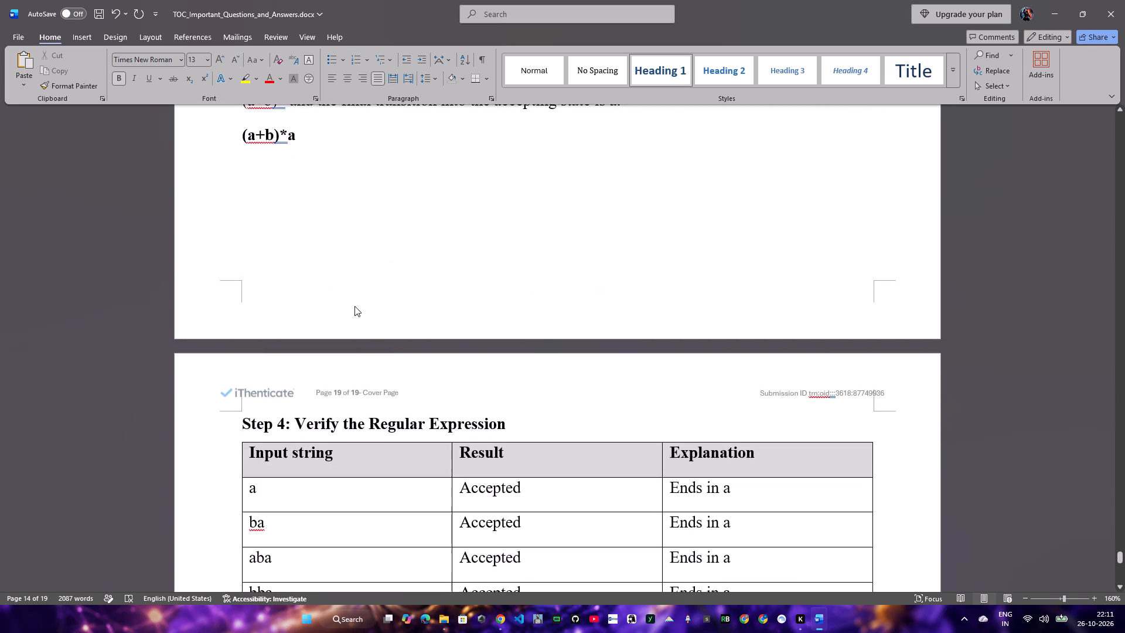
scroll(354, 306, "down", 4)
Check the cover page title, the similarity report pages and the blank areas before Q1 at the front of the document.
scroll(354, 306, "up", 3)
scroll(322, 396, "up", 3)
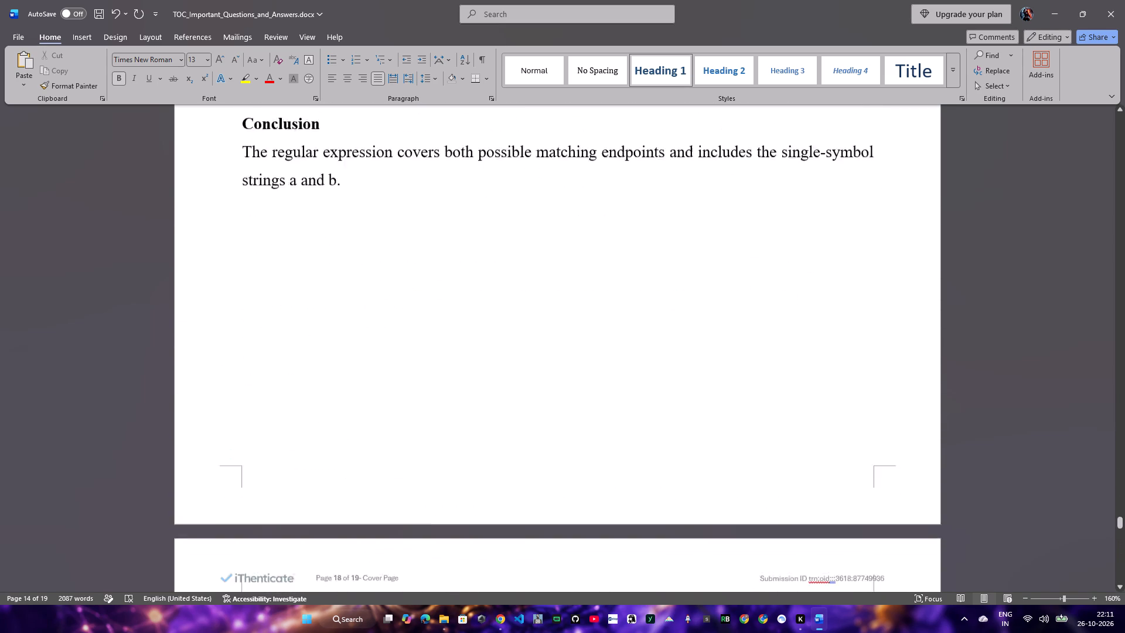
scroll(322, 396, "up", 12)
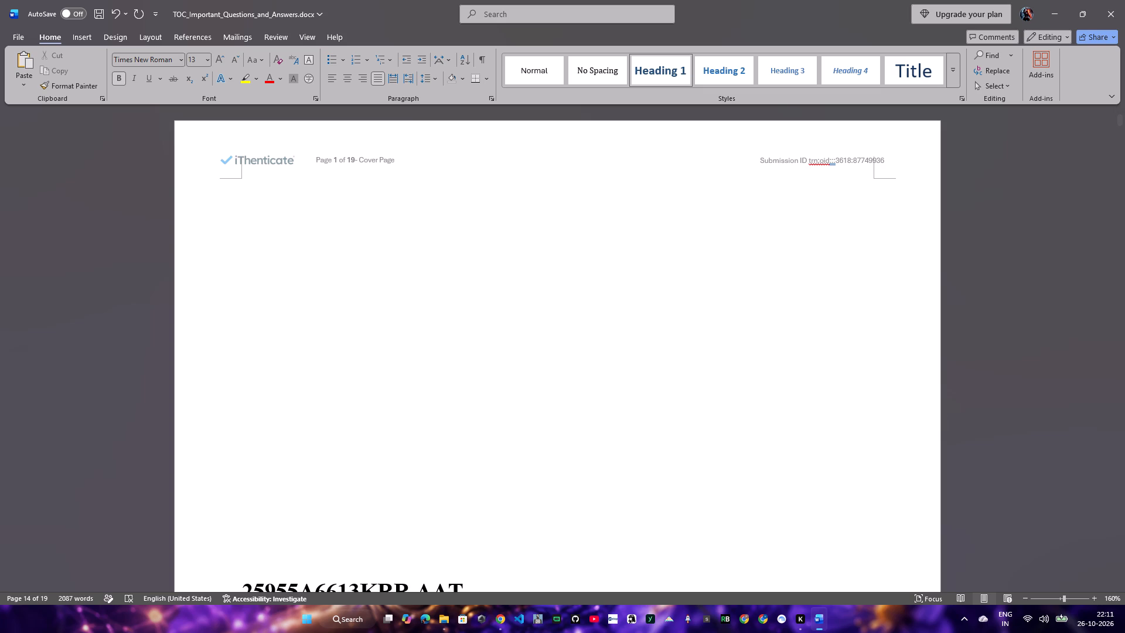
scroll(329, 441, "down", 2)
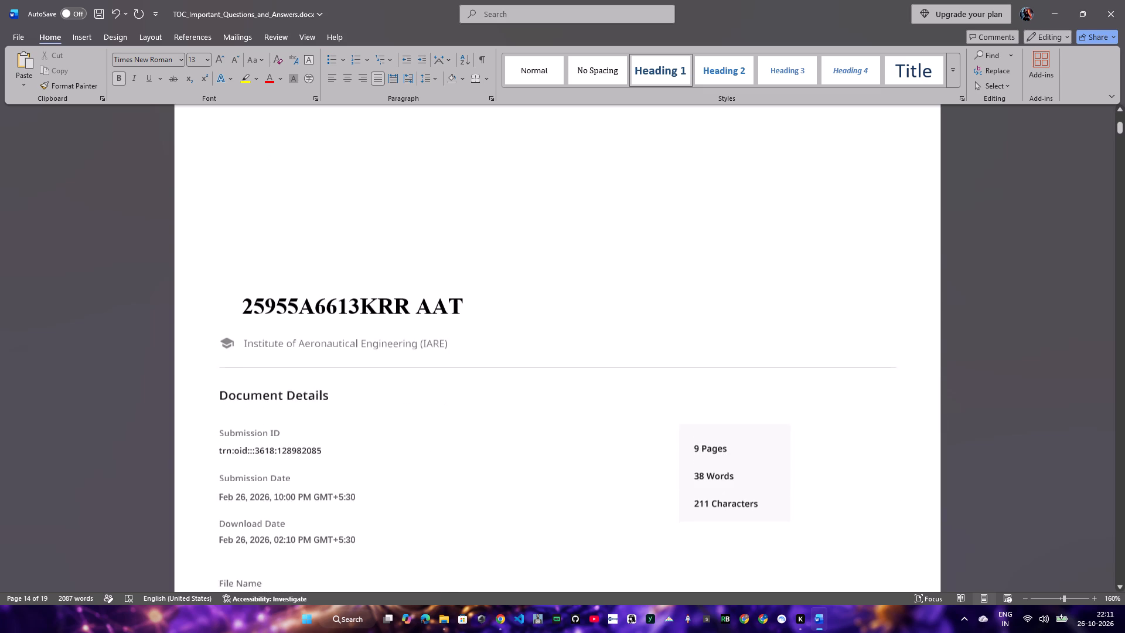
left_click(241, 266)
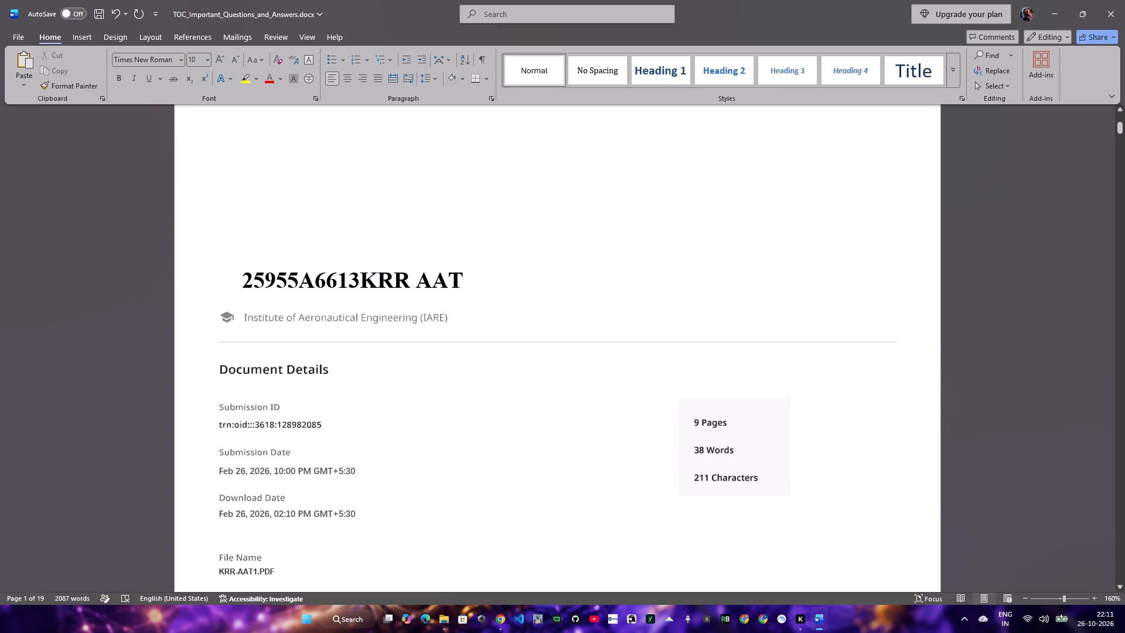
left_click(251, 281)
key("Left")
scroll(281, 301, "down", 1)
scroll(279, 350, "down", 1)
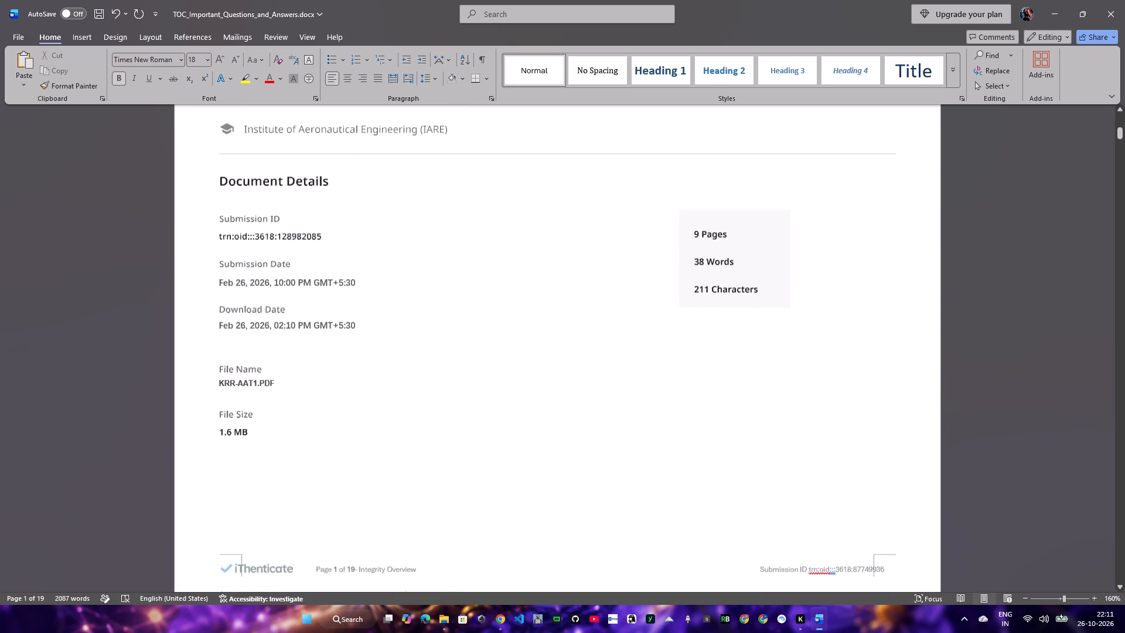
scroll(279, 350, "down", 1)
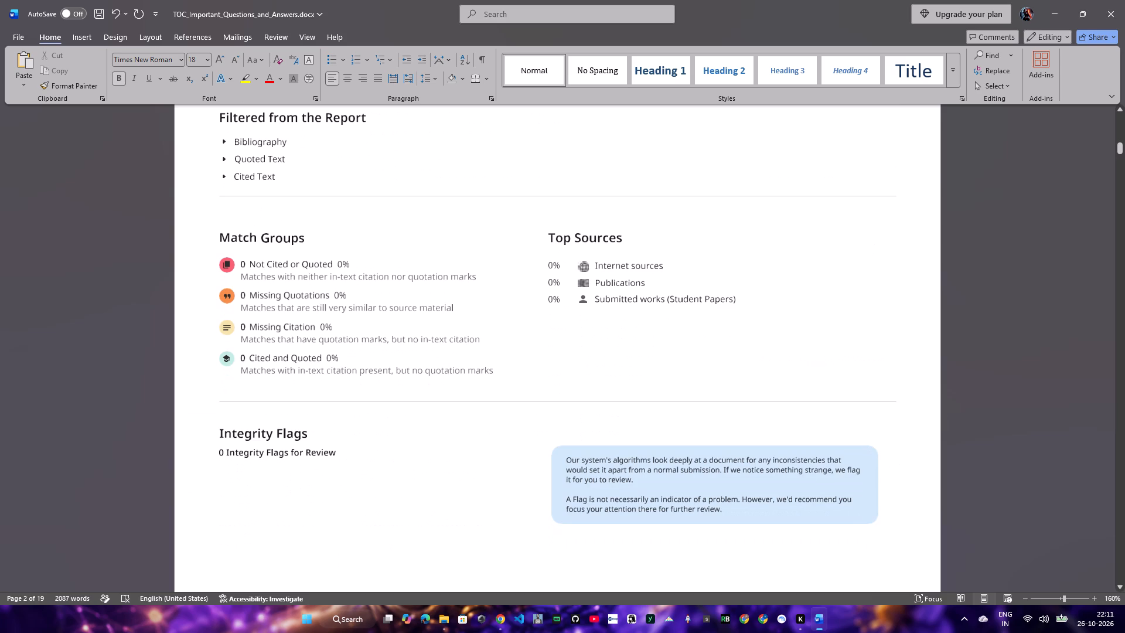
scroll(339, 392, "down", 6)
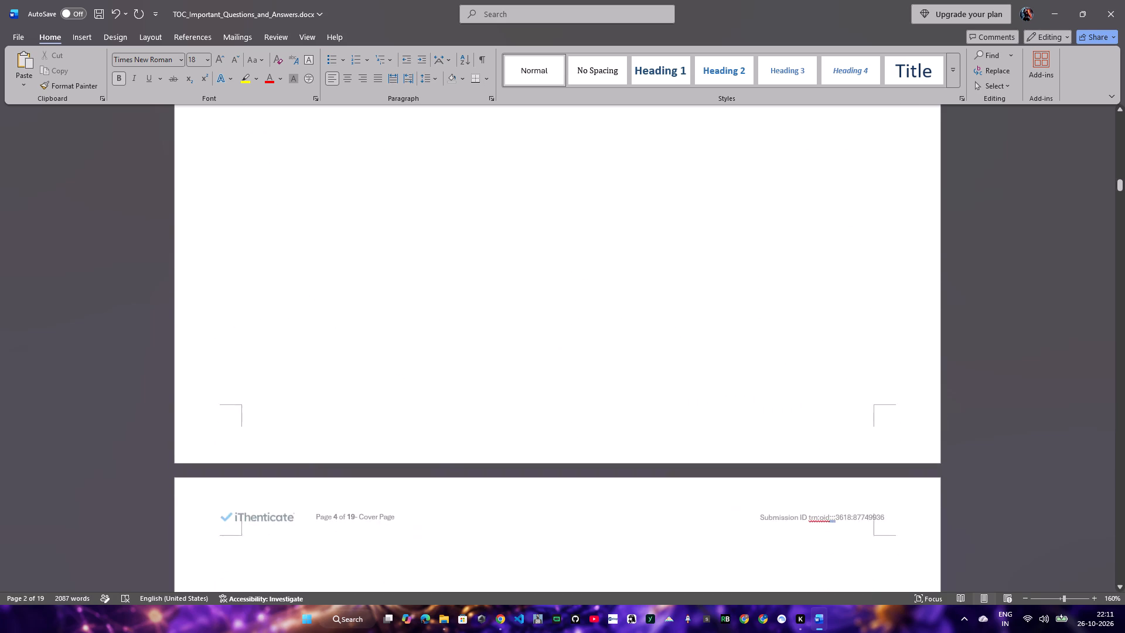
scroll(339, 392, "down", 7)
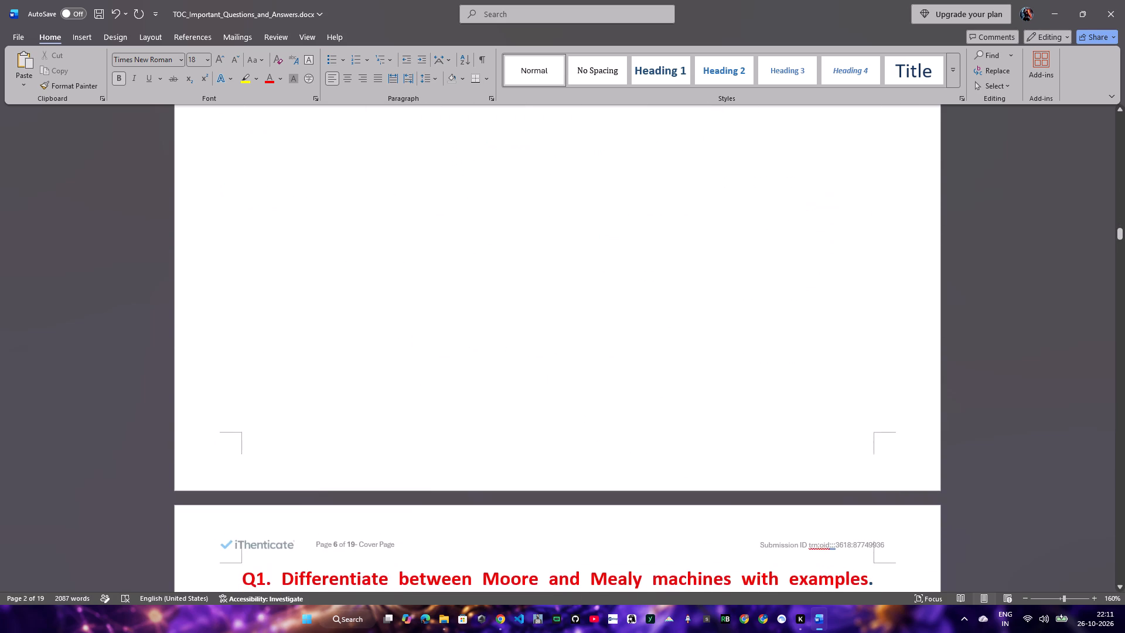
scroll(374, 431, "down", 1)
Delete a blank line at the top of page 5, and add one above the Theory of Computation title.
scroll(374, 431, "up", 2)
scroll(422, 399, "up", 1)
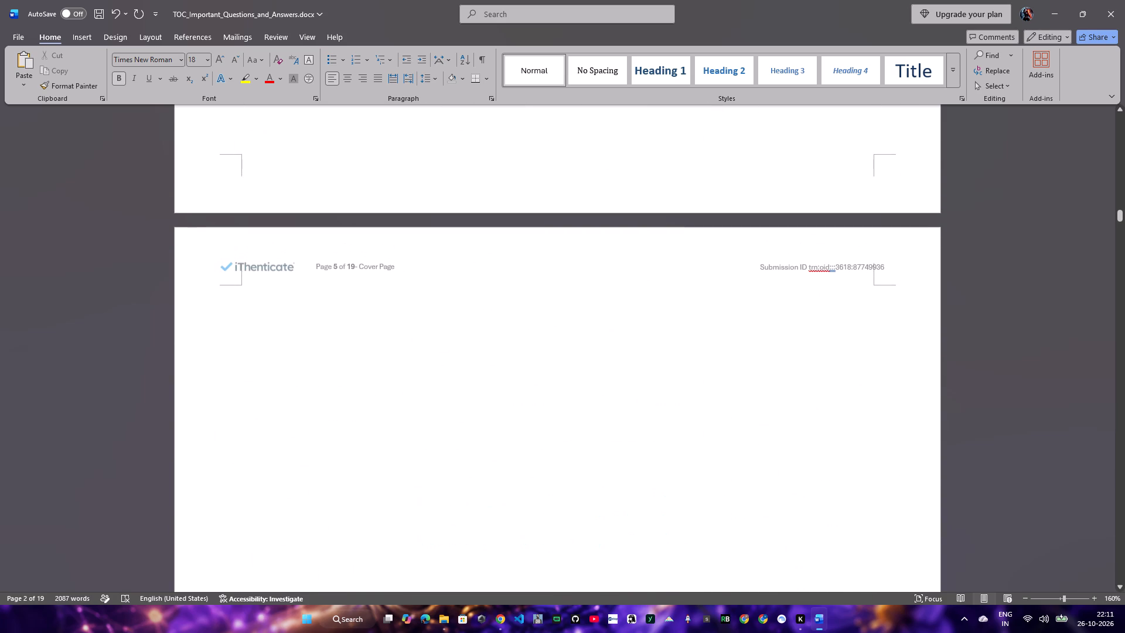
left_click(299, 342)
key("BackSpace")
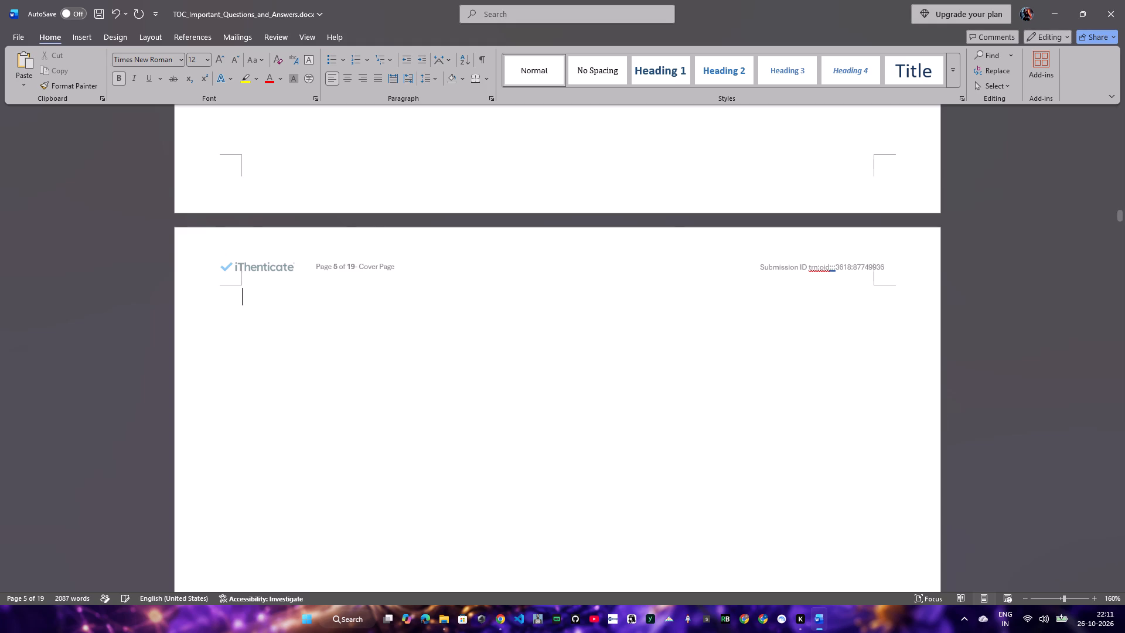
scroll(387, 367, "down", 1)
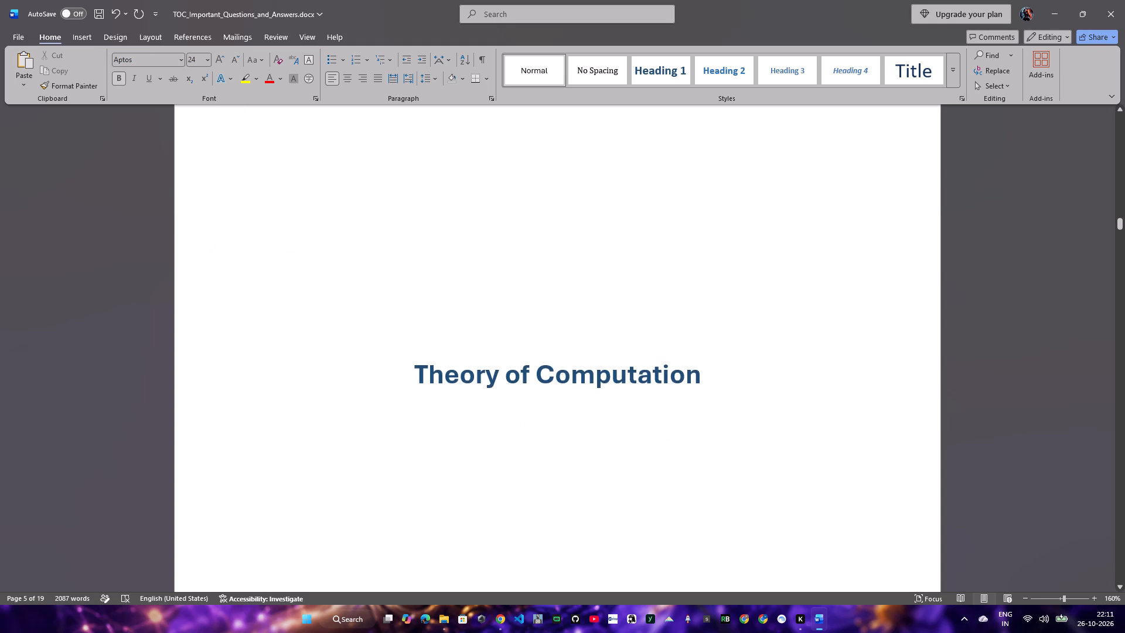
left_click(424, 291)
key("Return")
Check the title page at reduced zoom and review the side-by-side page layout from Q1 to the NFA Construction section.
scroll(548, 327, "down", 1)
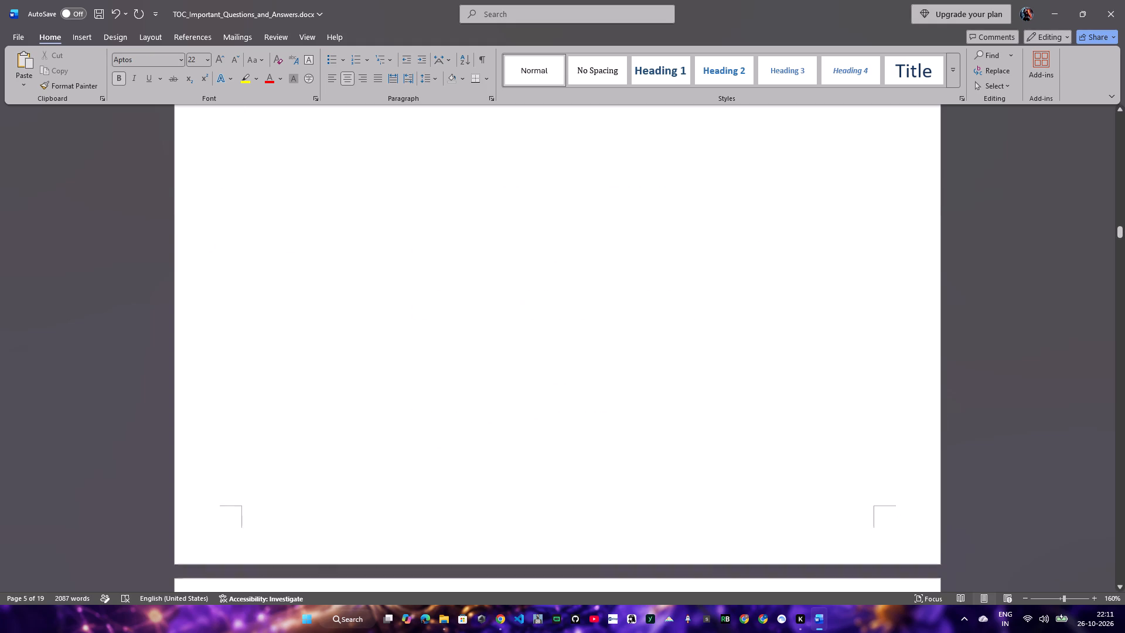
scroll(548, 327, "down", 1)
scroll(480, 325, "up", 1)
scroll(480, 325, "down", 4, "ctrl")
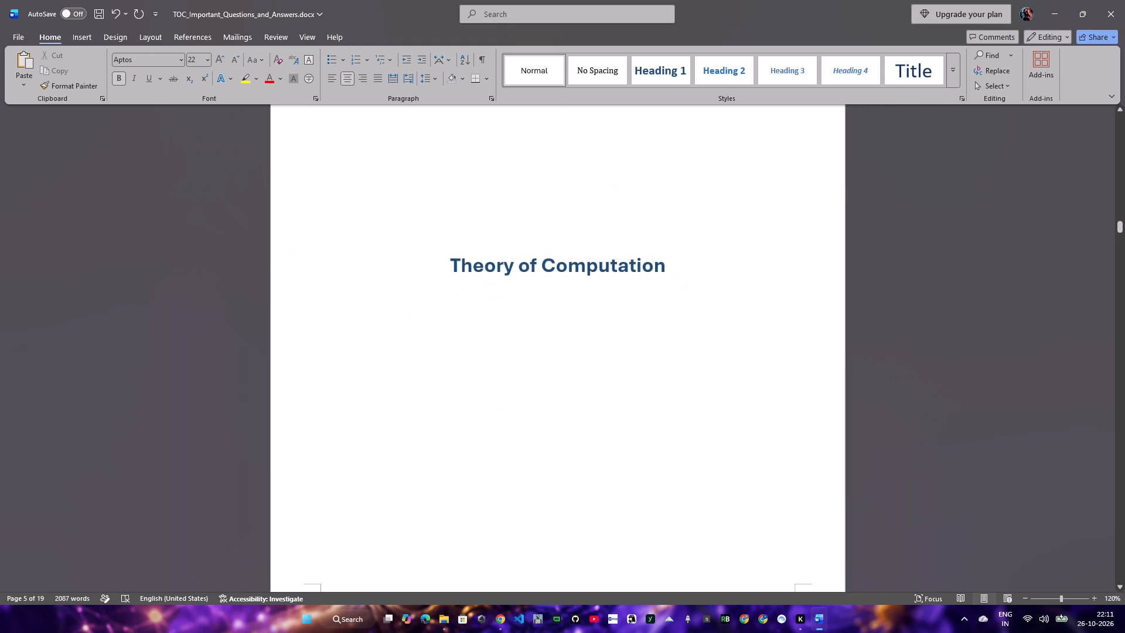
scroll(480, 325, "down", 2, "ctrl")
scroll(302, 310, "up", 2)
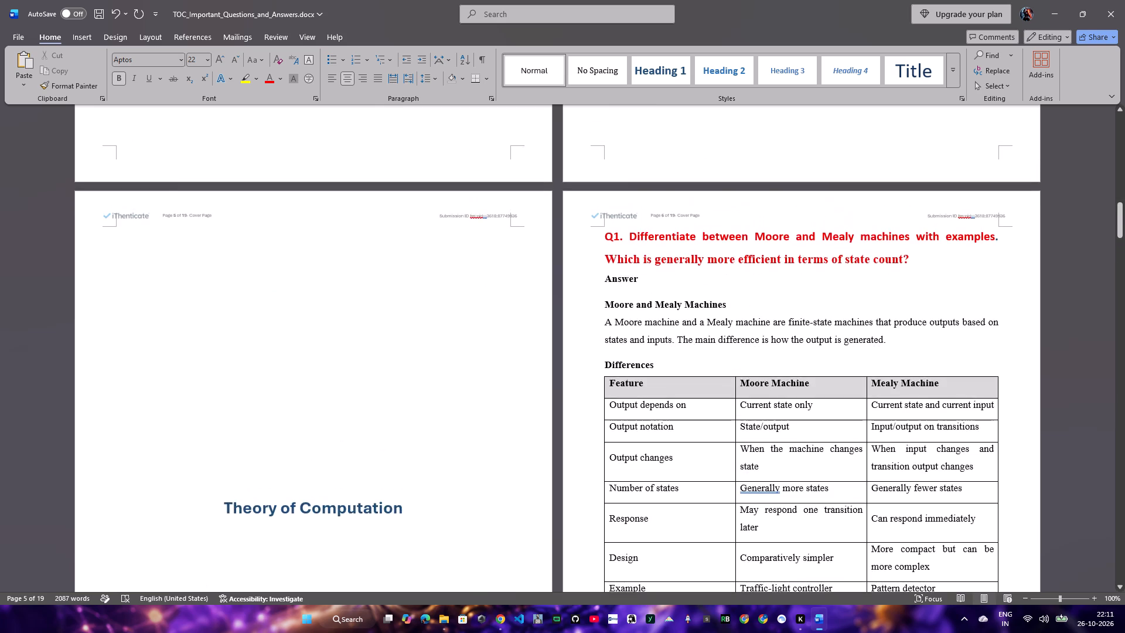
scroll(302, 310, "down", 1)
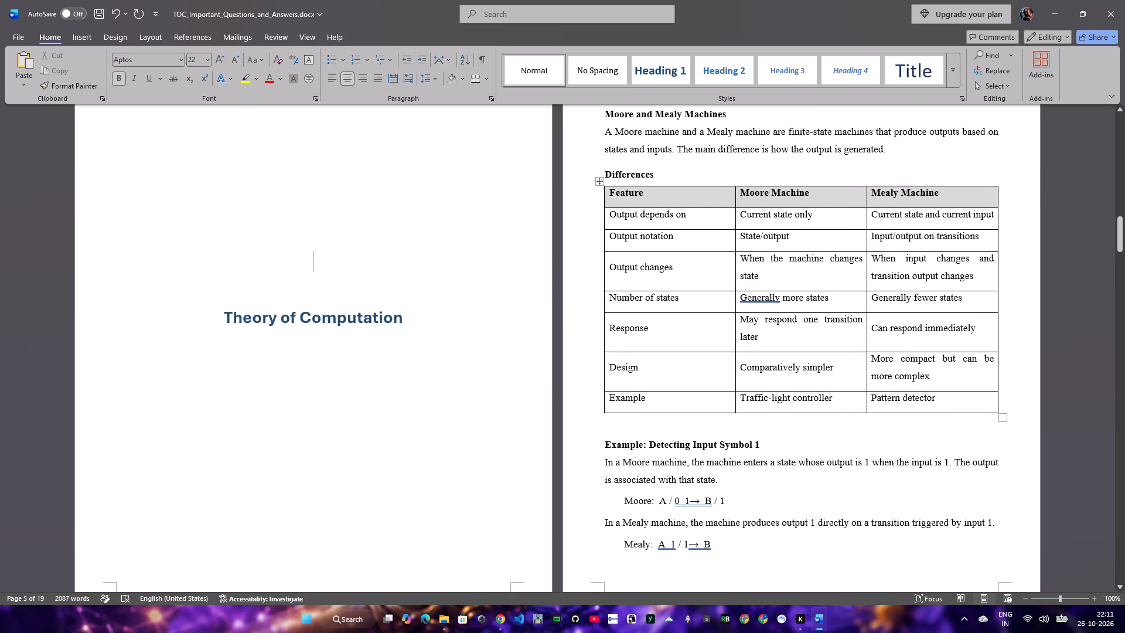
scroll(630, 394, "down", 3)
scroll(639, 344, "down", 2)
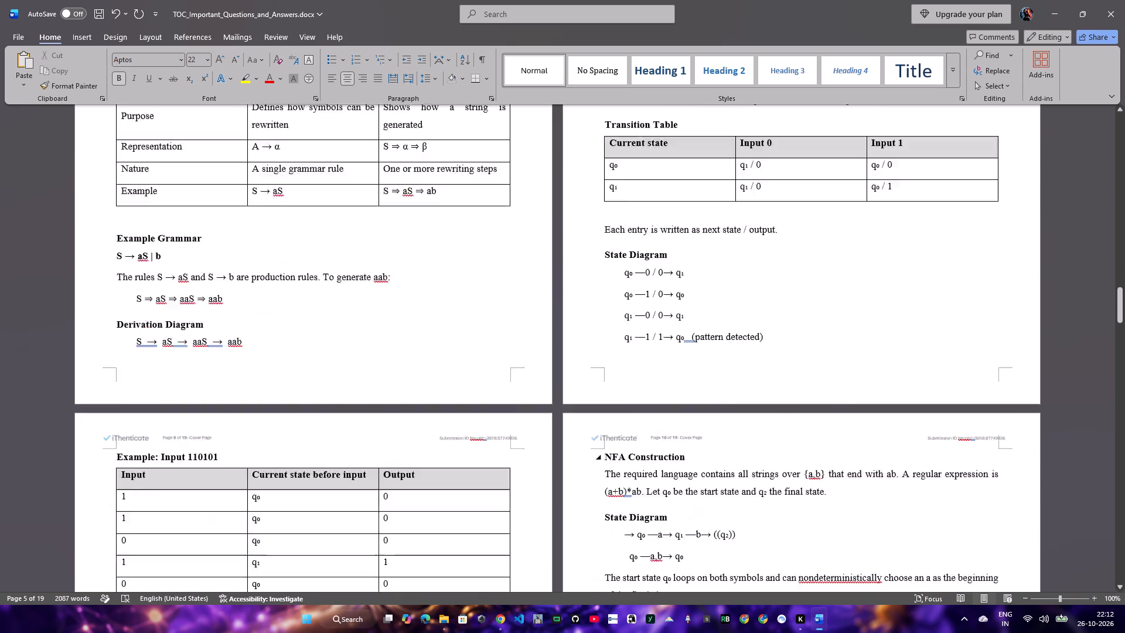
scroll(639, 344, "down", 2)
Replace the dash after q₀ in the first line of the page 8 State Diagram with a colon and a space.
scroll(639, 344, "up", 2)
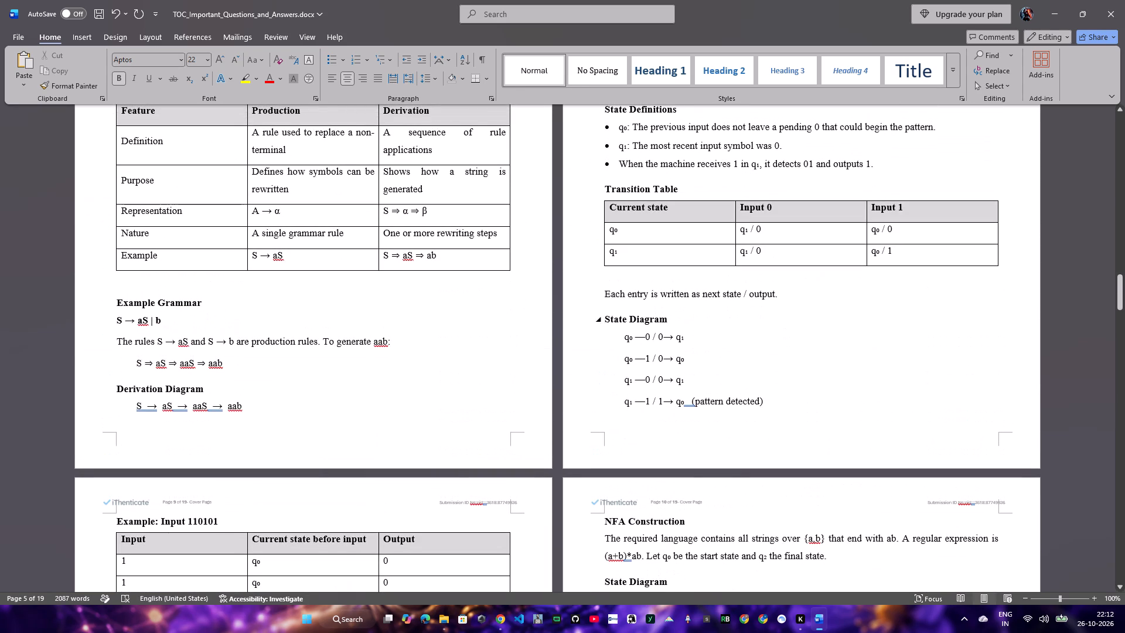
double_click(639, 335)
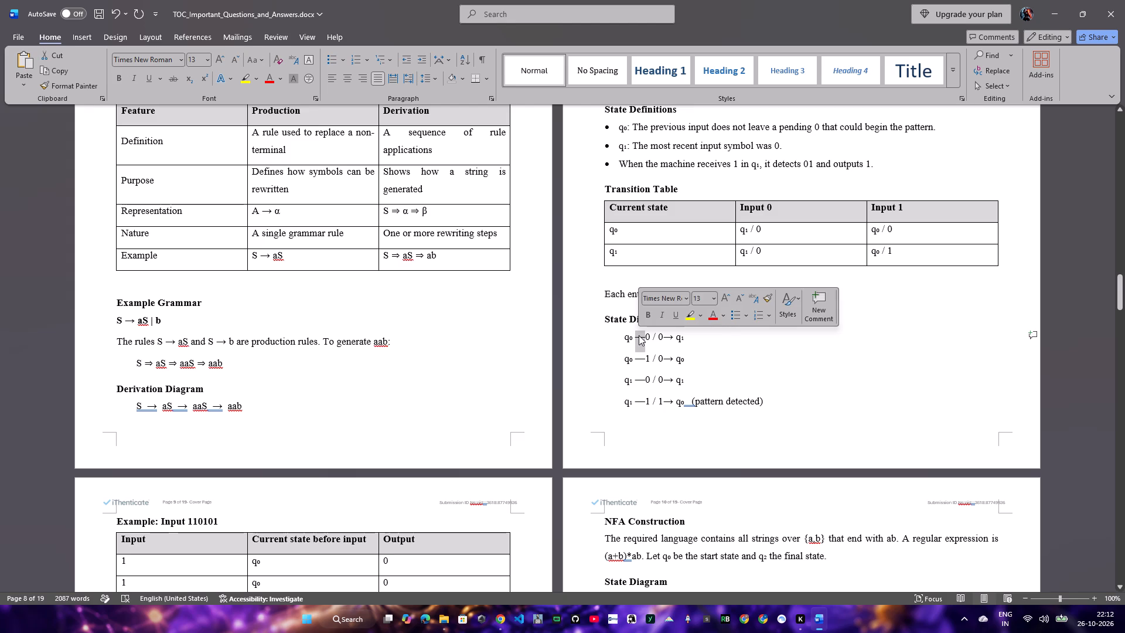
double_click(639, 335)
key("shift+colon")
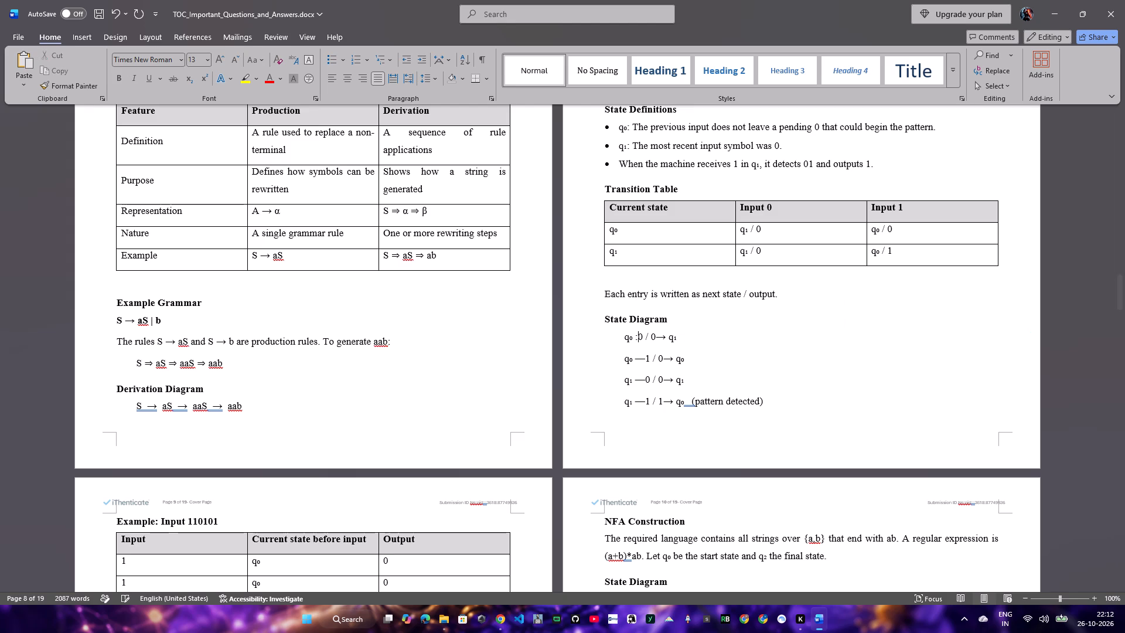
key("space")
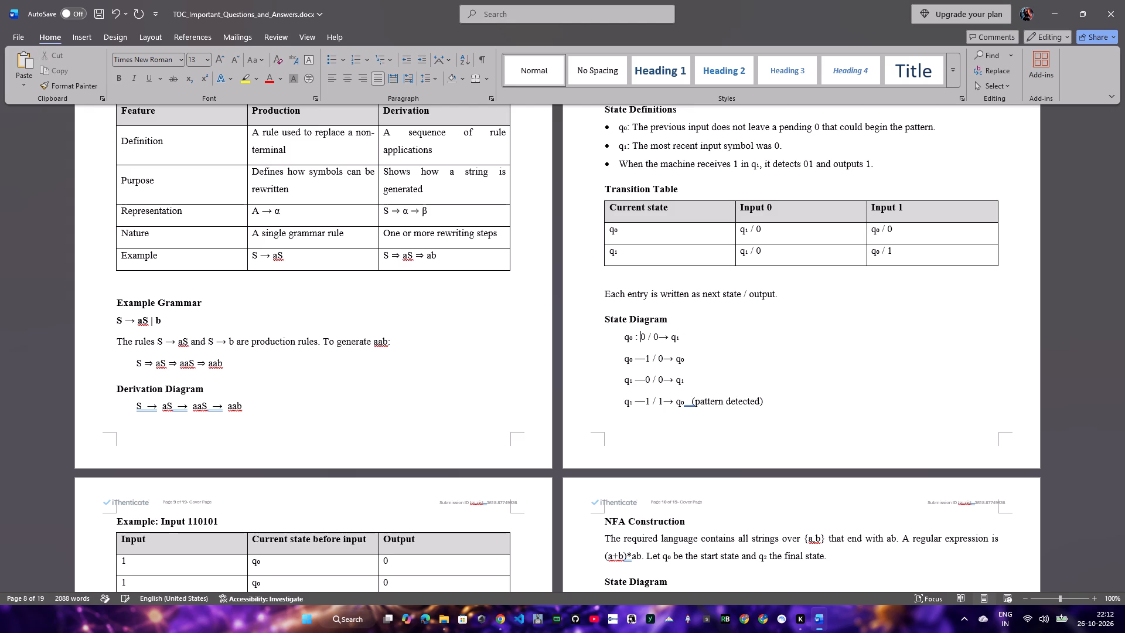
Replace the dash after the starting state with a colon and a space in the last three lines of the page 8 State Diagram.
double_click(637, 359)
key("shift+colon")
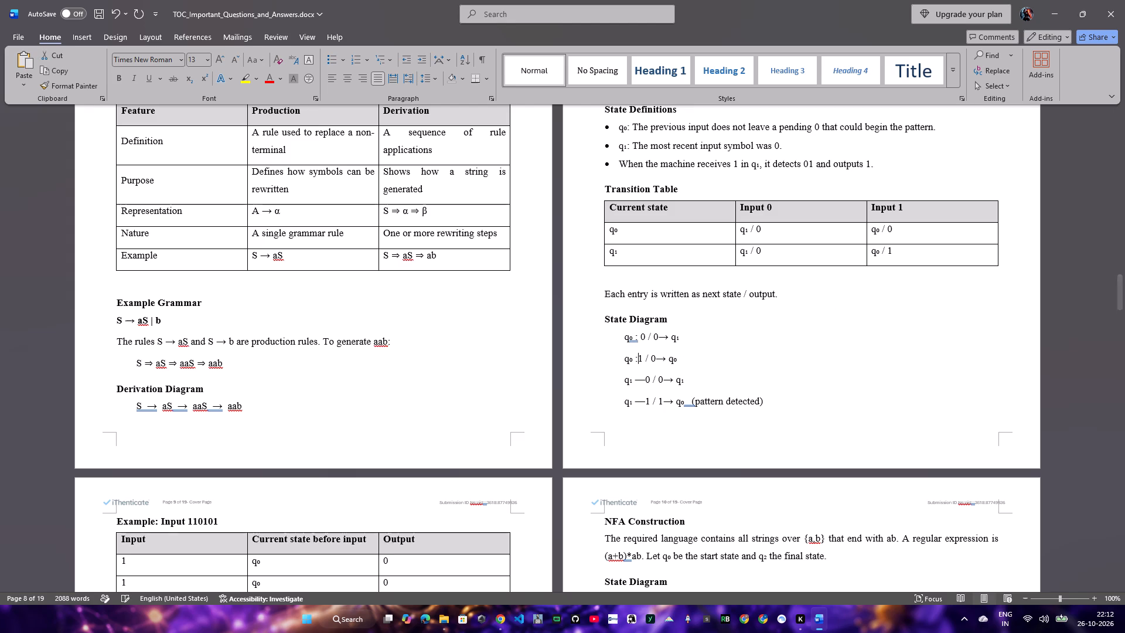
key("space")
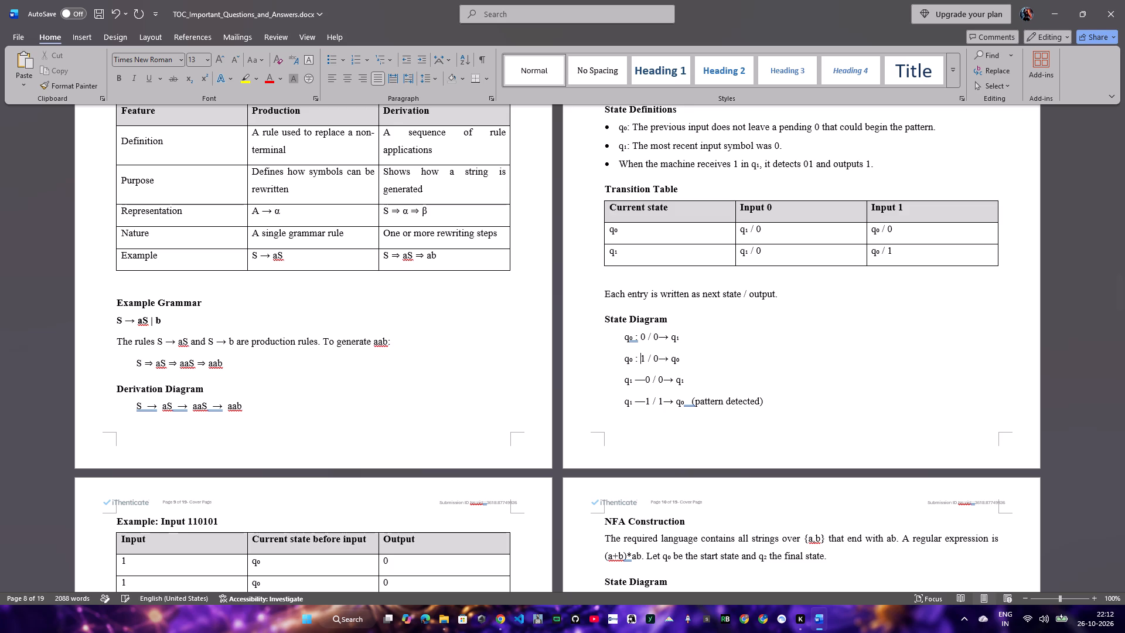
double_click(637, 382)
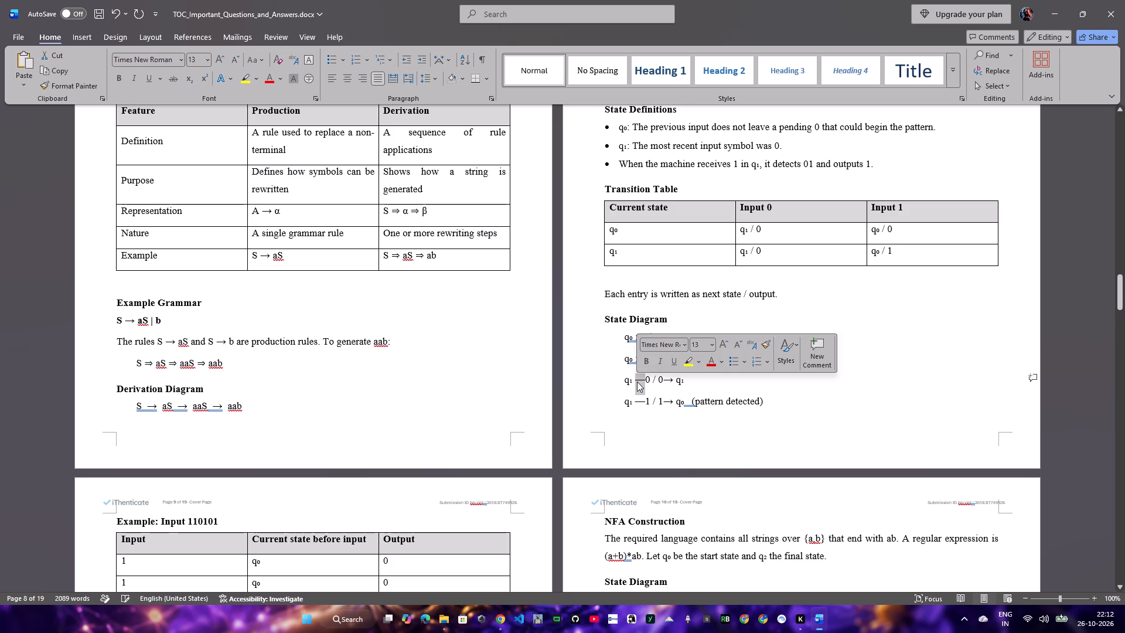
type(":")
key("space")
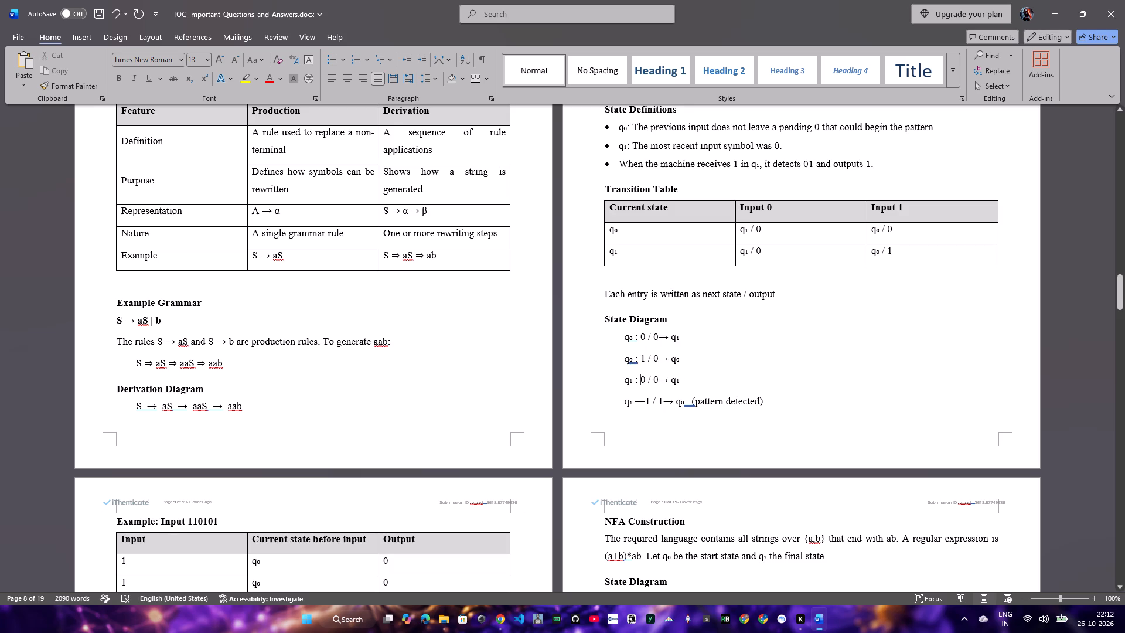
double_click(636, 405)
key("shift+colon")
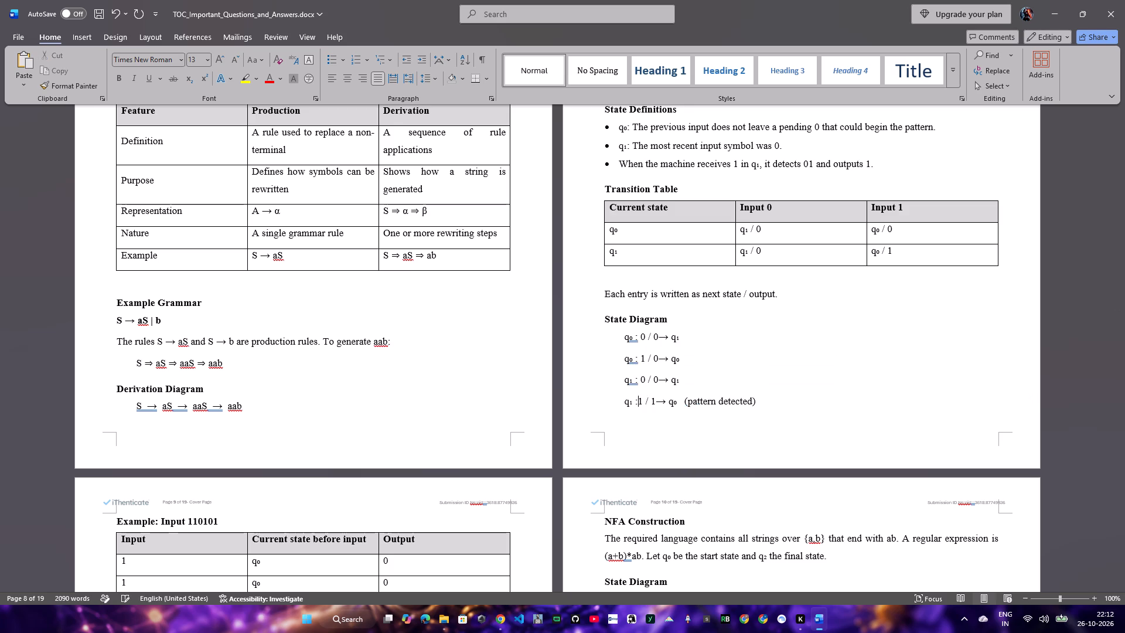
key("space")
Replace the dash after q₀ with a colon and a space in both lines of the NFA Construction State Diagram.
scroll(208, 354, "down", 1)
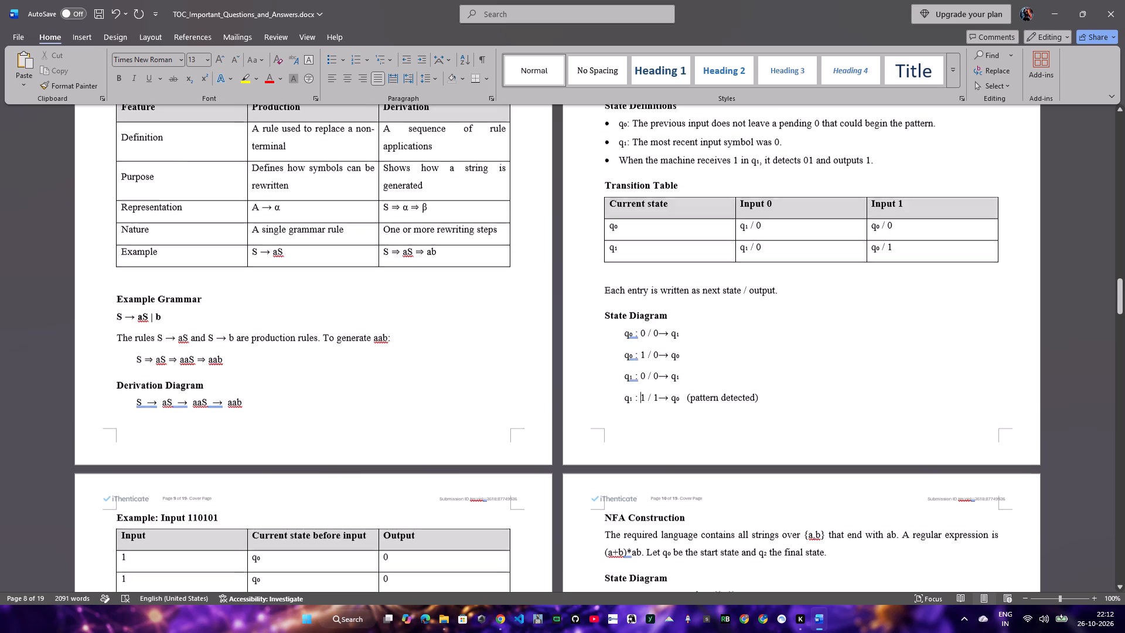
scroll(208, 354, "down", 1)
scroll(516, 430, "down", 1)
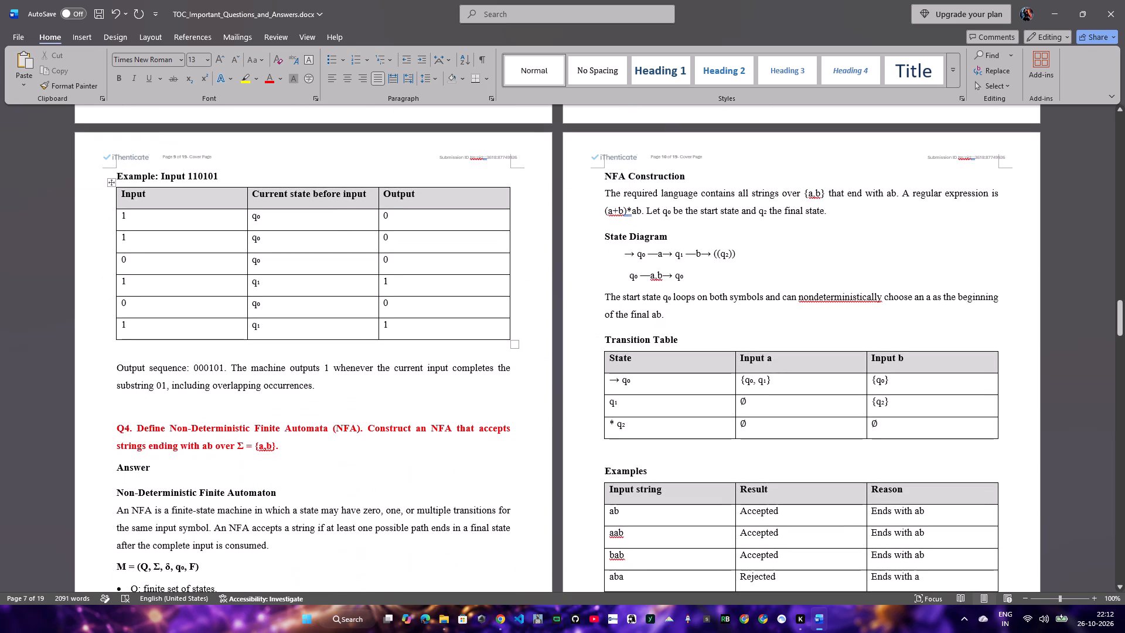
double_click(645, 276)
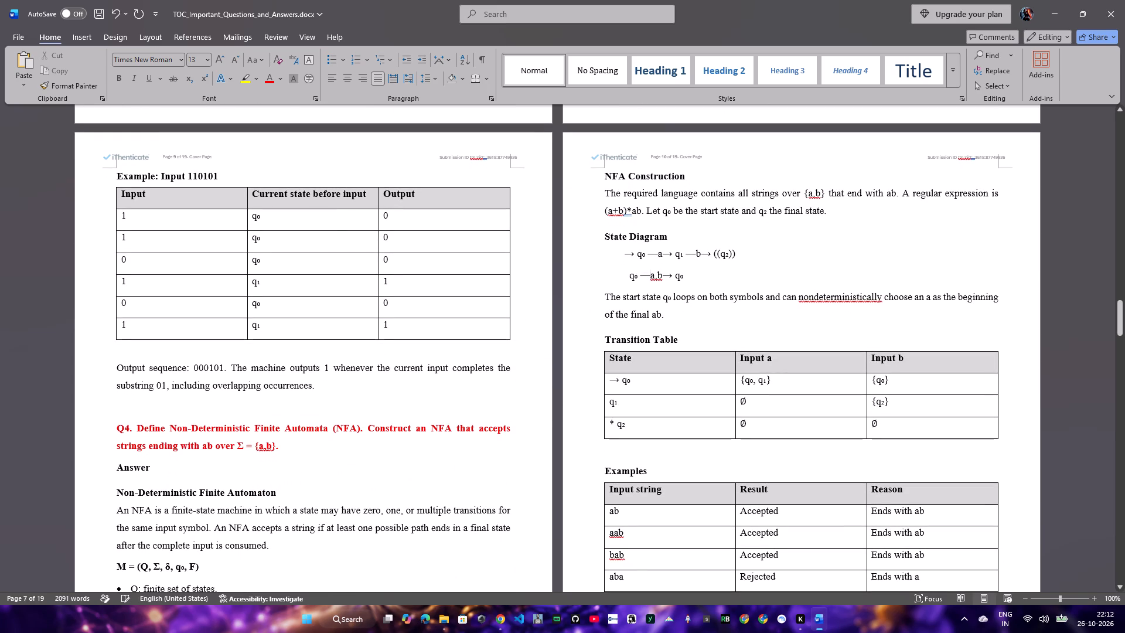
double_click(645, 276)
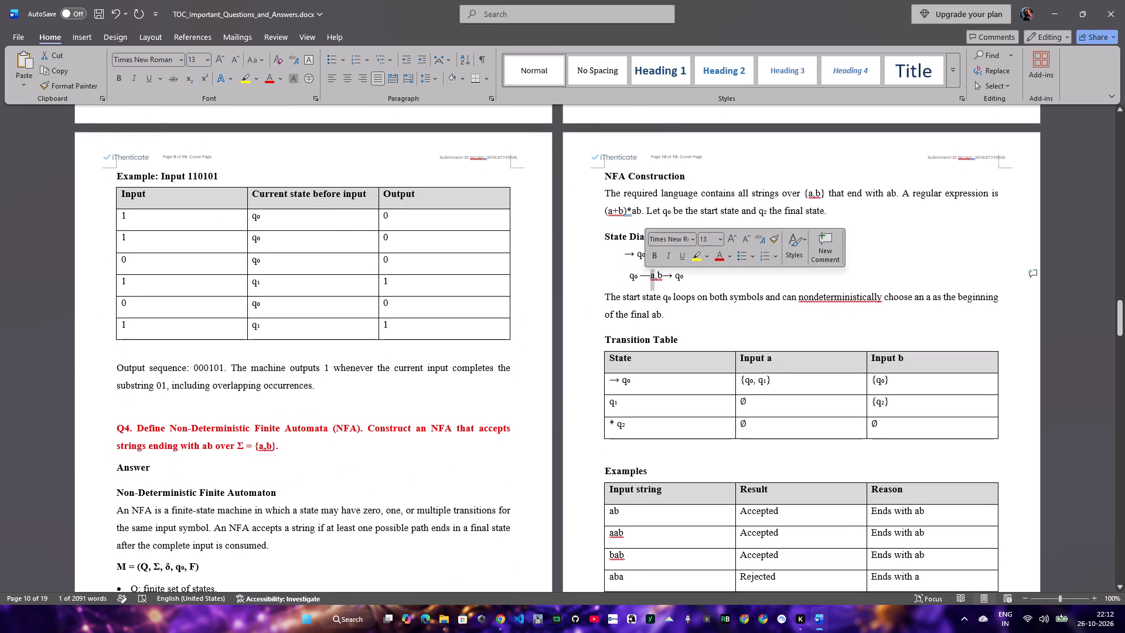
double_click(643, 276)
type(":")
key("space")
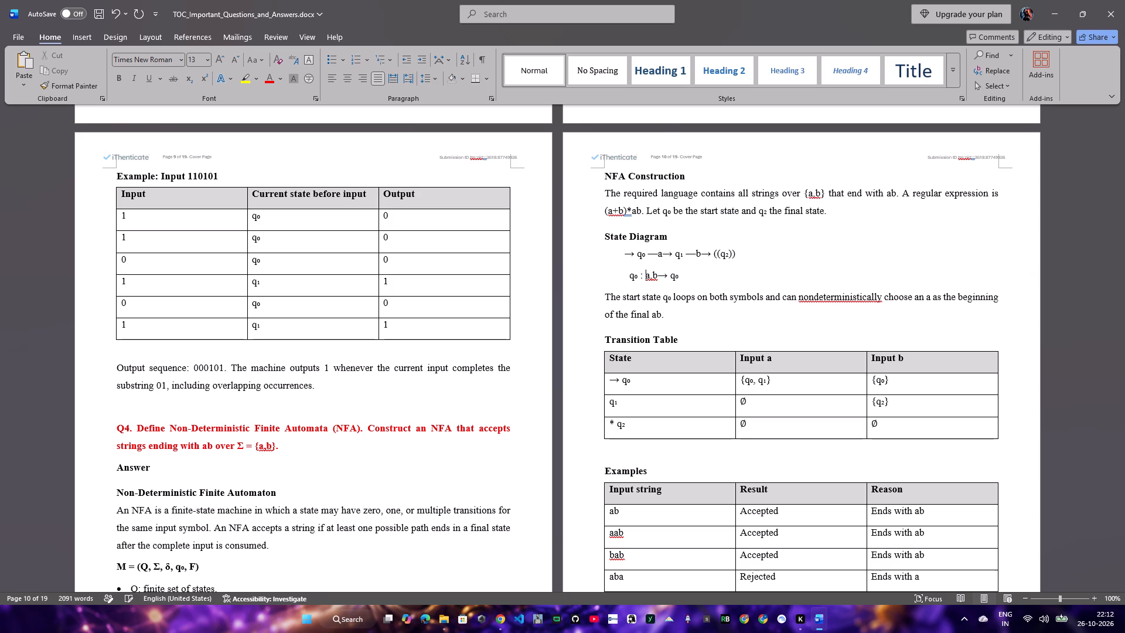
scroll(479, 381, "down", 1)
scroll(579, 264, "up", 2)
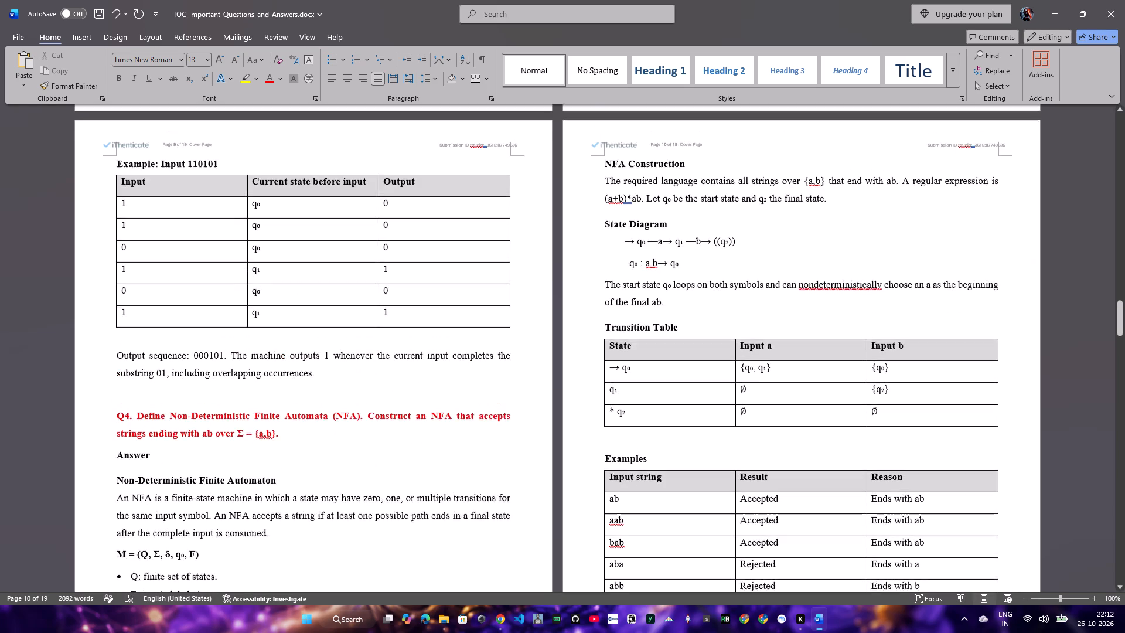
scroll(633, 310, "up", 1, "ctrl")
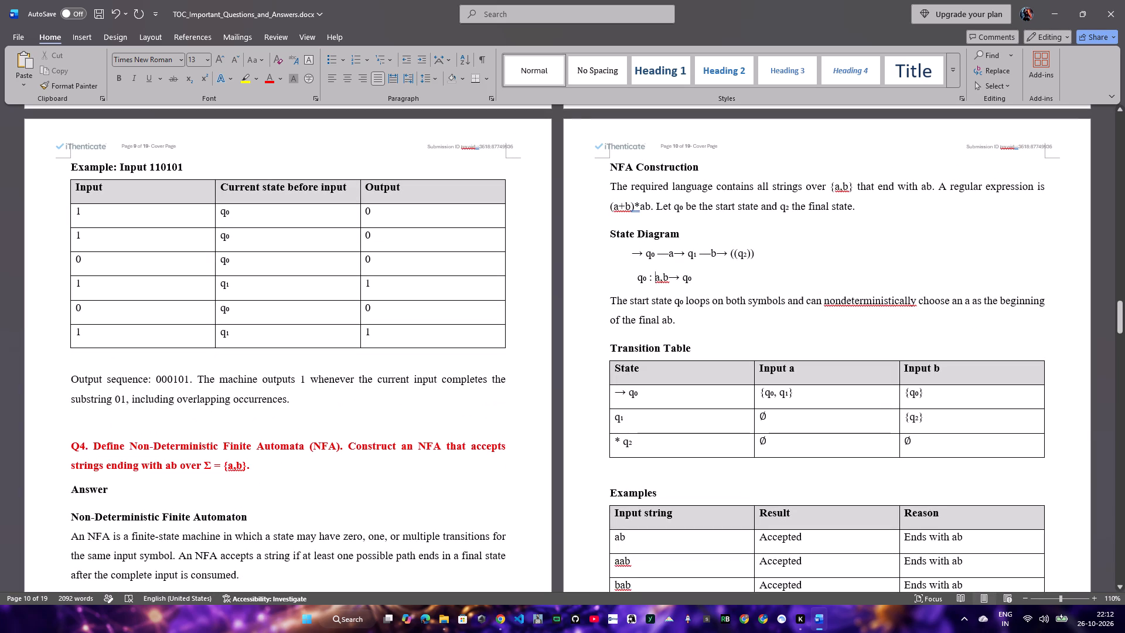
double_click(663, 256)
type(":")
key("space")
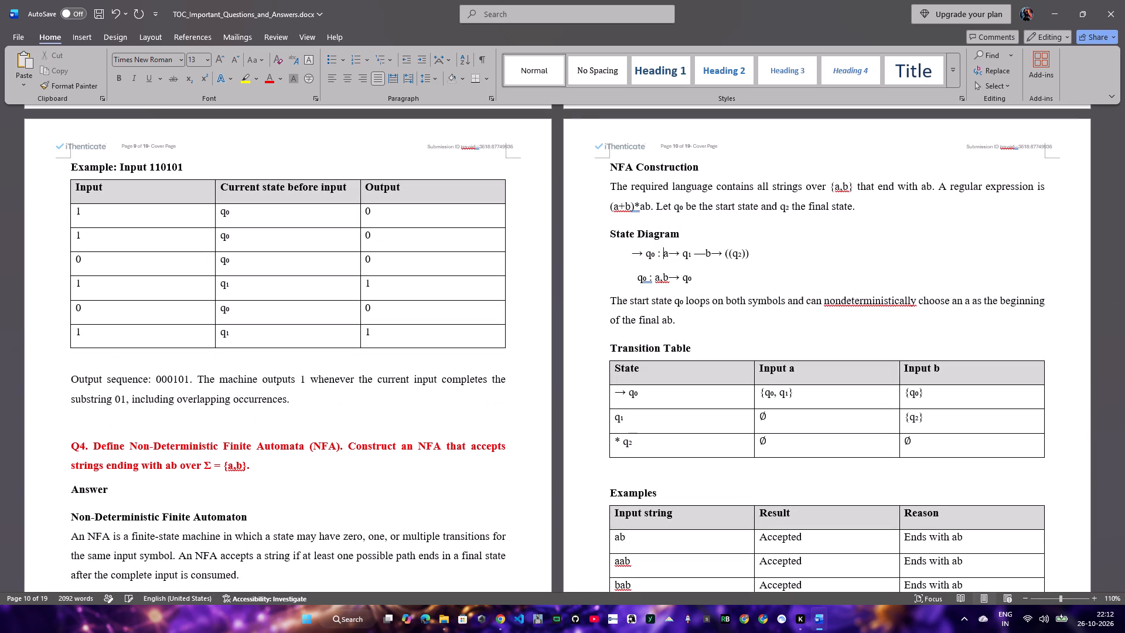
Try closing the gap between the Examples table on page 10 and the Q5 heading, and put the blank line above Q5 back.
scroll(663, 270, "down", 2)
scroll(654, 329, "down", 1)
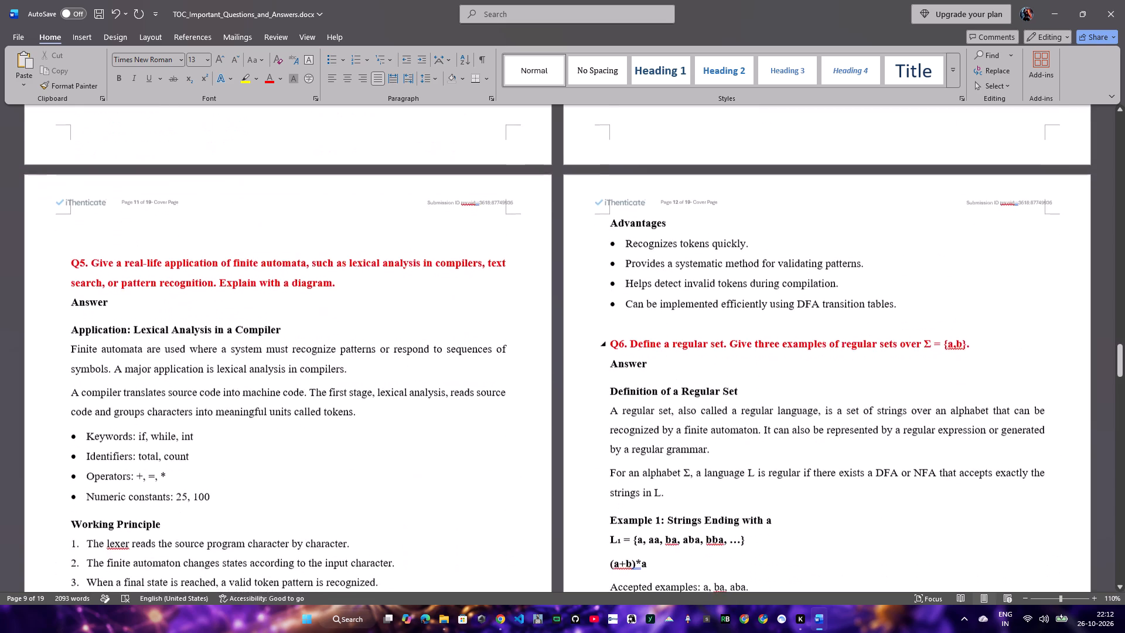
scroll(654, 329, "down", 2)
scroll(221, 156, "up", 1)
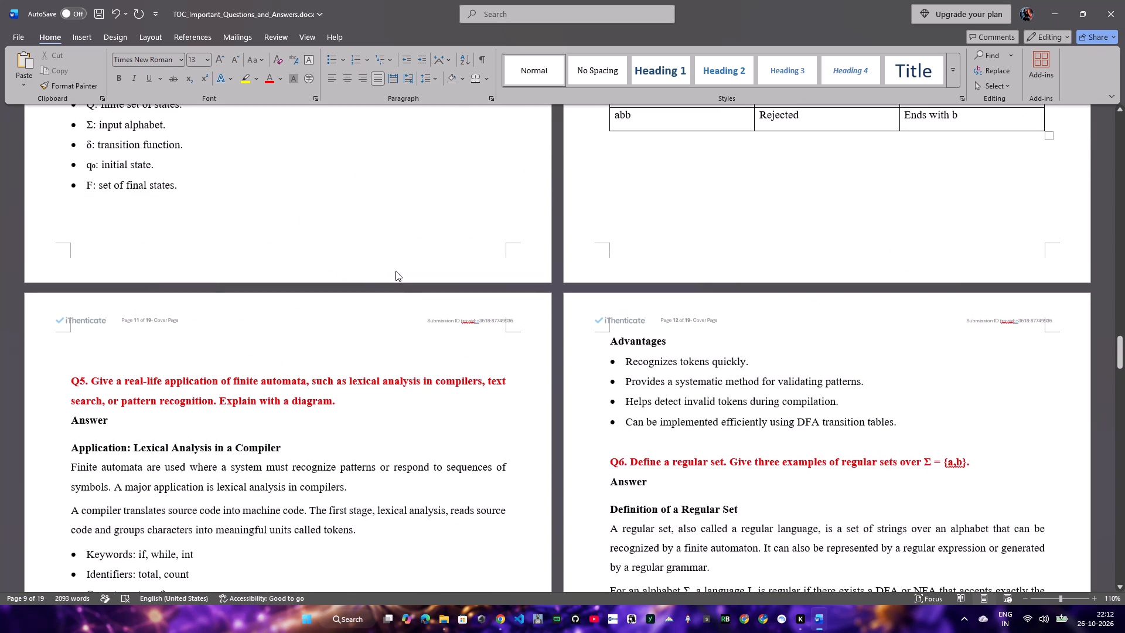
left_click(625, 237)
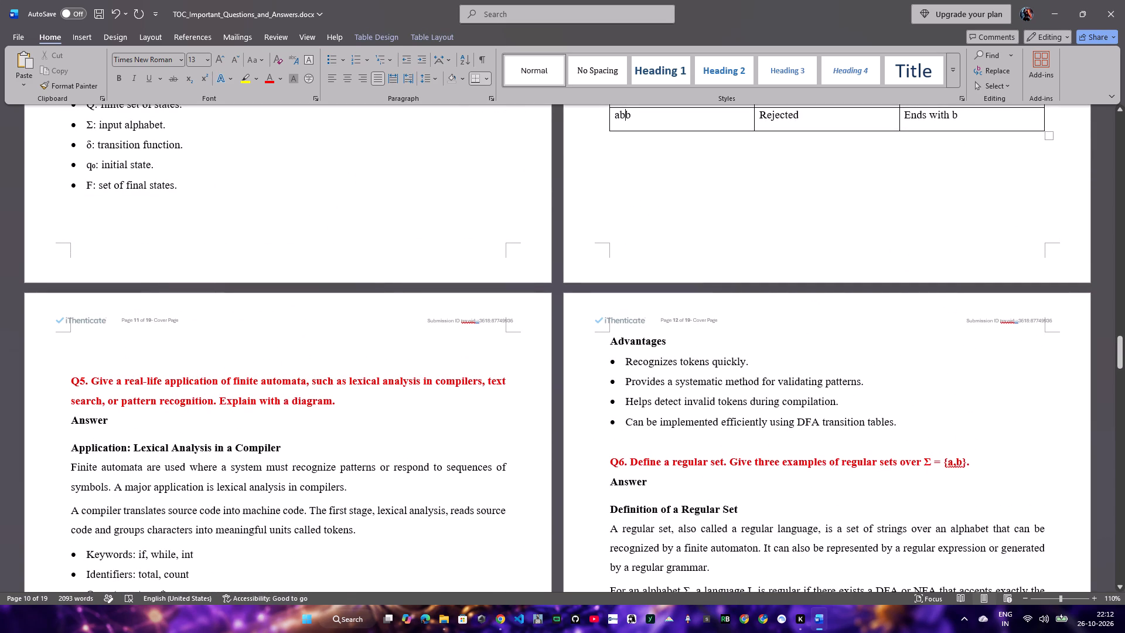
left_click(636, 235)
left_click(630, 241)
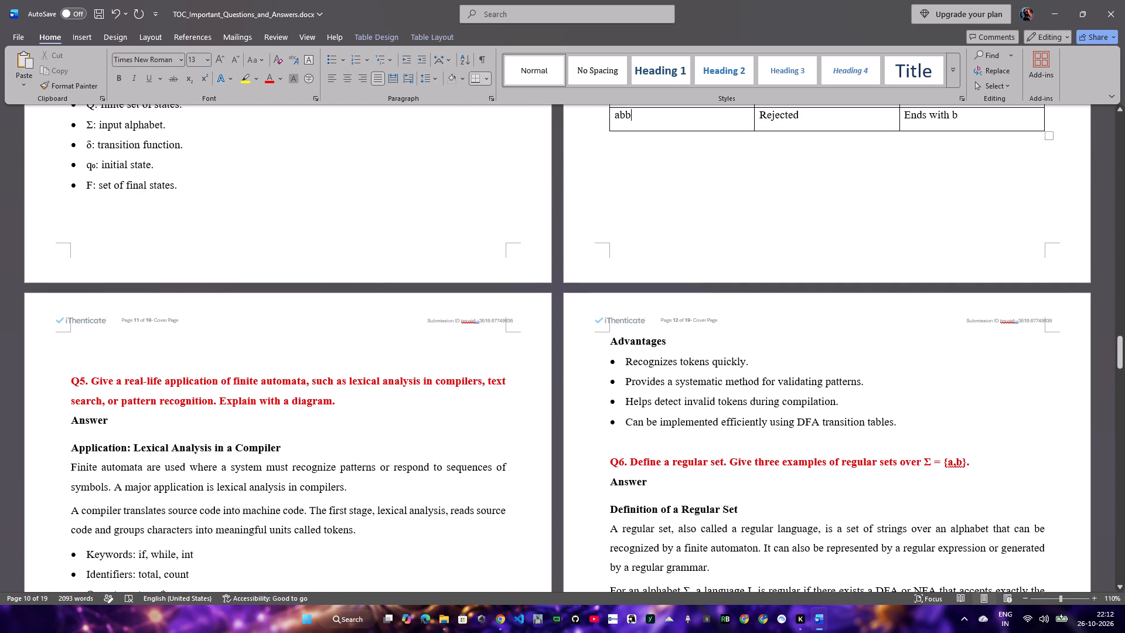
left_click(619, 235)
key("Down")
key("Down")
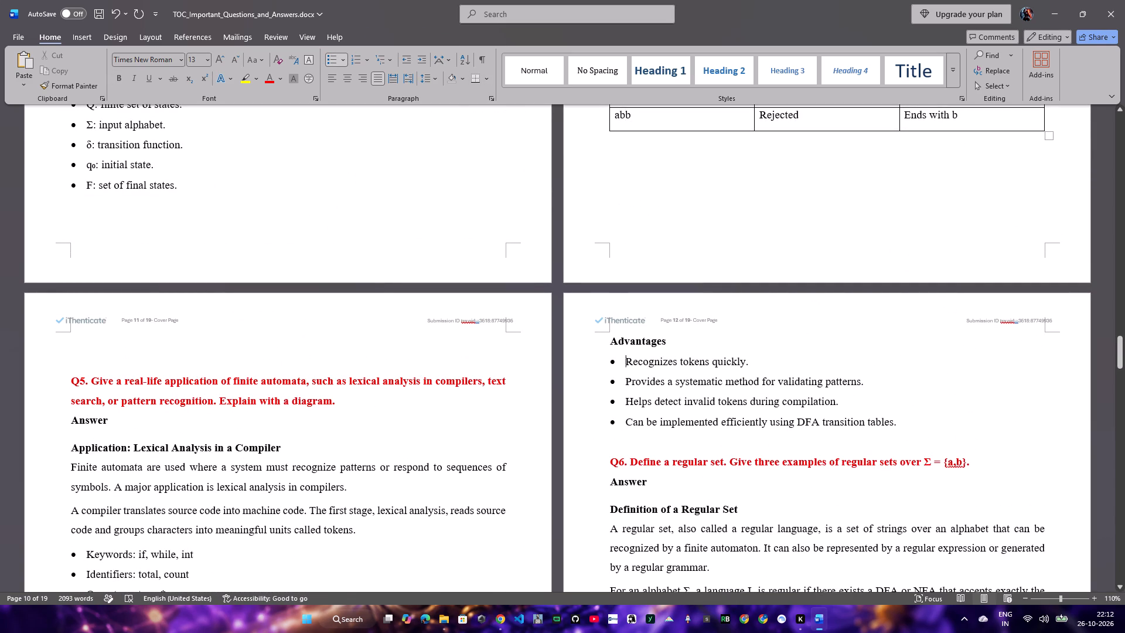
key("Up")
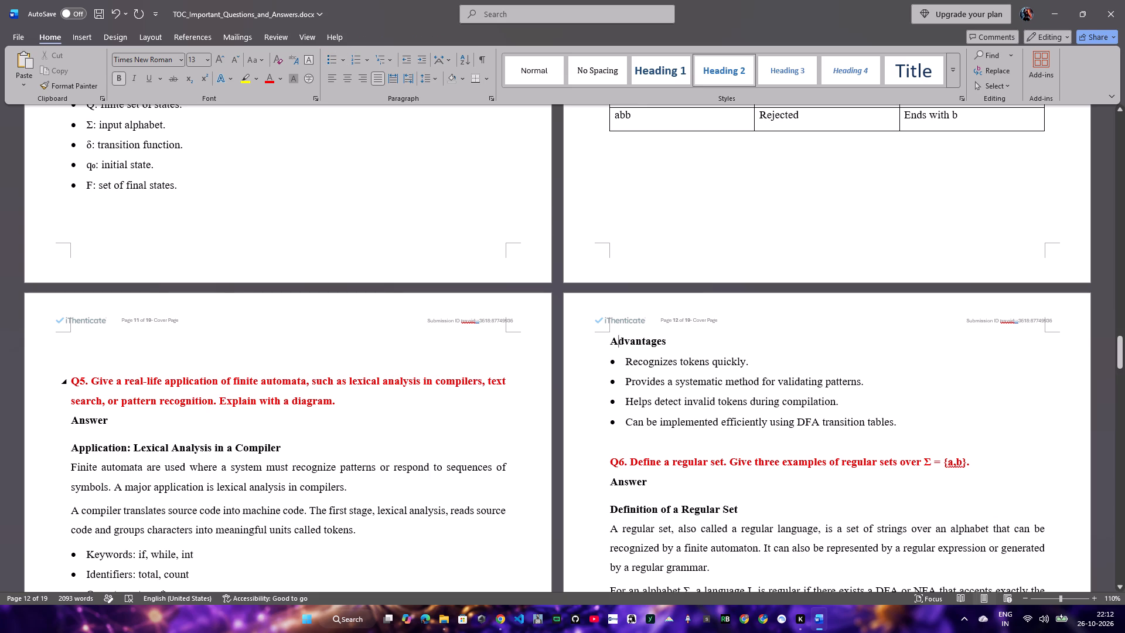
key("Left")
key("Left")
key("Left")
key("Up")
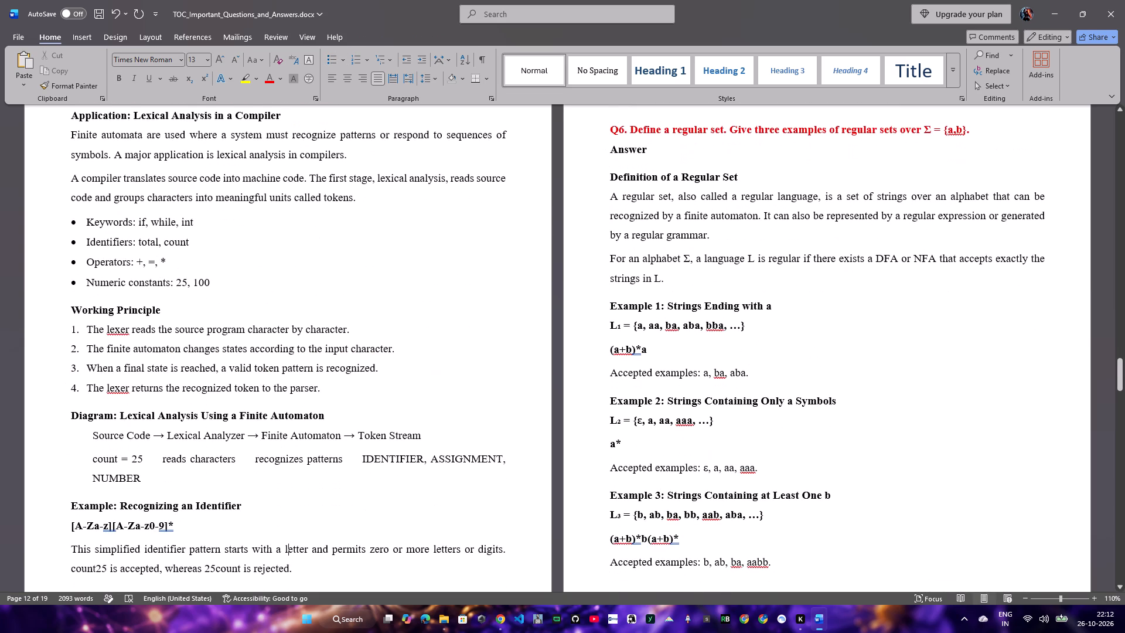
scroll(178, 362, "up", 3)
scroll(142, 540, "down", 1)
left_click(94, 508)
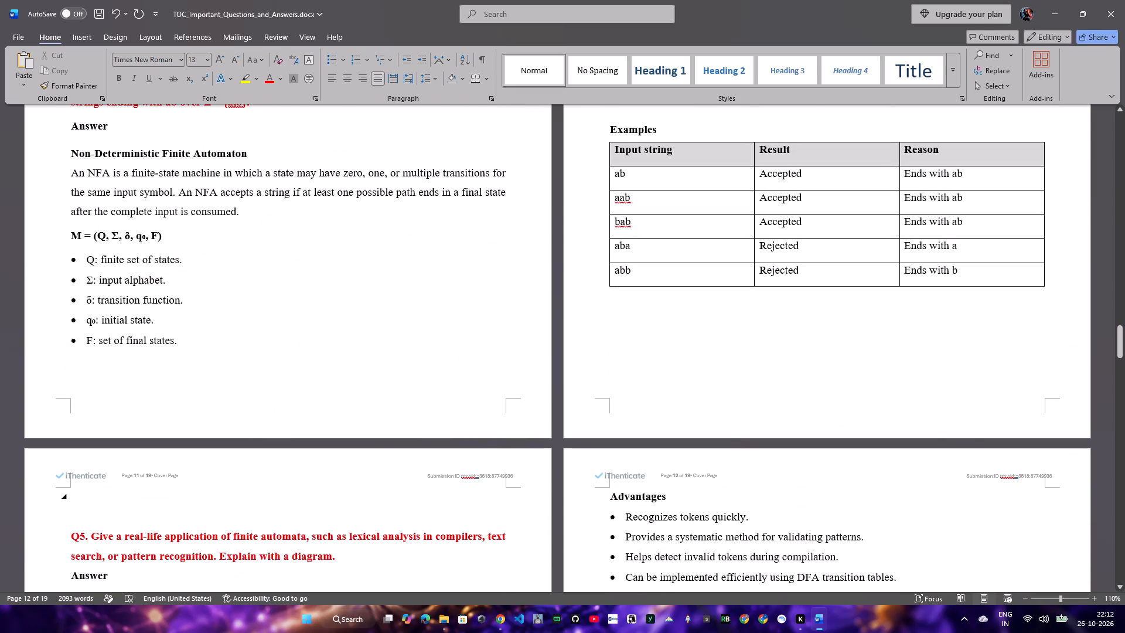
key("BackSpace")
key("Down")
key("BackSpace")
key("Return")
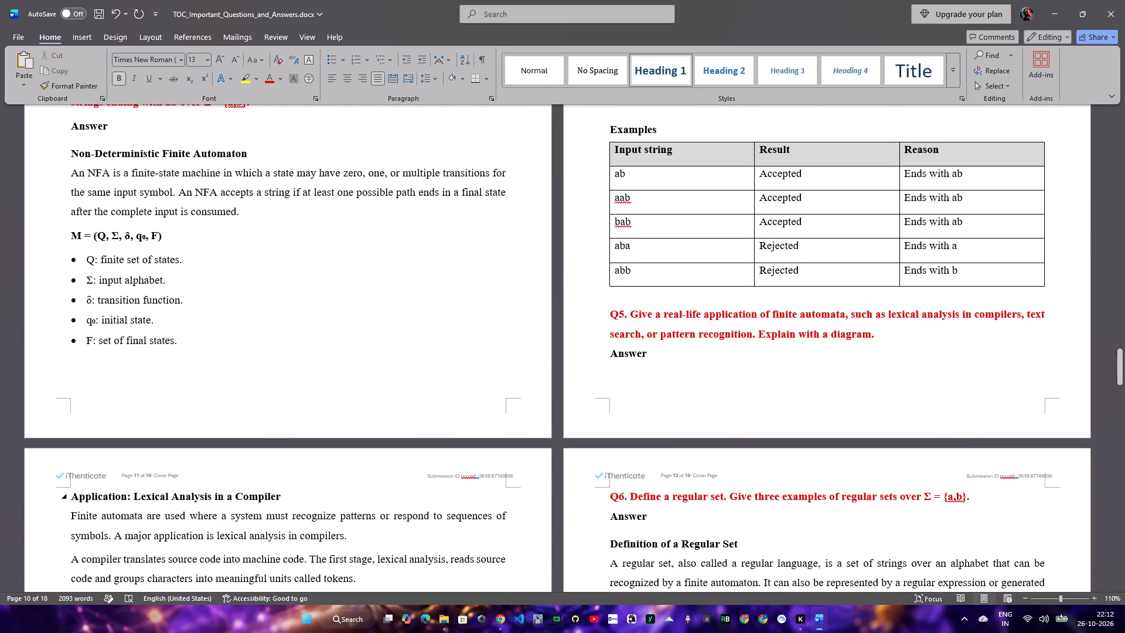
Save the document.
key("ctrl+s")
key("ctrl+s")
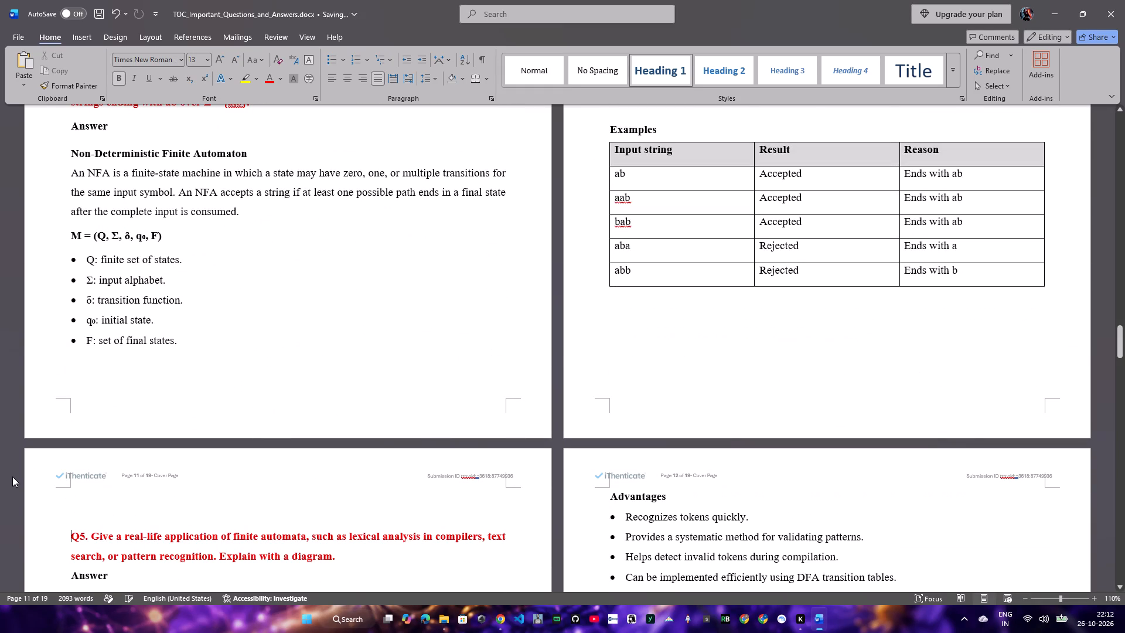
Check the cover page and the similarity report page at the start of the document.
scroll(345, 406, "up", 20)
scroll(345, 406, "up", 20)
scroll(345, 406, "up", 5)
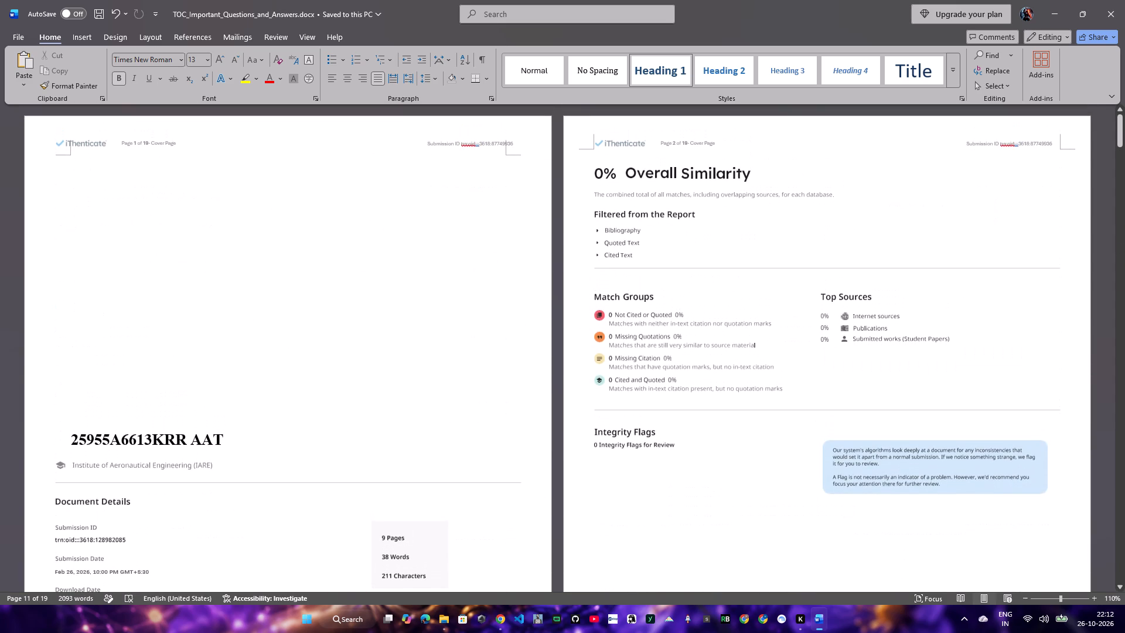
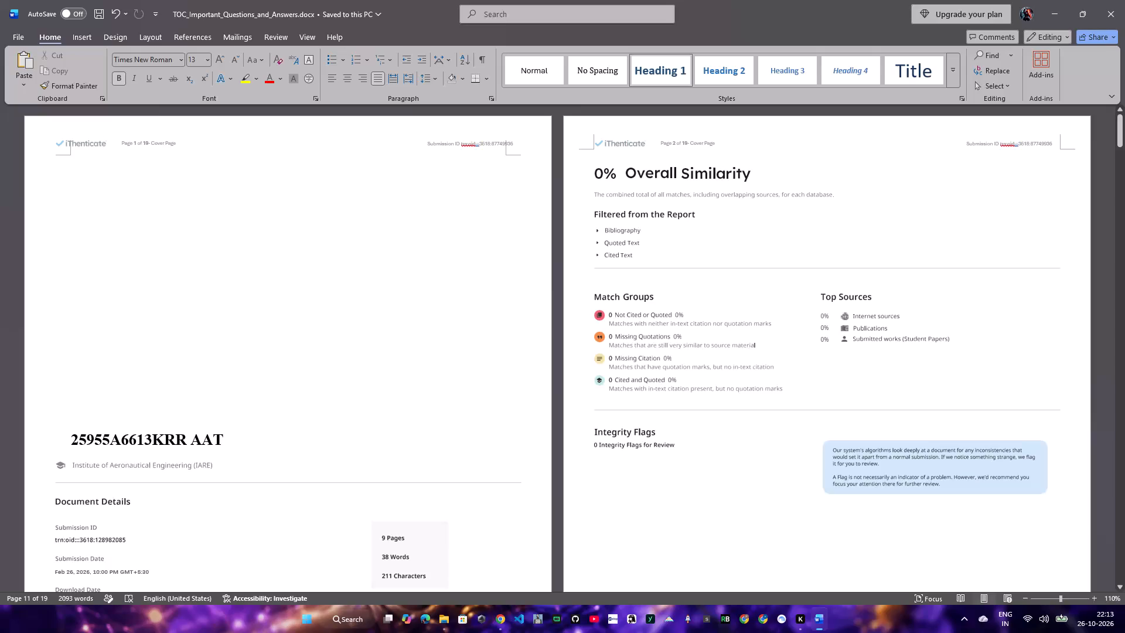
Set the SEMESTER entry in the details table on page 4 to V and save the document.
scroll(221, 547, "down", 1)
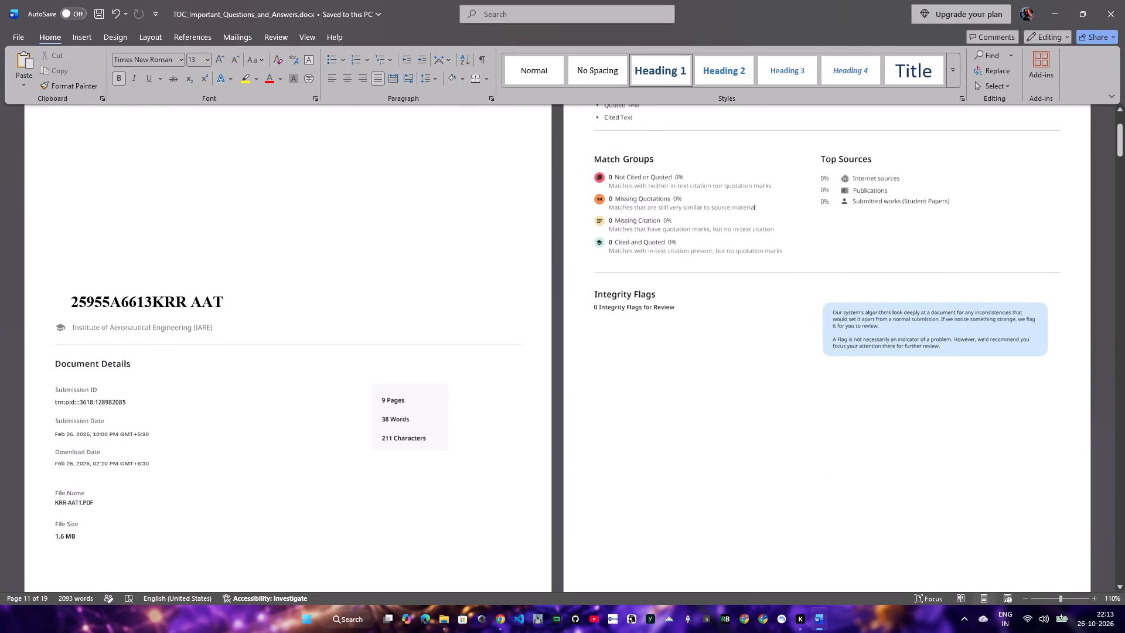
scroll(175, 396, "down", 5)
scroll(175, 396, "up", 1)
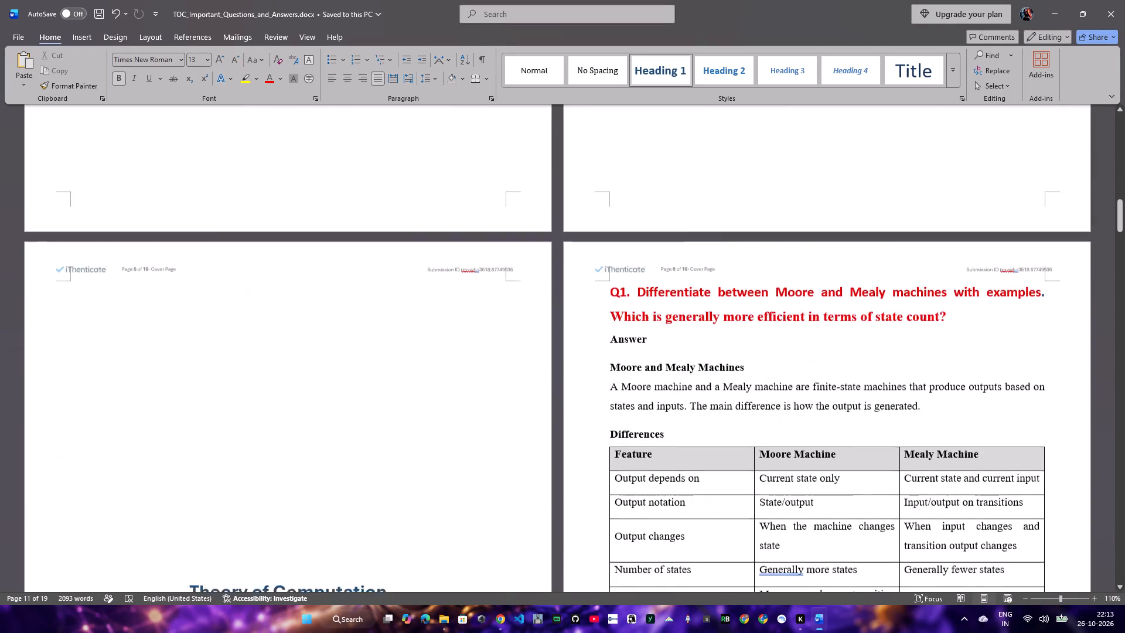
scroll(175, 396, "up", 2)
left_click(821, 342)
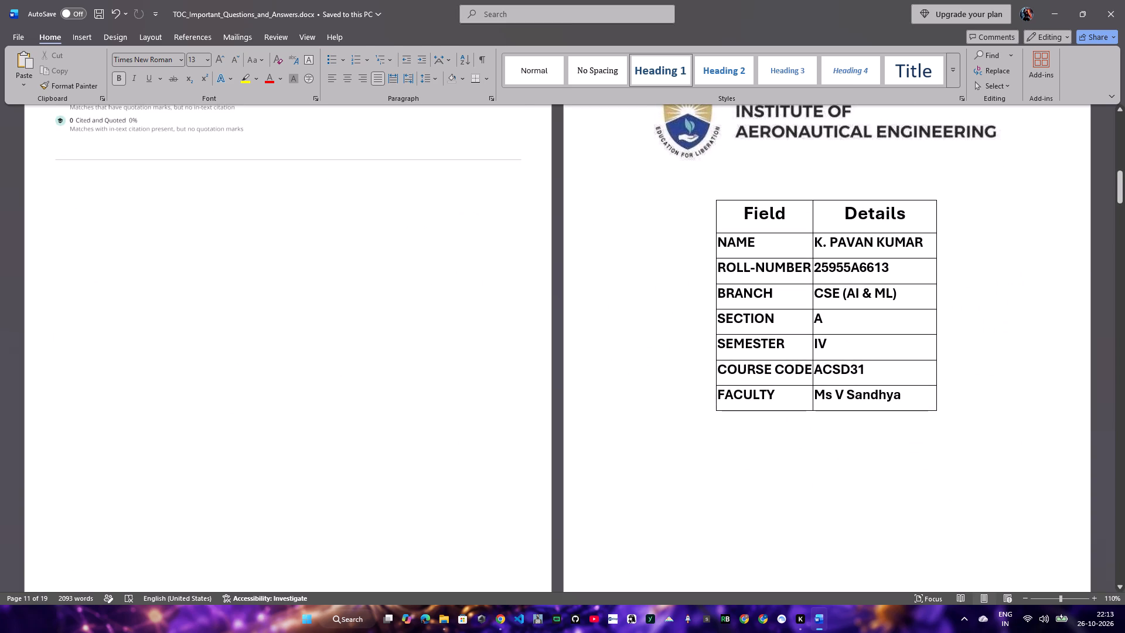
key("BackSpace")
key("ctrl+s")
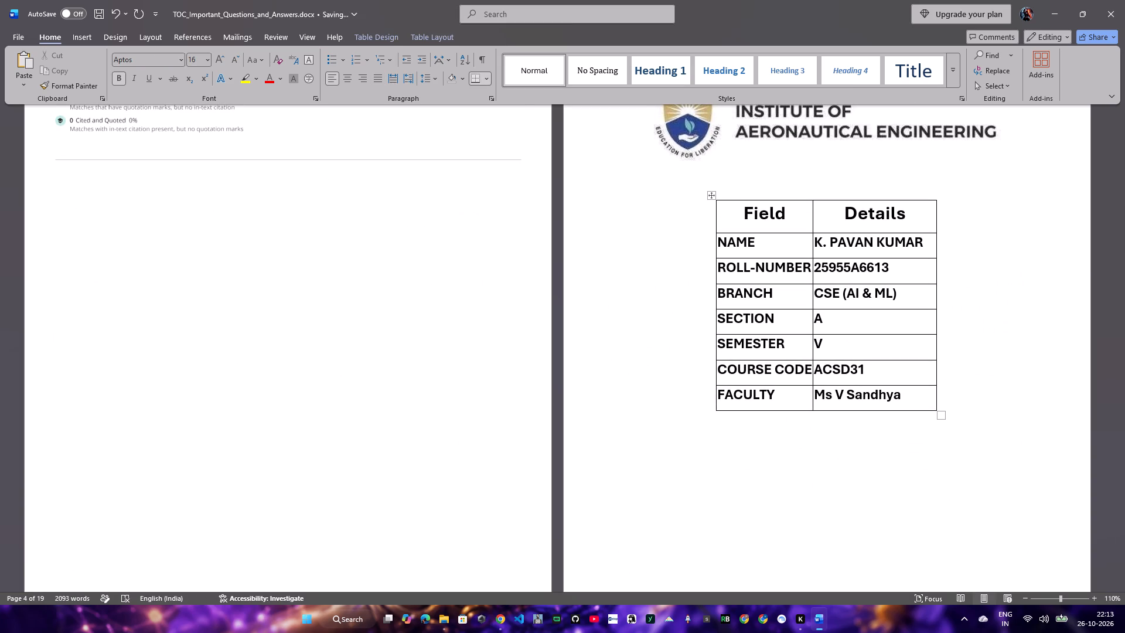
Look through the document from the question pages to the final answer and back to the cover and similarity pages.
scroll(787, 441, "down", 3)
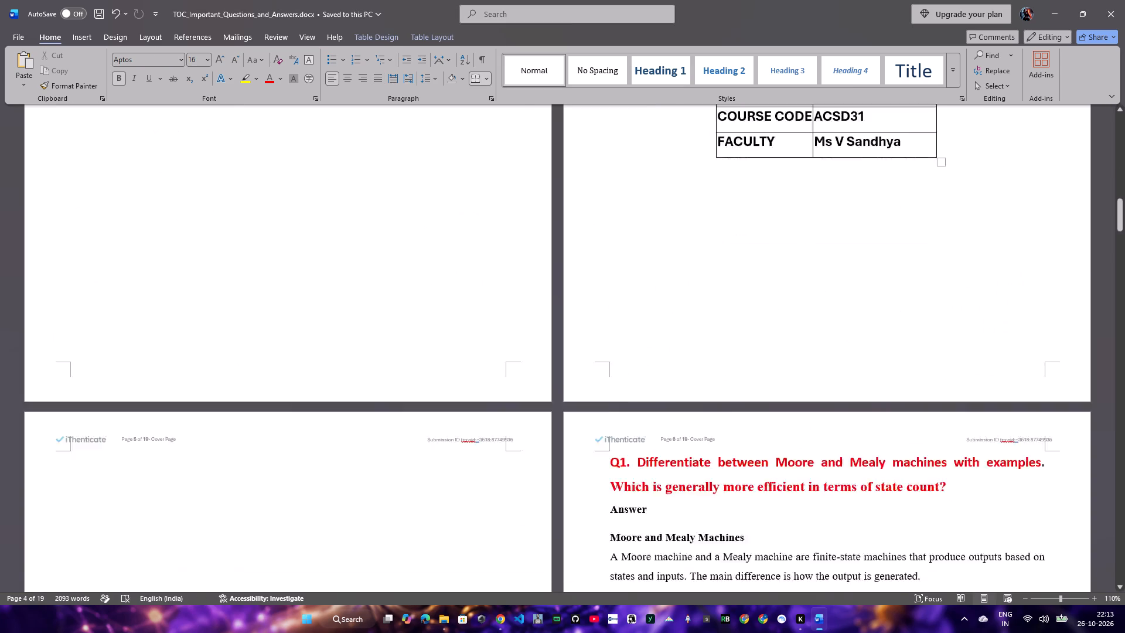
scroll(787, 441, "down", 7)
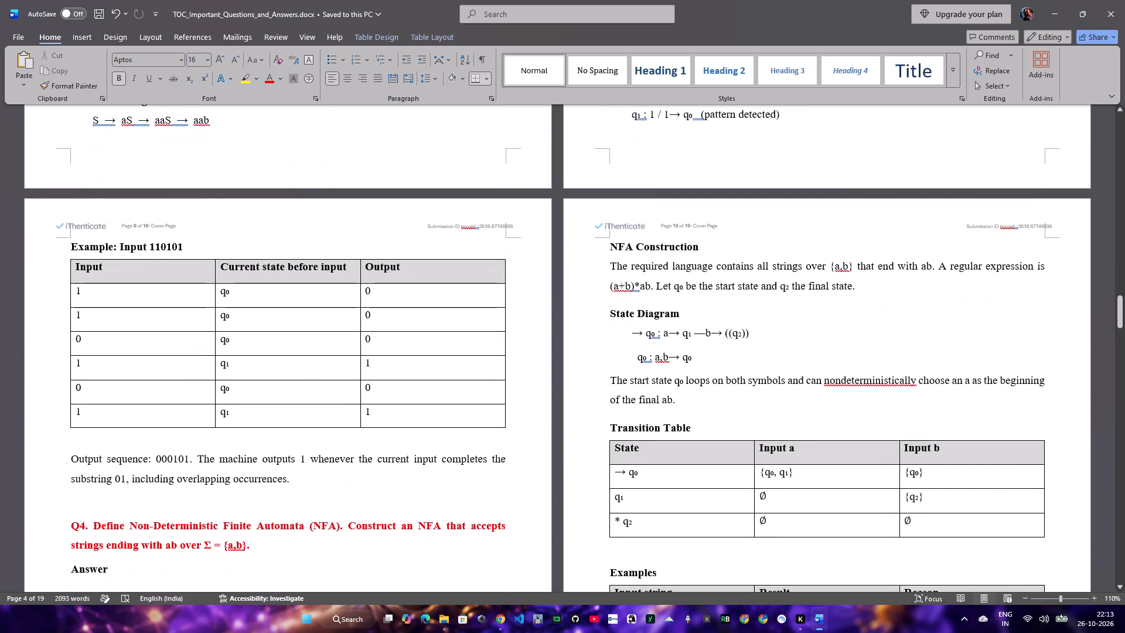
scroll(787, 441, "down", 19)
scroll(787, 441, "down", 4)
scroll(787, 441, "up", 4)
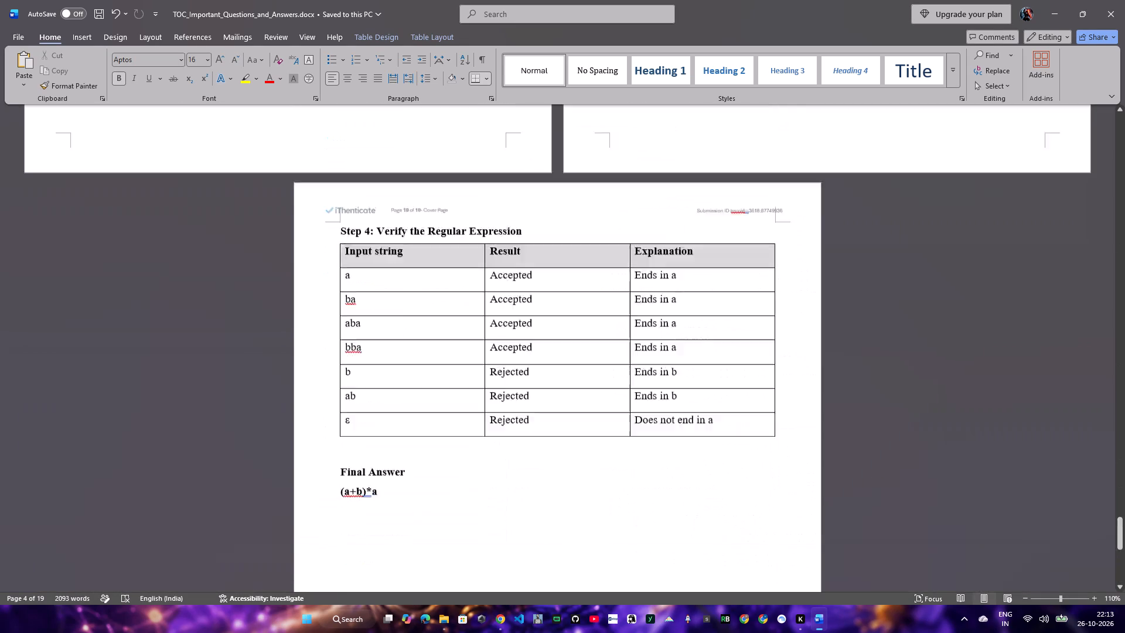
scroll(787, 441, "up", 19)
scroll(319, 370, "down", 1)
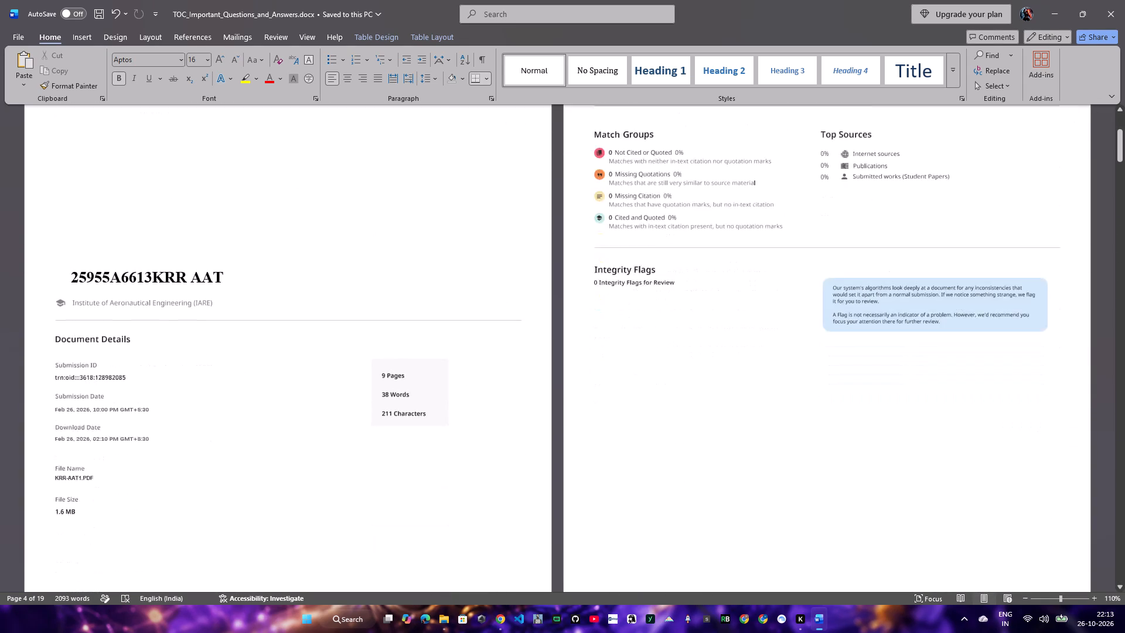
scroll(319, 370, "down", 1)
scroll(233, 394, "down", 1)
Save the TOC questions document and close it.
key("ctrl+s")
key("ctrl+s")
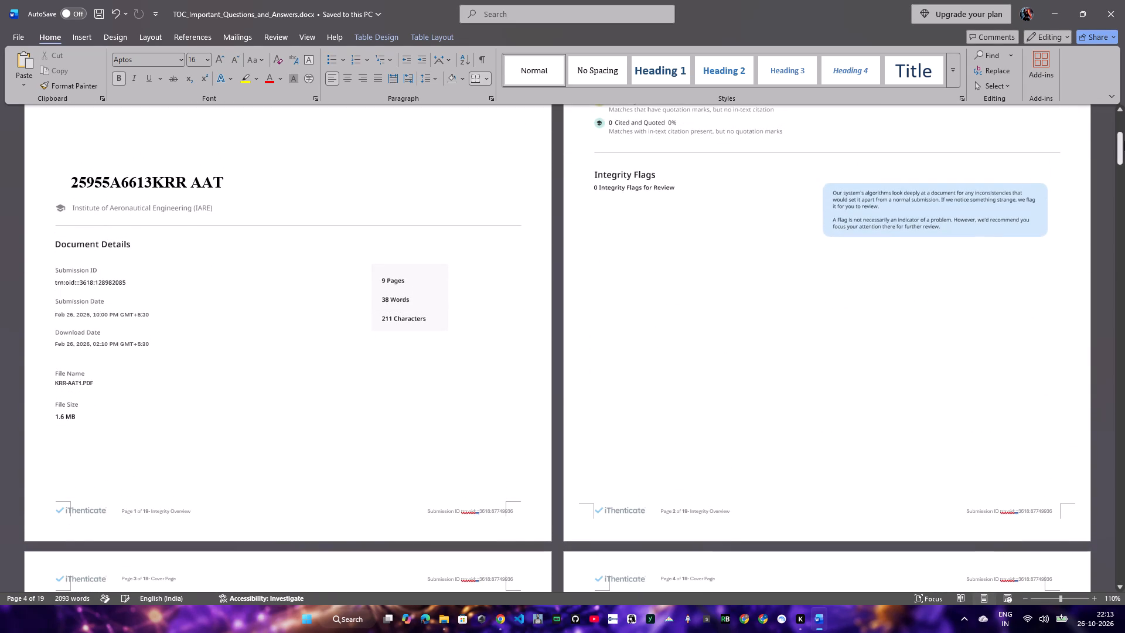
left_click(1124, 0)
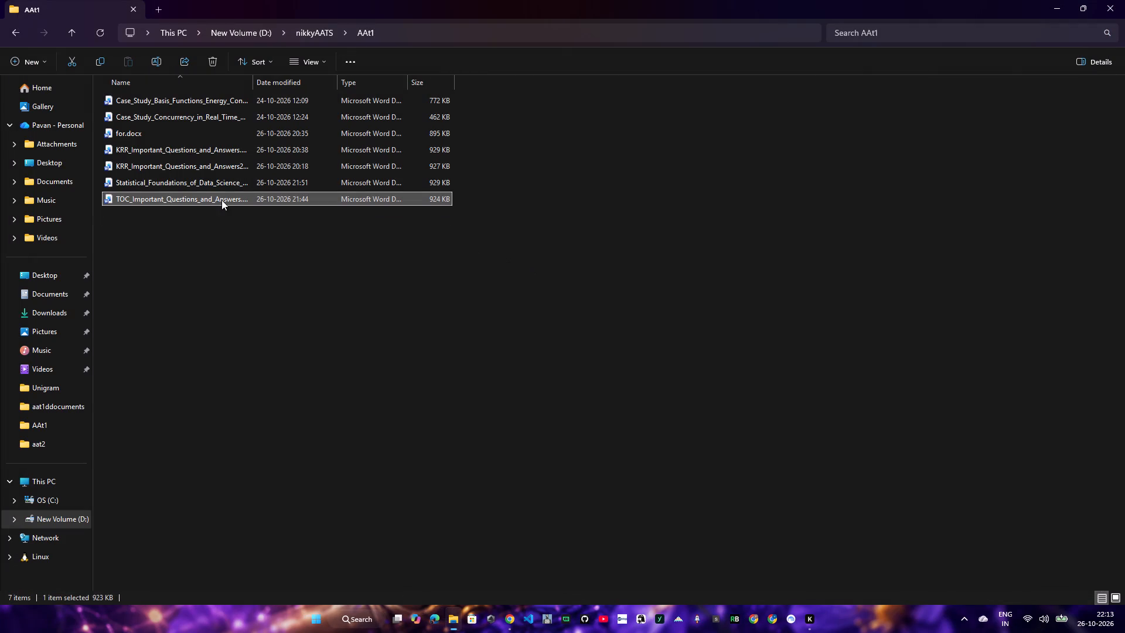
Open KRR_Important_Questions_and_Answers2 from the AAt1 folder and set the SEMESTER entry in its page 4 details table to V.
double_click(177, 164)
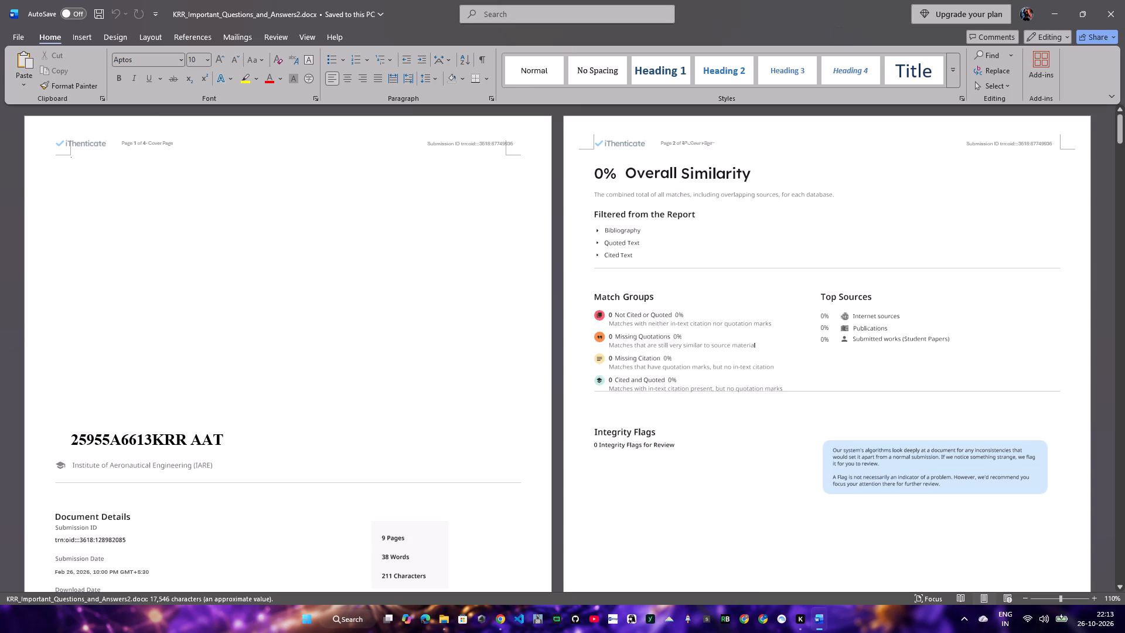
scroll(649, 312, "down", 6)
scroll(649, 312, "up", 3)
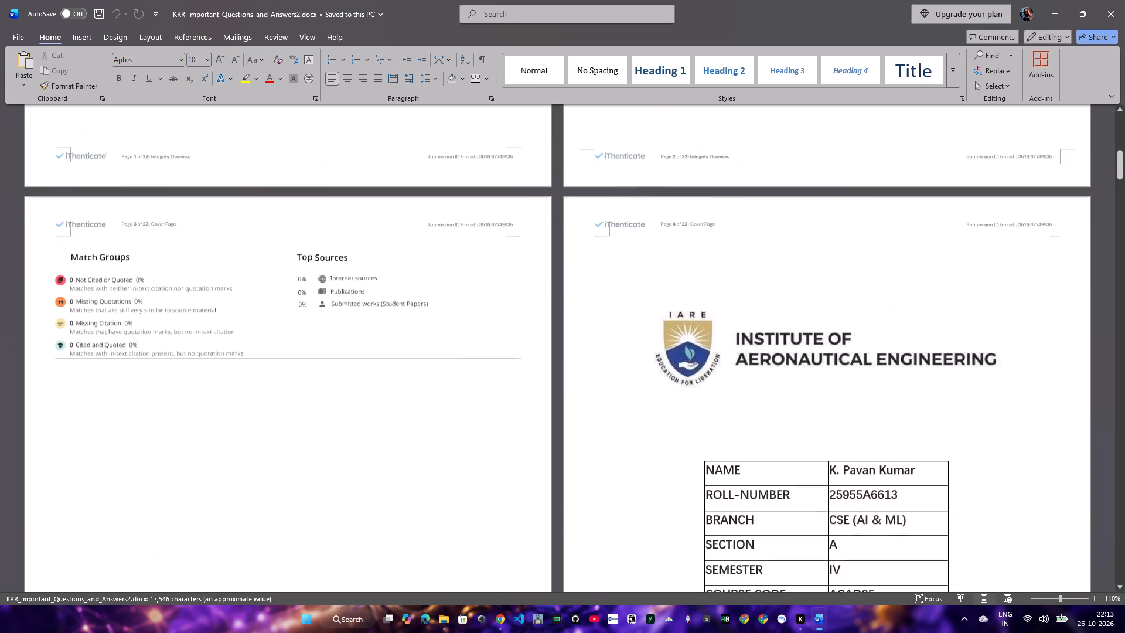
scroll(762, 432, "down", 2)
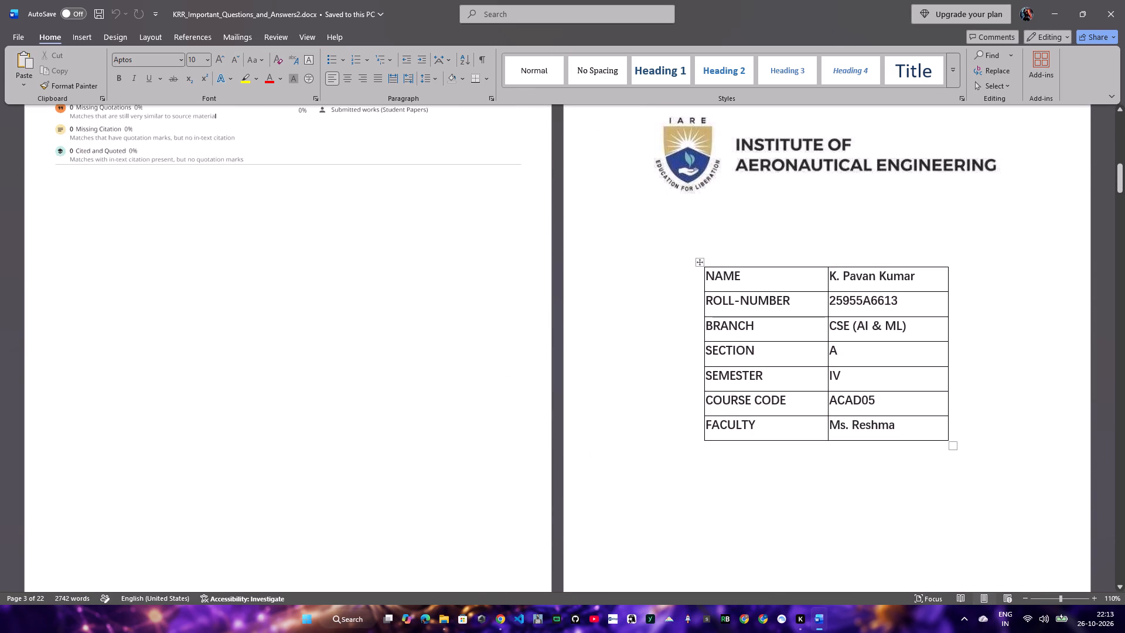
left_click(833, 377)
key("BackSpace")
Save the KRR questions document and close it.
key("ctrl+s")
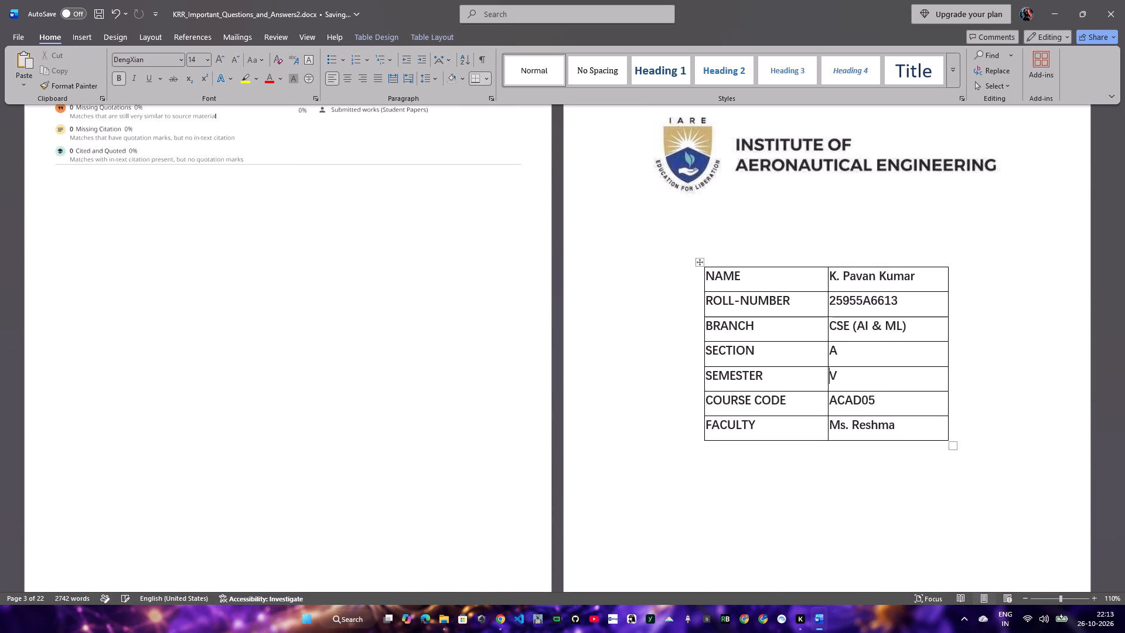
key("ctrl+s")
left_click(1124, 0)
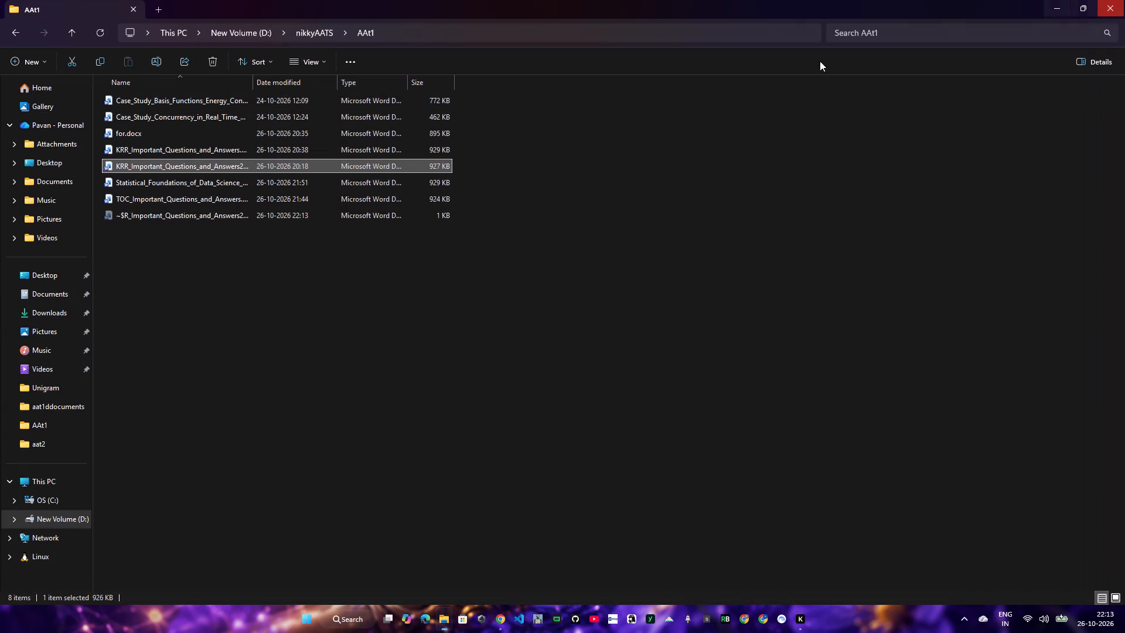
Open TOC_Important_Questions_and_Answers from the AAt1 folder and replace KRR with TOC in the large cover page title.
double_click(198, 195)
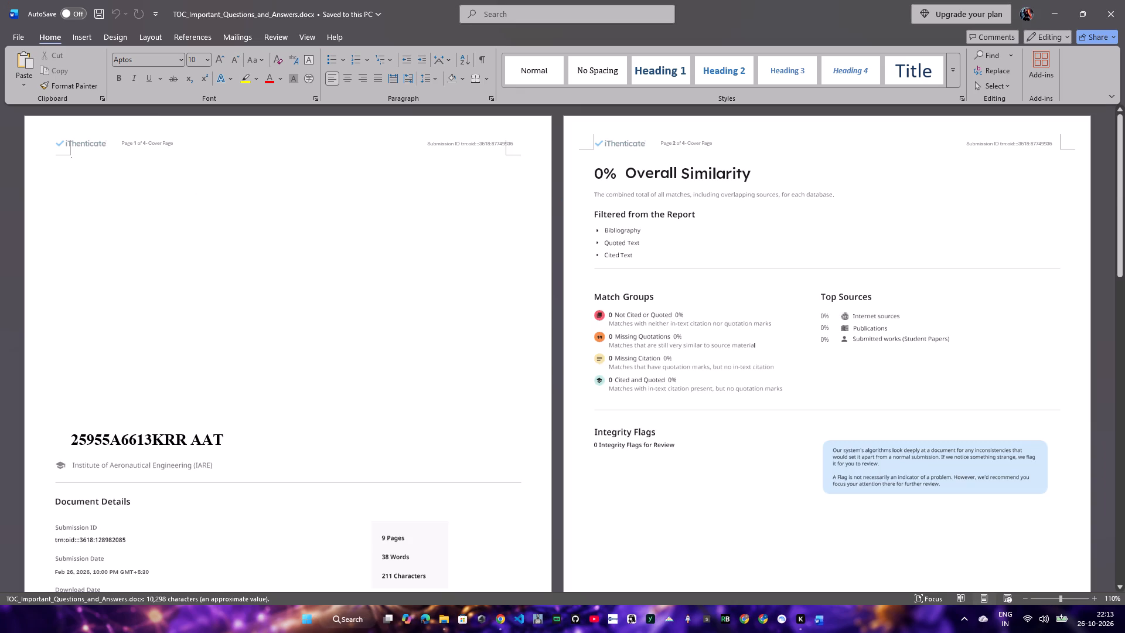
double_click(187, 442)
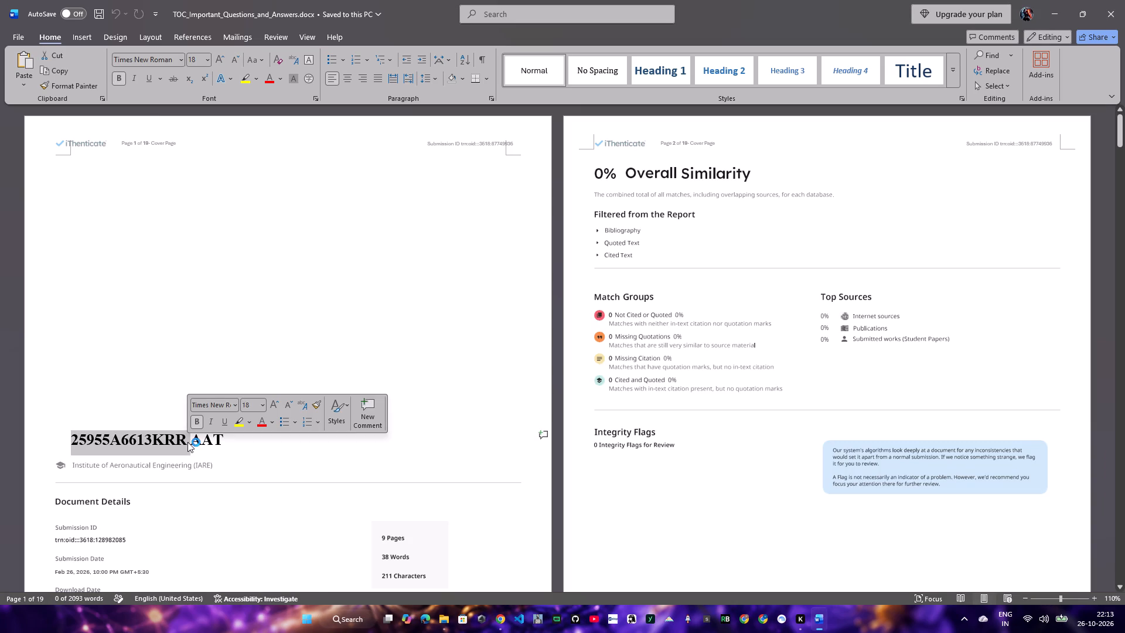
left_click(187, 442)
scroll(187, 442, "down", 1)
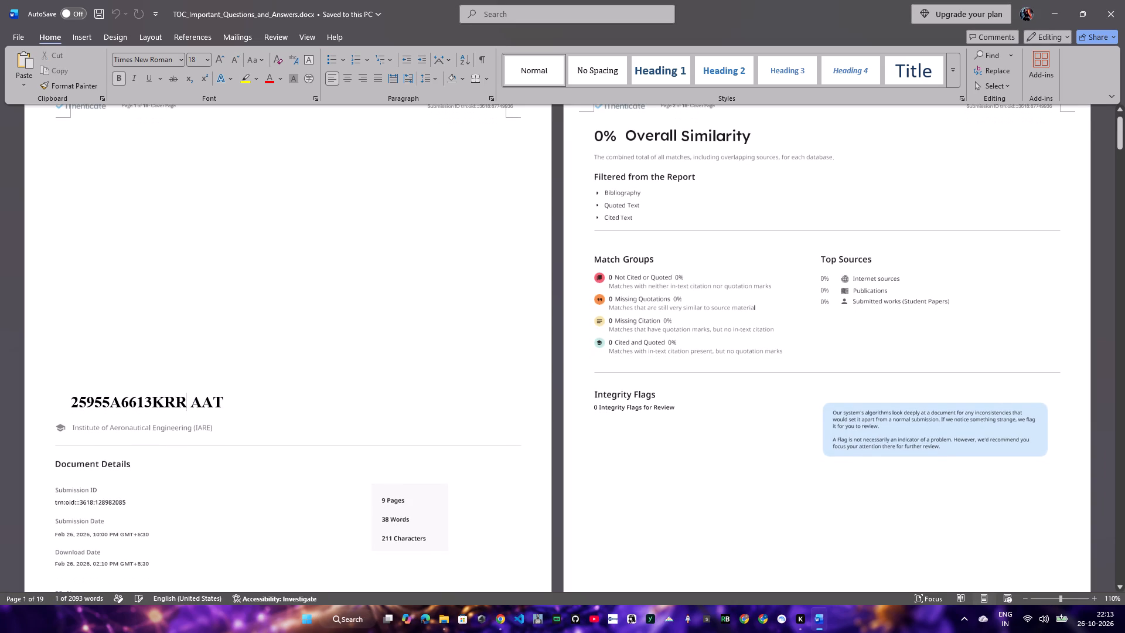
key("BackSpace")
key("BackSpace")
key("BackSpace")
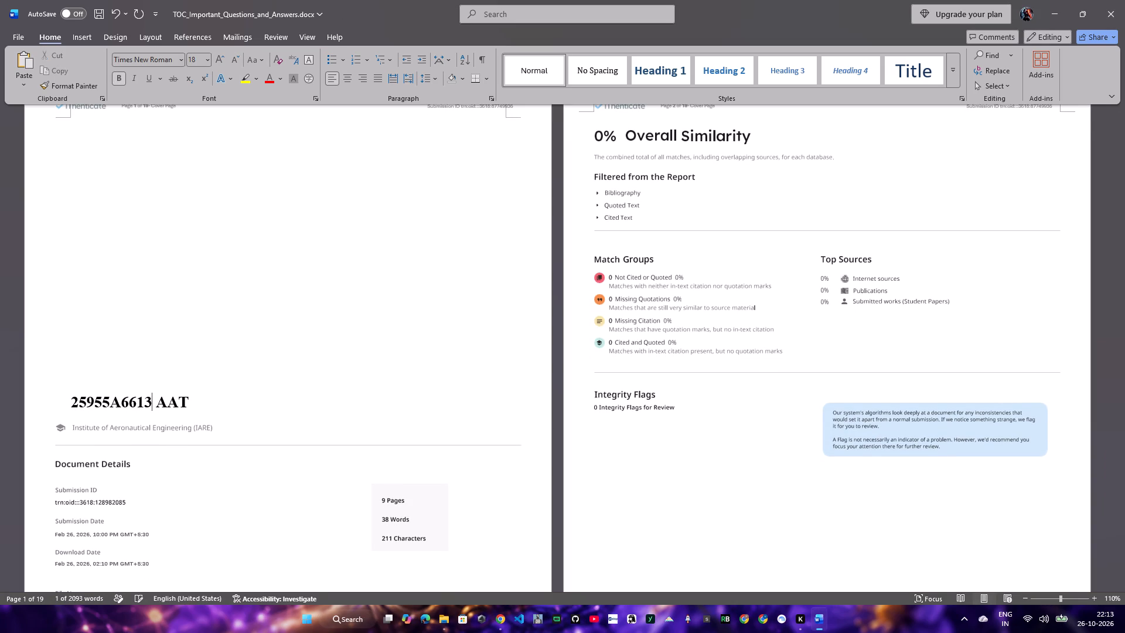
key("shift+t")
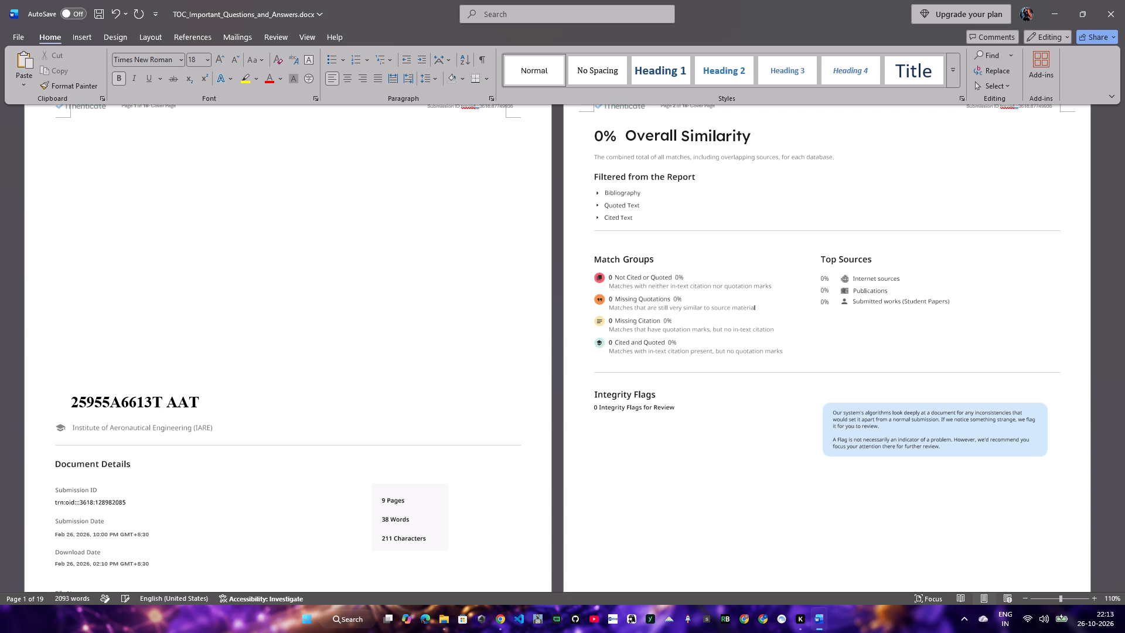
type("ZO")
key("shift+c")
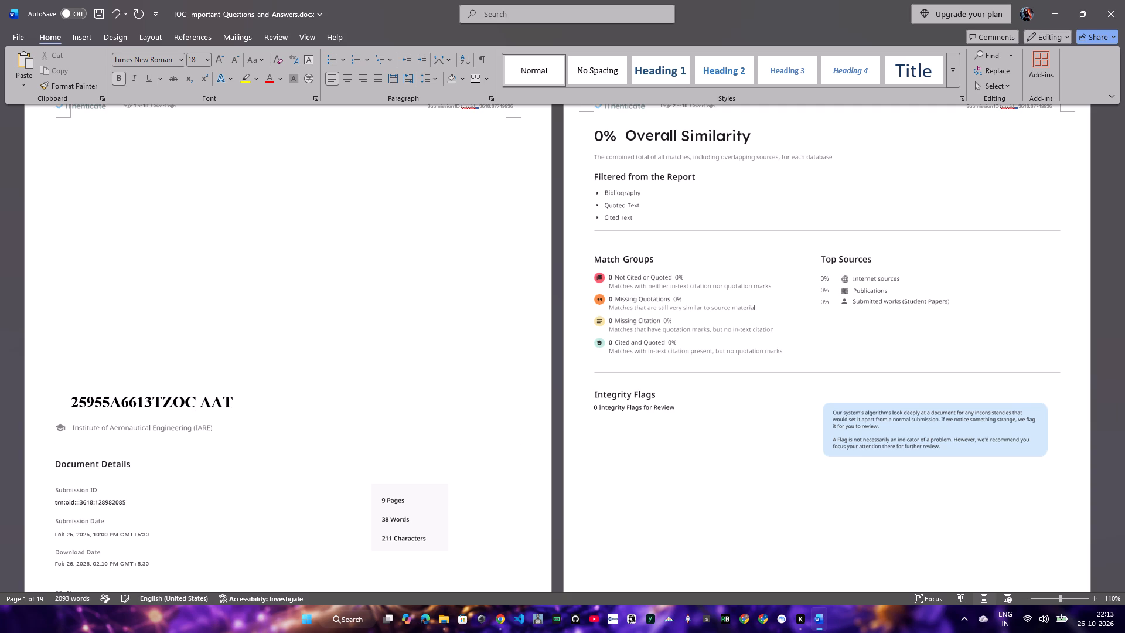
left_click(172, 402)
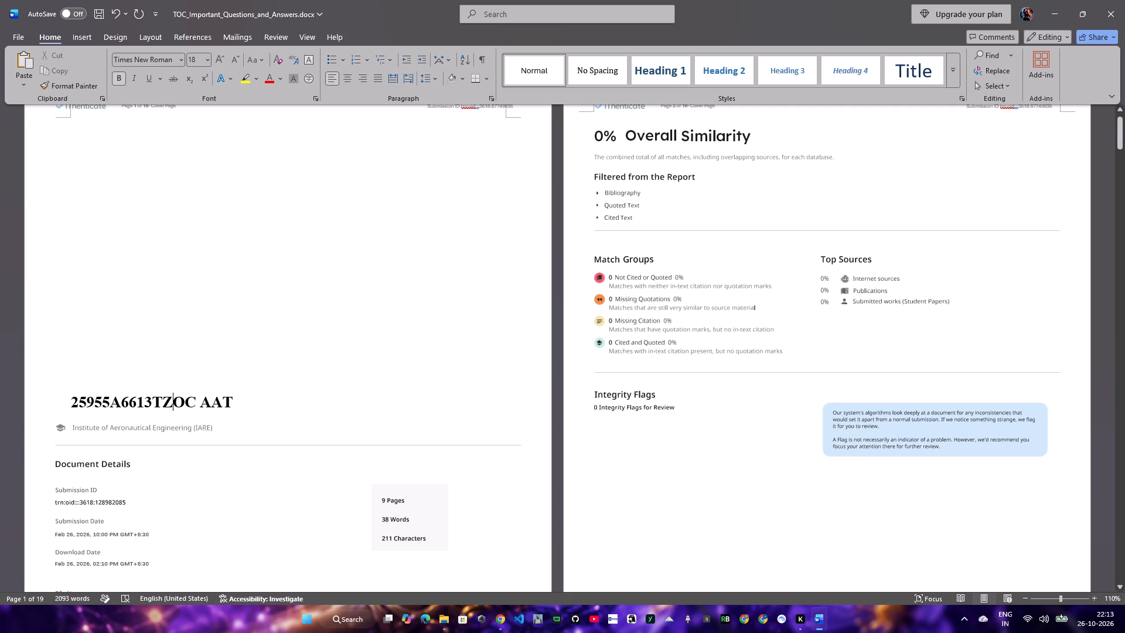
key("BackSpace")
Change the File Name entry under Document Details on the cover page to TOC-AAT1.PDF.
scroll(185, 420, "down", 1)
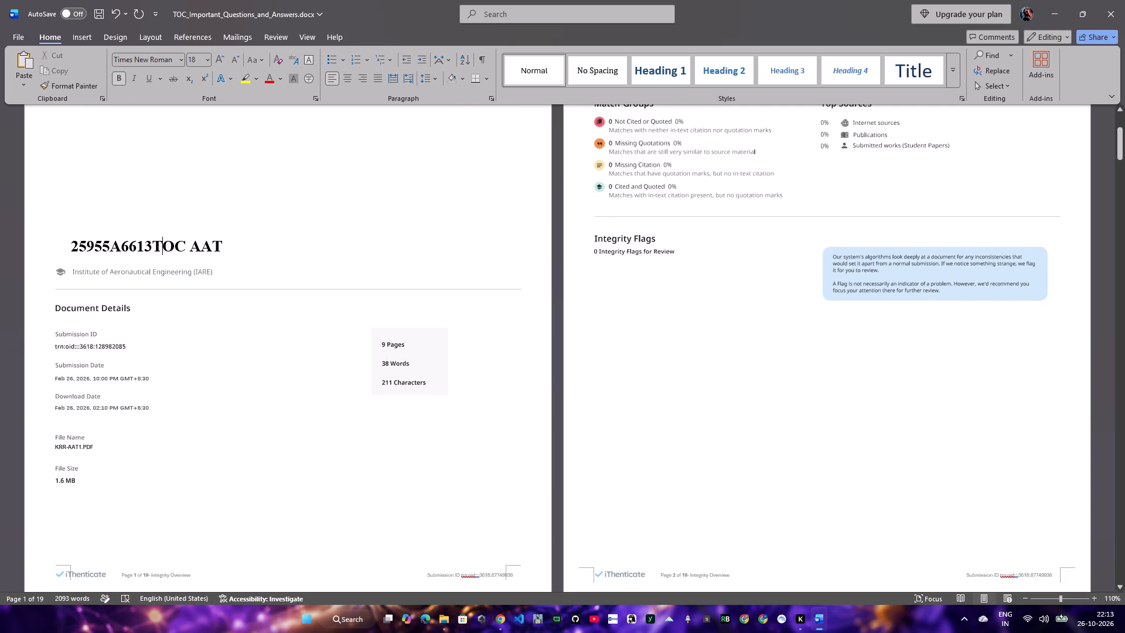
scroll(88, 448, "up", 2, "ctrl")
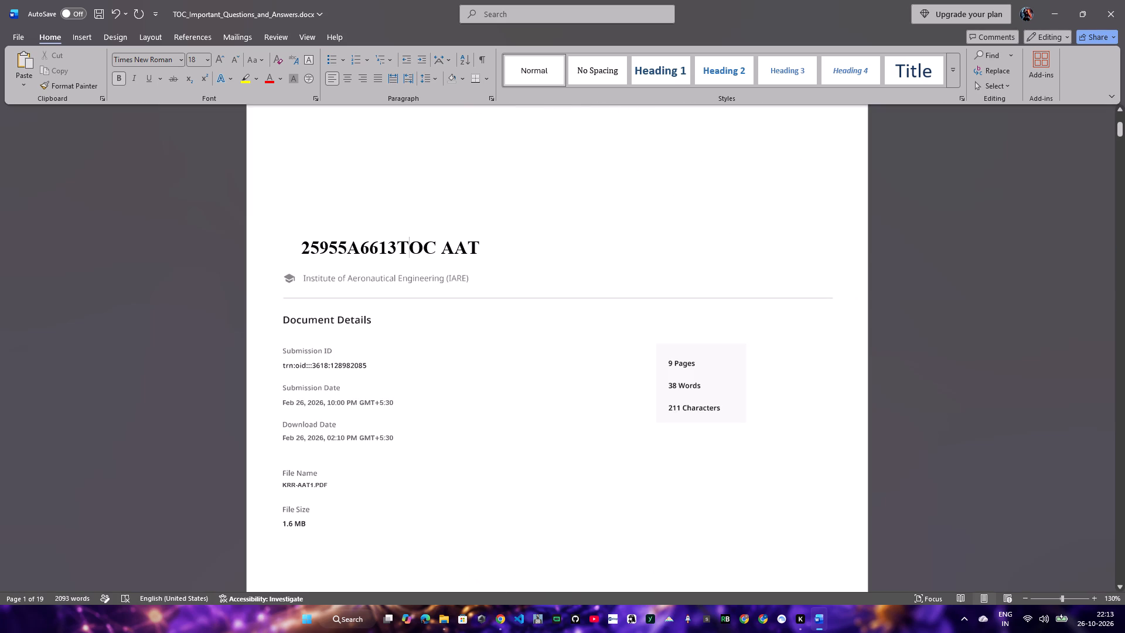
scroll(303, 435, "down", 1)
scroll(353, 307, "up", 1)
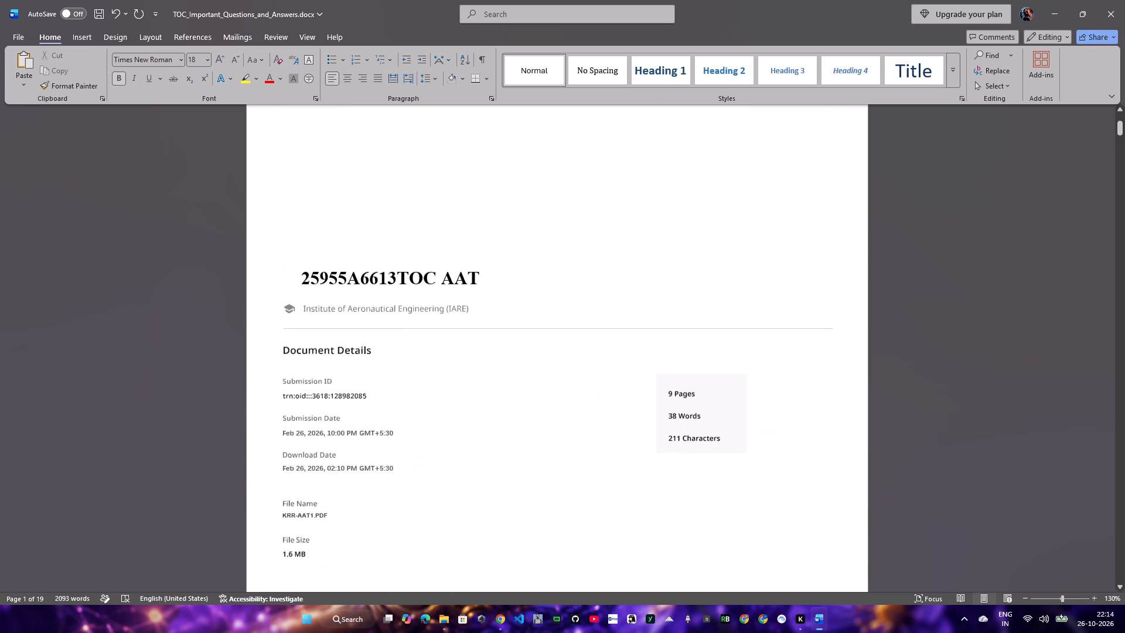
scroll(353, 307, "down", 1)
scroll(360, 398, "down", 1)
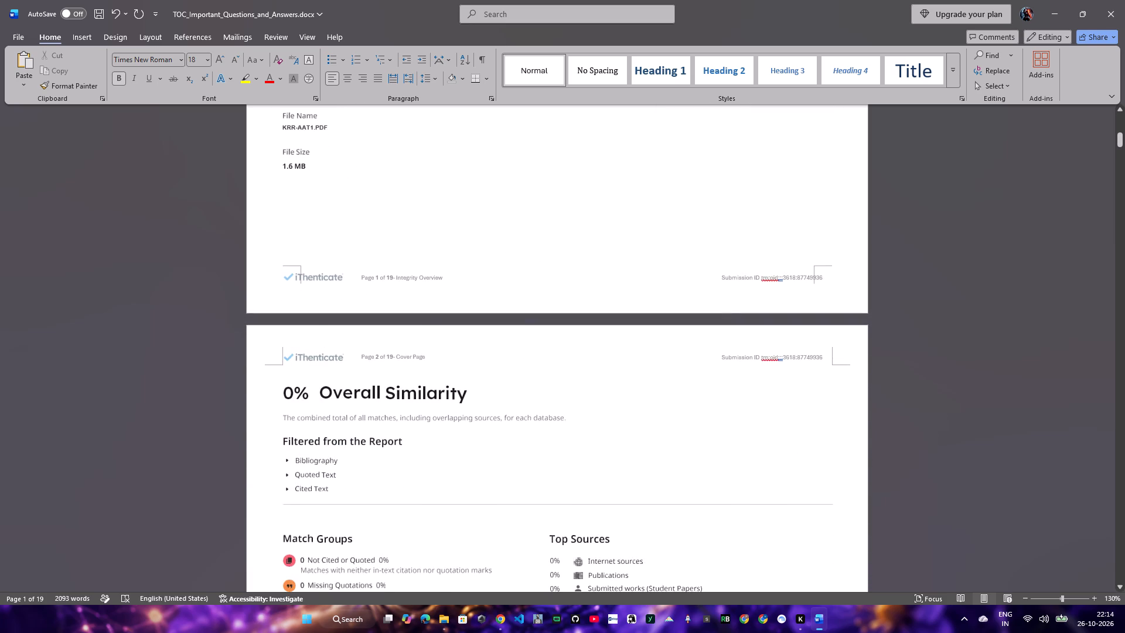
scroll(354, 444, "down", 2)
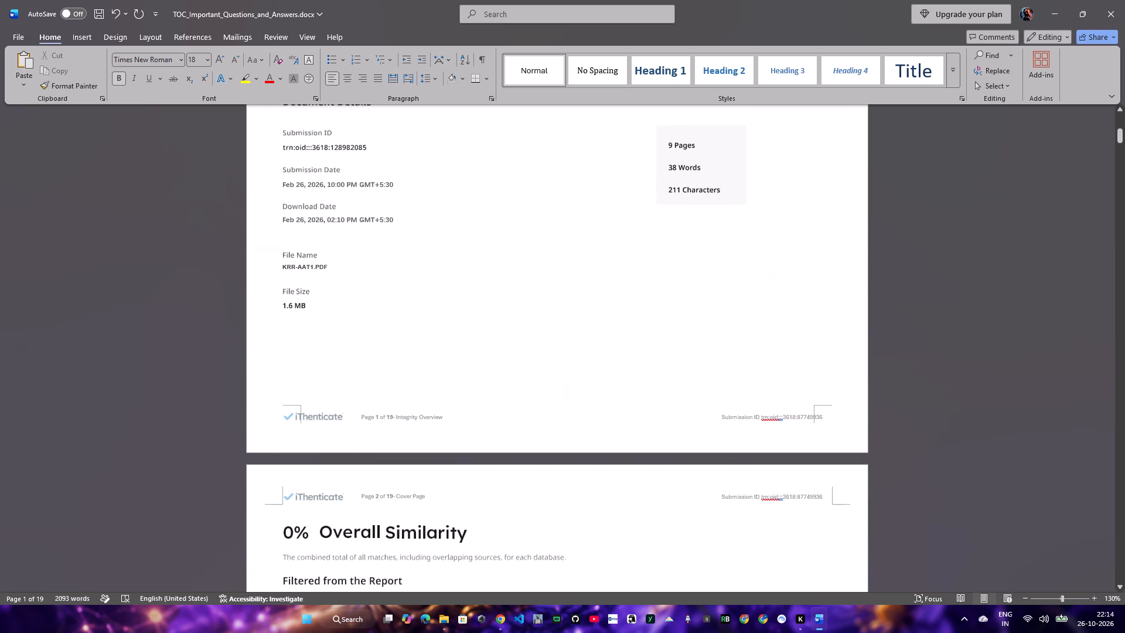
left_click(295, 267)
key("BackSpace")
key("BackSpace")
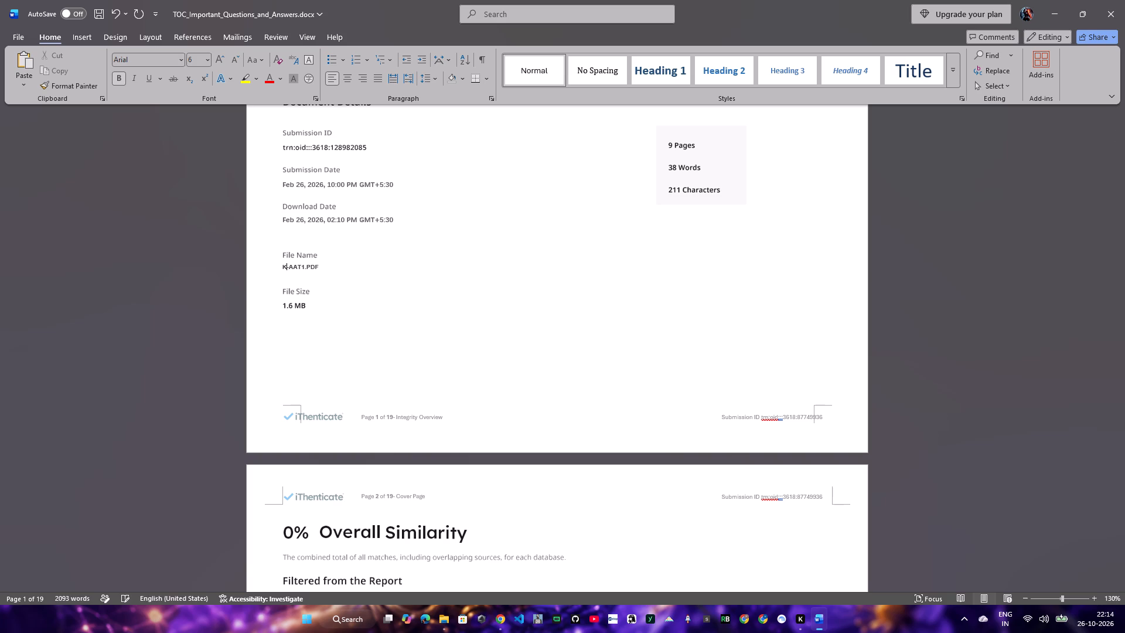
key("BackSpace")
type("TOC")
Check the details table on page 4, including the SEMESTER entry, and save the document.
scroll(375, 387, "down", 3)
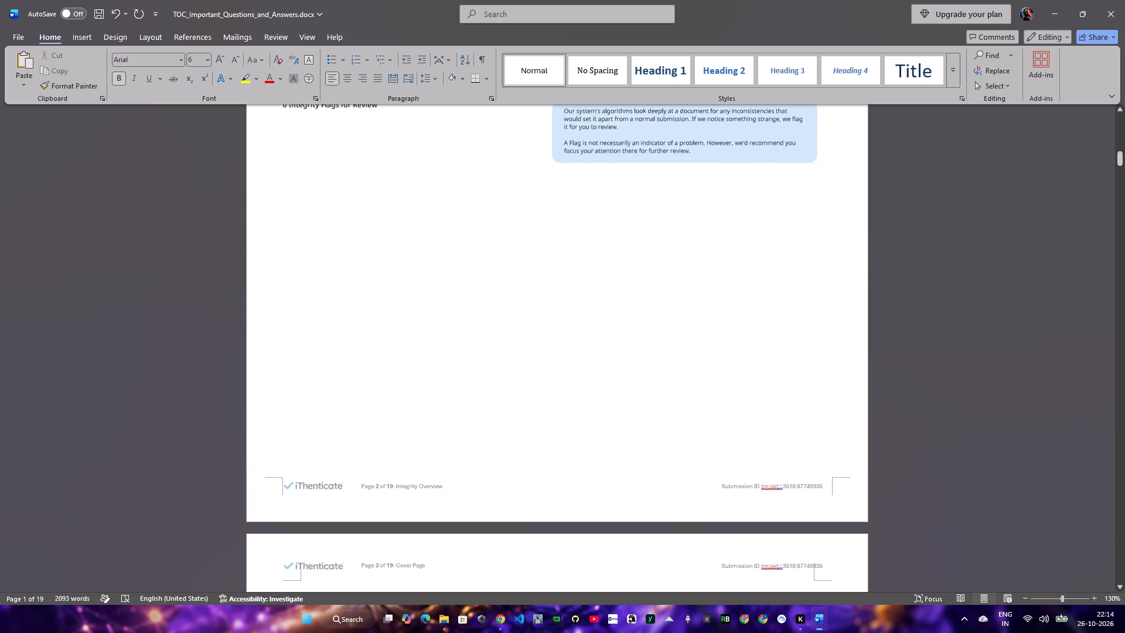
scroll(375, 387, "down", 2)
scroll(415, 433, "down", 1)
scroll(453, 383, "down", 4)
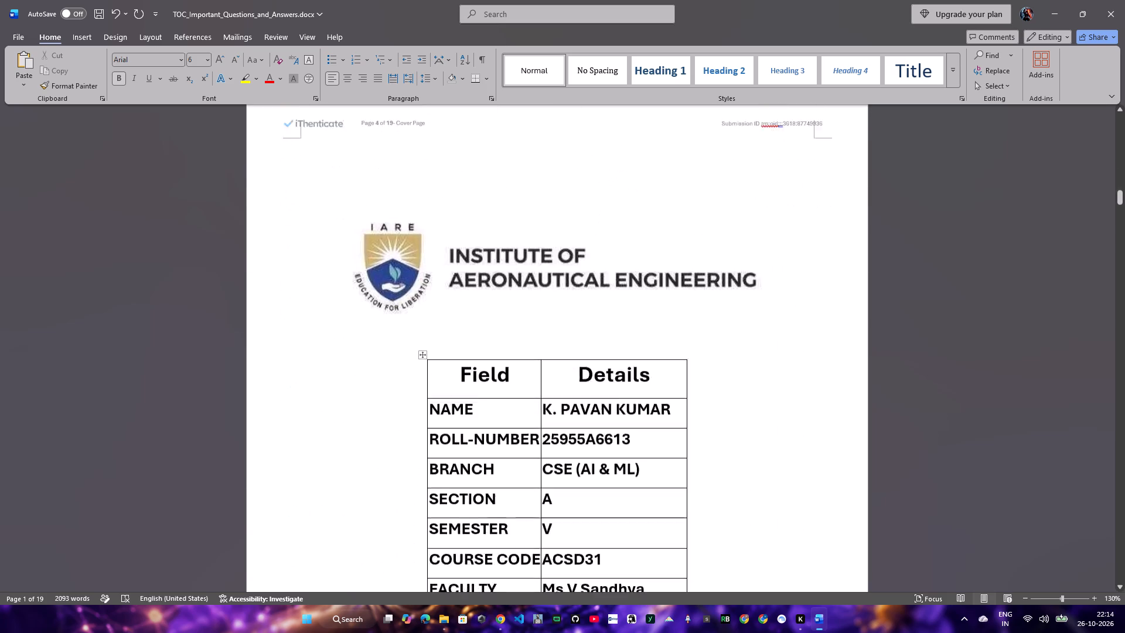
scroll(453, 383, "down", 1)
scroll(524, 324, "up", 1)
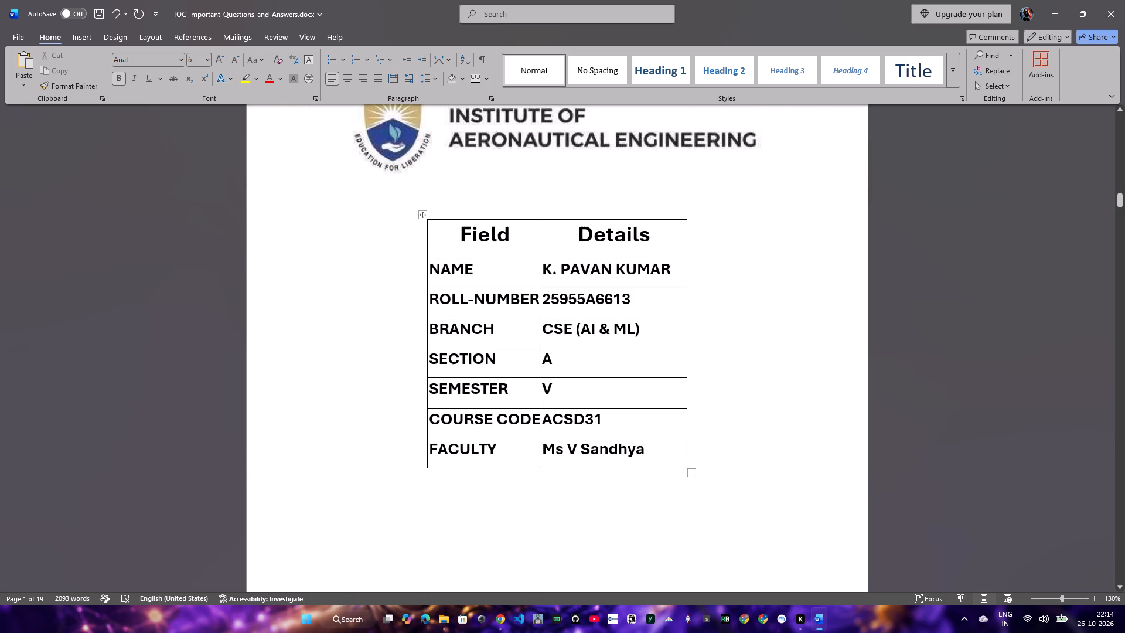
left_click(554, 382)
key("ctrl+s")
key("ctrl+s")
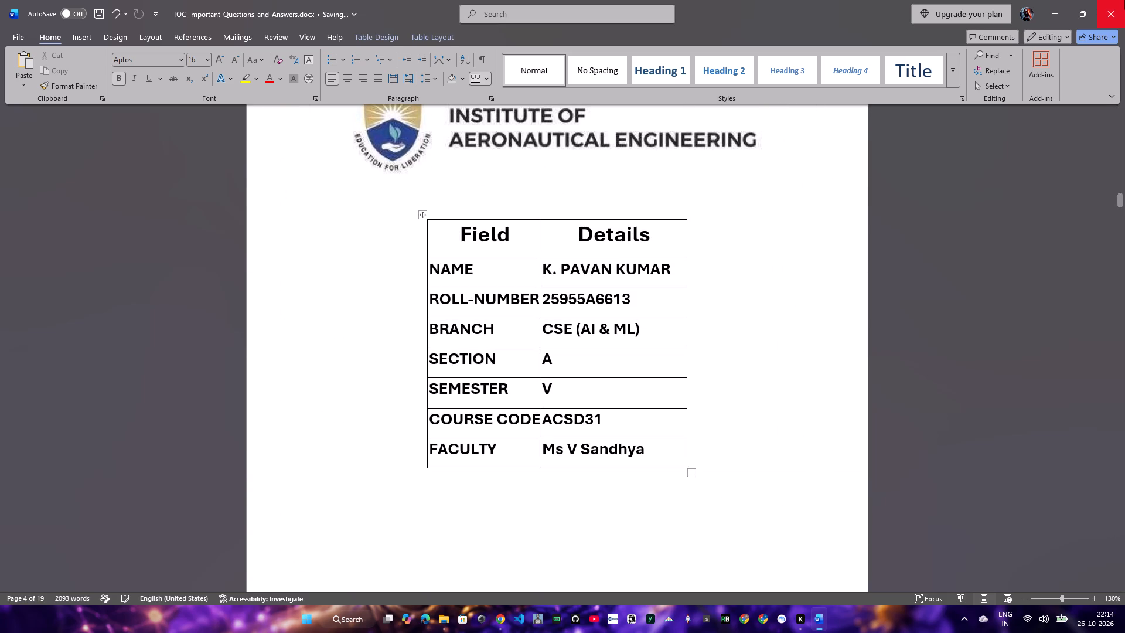
Close the TOC questions document.
left_click(1124, 0)
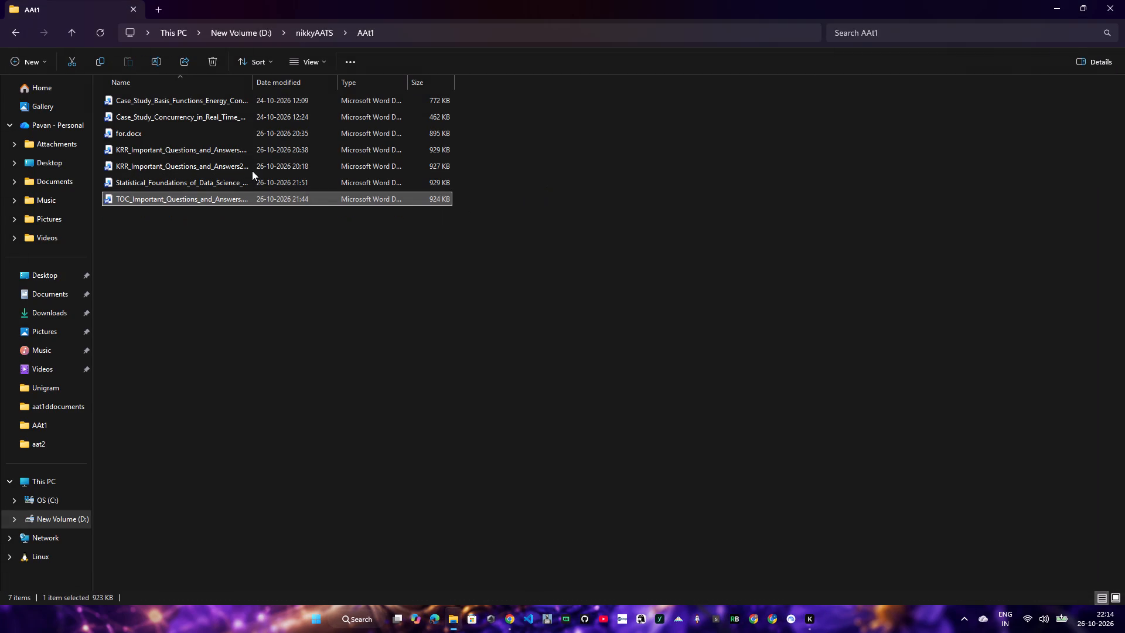
Open the Statistical_Foundations_of_Data_Science study guide from the AAt1 folder and change the SEMESTER entry in the page 4 details table to V.
double_click(236, 182)
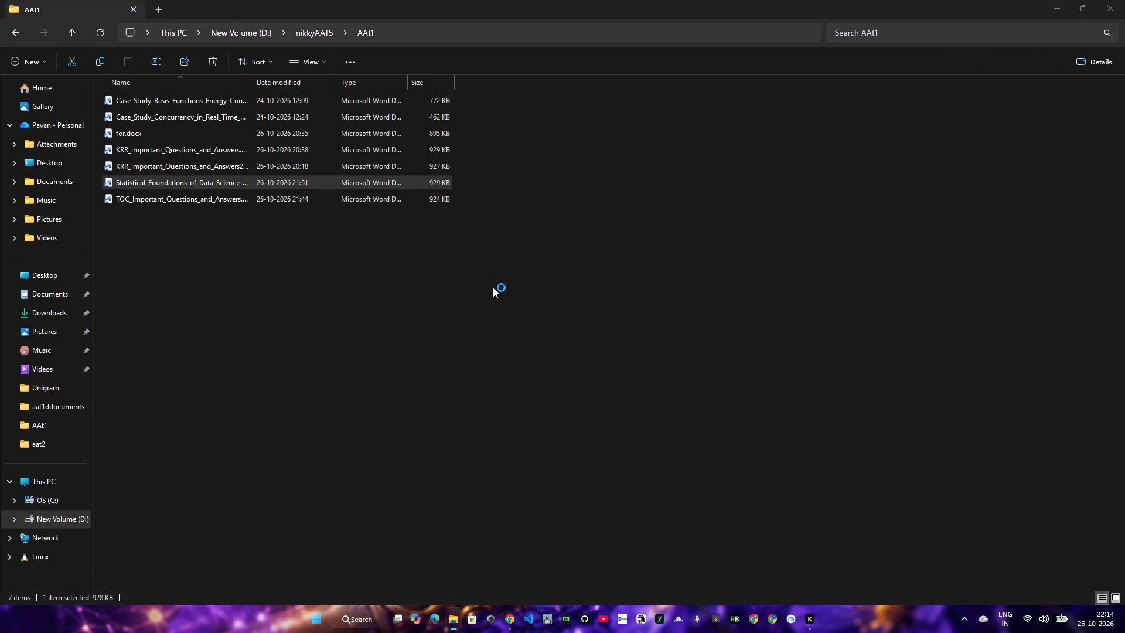
scroll(517, 381, "down", 1)
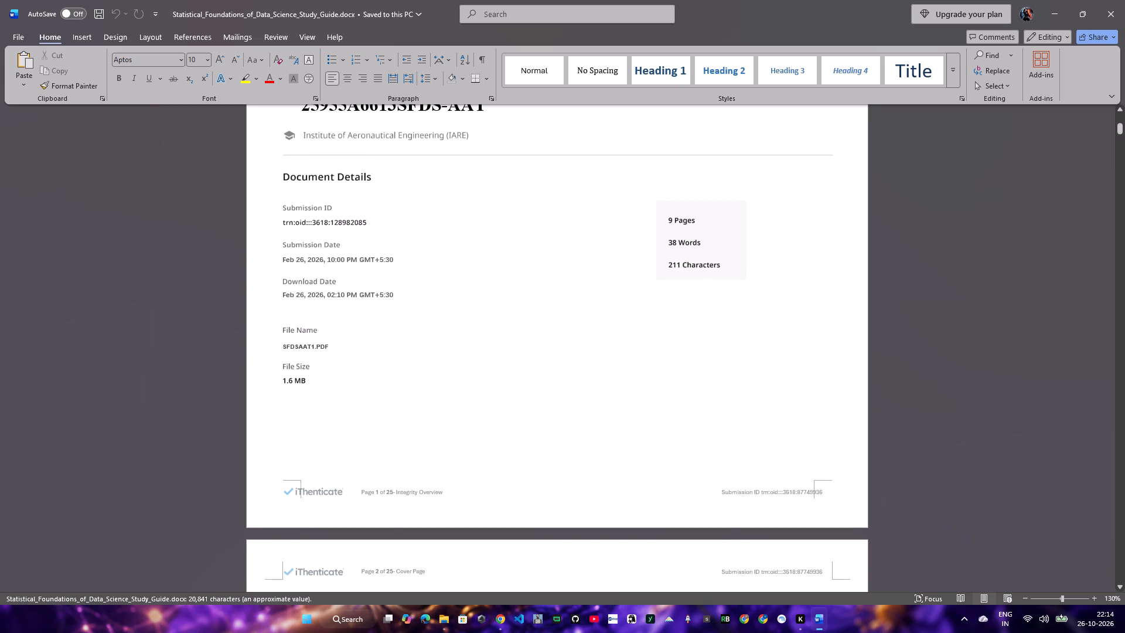
scroll(517, 381, "down", 1)
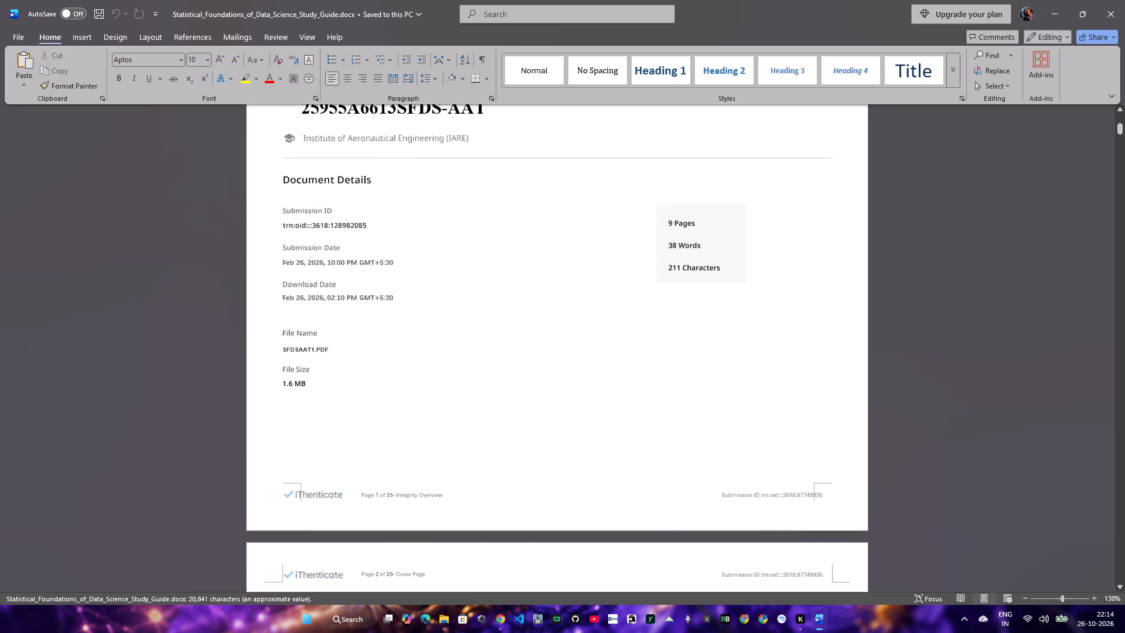
scroll(347, 335, "down", 3)
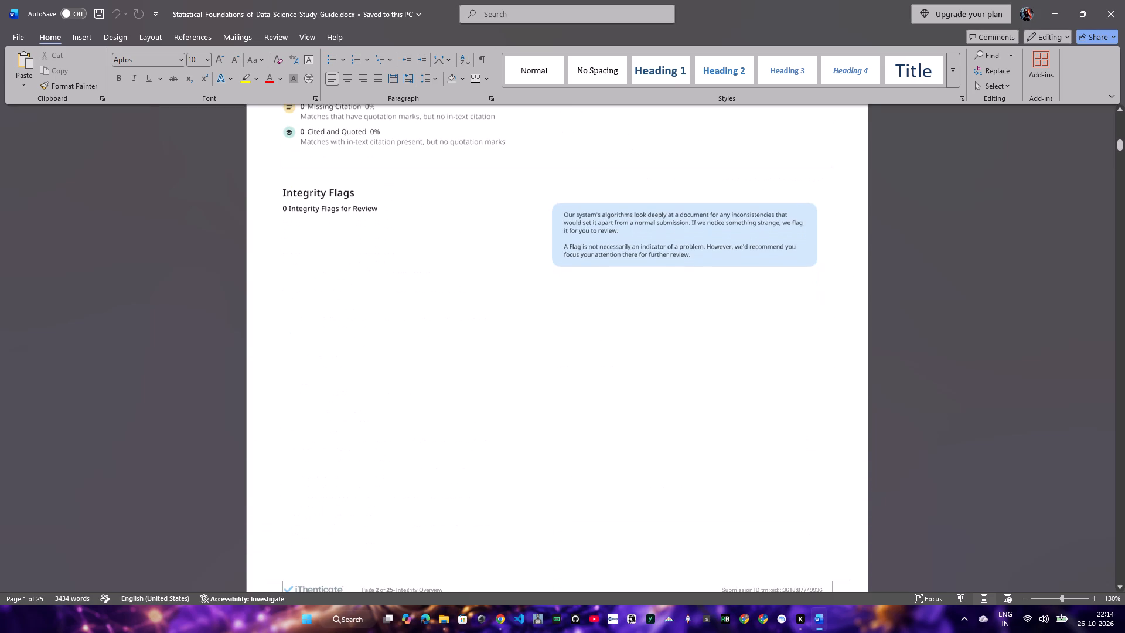
scroll(388, 372, "down", 4)
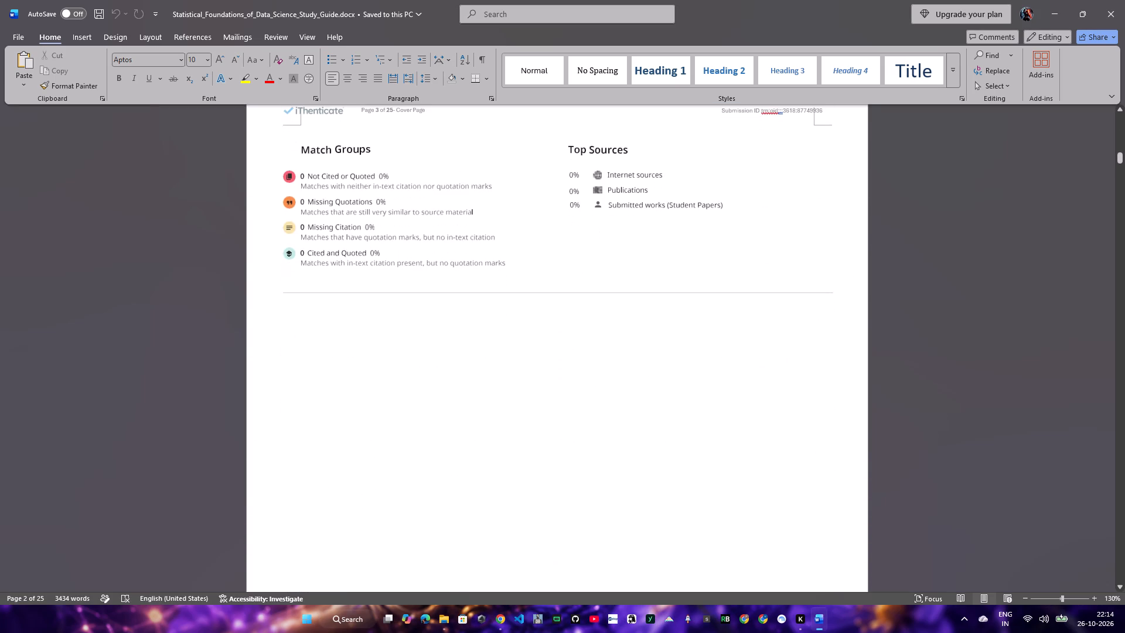
scroll(429, 363, "down", 5)
scroll(588, 271, "up", 1)
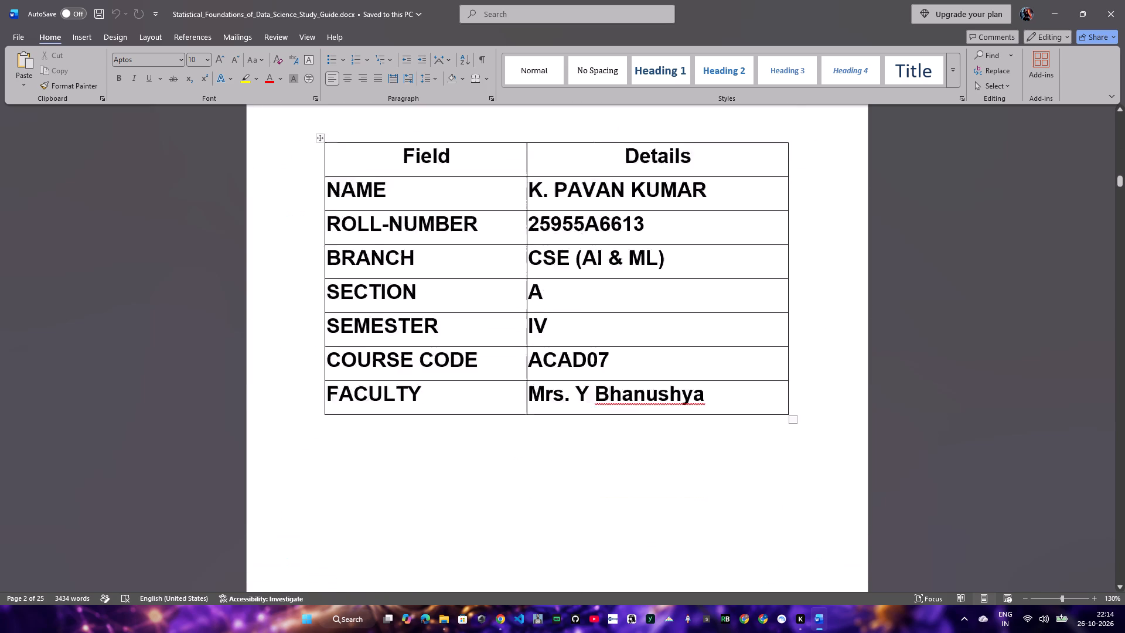
left_click(534, 376)
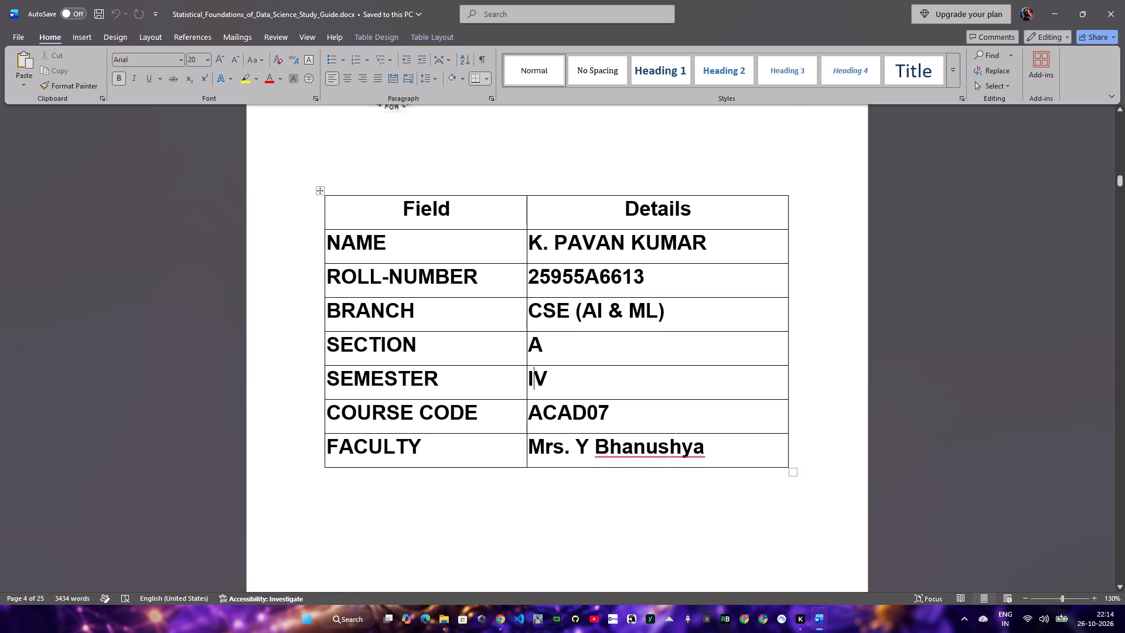
key("BackSpace")
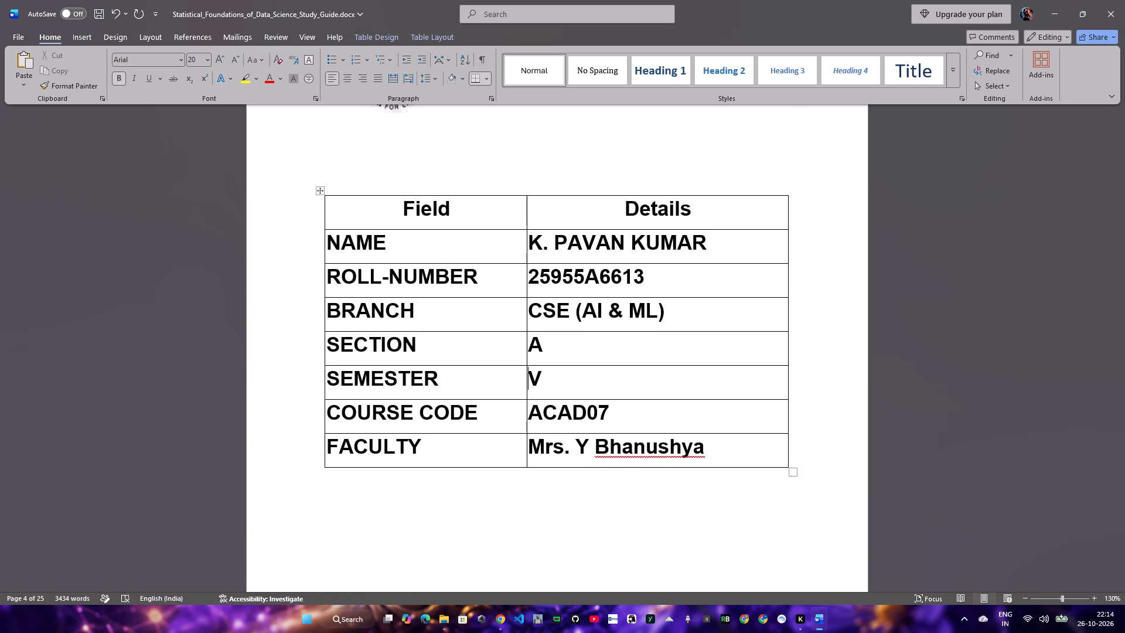
Save the Statistical Foundations study guide and close it.
key("ctrl+s")
left_click(1124, 0)
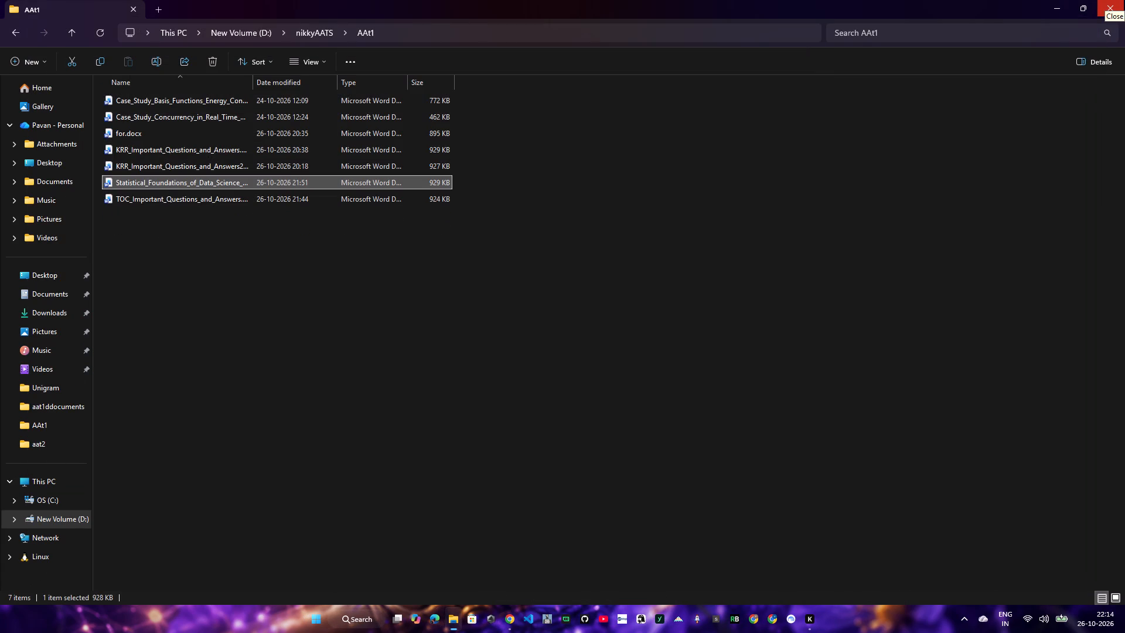
Open Case_Study_Concurrency_in_Real_Time_Detection from the AAt1 folder and shade the Index table's header row light grey.
double_click(327, 111)
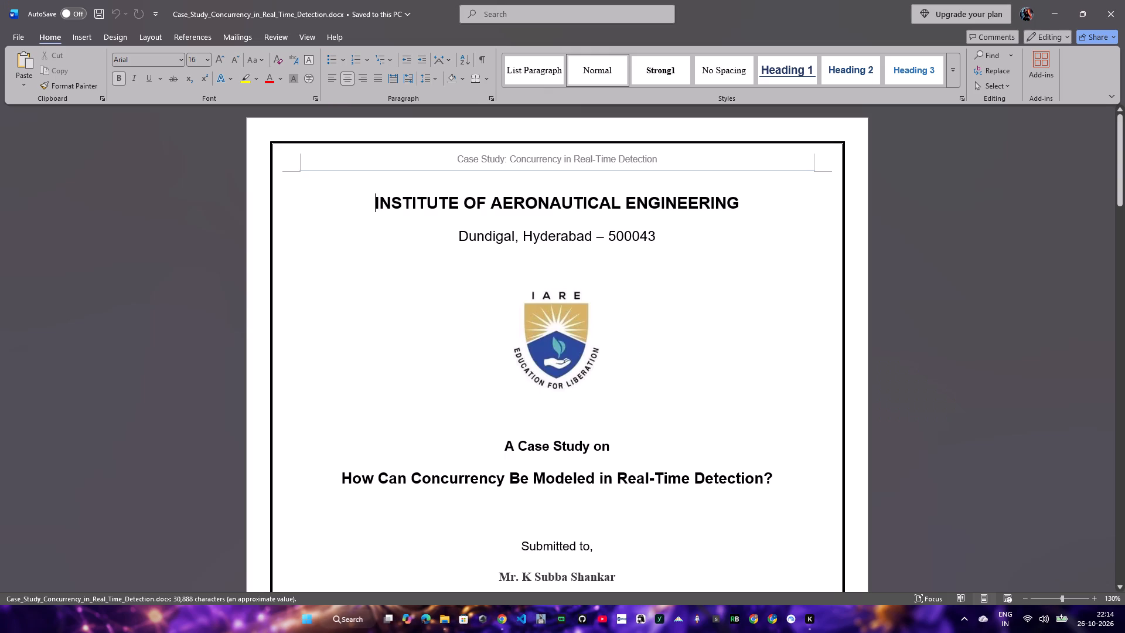
scroll(573, 434, "down", 2)
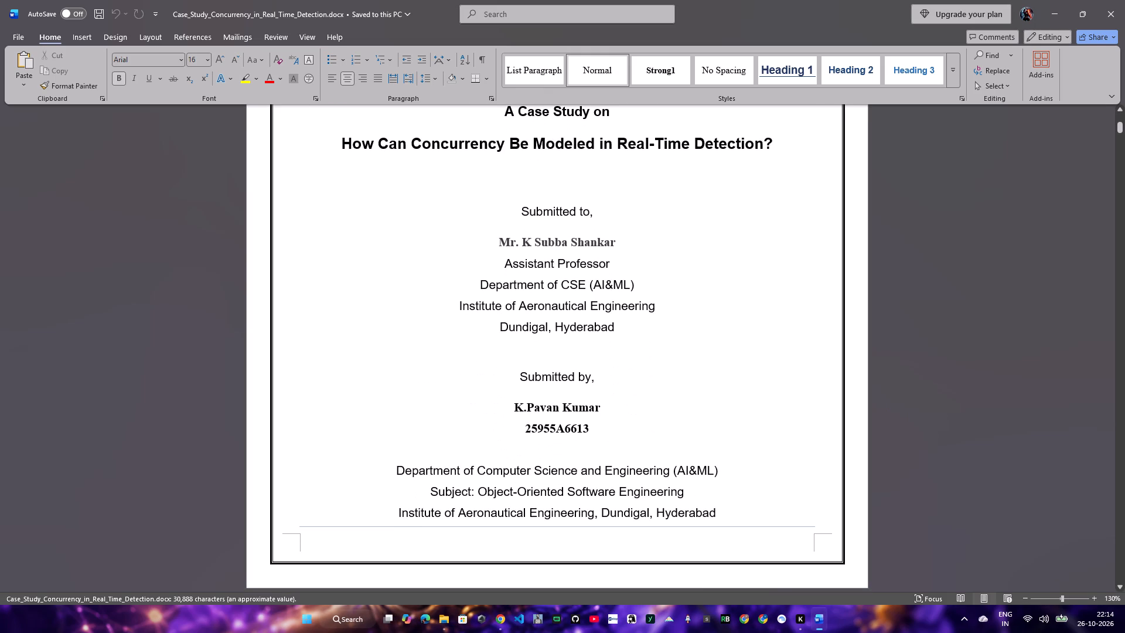
scroll(574, 460, "down", 1)
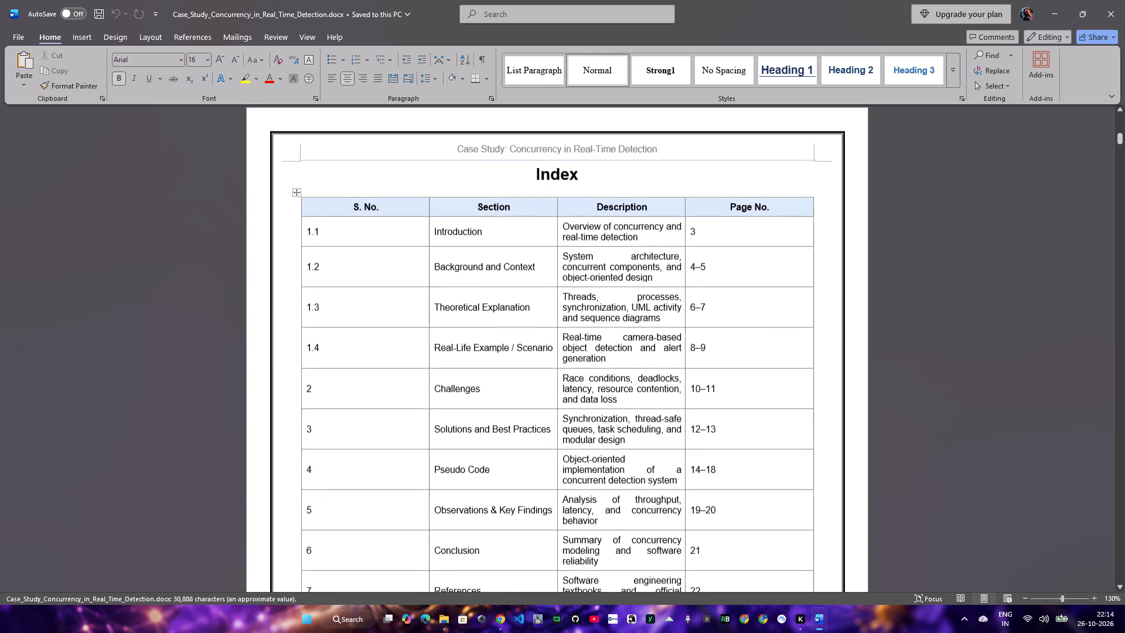
scroll(574, 460, "down", 1)
left_click_drag(342, 209, 724, 309)
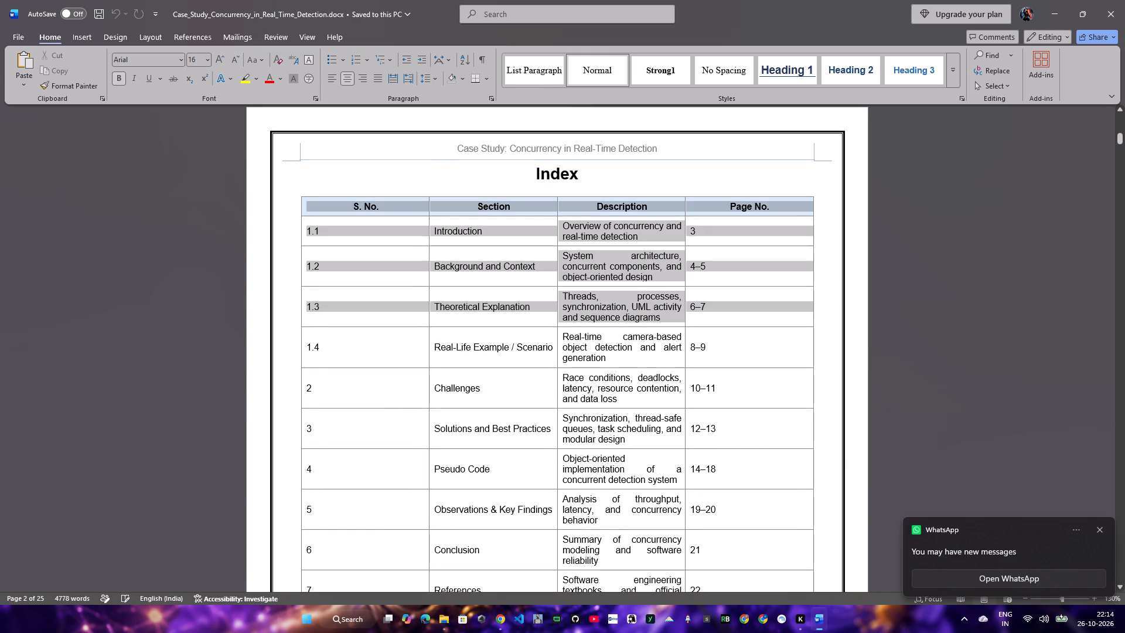
left_click_drag(724, 309, 769, 222)
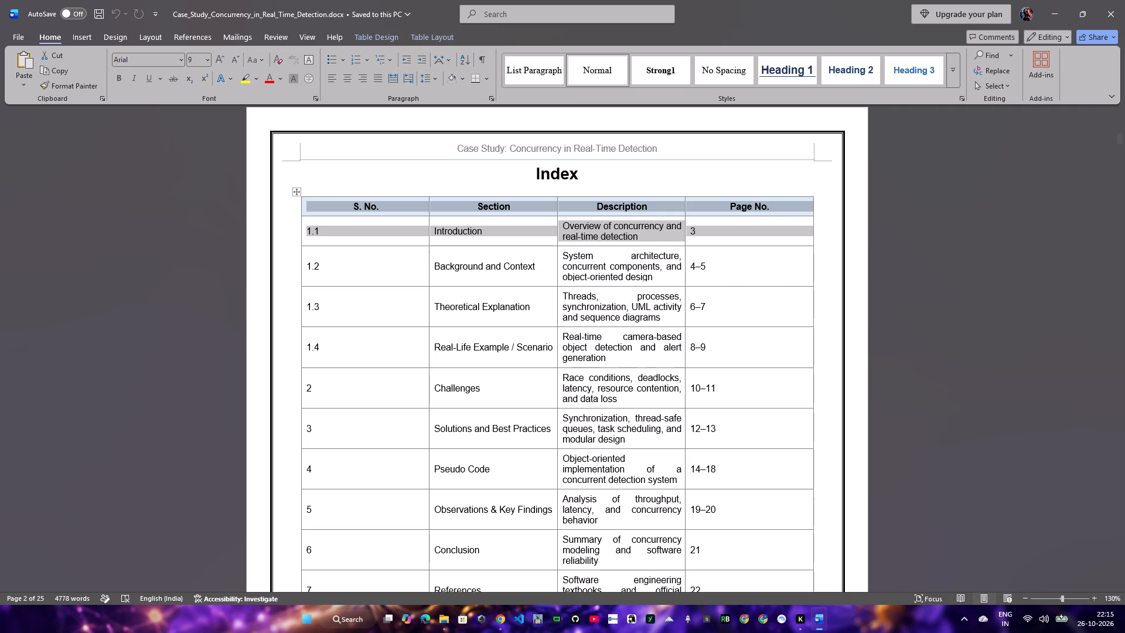
left_click(366, 214)
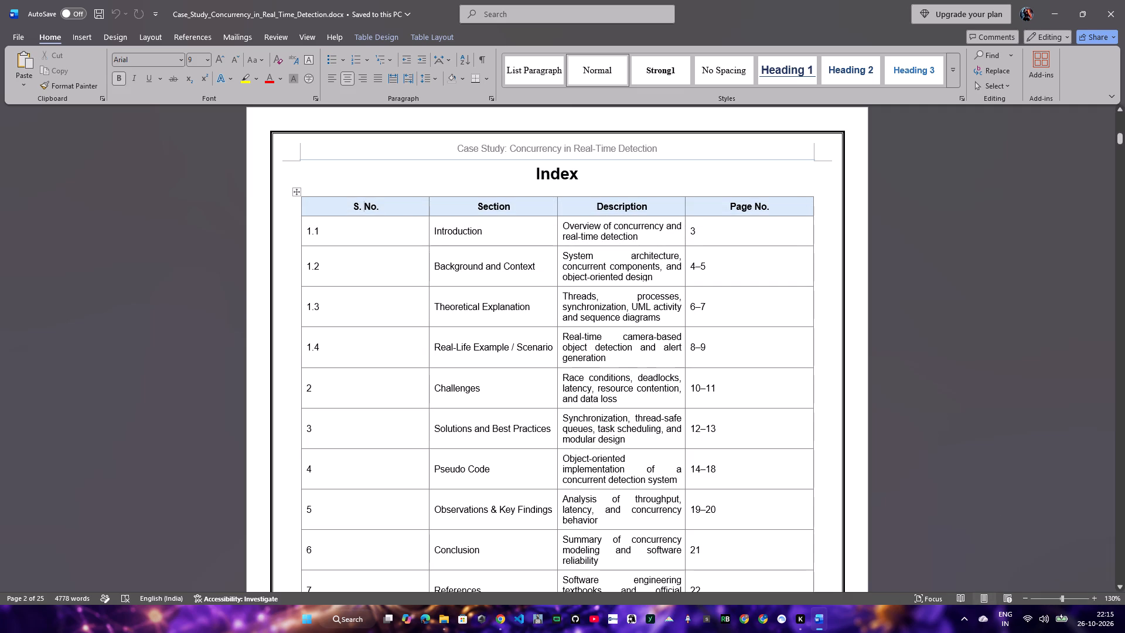
left_click(349, 211)
left_click_drag(780, 208, 362, 203)
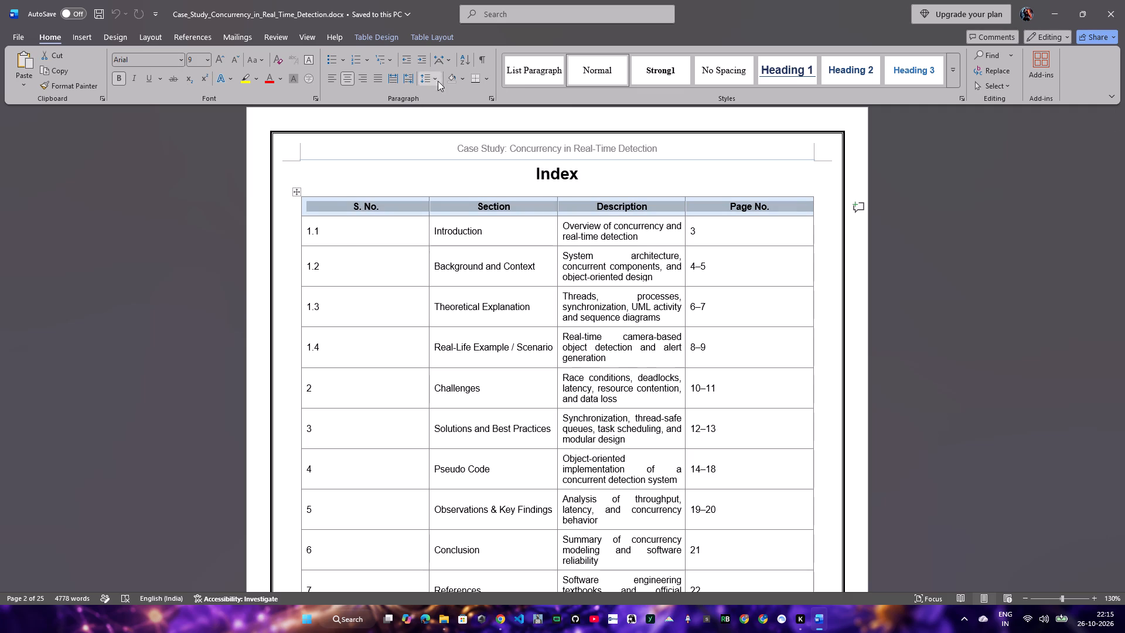
left_click(461, 82)
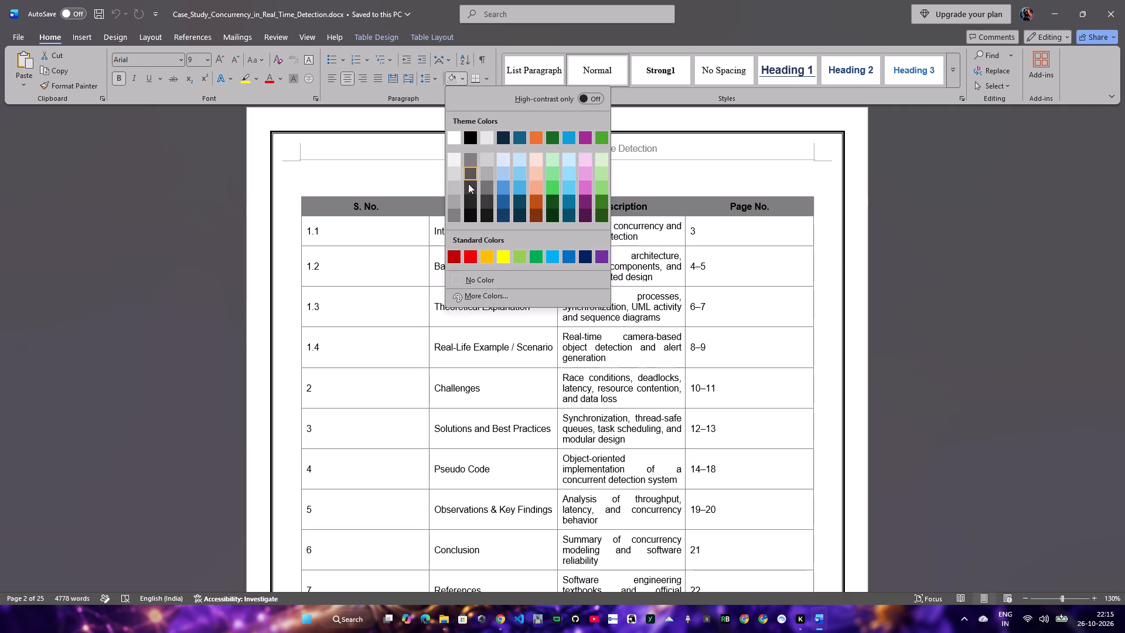
left_click(455, 173)
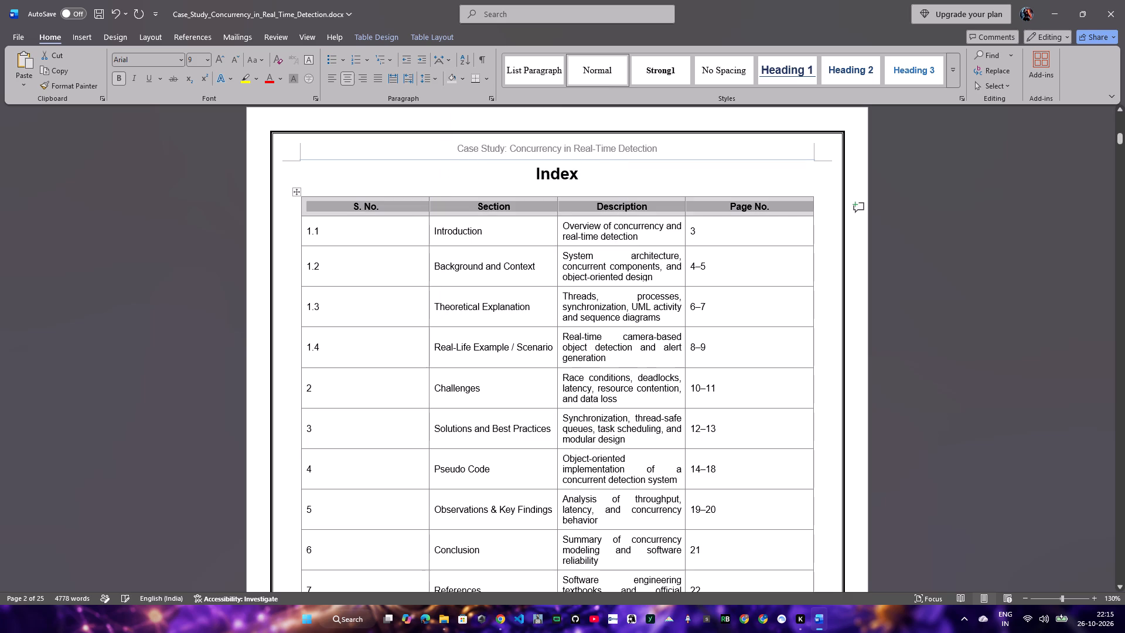
Centre the serial numbers 1.1 to 7 in the S. No. column of the Index table.
scroll(320, 236, "down", 1)
left_click(314, 205)
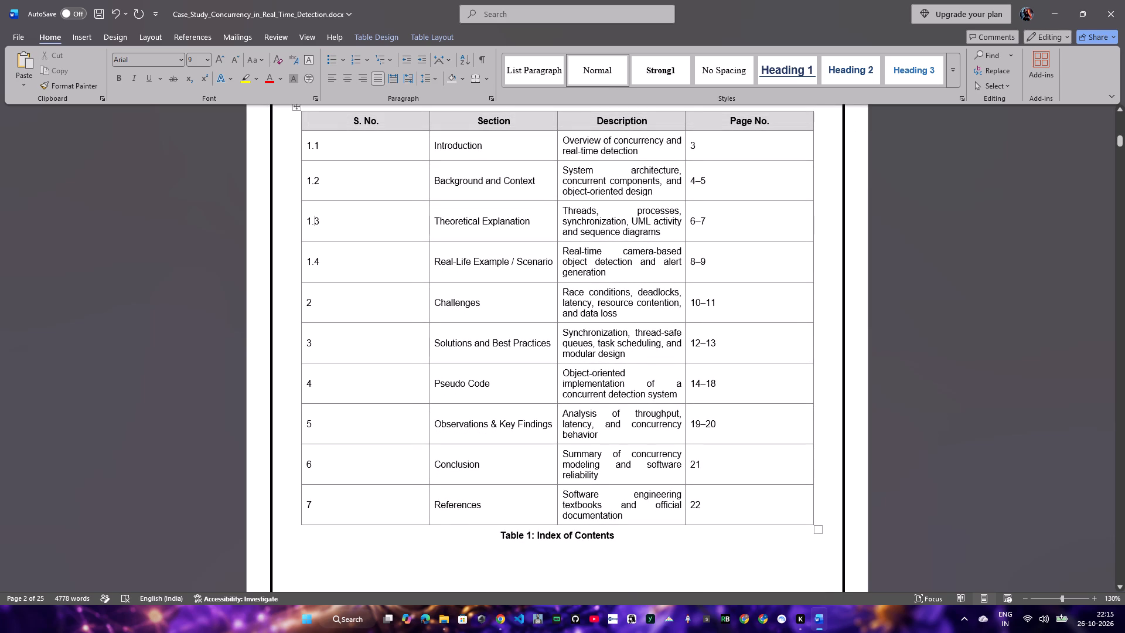
left_click_drag(309, 147, 325, 514)
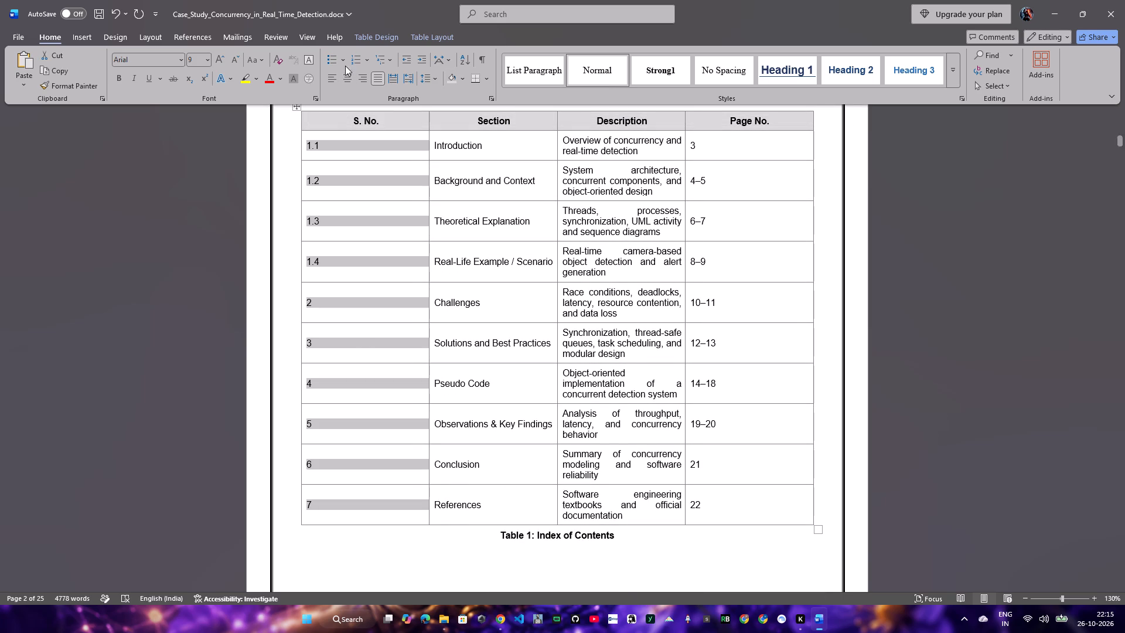
left_click(346, 86)
left_click(347, 83)
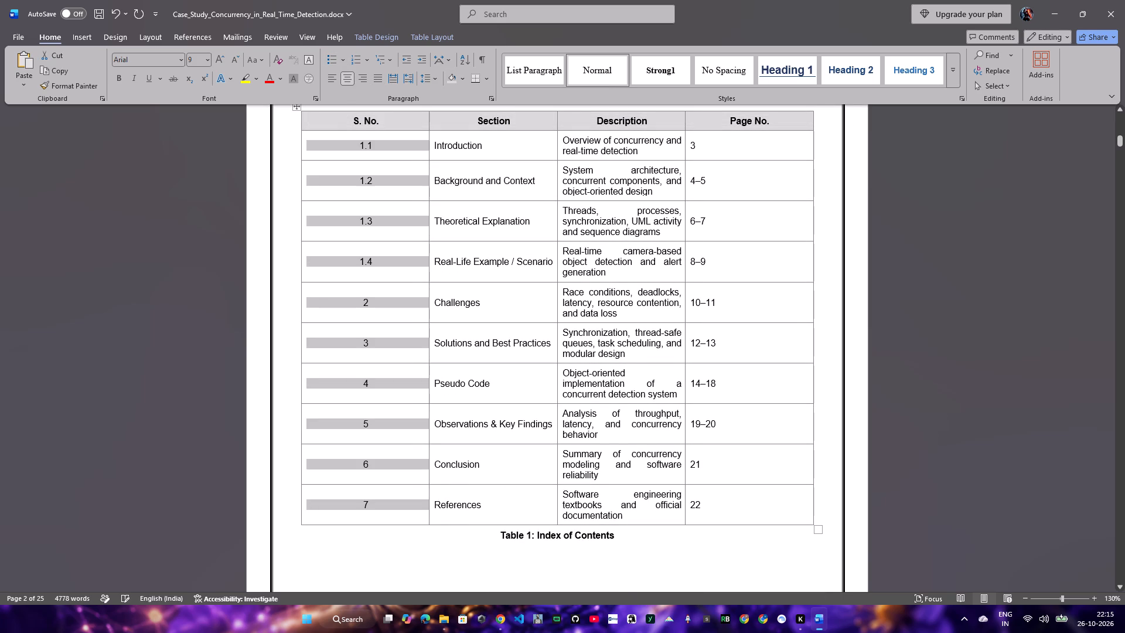
Left-align the entries under Description in the Index table.
left_click(683, 170)
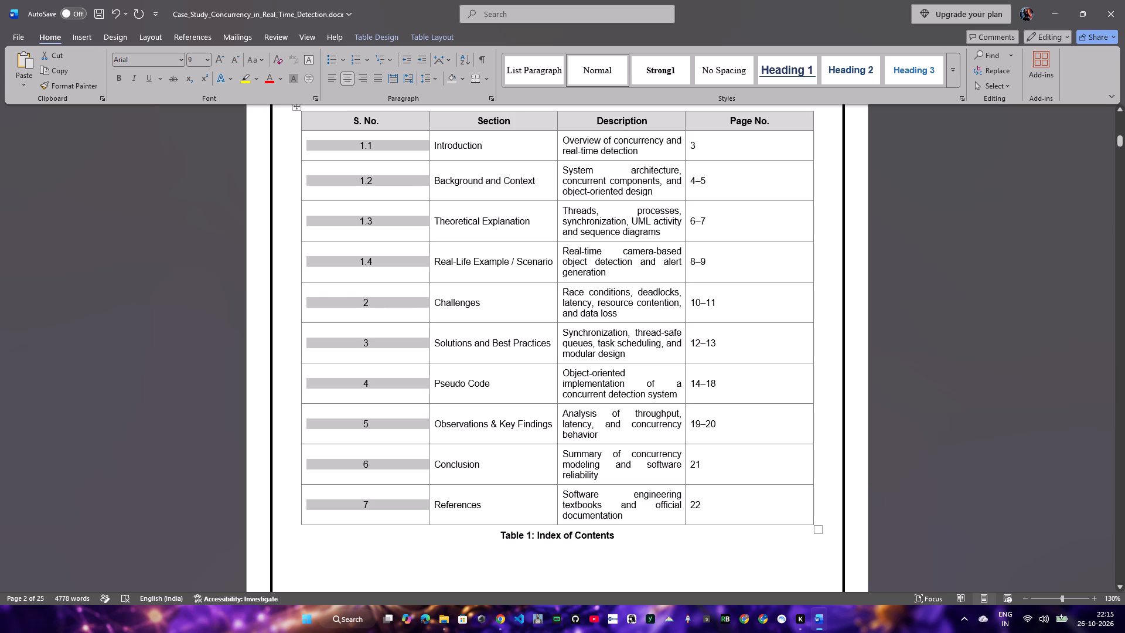
left_click(566, 145)
left_click_drag(565, 139, 615, 525)
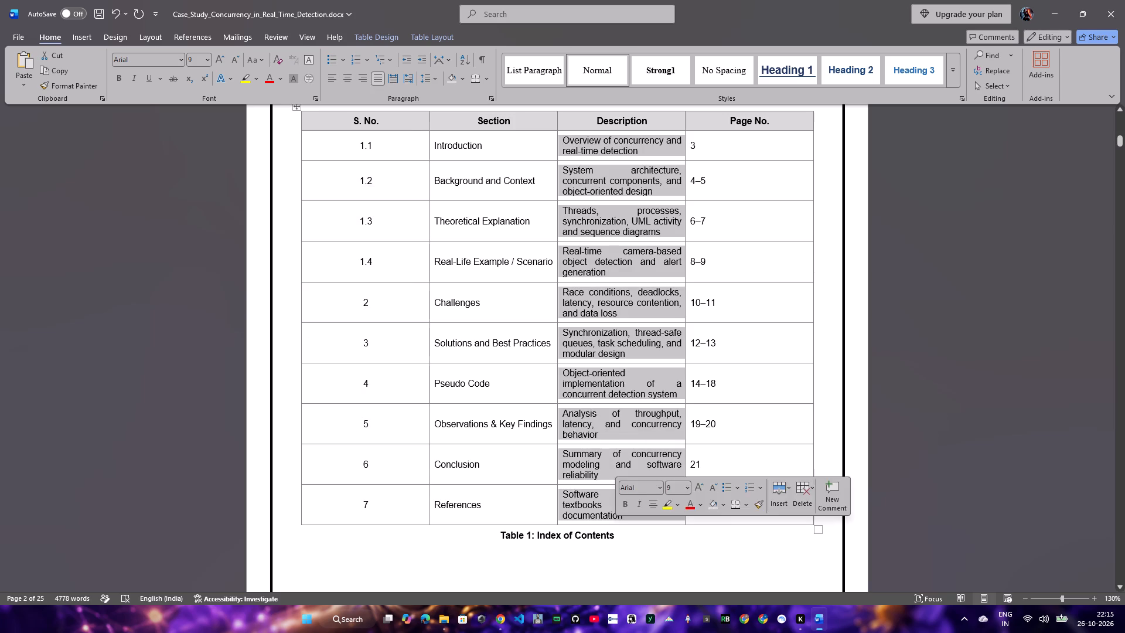
left_click(332, 79)
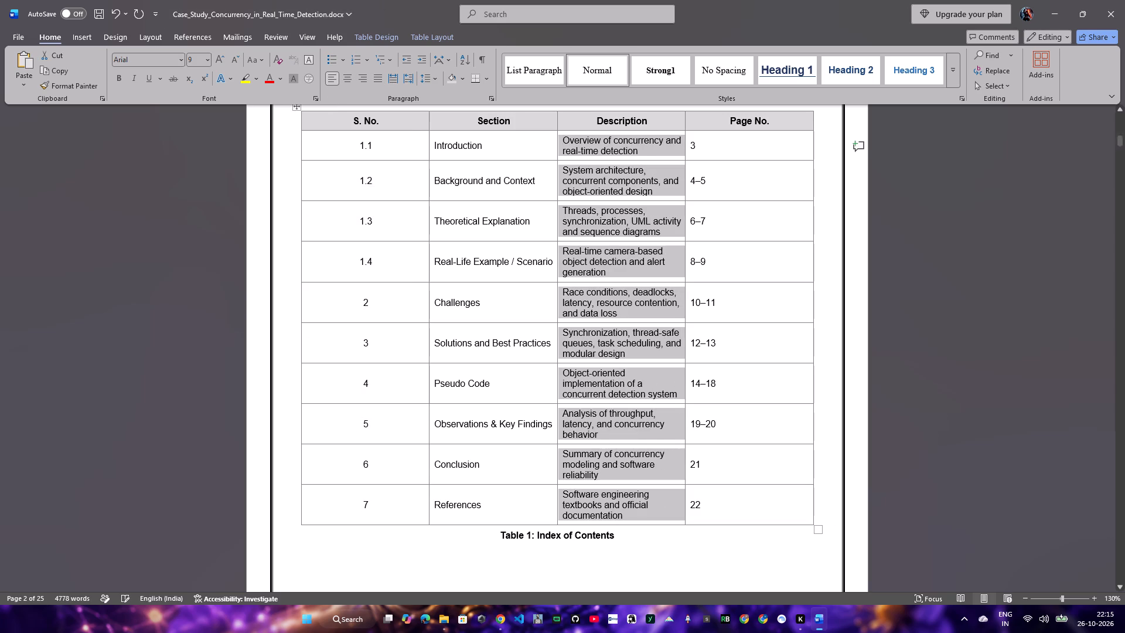
Centre the page numbers in the Page No. column of the Index table.
left_click(700, 260)
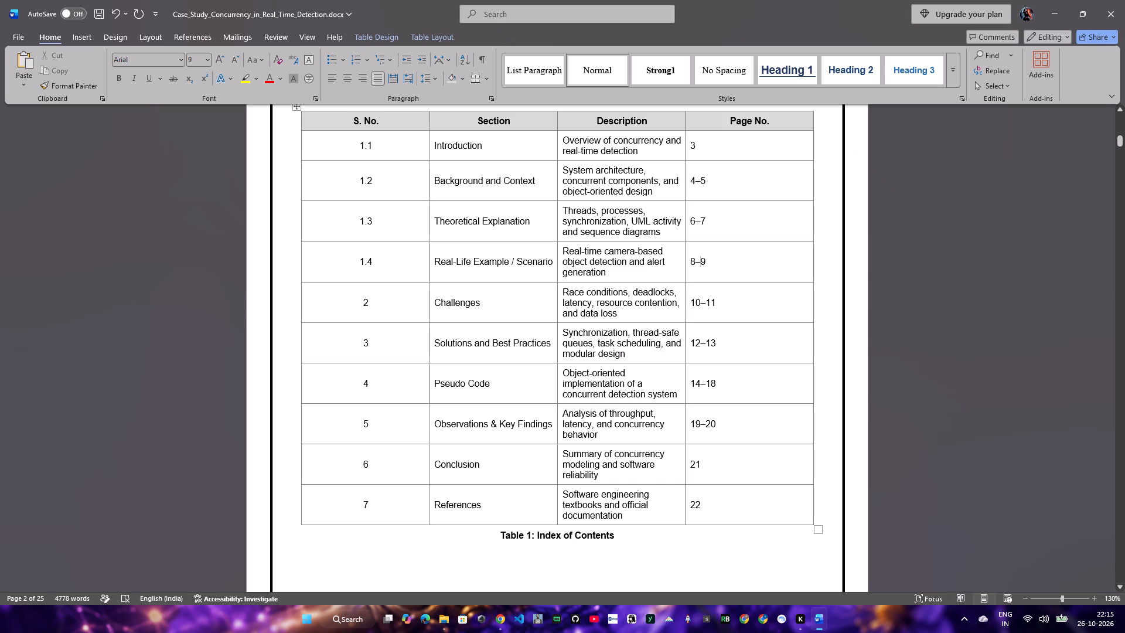
left_click_drag(690, 145, 725, 503)
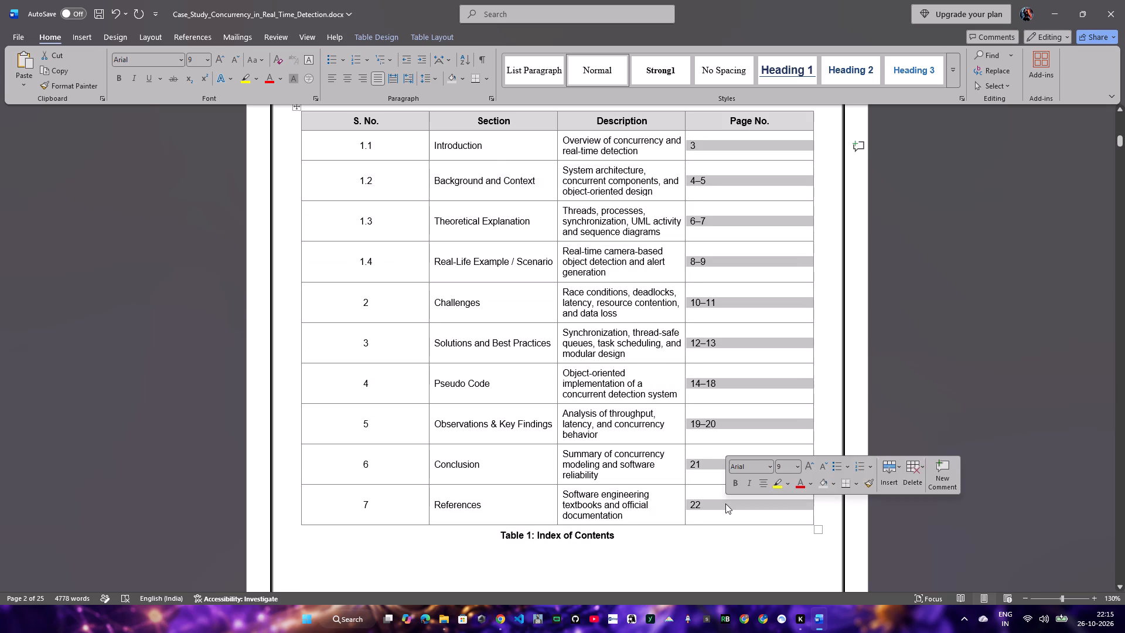
left_click(346, 77)
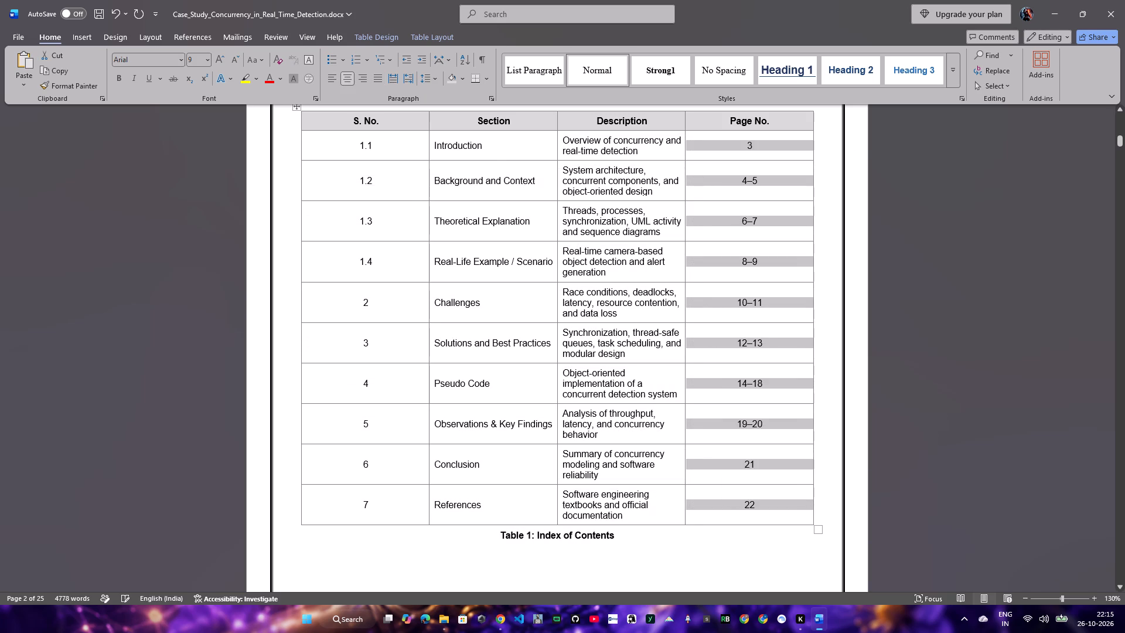
Review the case study's tables, figures and section layout from the Index through the pseudo code to the References.
left_click(513, 325)
scroll(513, 325, "down", 4)
left_click(513, 325)
scroll(513, 325, "down", 2)
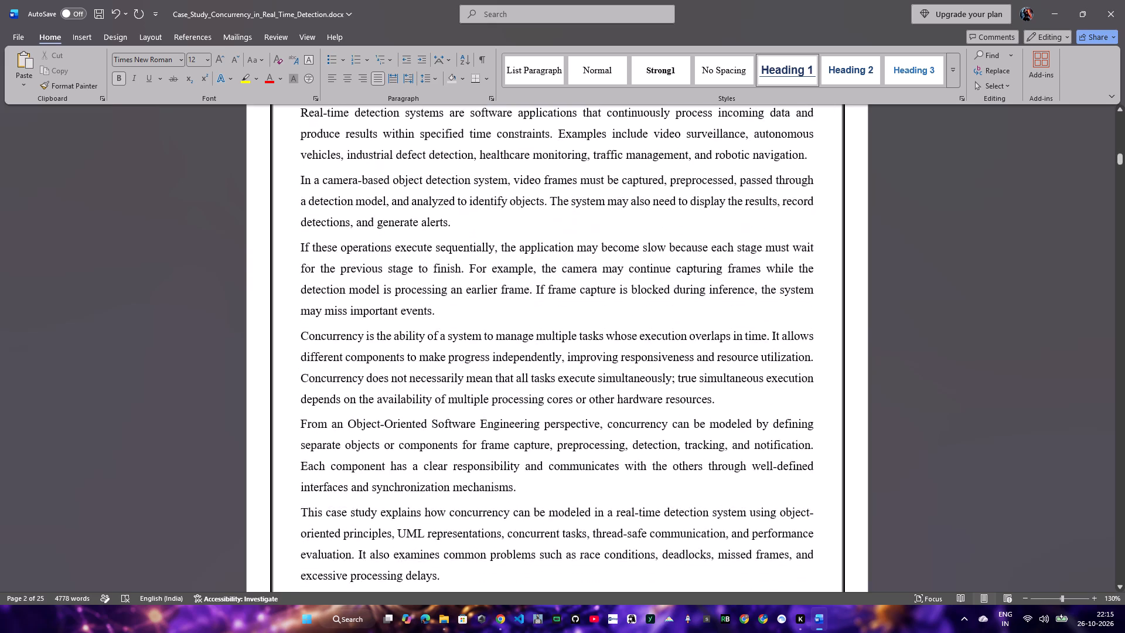
scroll(513, 325, "down", 4)
scroll(504, 379, "down", 1)
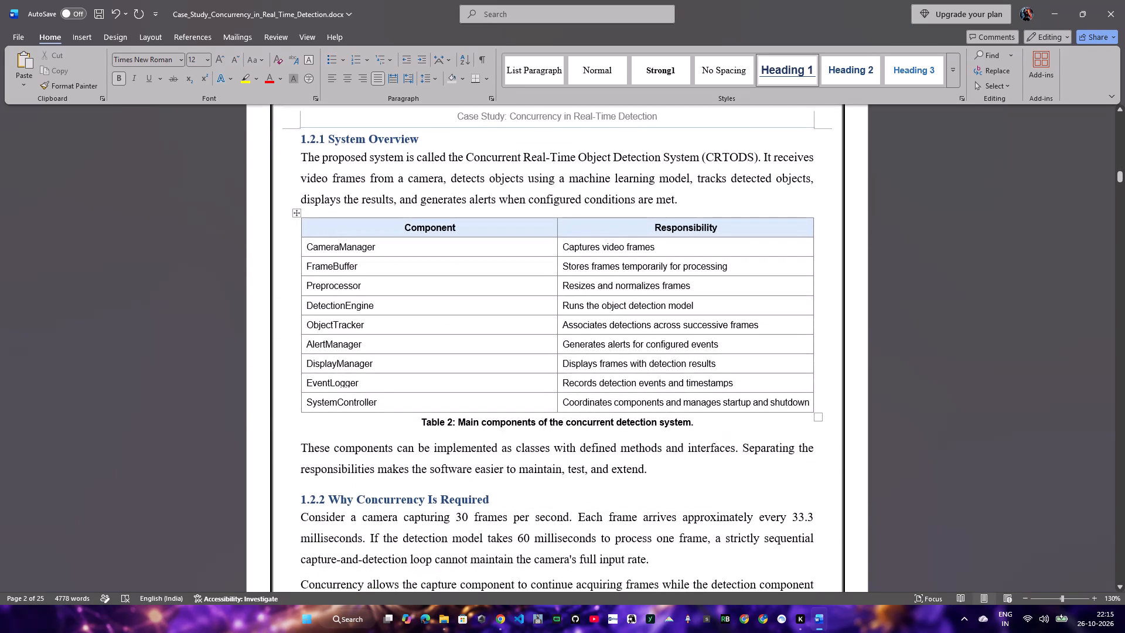
left_click(392, 228)
scroll(546, 255, "up", 5)
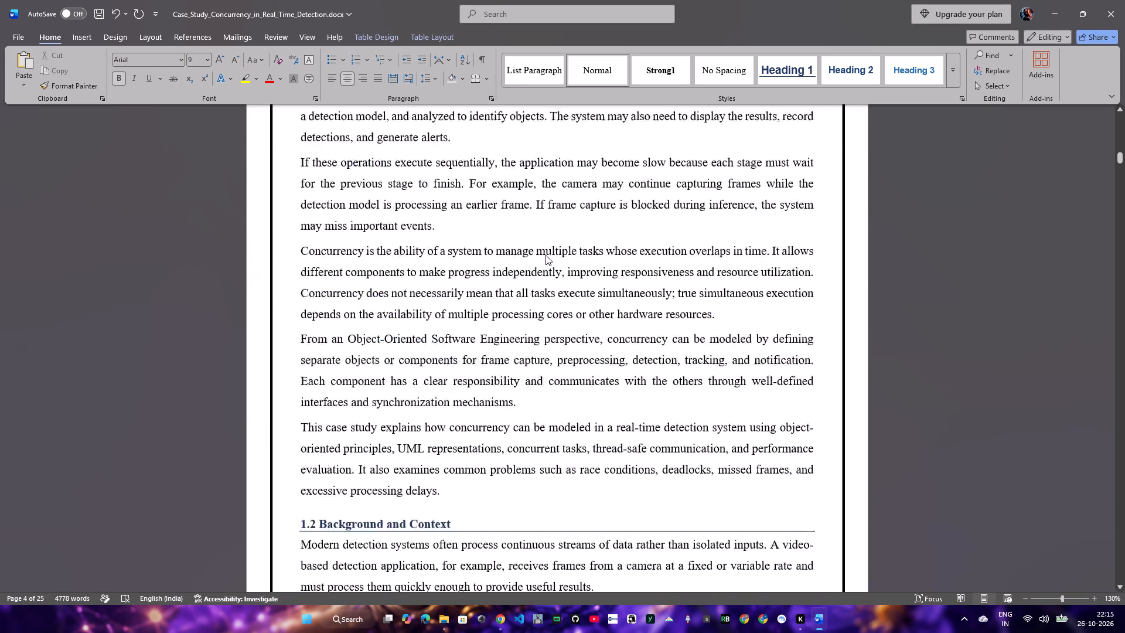
scroll(546, 255, "up", 2)
scroll(546, 255, "down", 4)
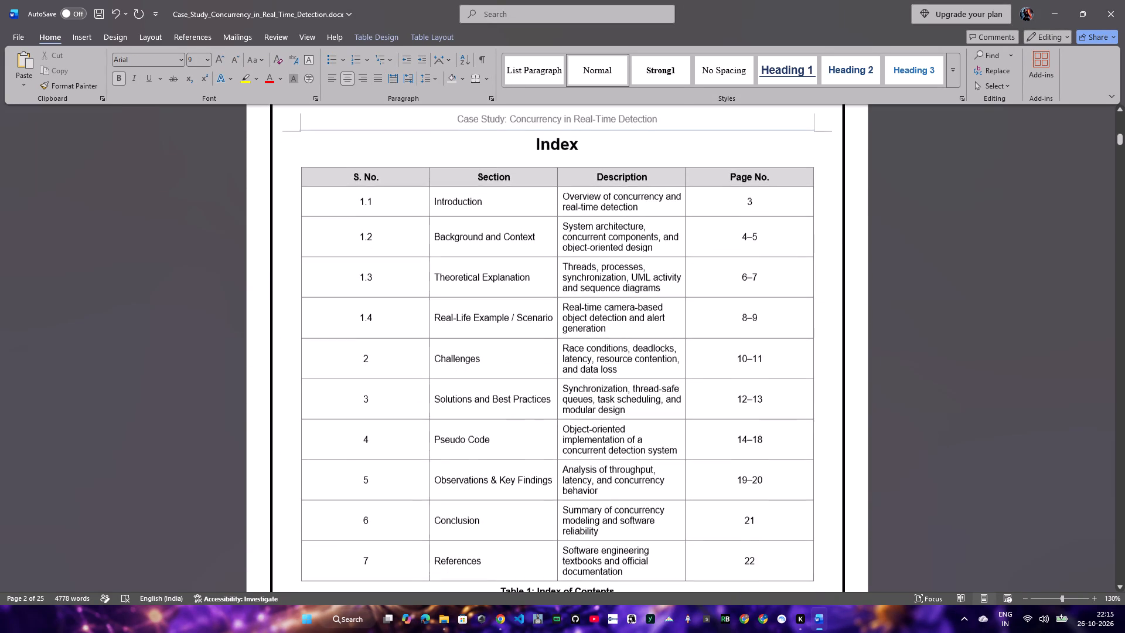
scroll(546, 255, "down", 7)
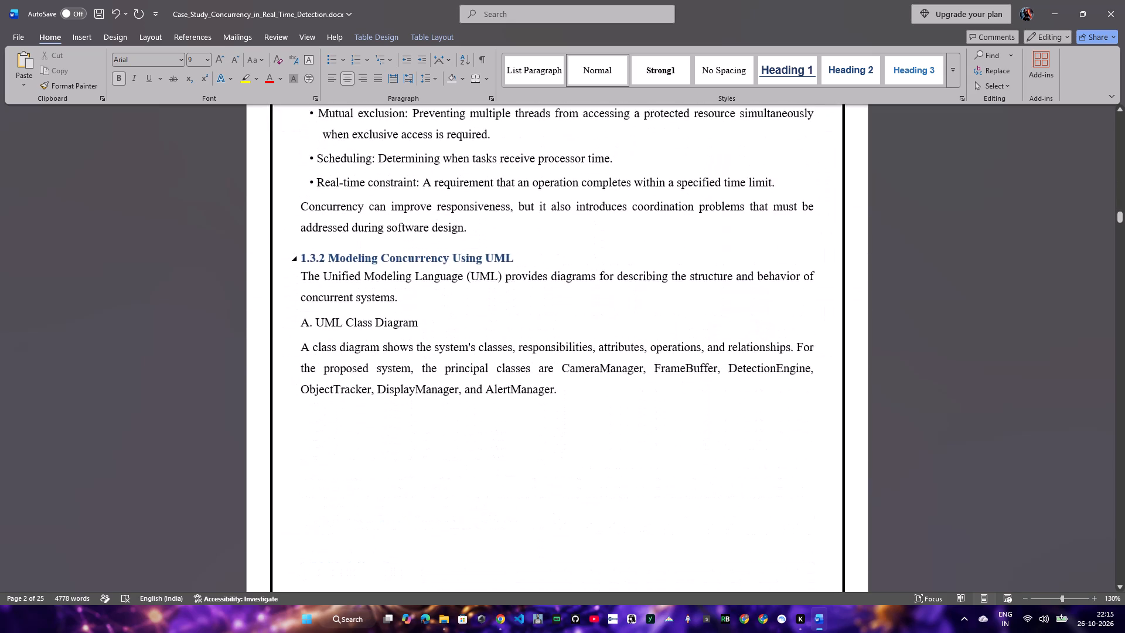
scroll(546, 255, "down", 11)
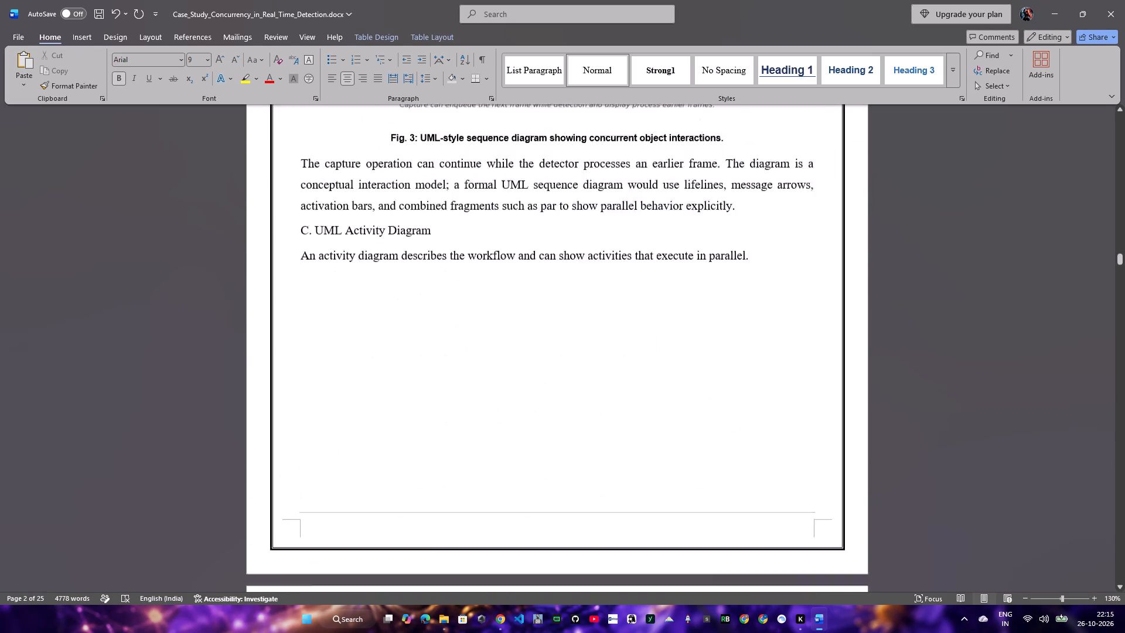
scroll(546, 255, "down", 6)
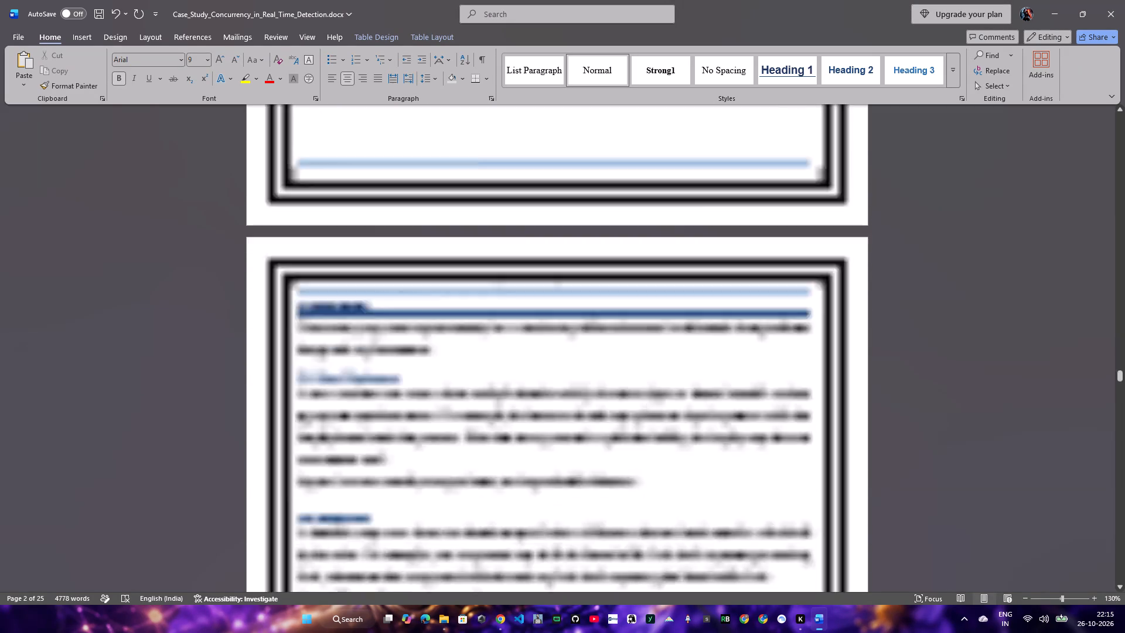
scroll(546, 255, "down", 6)
scroll(546, 255, "up", 4)
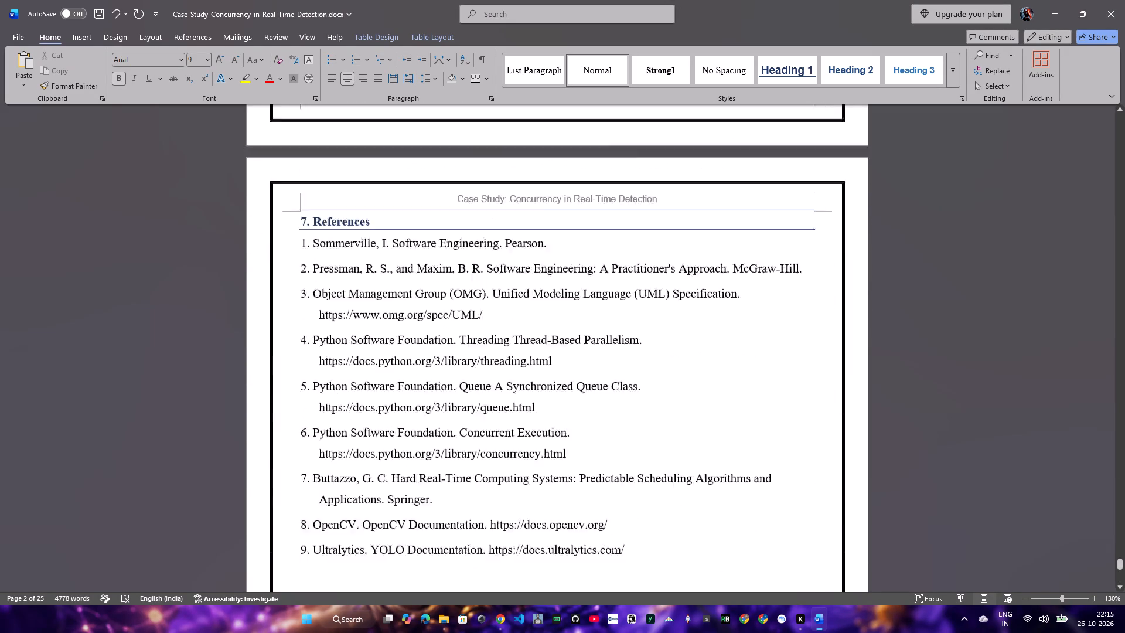
scroll(546, 255, "up", 7)
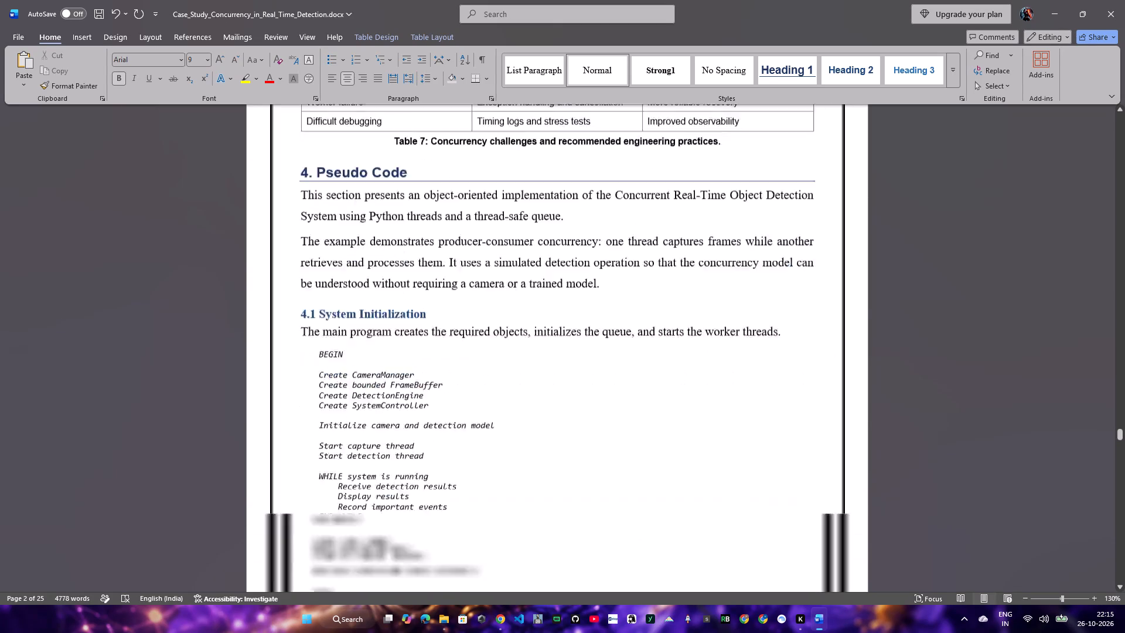
scroll(546, 255, "up", 3)
scroll(546, 255, "down", 9)
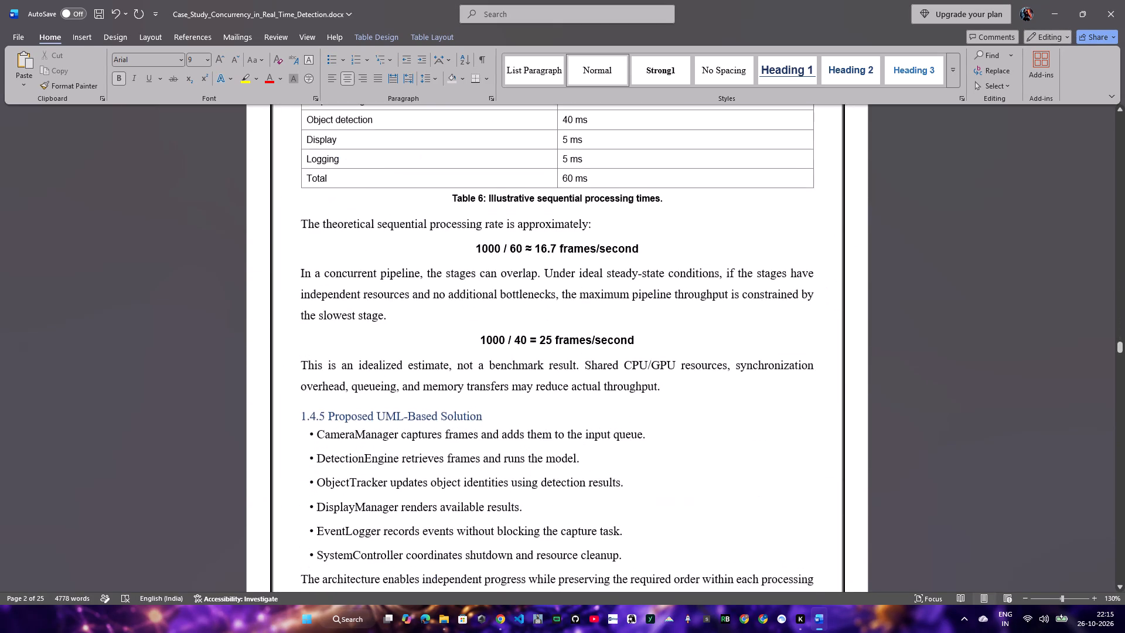
scroll(546, 255, "down", 9)
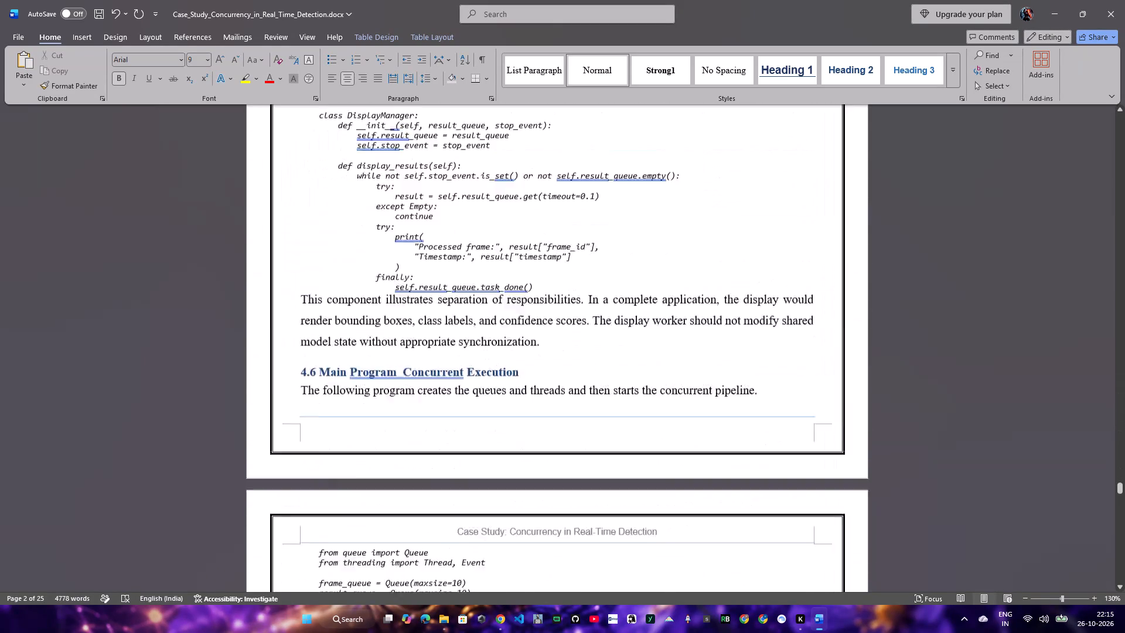
Save the concurrency case study document.
key("ctrl+s")
key("ctrl+s")
key("ctrl+s")
key("ctrl+s")
key("ctrl+s")
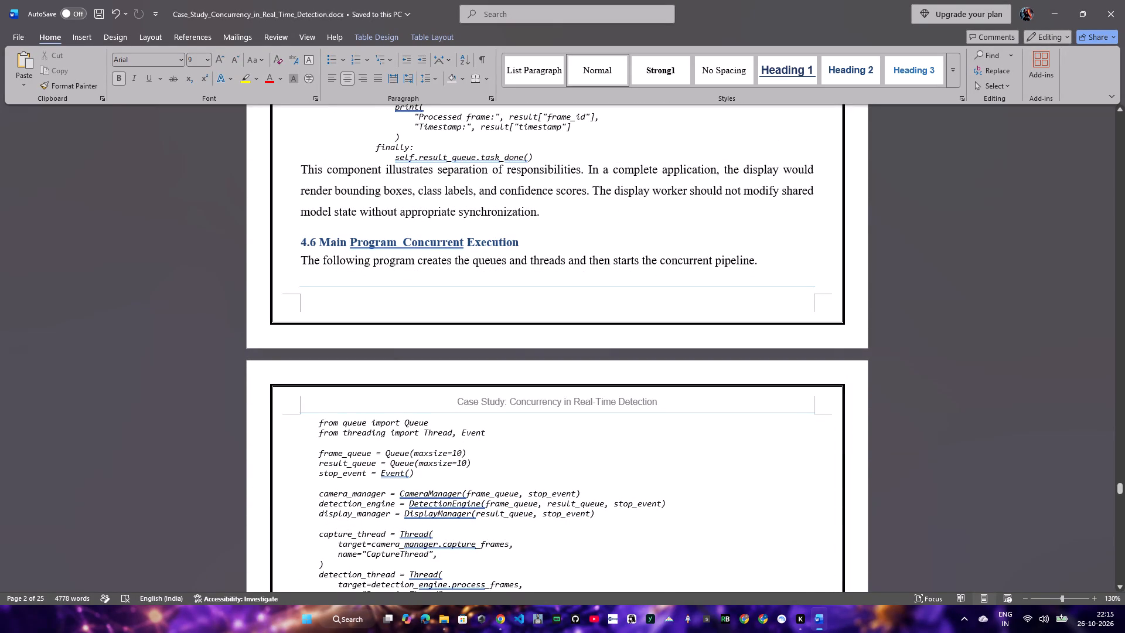
Push the 4.6 Main Program Concurrent Execution heading onto the following page with a blank line before it, and save.
left_click(304, 238)
key("Left")
key("Return")
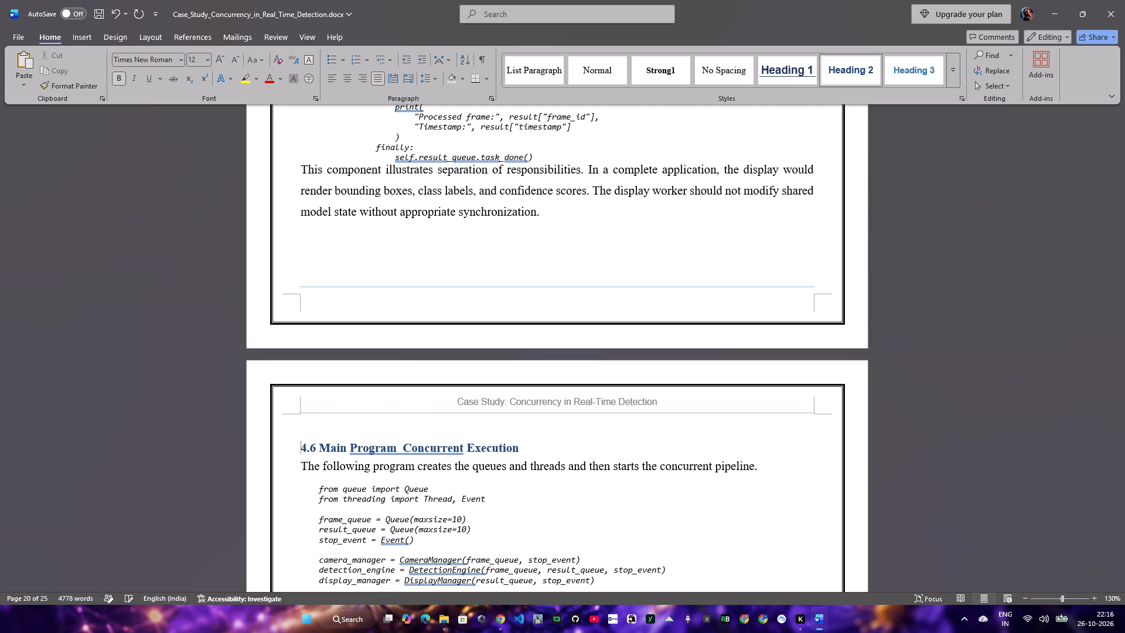
scroll(392, 300, "down", 1)
key("ctrl+s")
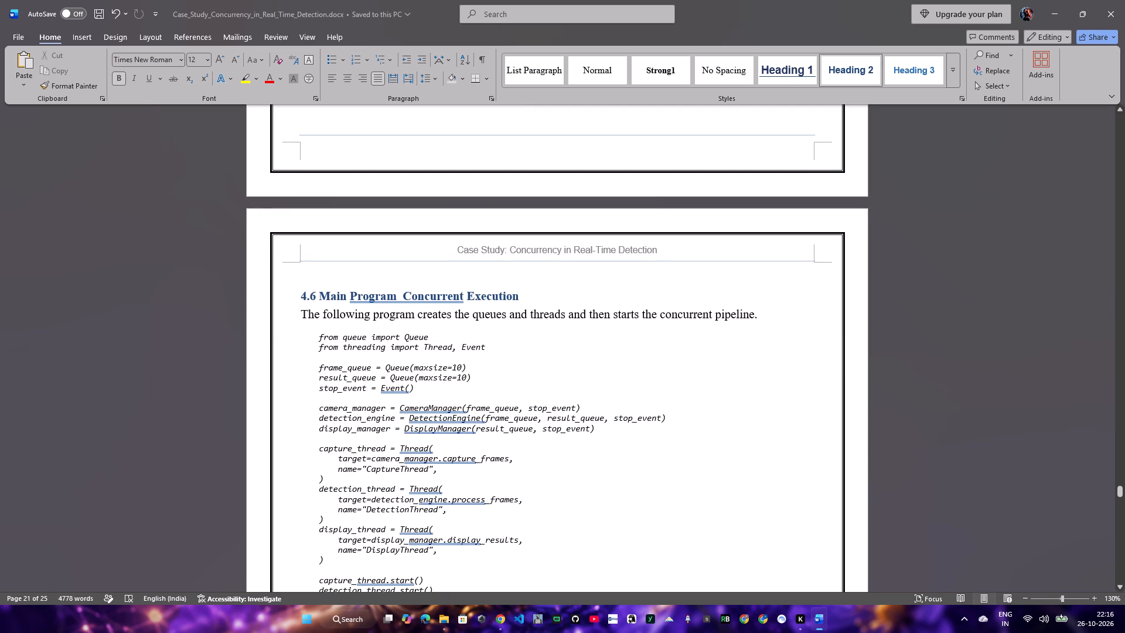
Set the line spacing of section 4.6's introductory sentence and whole code listing to 1.5.
scroll(472, 423, "down", 1)
left_click_drag(486, 486, 332, 283)
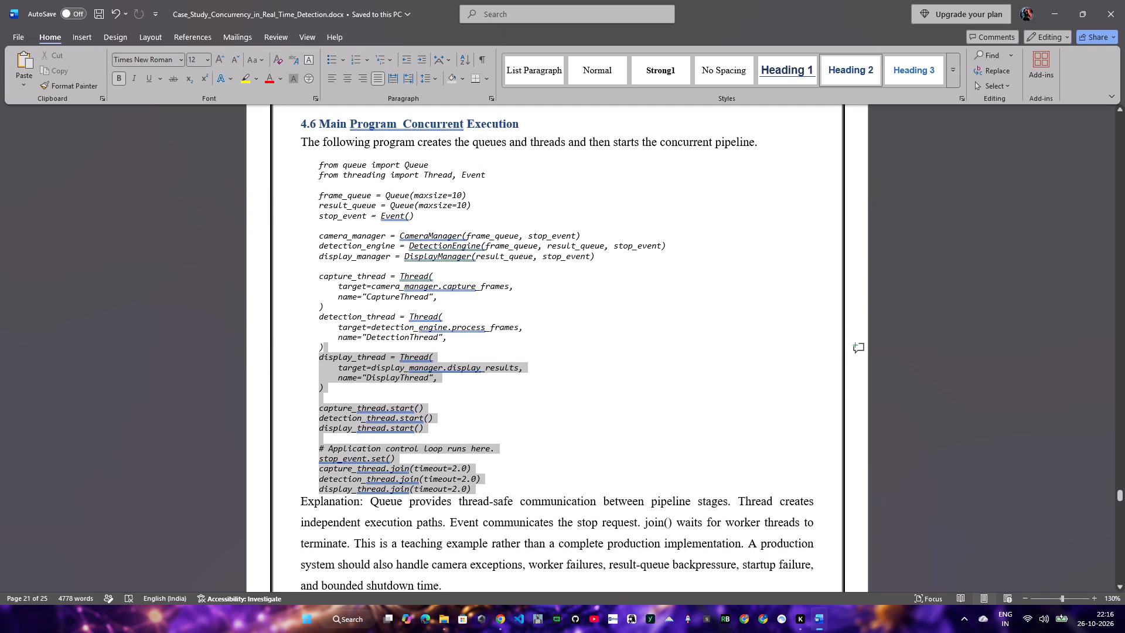
left_click_drag(332, 283, 319, 159)
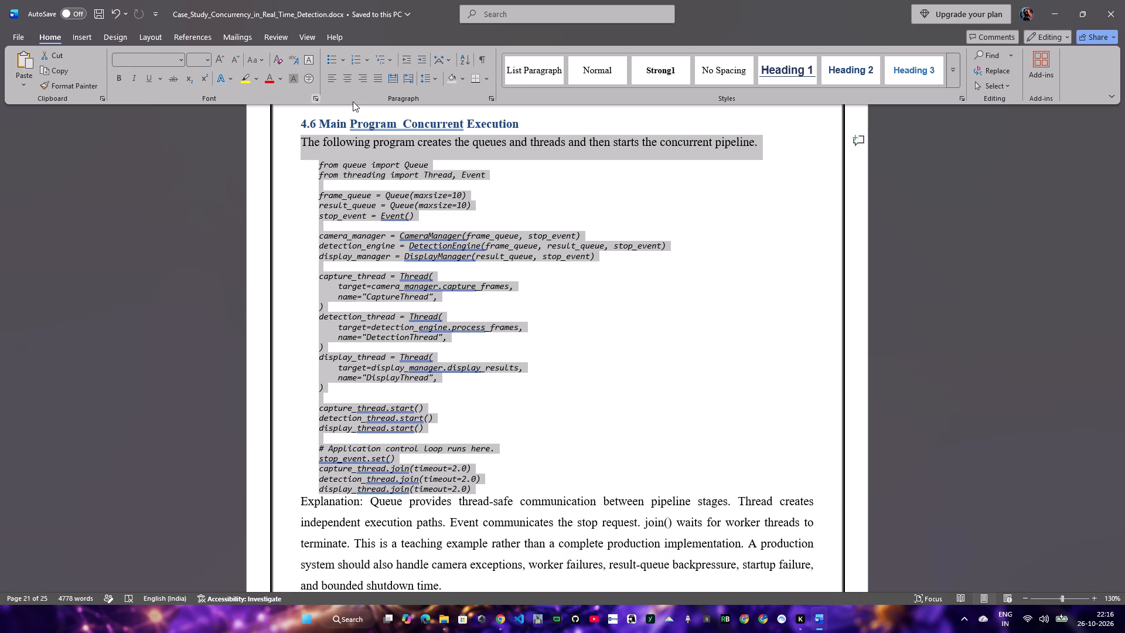
left_click(422, 76)
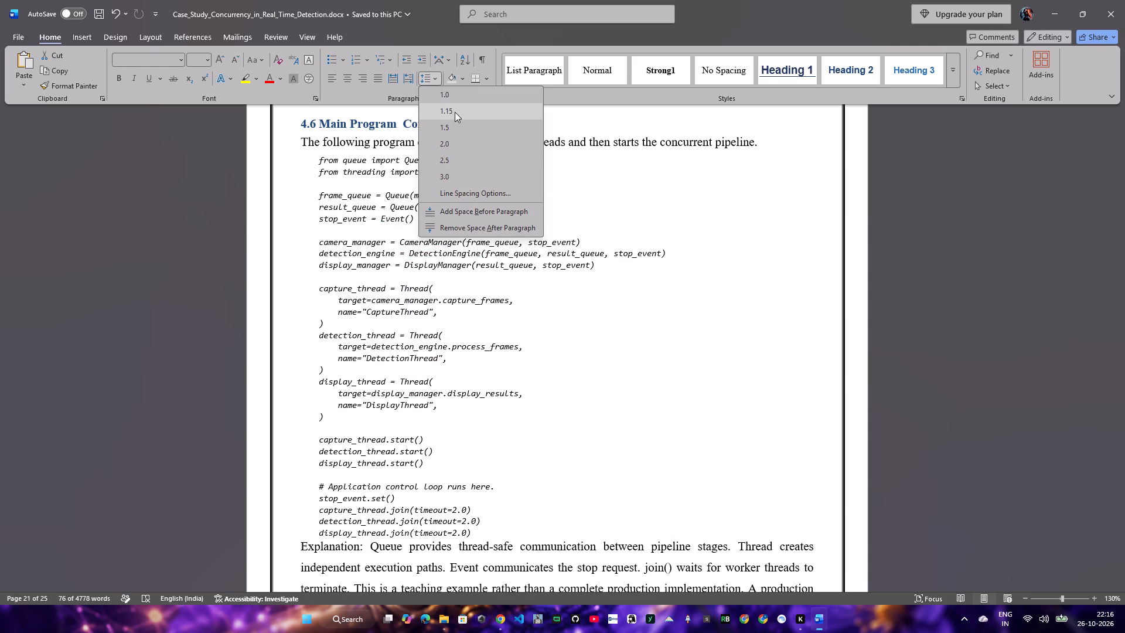
left_click(453, 124)
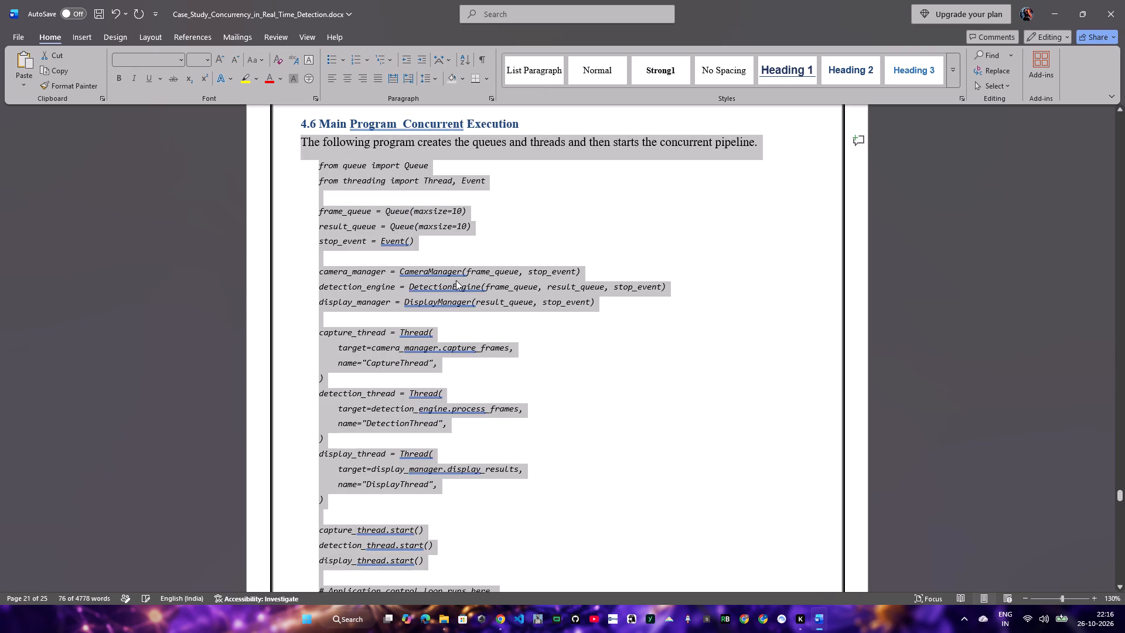
left_click(456, 280)
Check the layout of the sections following the 4.6 code listing, from the 4.7 testing table through the summary of findings.
scroll(456, 280, "down", 5)
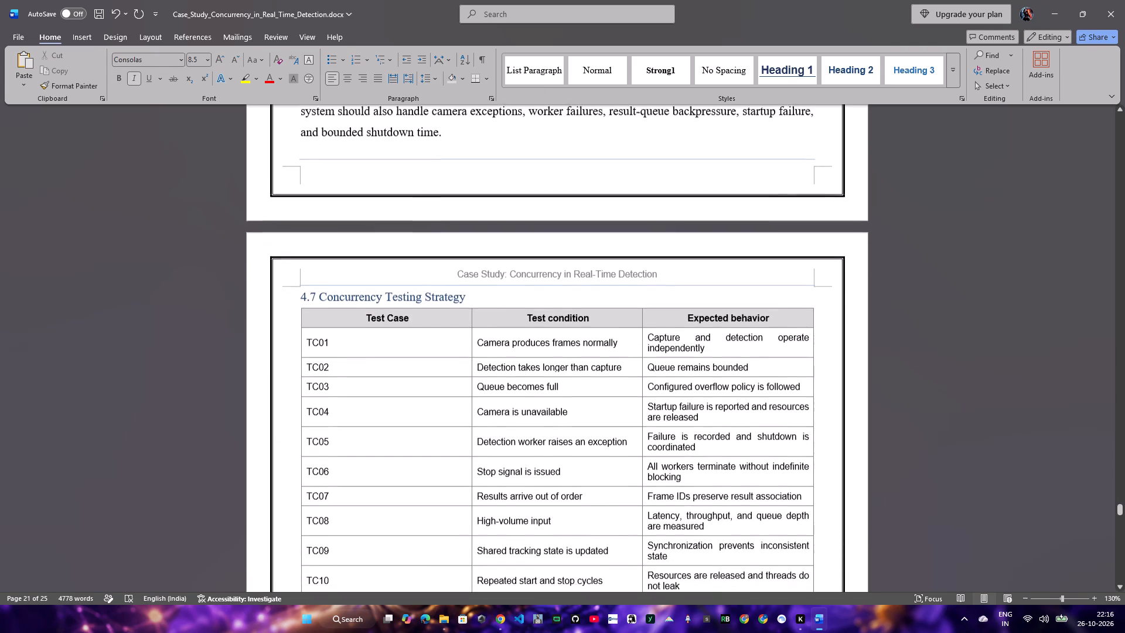
scroll(456, 280, "down", 1)
scroll(448, 347, "down", 6)
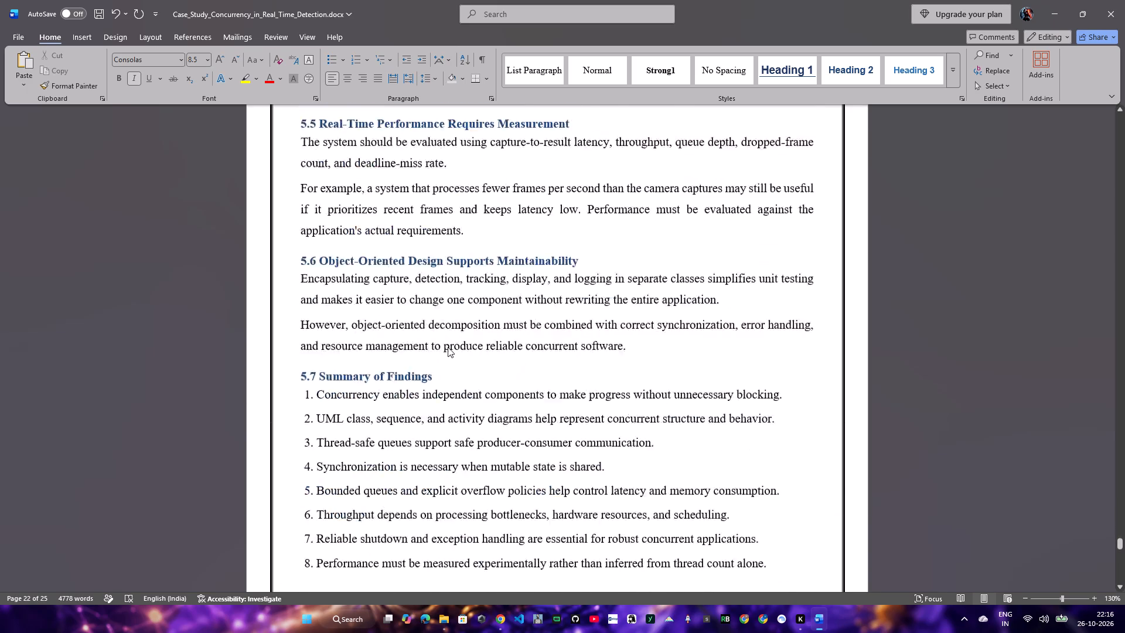
scroll(448, 347, "down", 5)
scroll(448, 347, "up", 10)
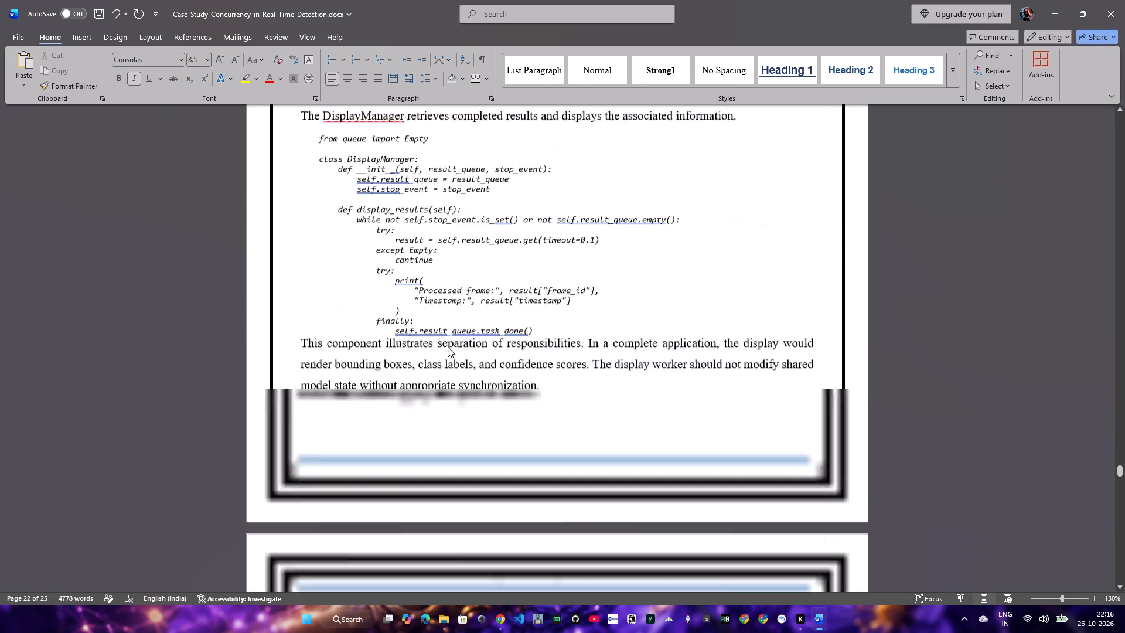
Save the case study with the new code line spacing.
key("ctrl+s")
key("ctrl+s")
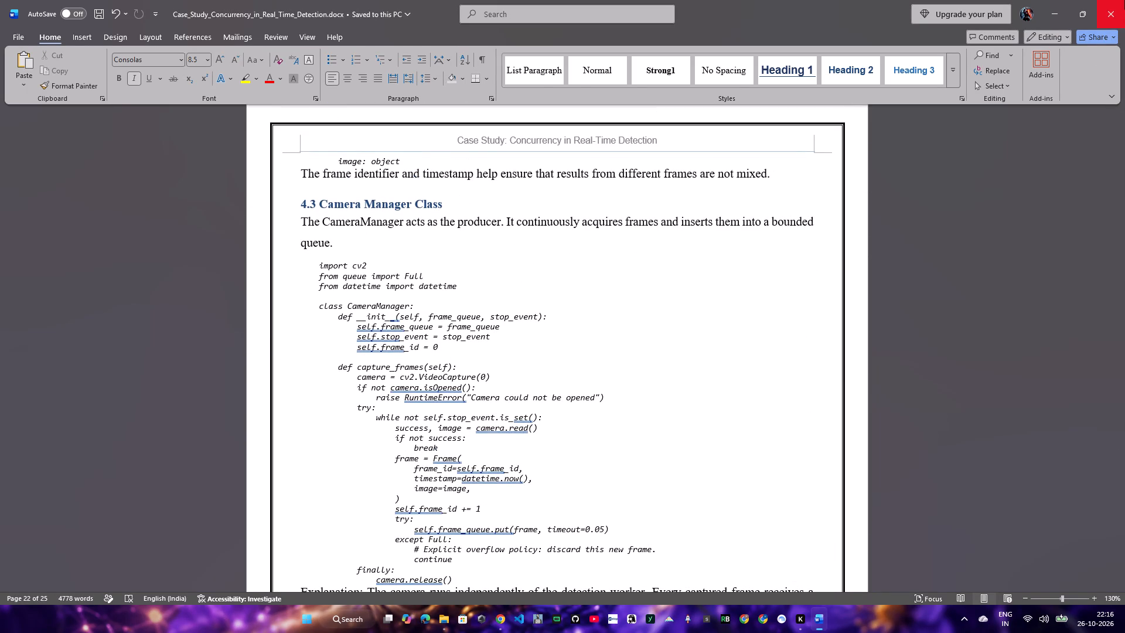
Replace the long dash before 500043 in the cover page's Dundigal, Hyderabad line with a plain hyphen.
scroll(667, 296, "up", 20)
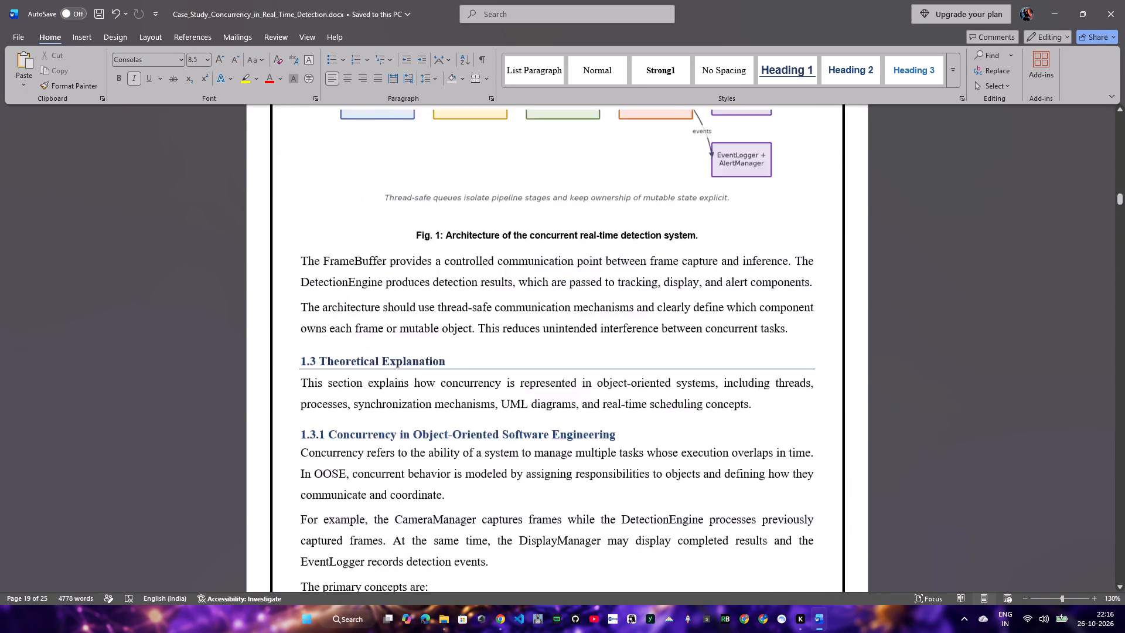
scroll(667, 296, "up", 6)
scroll(667, 296, "down", 5)
scroll(667, 296, "up", 2)
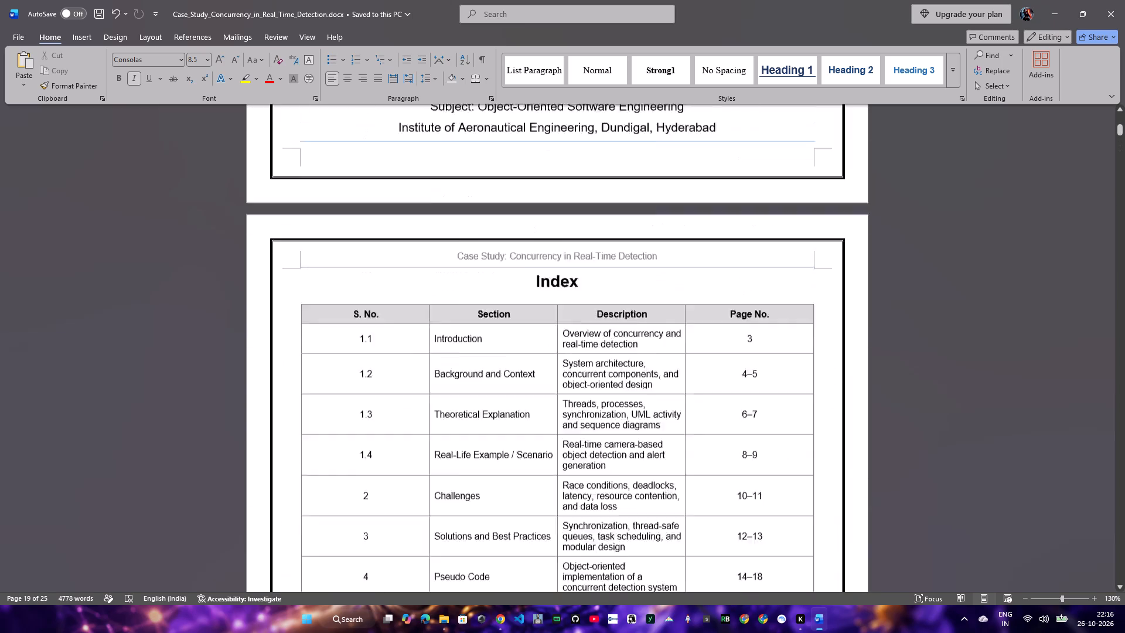
double_click(596, 231)
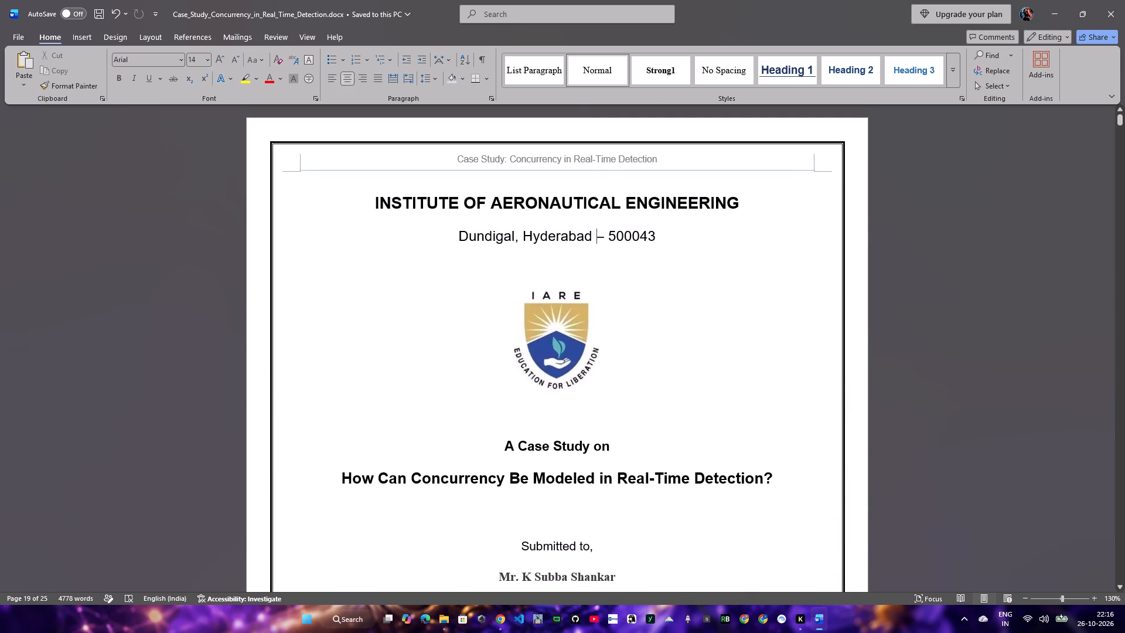
key("minus")
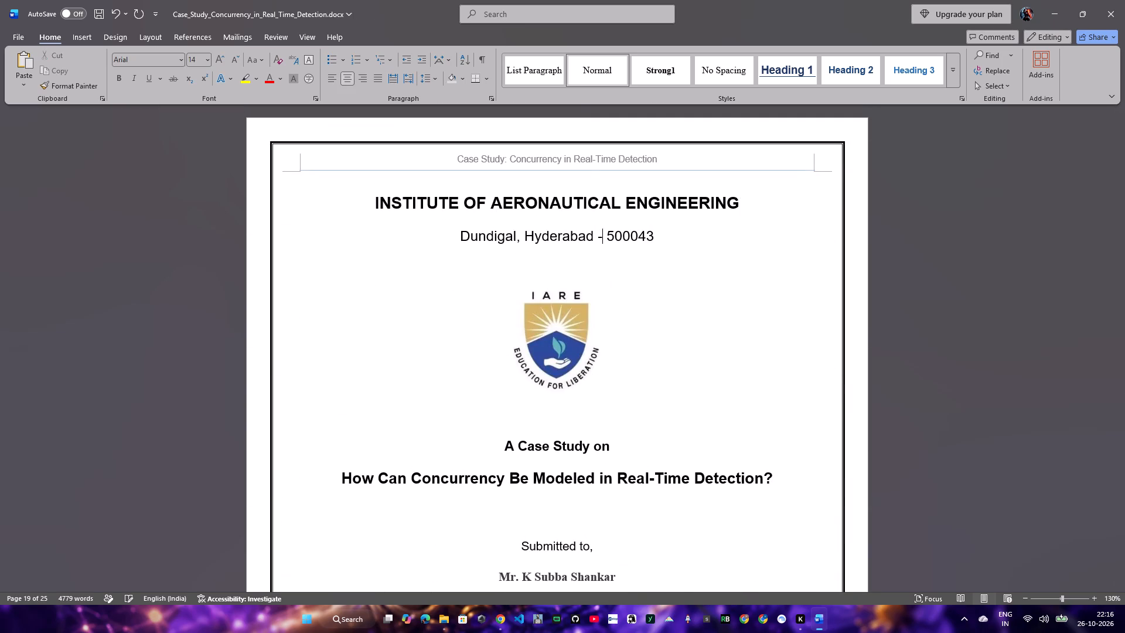
Close the concurrency case study, saving its changes in the AAt1 folder.
scroll(653, 361, "down", 3)
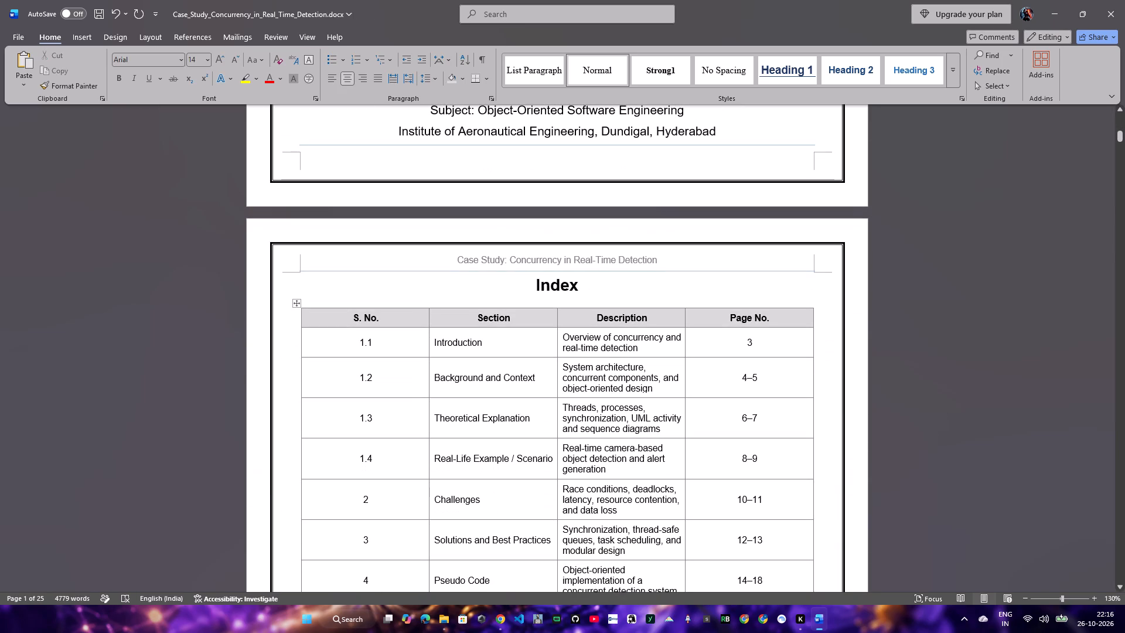
scroll(704, 512, "down", 3)
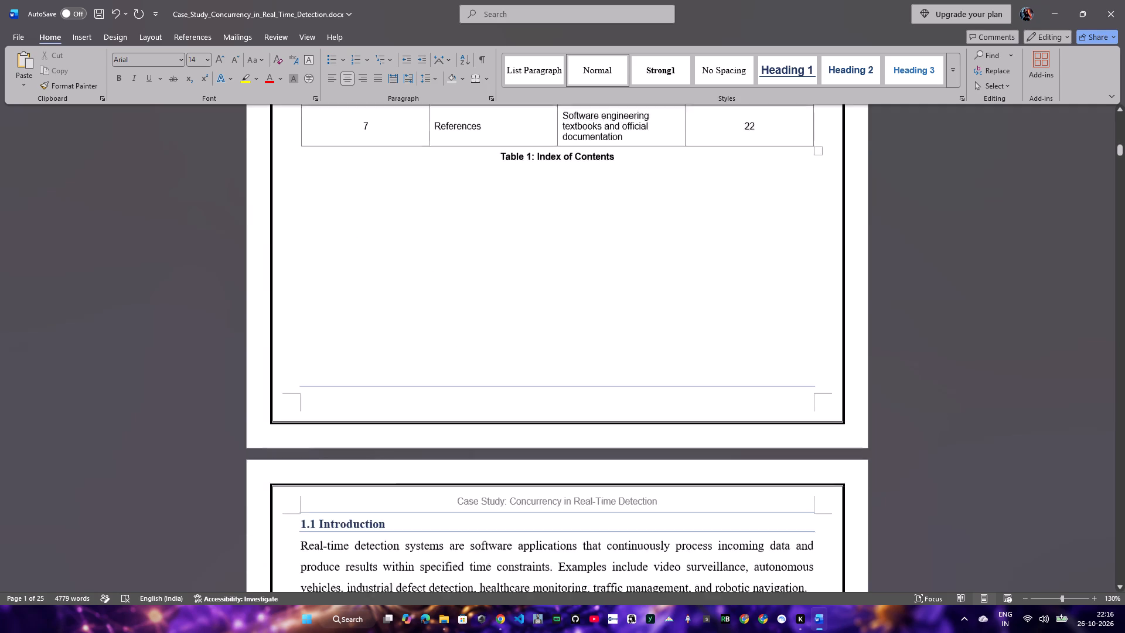
scroll(704, 512, "down", 3)
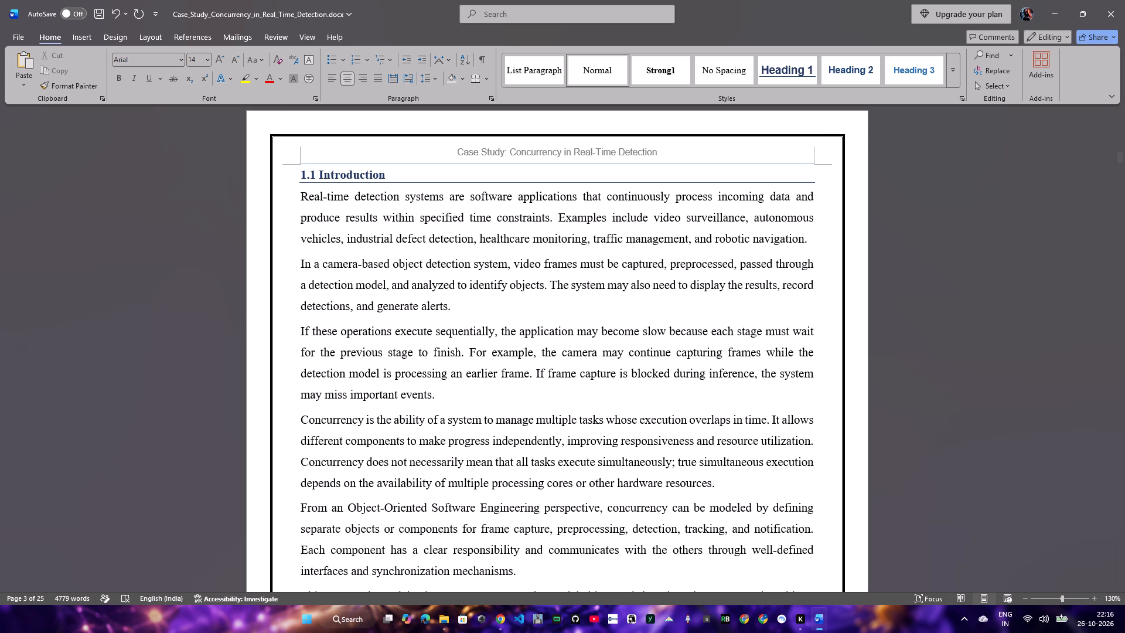
left_click(1124, 0)
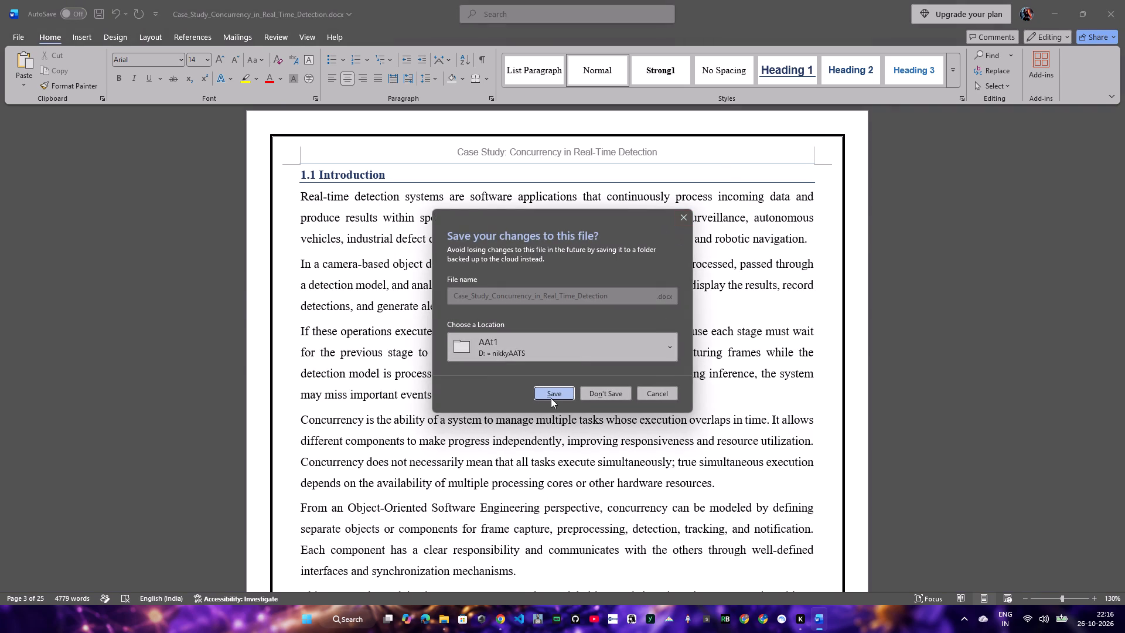
left_click(558, 397)
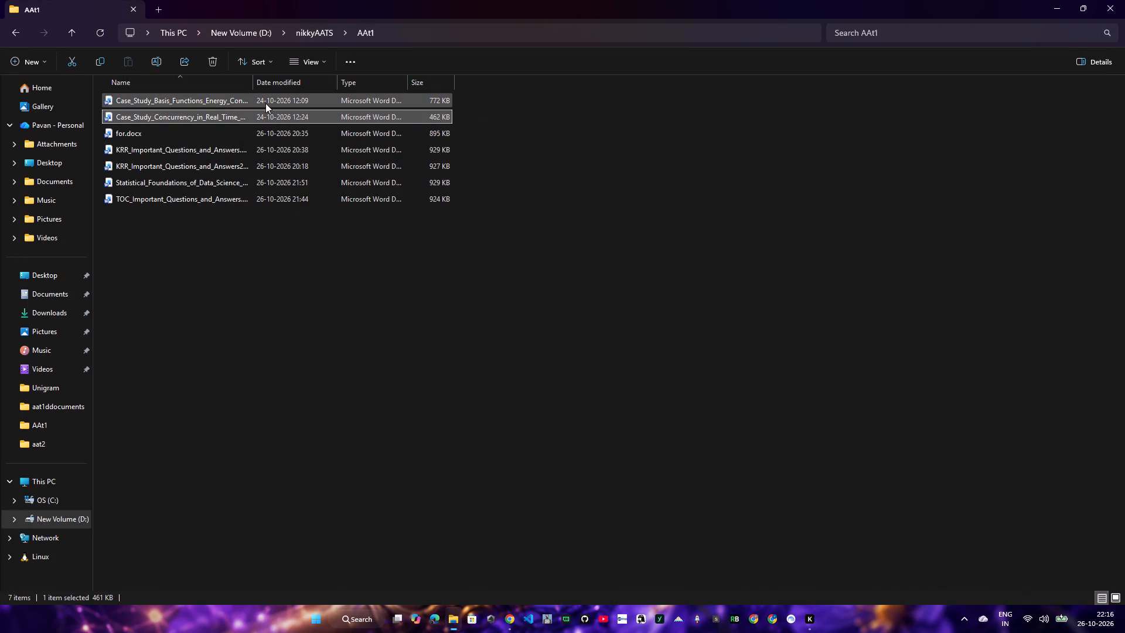
Open the basis functions energy consumption case study document from the AAt1 folder.
double_click(265, 103)
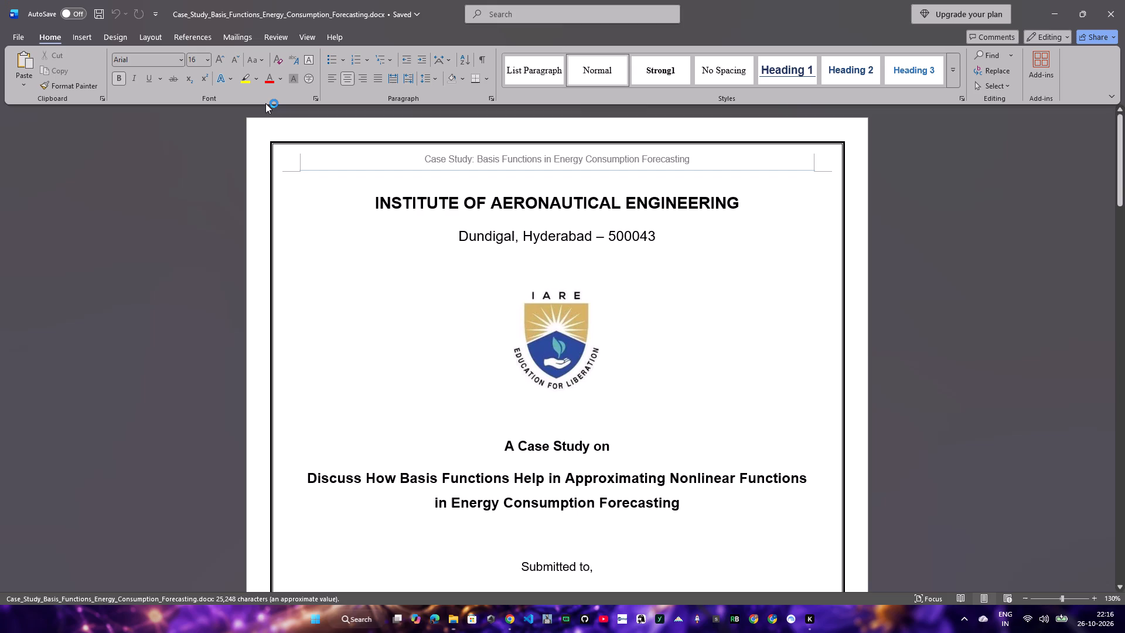
Review the document's layout from the cover page and index through the figures to the 4.3 testing table.
scroll(591, 396, "down", 5)
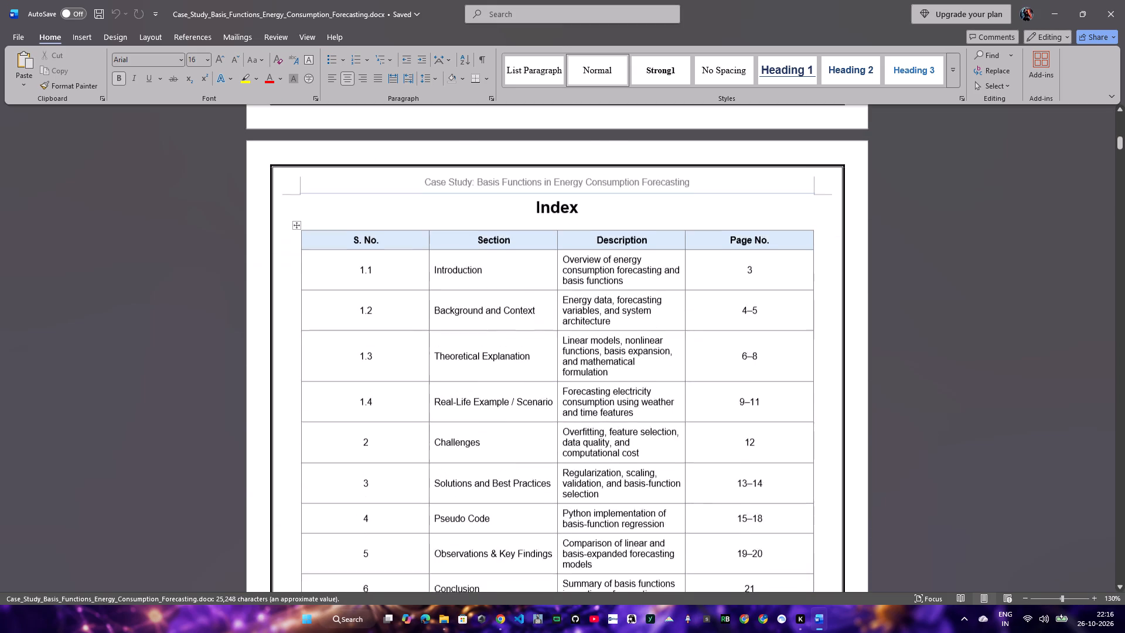
scroll(591, 396, "down", 1)
scroll(594, 331, "down", 3)
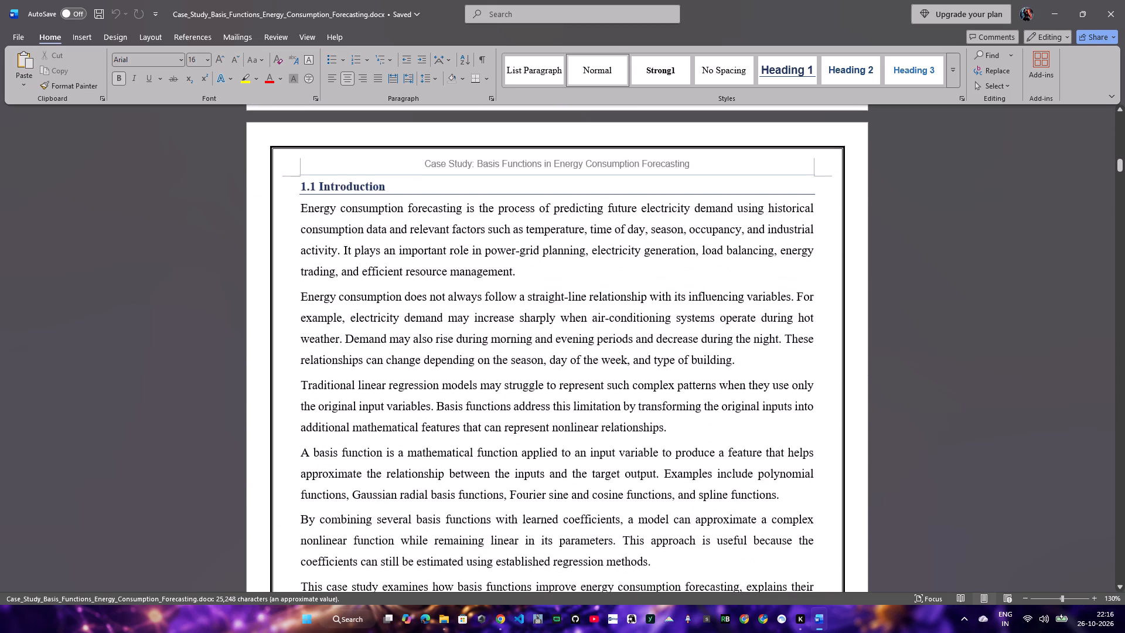
scroll(541, 377, "down", 9)
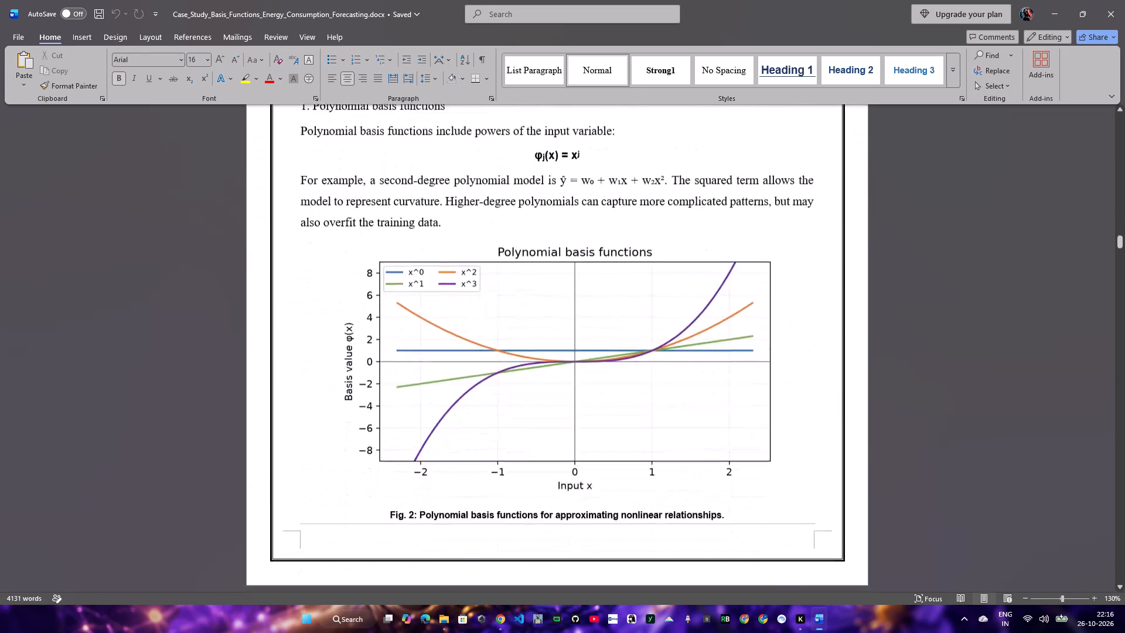
scroll(541, 377, "up", 5)
scroll(541, 377, "down", 6)
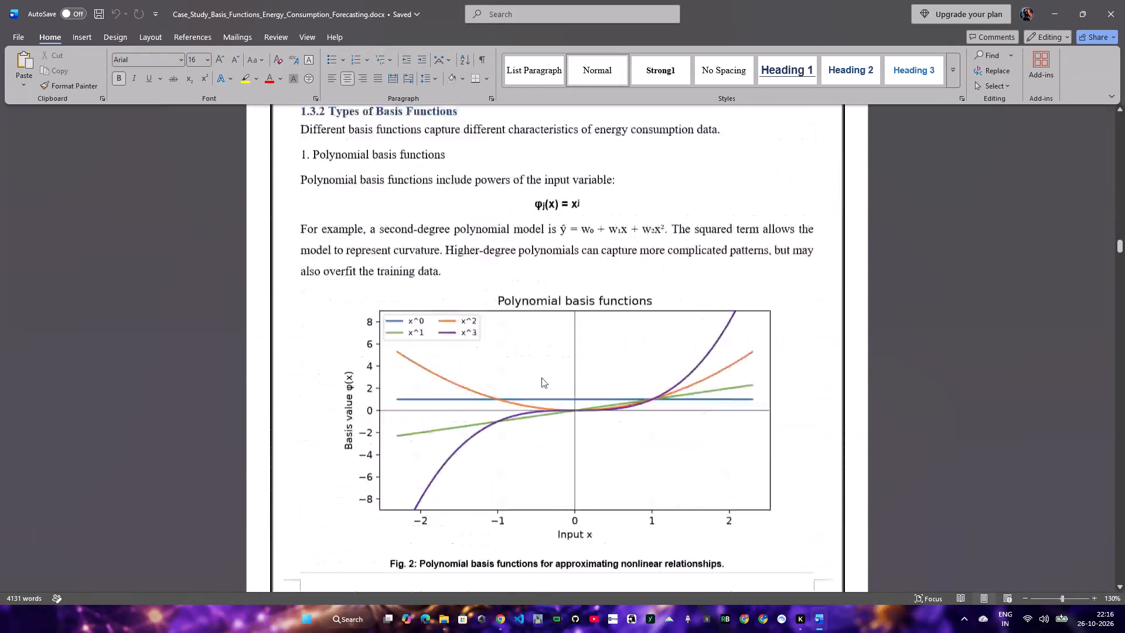
scroll(541, 377, "down", 12)
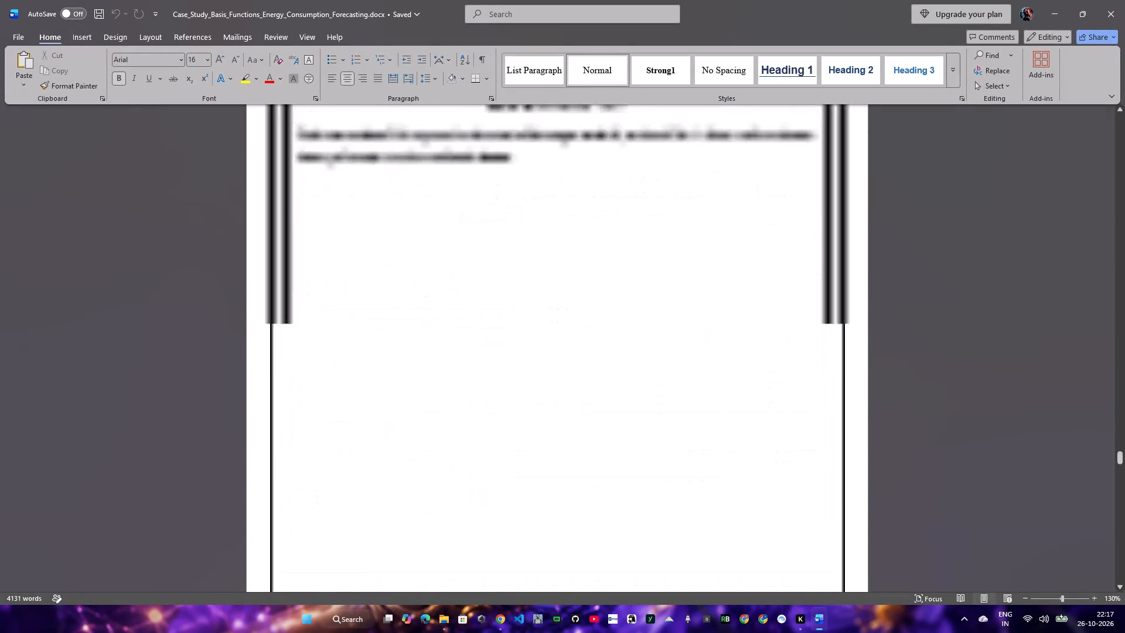
scroll(541, 377, "down", 6)
scroll(541, 377, "up", 1)
scroll(499, 241, "up", 1)
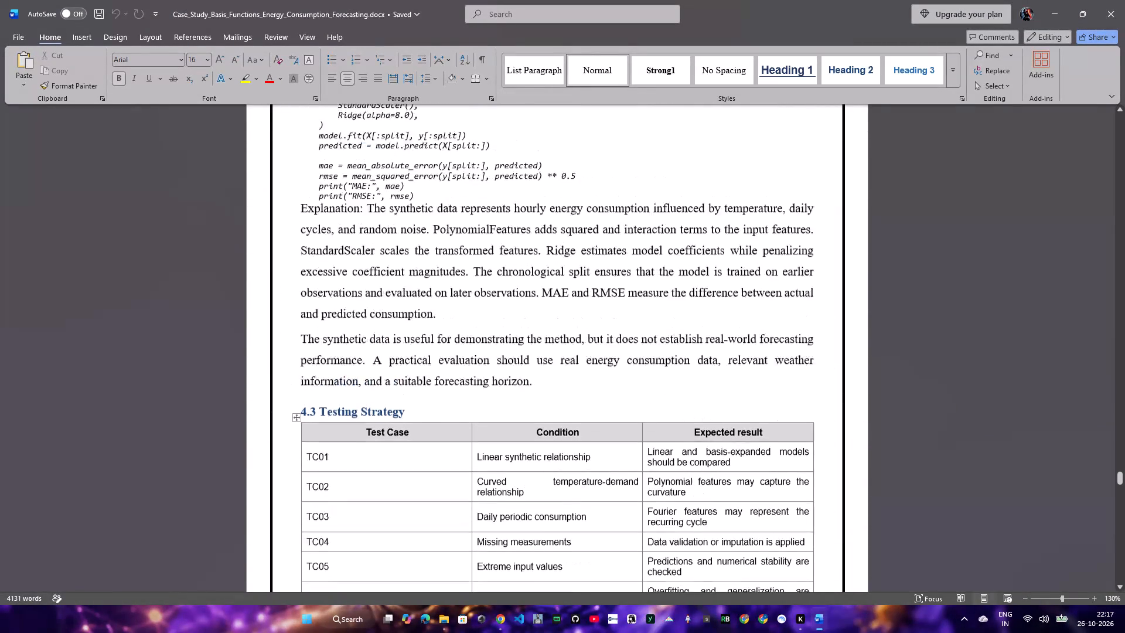
Set the line spacing of the whole Python code listing under 4.2 Python Implementation to 1.5.
scroll(499, 241, "up", 1)
left_click_drag(434, 262, 322, 48)
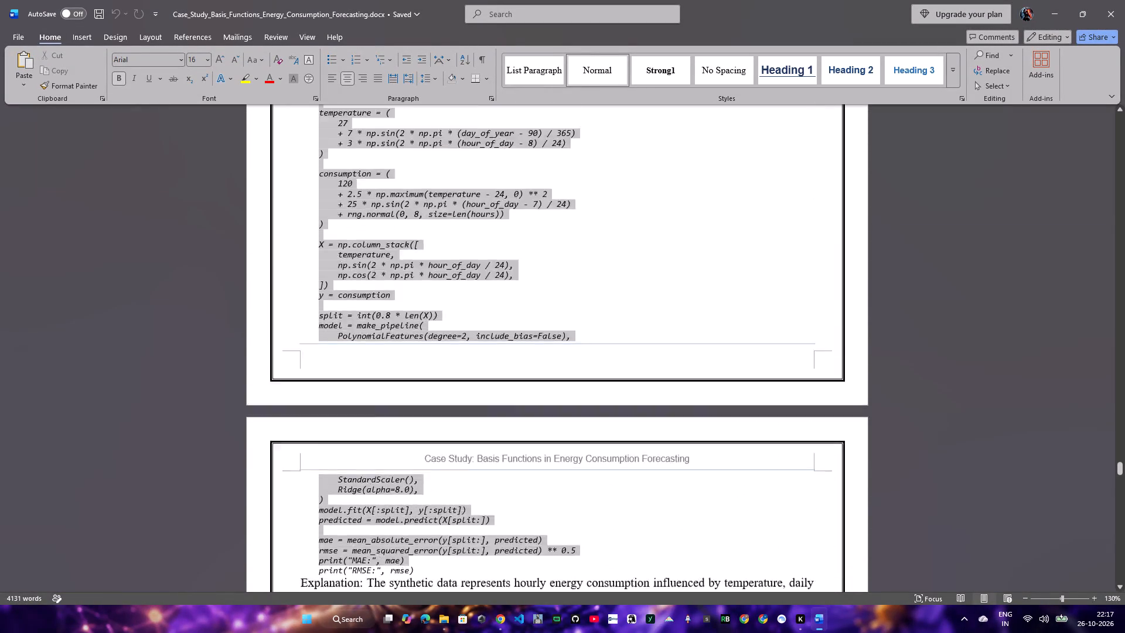
left_click_drag(322, 48, 333, 187)
left_click(306, 251)
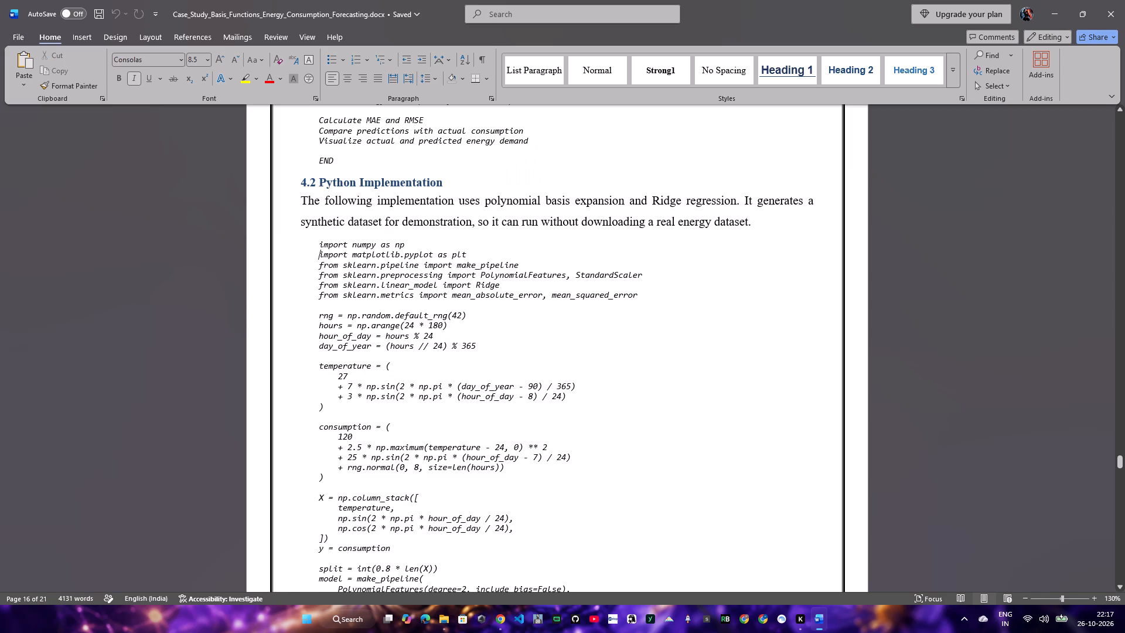
left_click_drag(312, 241, 463, 512)
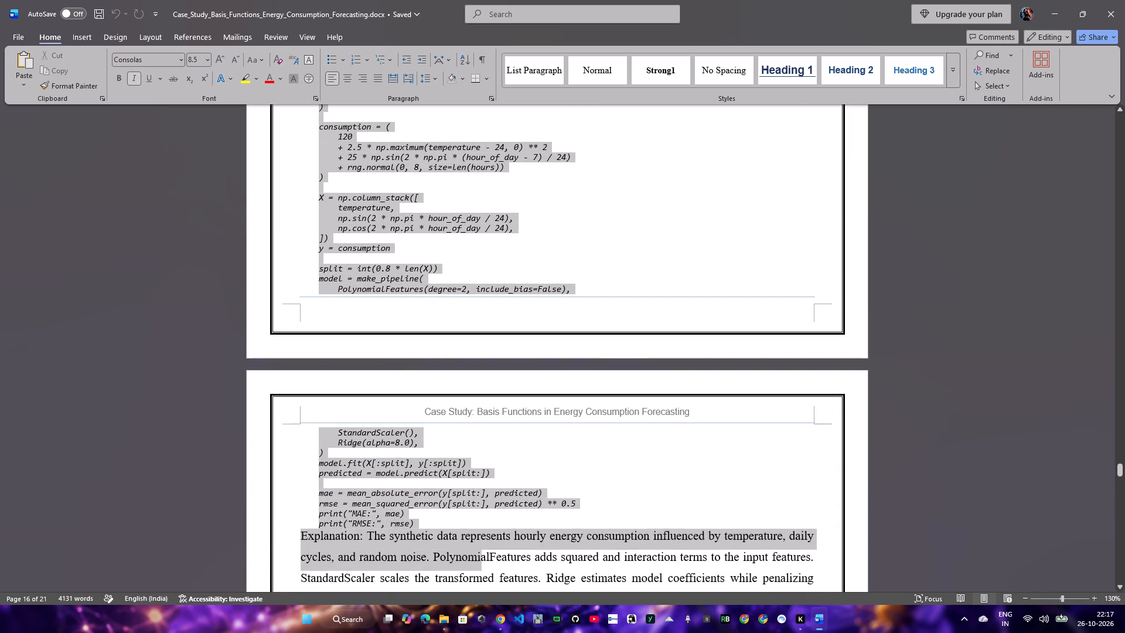
left_click_drag(463, 512, 418, 519)
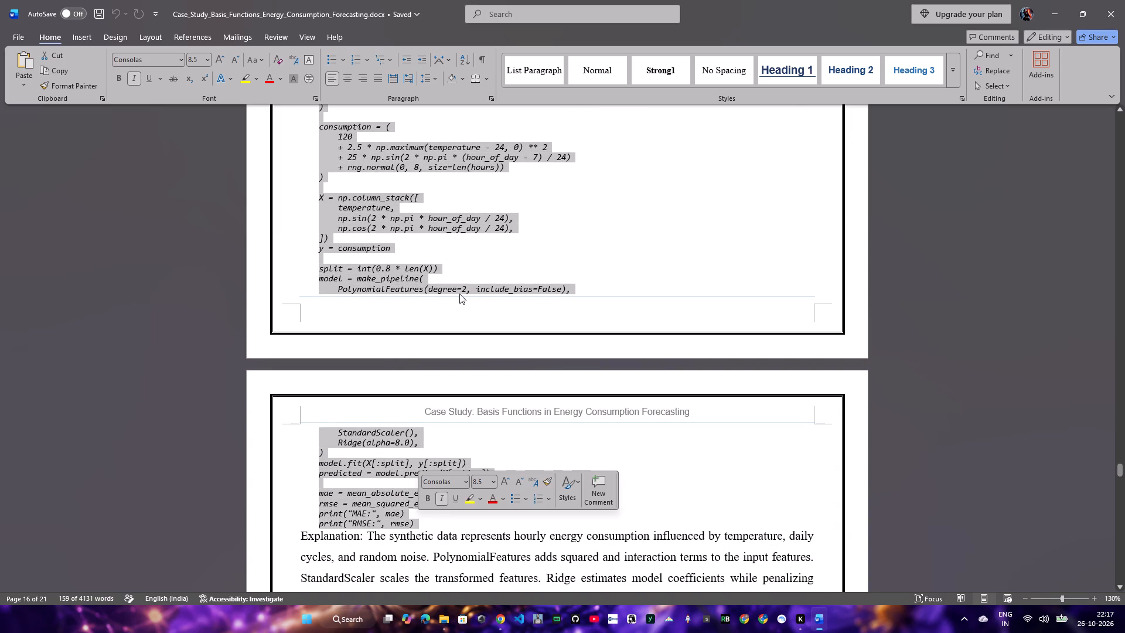
scroll(459, 294, "up", 1)
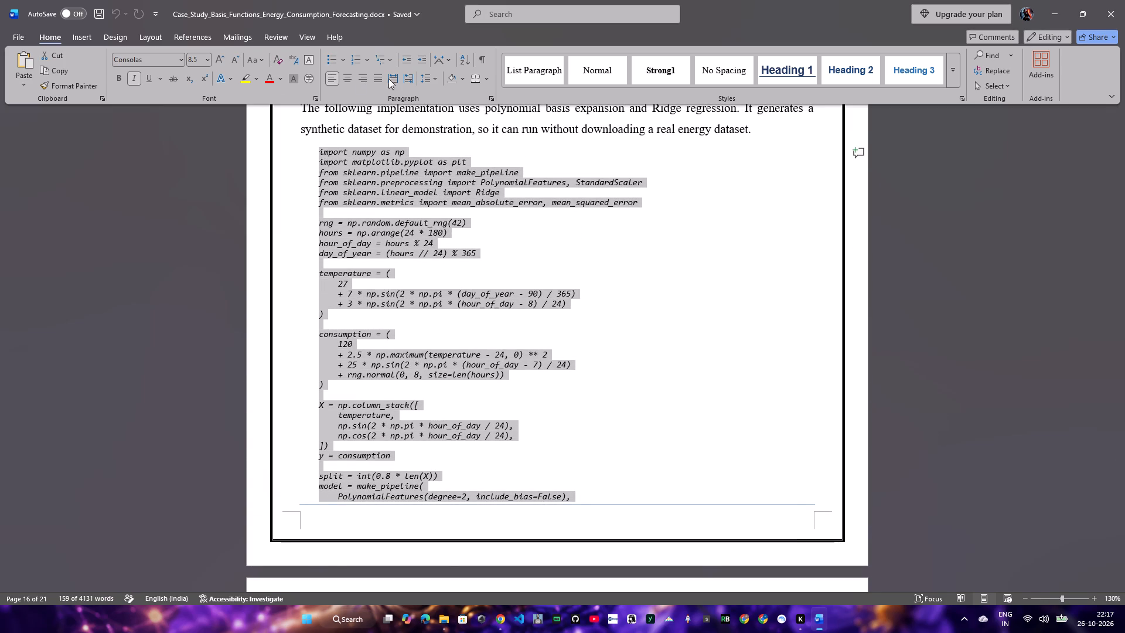
left_click(434, 83)
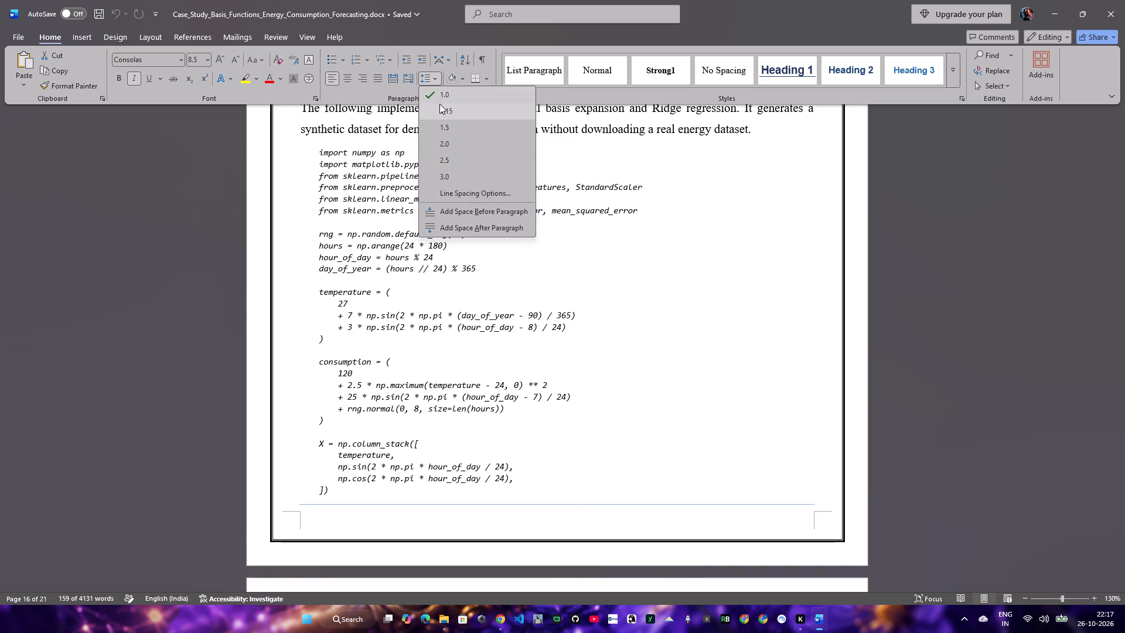
left_click(441, 121)
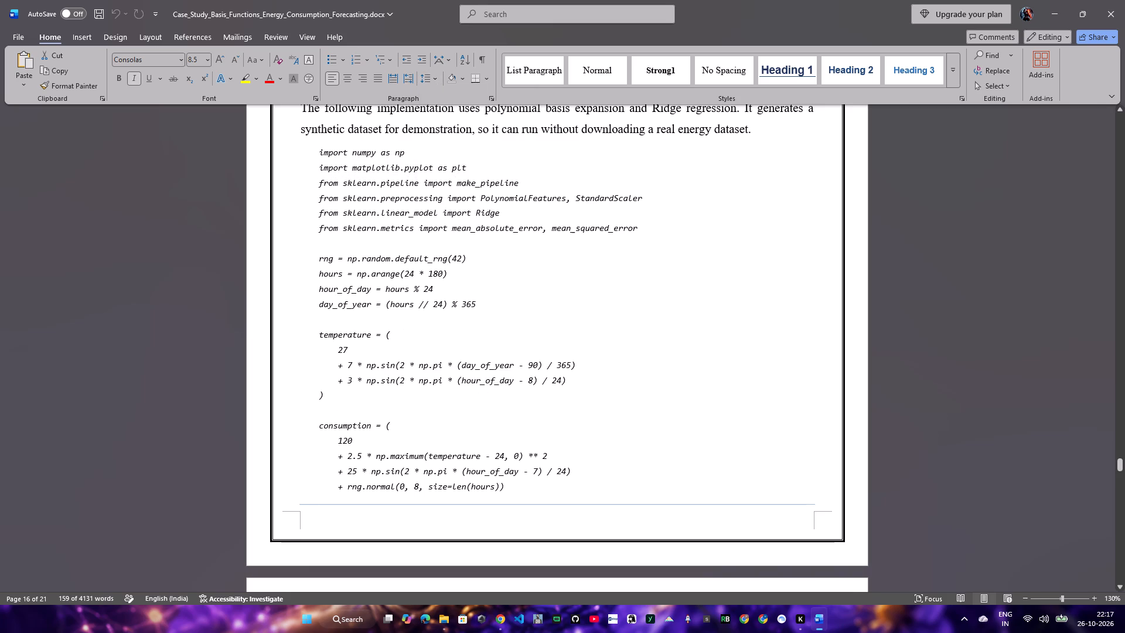
left_click(460, 240)
Set the line spacing of the 4.1 algorithm pseudocode, from BEGIN to END, to 1.5.
scroll(460, 240, "up", 1)
scroll(478, 345, "up", 1)
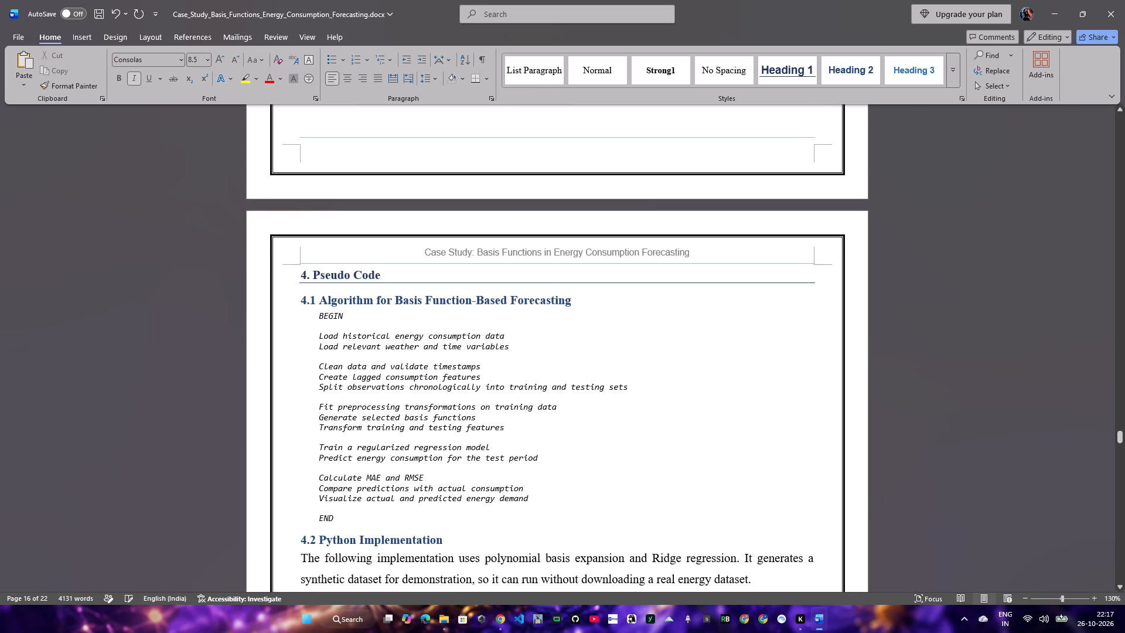
left_click_drag(321, 318, 371, 528)
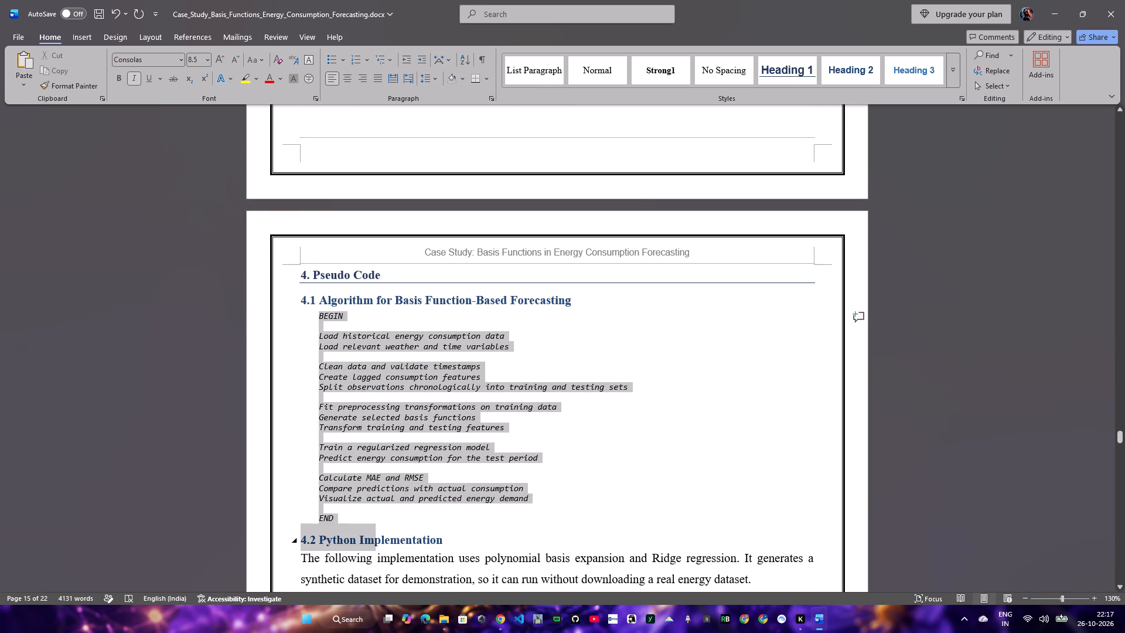
left_click_drag(371, 528, 356, 517)
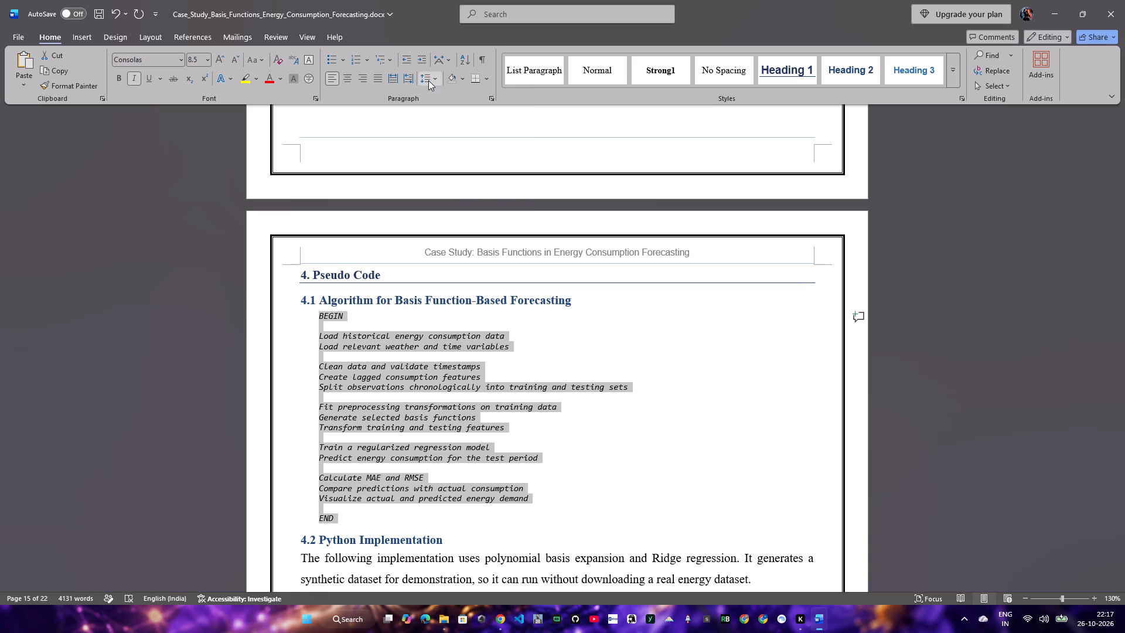
left_click(428, 80)
left_click(447, 125)
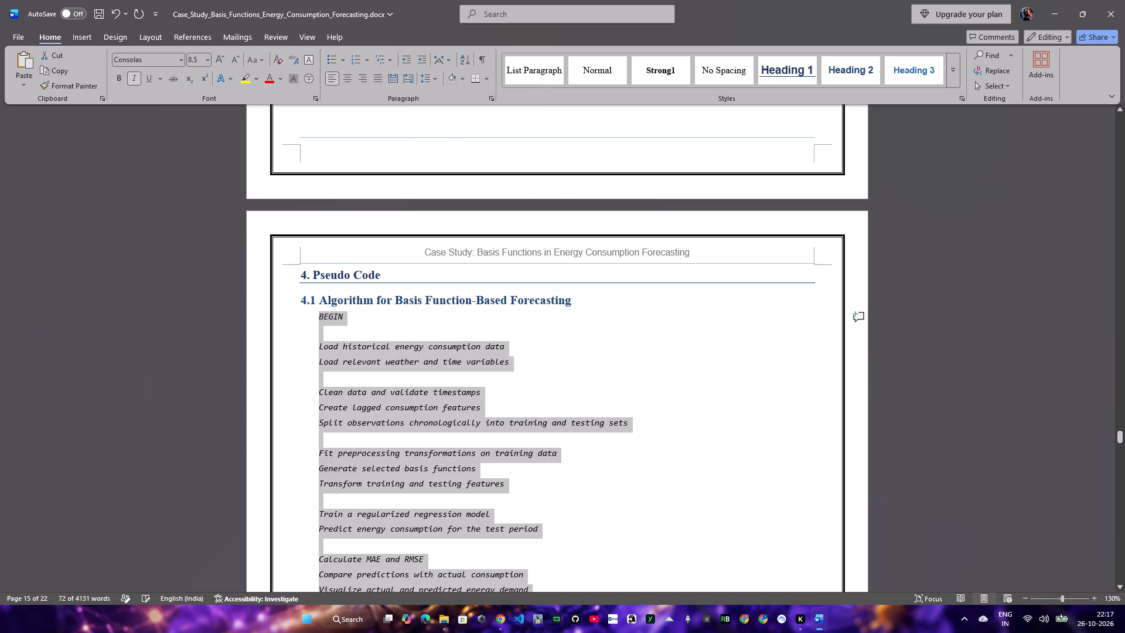
left_click(459, 314)
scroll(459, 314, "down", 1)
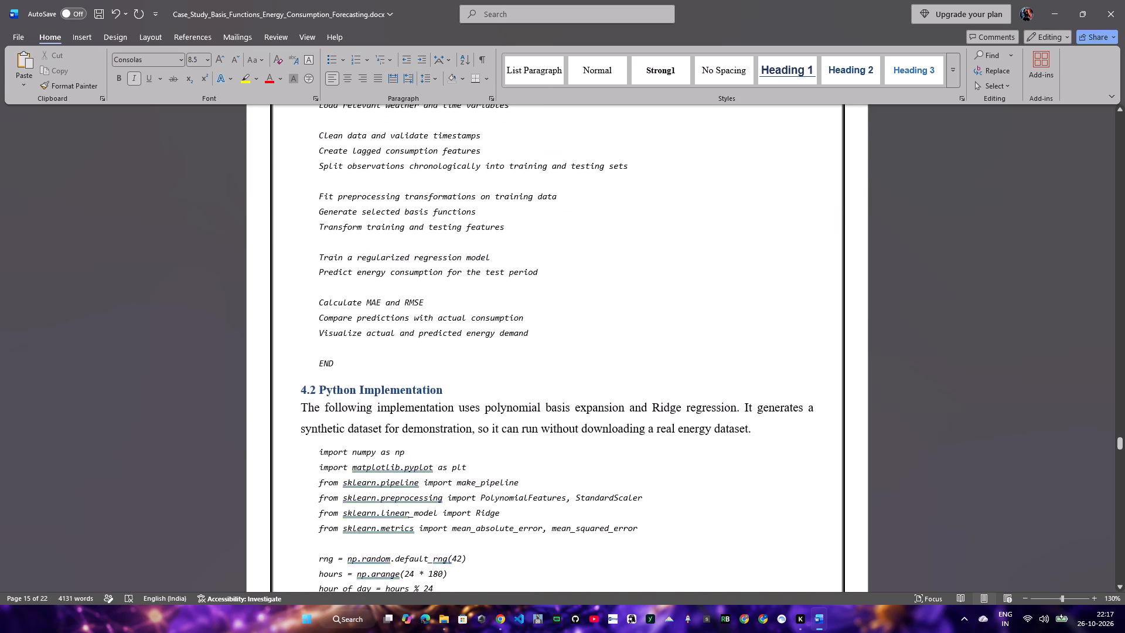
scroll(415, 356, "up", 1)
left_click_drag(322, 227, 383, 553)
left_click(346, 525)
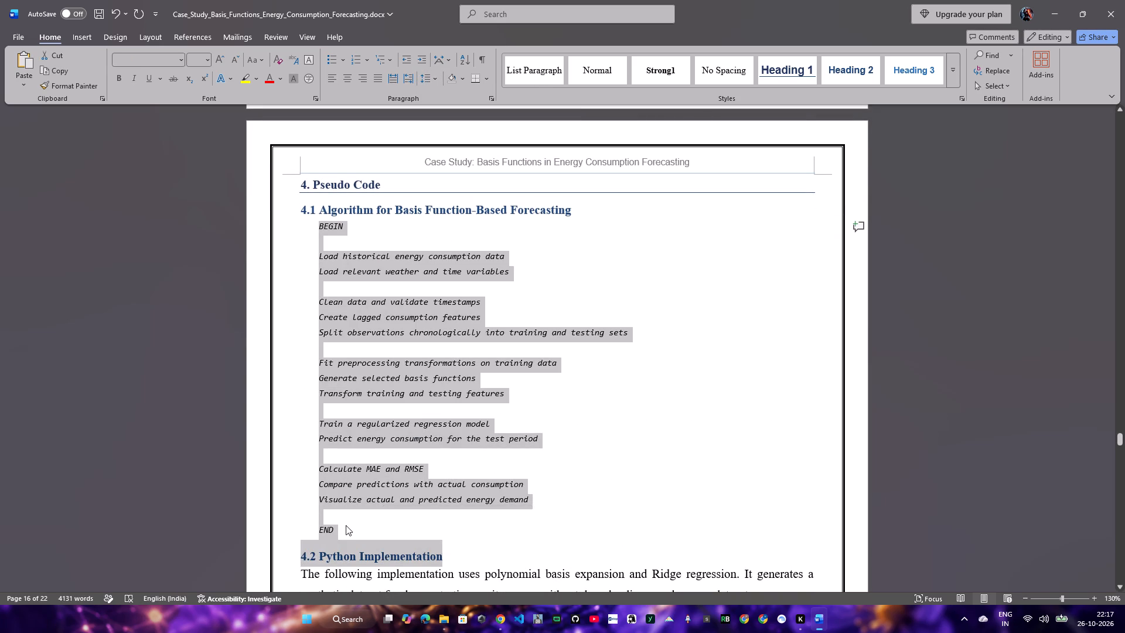
Check the sections before the pseudocode, going back from section 3 to the cover page with its logo and title.
scroll(346, 525, "up", 4)
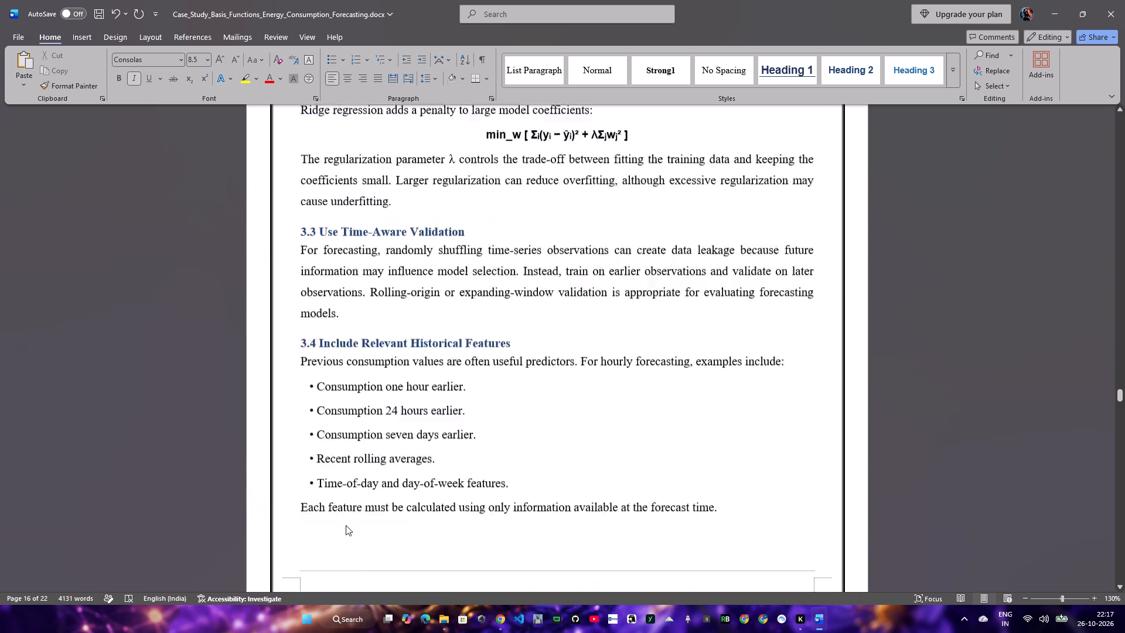
scroll(346, 525, "up", 4)
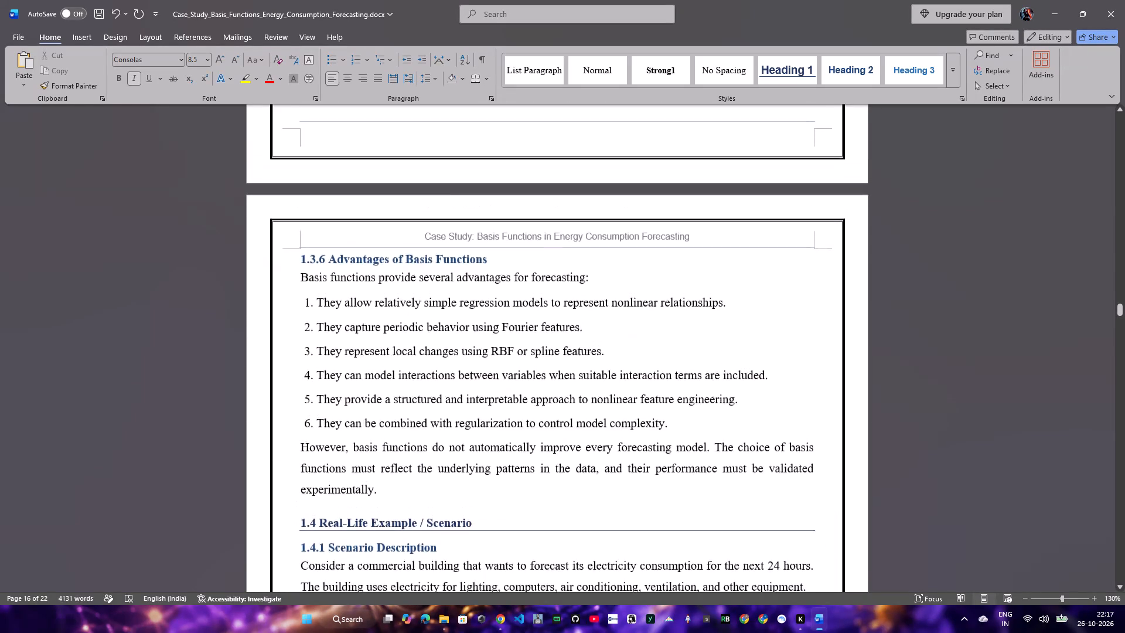
scroll(489, 447, "up", 11)
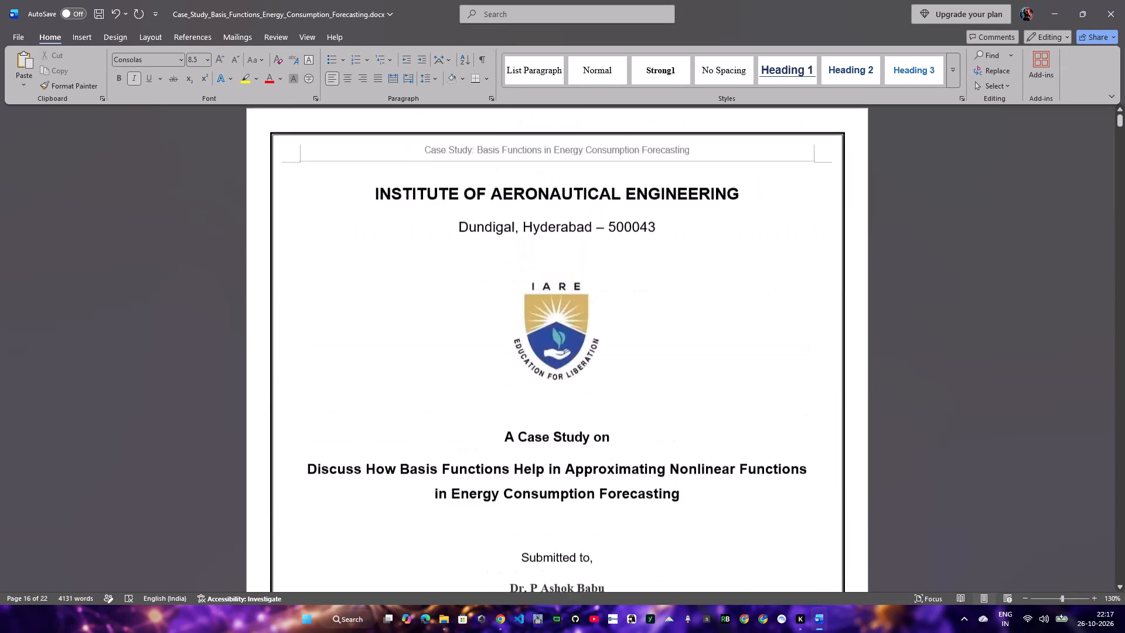
left_click(539, 360)
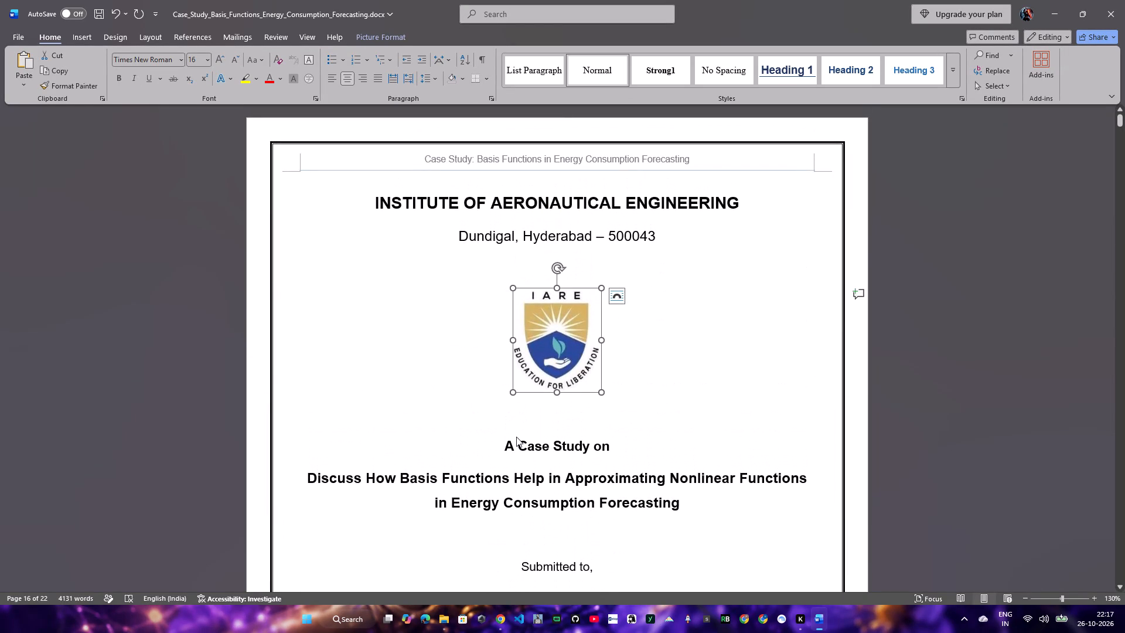
left_click(516, 437)
Review the page layout from the cover page's submission details through the respaced code listings to the Table 7 test cases.
scroll(516, 437, "down", 1)
scroll(562, 415, "down", 1)
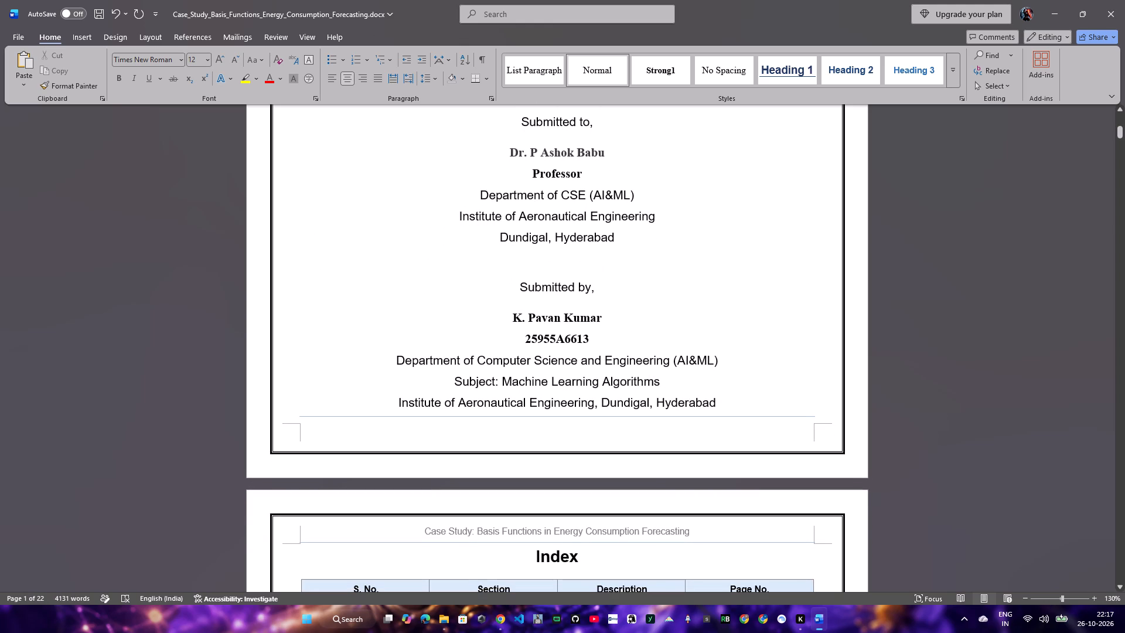
scroll(528, 313, "down", 5)
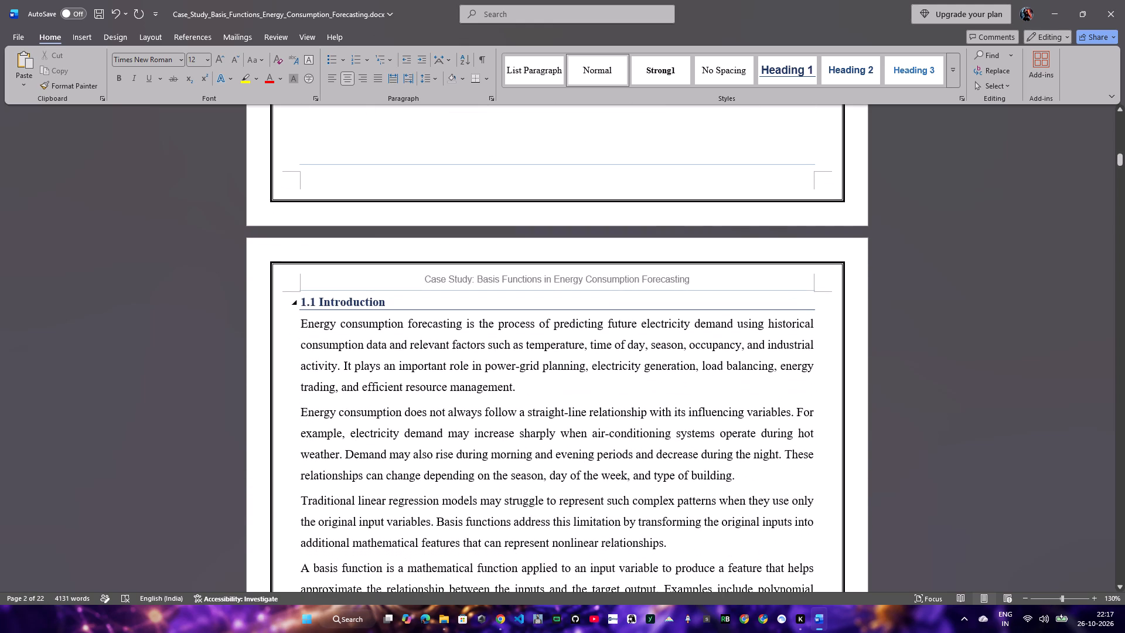
scroll(528, 313, "down", 10)
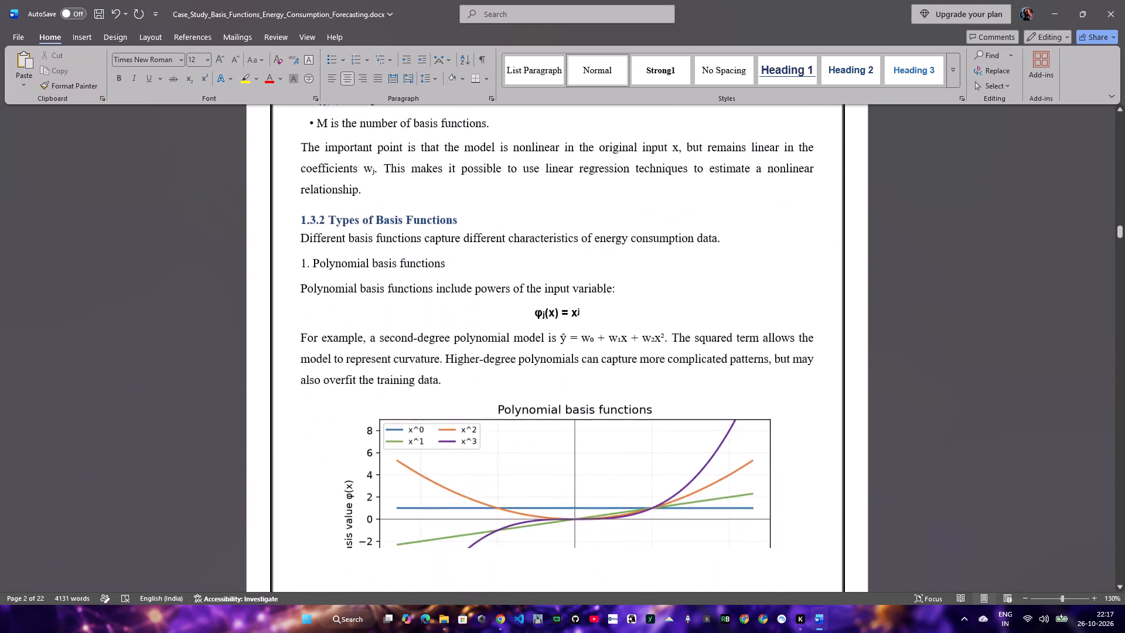
scroll(528, 313, "down", 1)
scroll(528, 313, "down", 20)
scroll(528, 313, "down", 10)
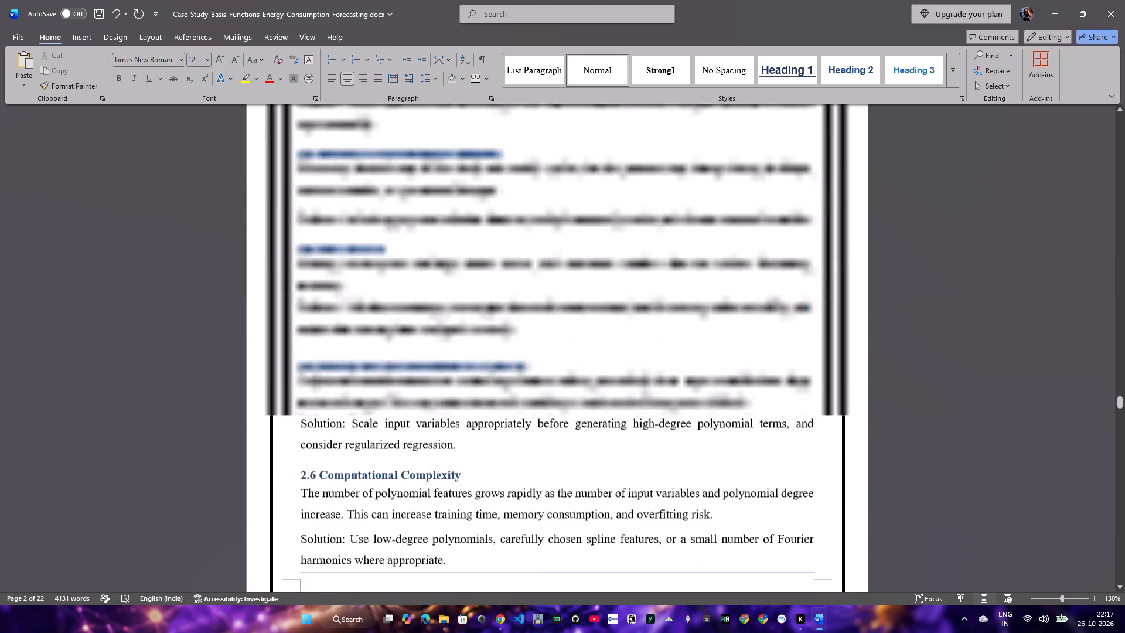
scroll(529, 271, "down", 2)
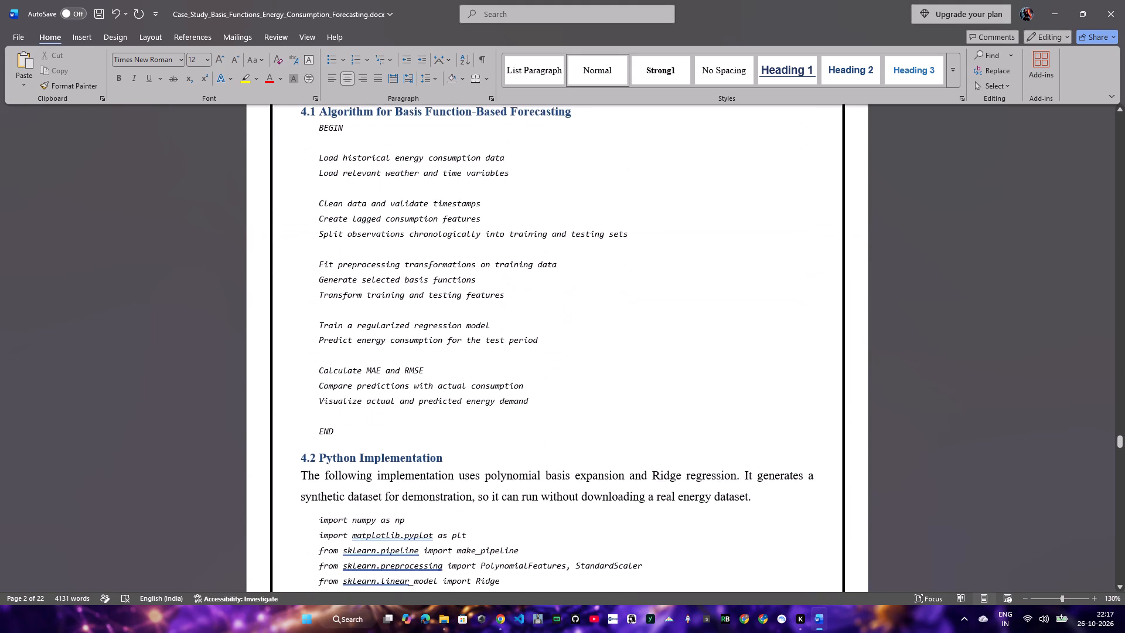
scroll(529, 271, "up", 3)
scroll(529, 271, "down", 8)
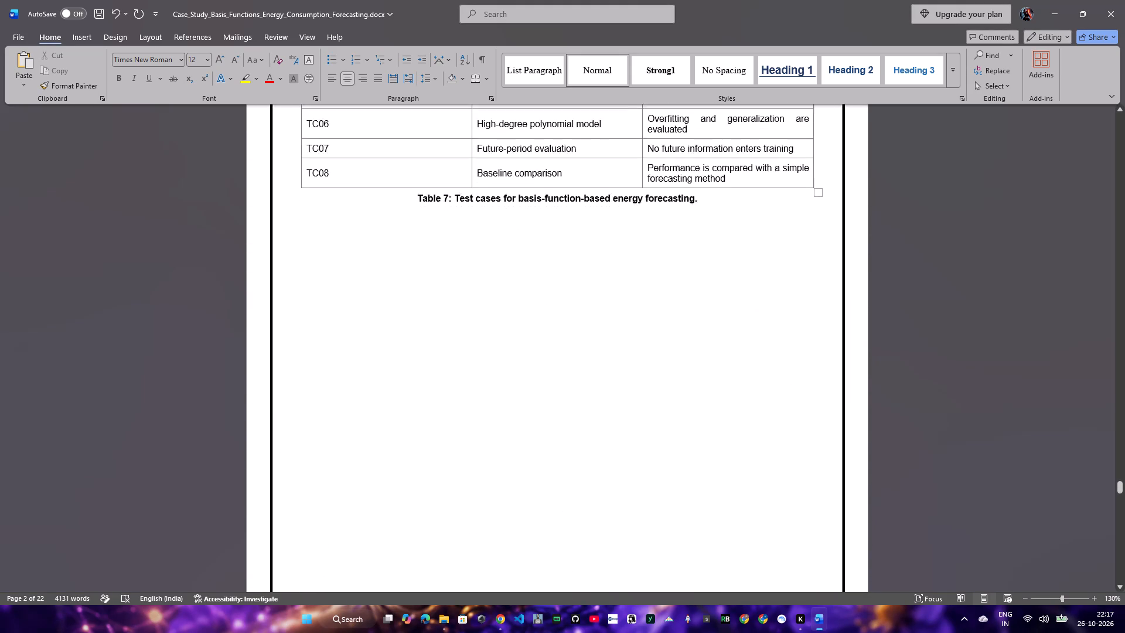
Insert an empty line before the 4.3 Testing Strategy heading so it starts on the next page with its table.
scroll(529, 271, "up", 8)
scroll(354, 189, "up", 1)
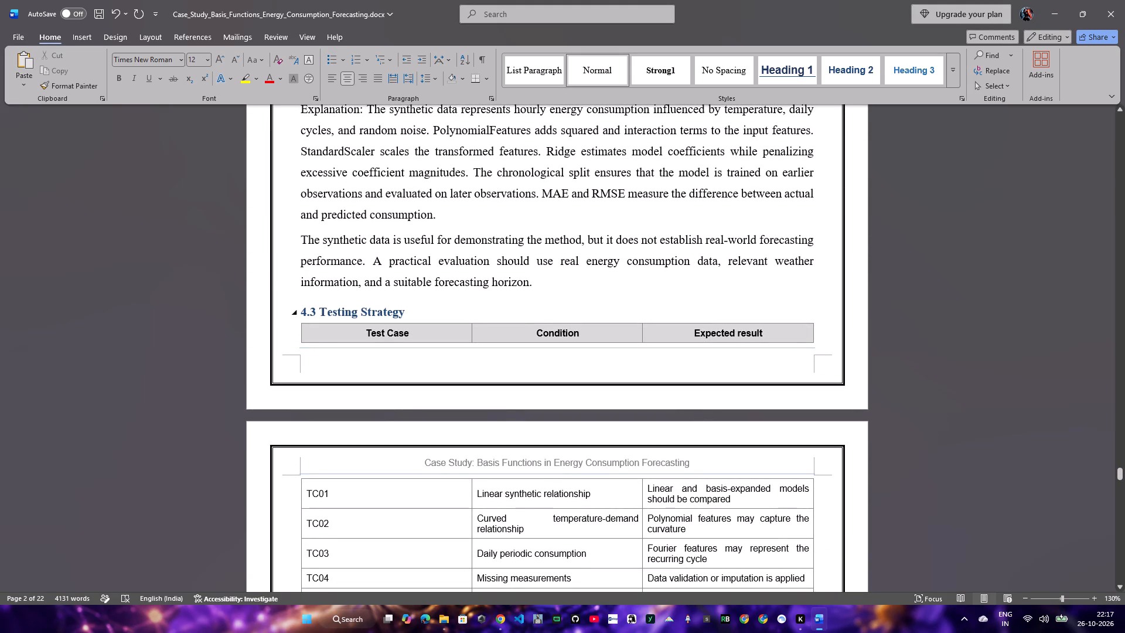
left_click(301, 307)
key("Return")
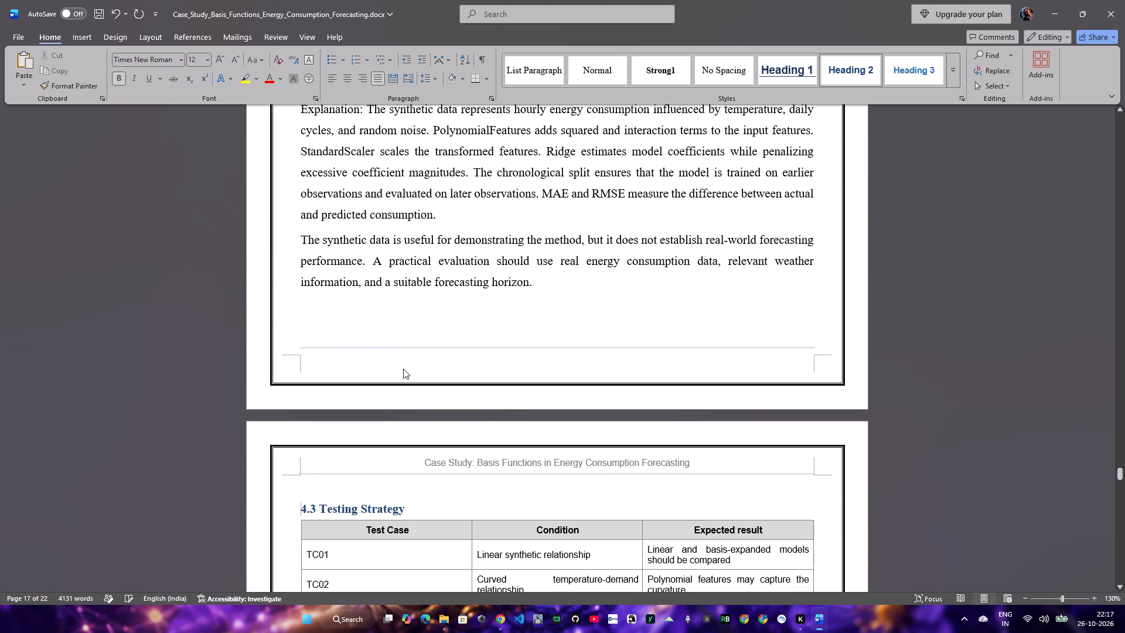
Check the layout of the remaining pages after the testing table, through the conclusion and the references.
scroll(403, 369, "down", 13)
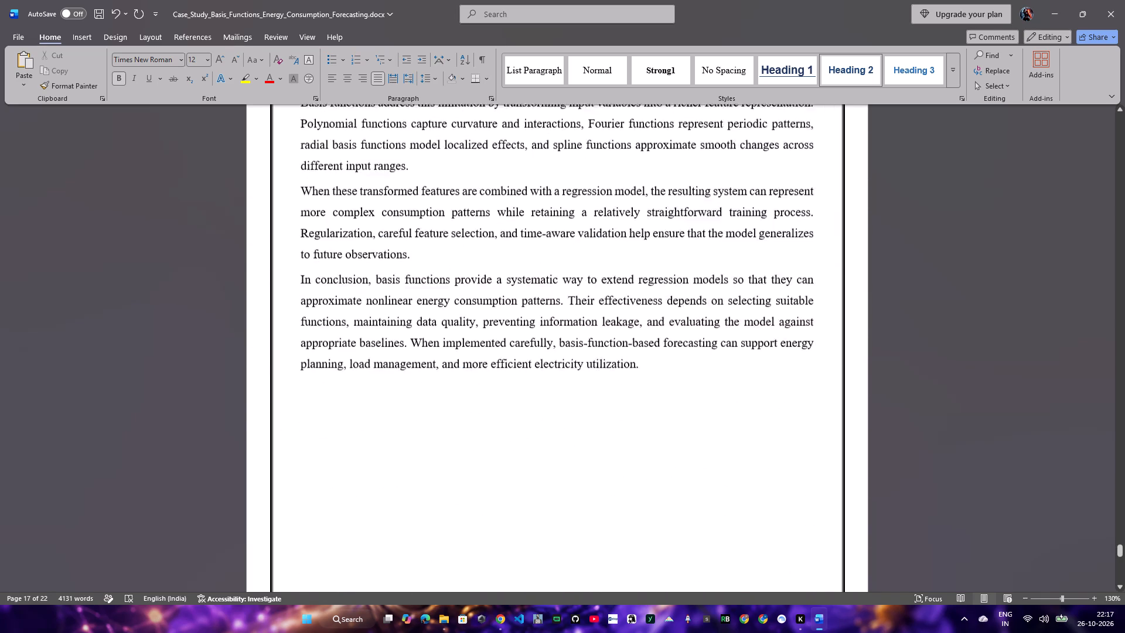
scroll(403, 369, "down", 8)
scroll(555, 337, "up", 1)
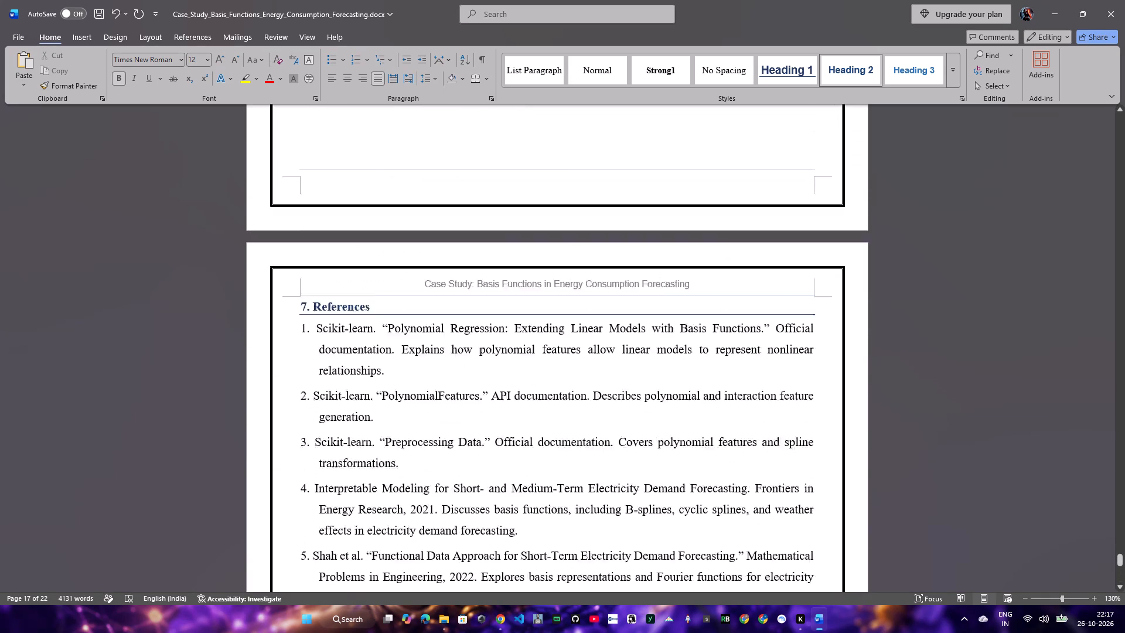
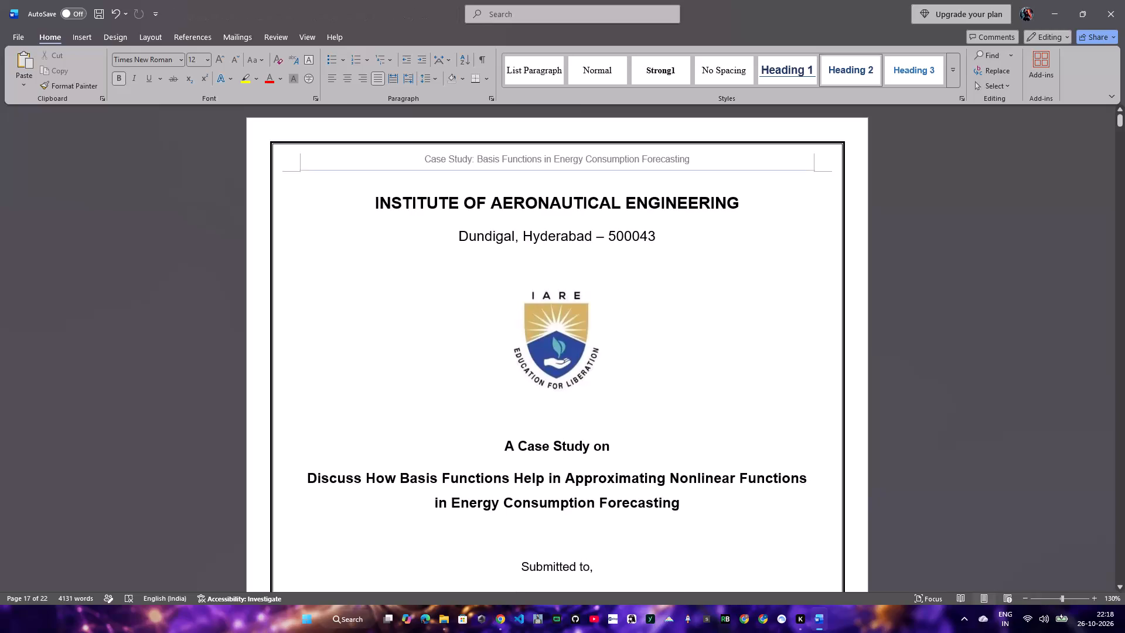
Review the basis functions case study from the cover page's submission details to section 1.3.2, and close the document.
scroll(628, 355, "down", 1)
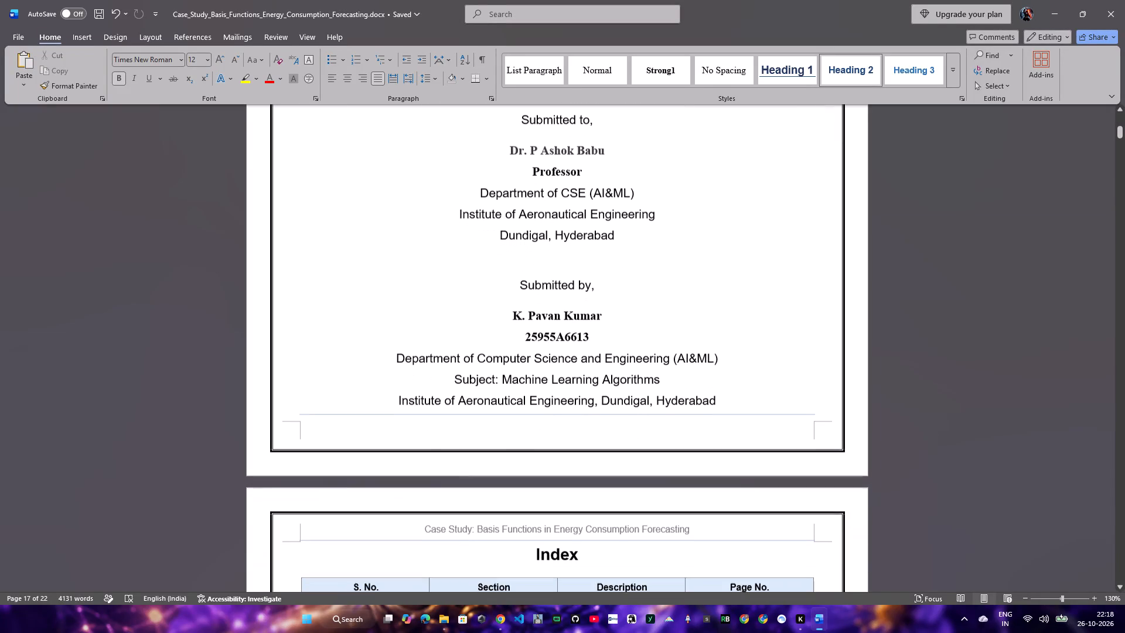
scroll(628, 355, "down", 1)
scroll(628, 355, "up", 1)
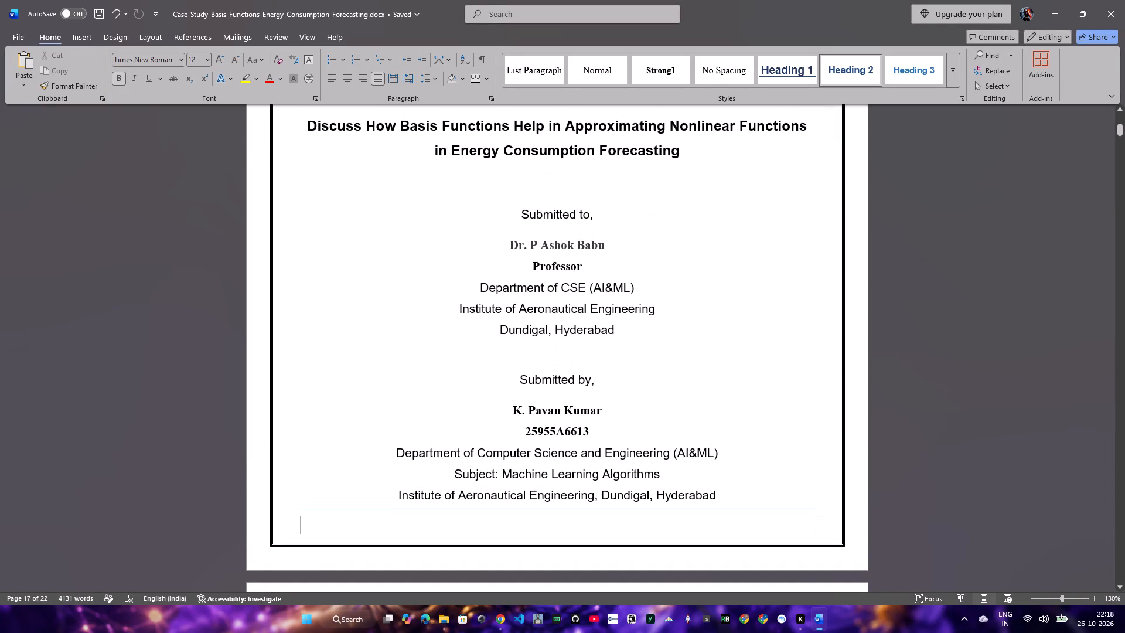
scroll(564, 384, "down", 9)
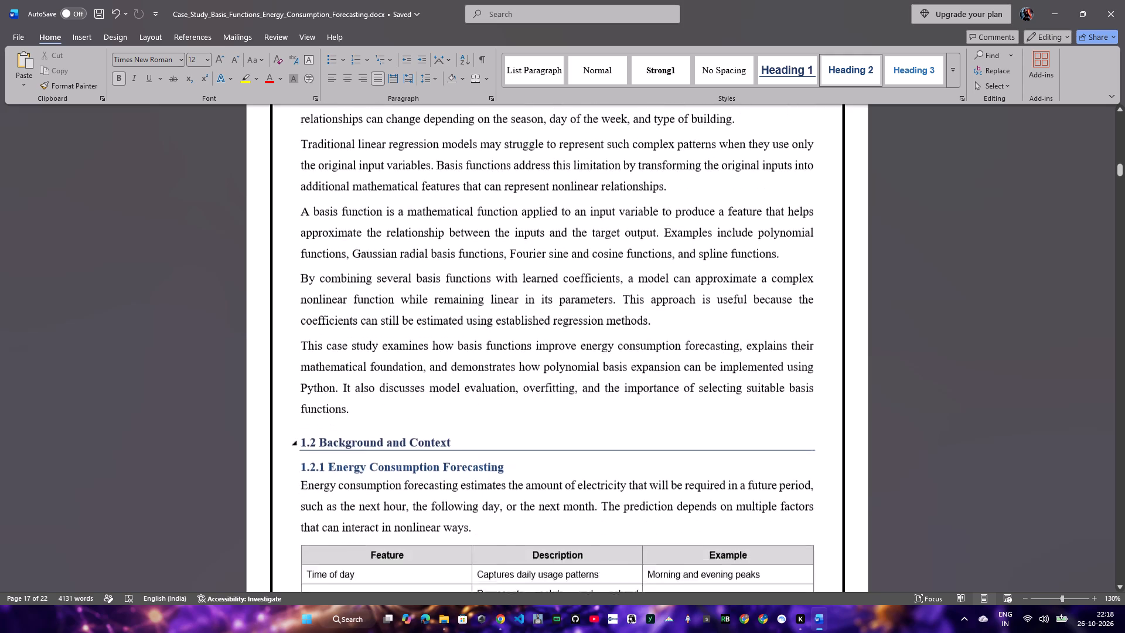
scroll(564, 384, "down", 3)
scroll(564, 384, "up", 1)
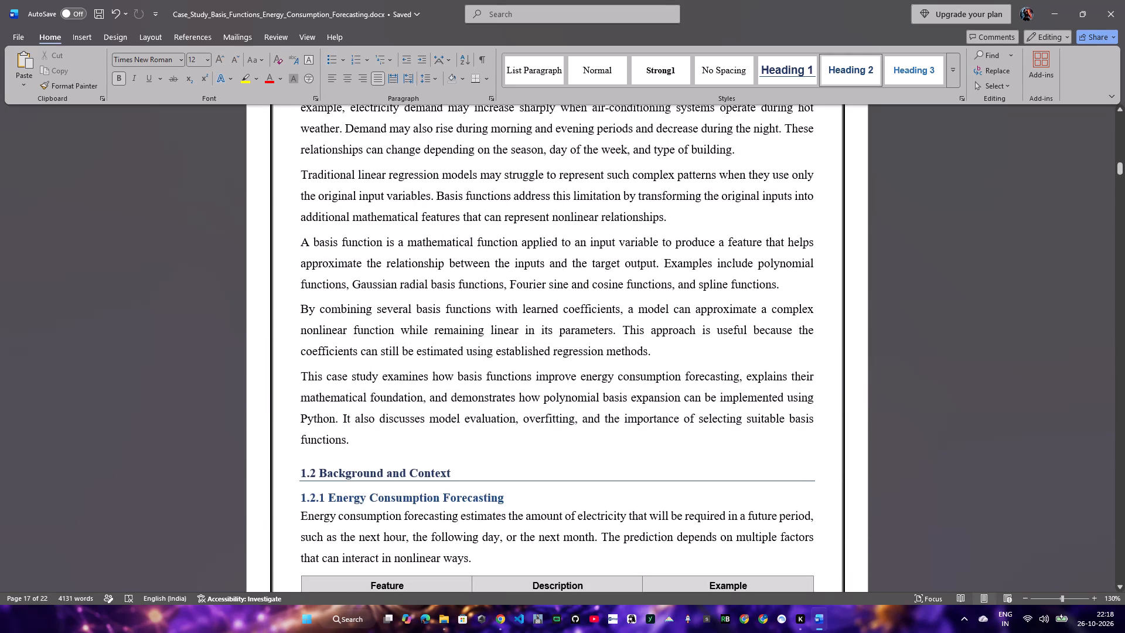
scroll(652, 296, "down", 9)
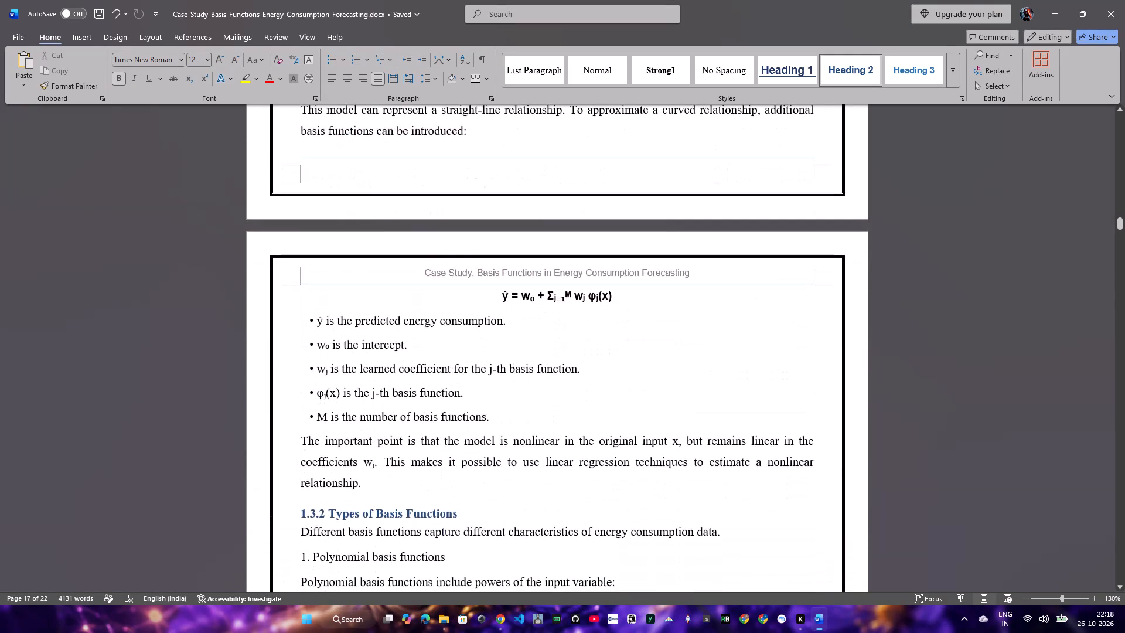
left_click(1124, 0)
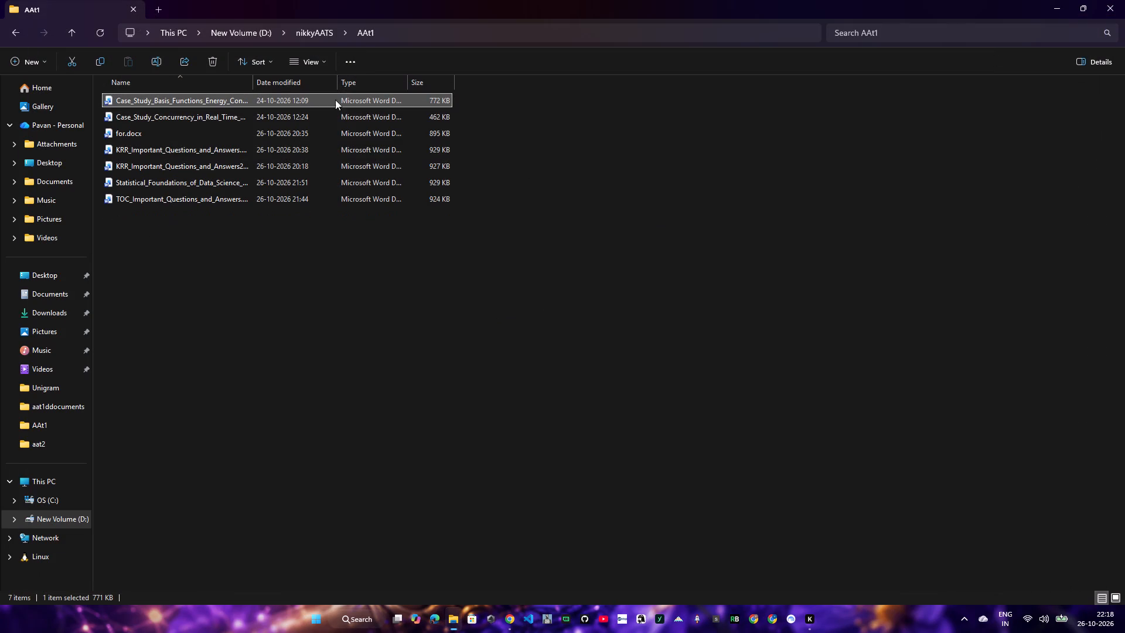
Open the Concurrency in Real-Time Detection case study, check its cover page, index and introduction, and close it.
double_click(326, 112)
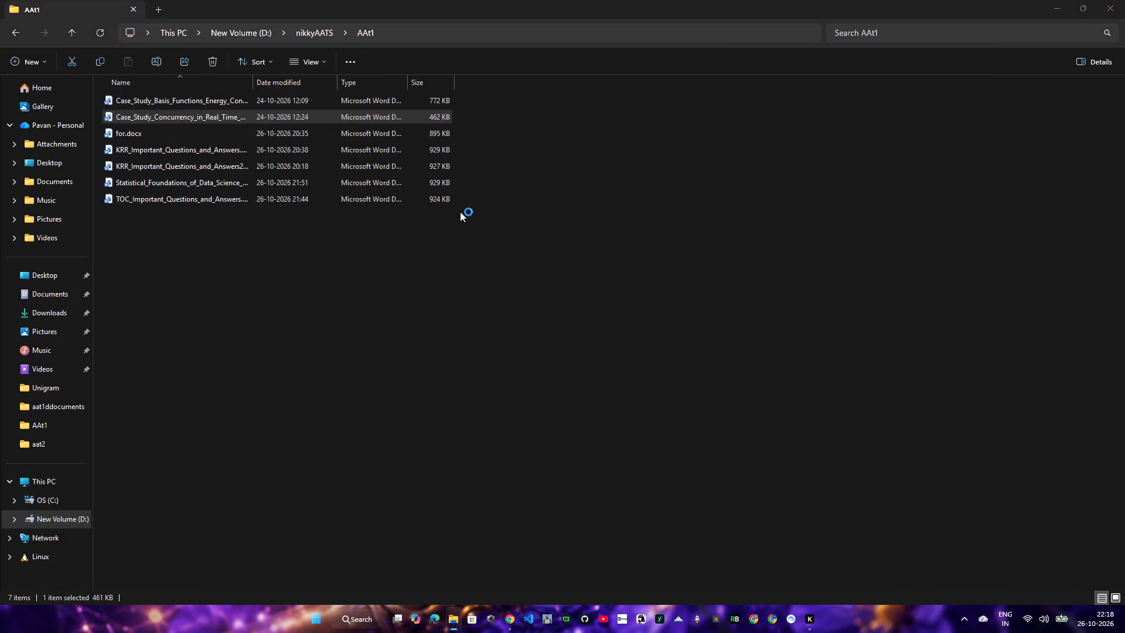
scroll(514, 314, "down", 1)
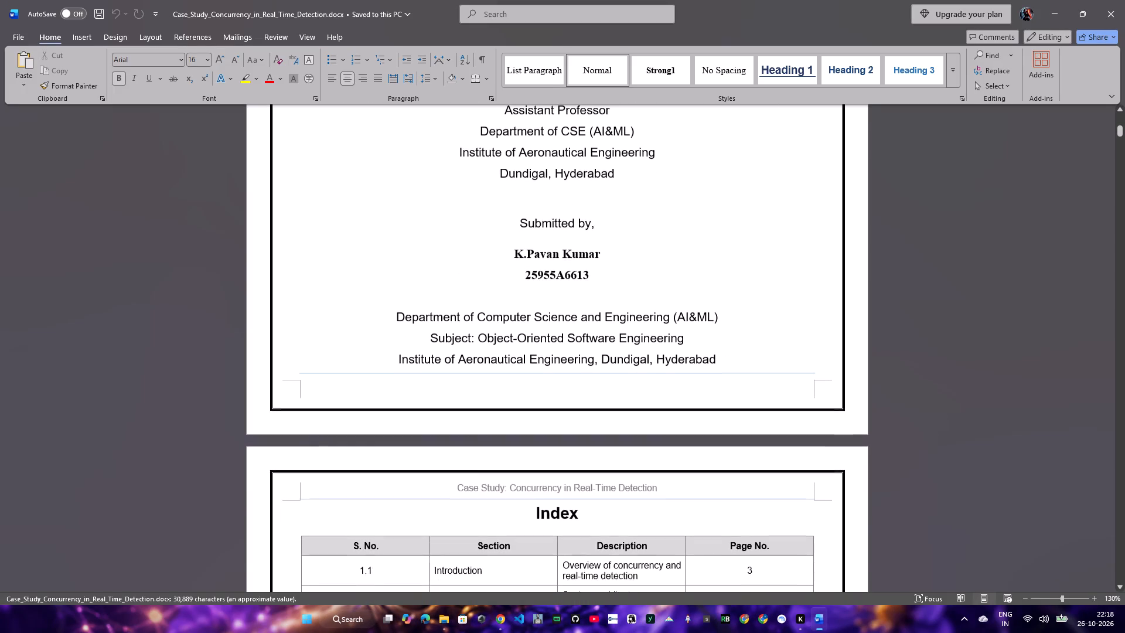
scroll(514, 314, "down", 1)
left_click_drag(619, 264, 506, 268)
left_click(611, 304)
scroll(611, 304, "down", 1)
scroll(966, 213, "down", 1)
scroll(737, 353, "down", 3)
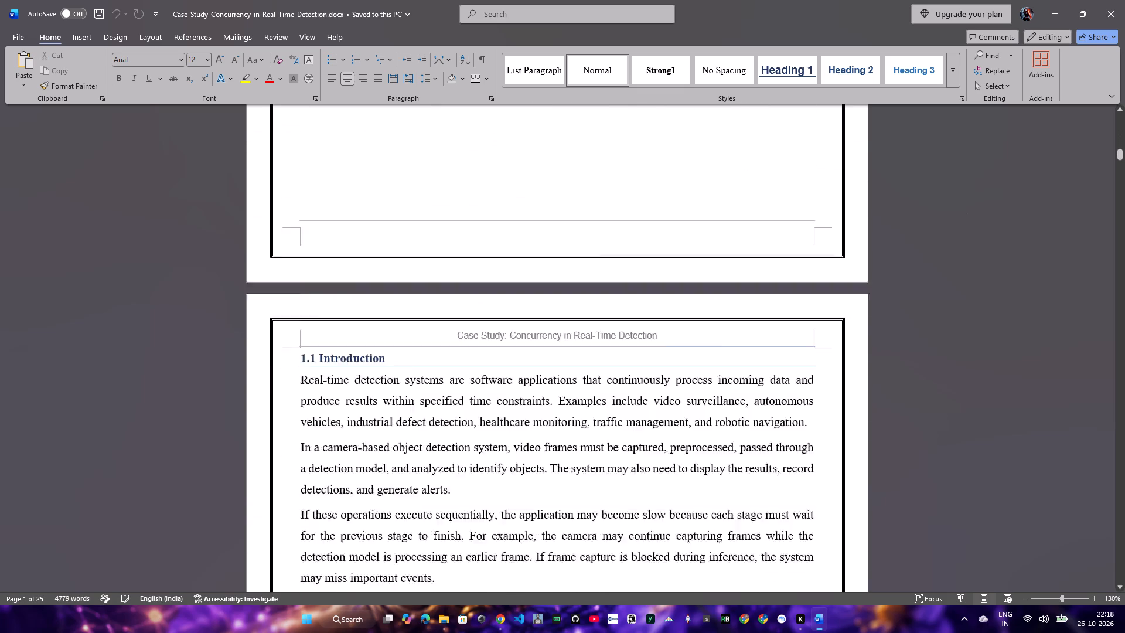
scroll(737, 353, "down", 2)
left_click(1124, 0)
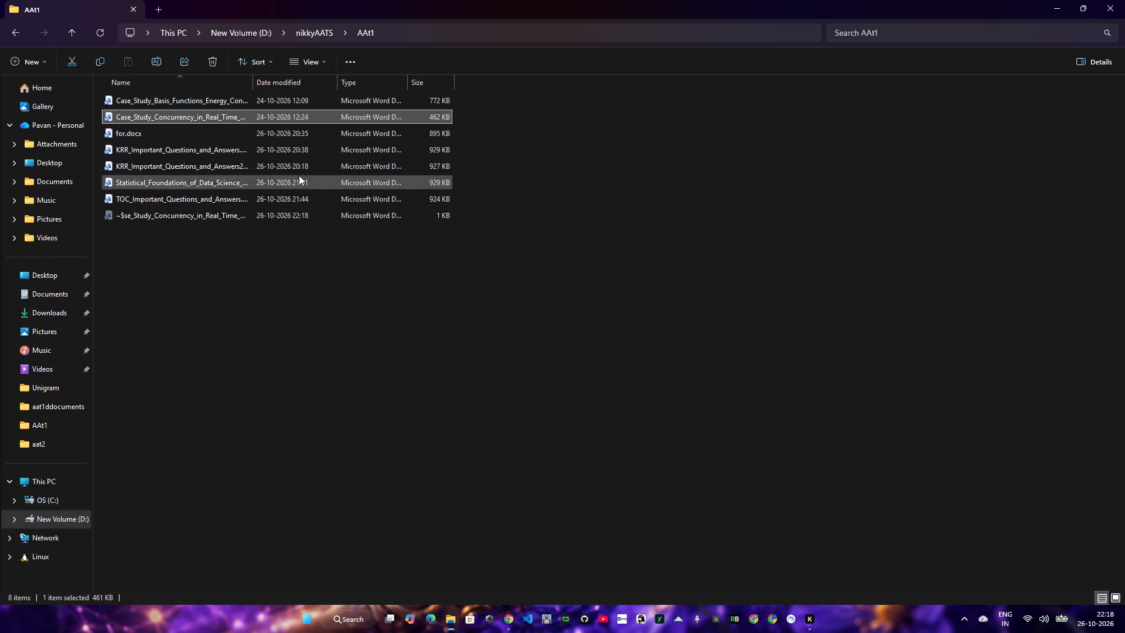
Go up to the nikkyAATS folder and open the SVM RBF Kernel image classification case study from aat1ddocuments.
left_click(325, 36)
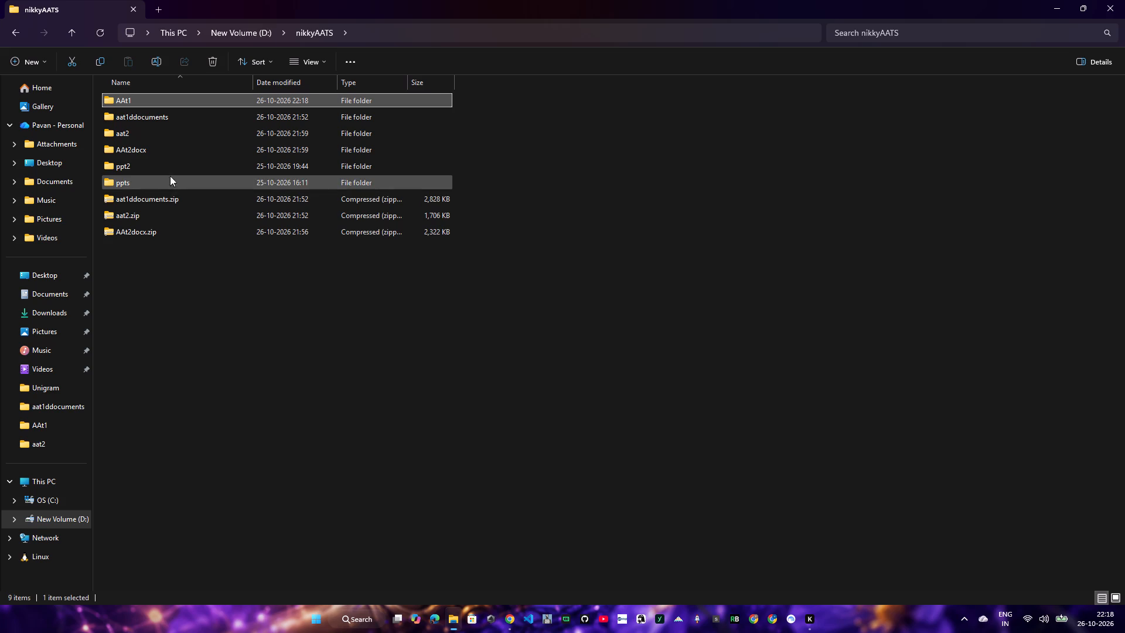
double_click(170, 173)
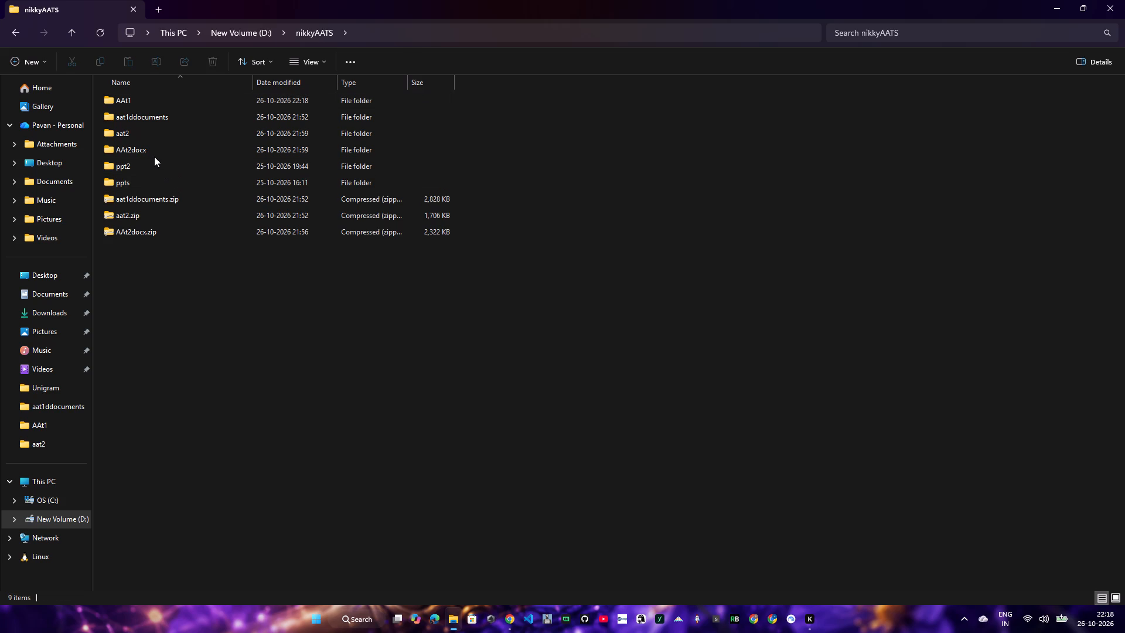
left_click(154, 156)
double_click(144, 118)
double_click(170, 106)
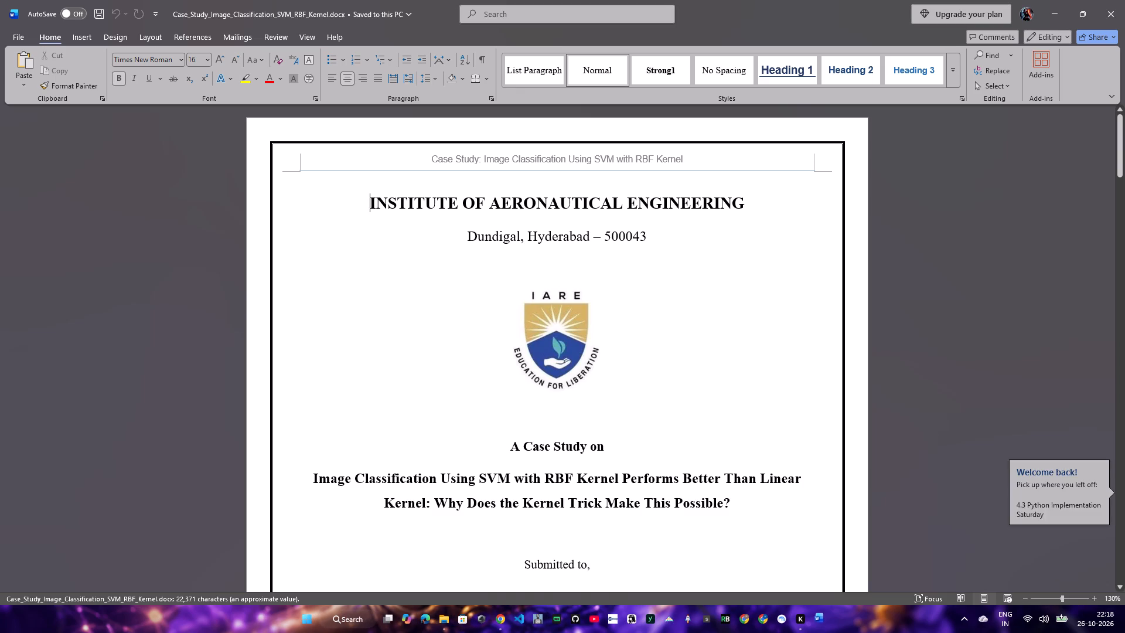
Check the image classification case study's cover page, index table and opening sections, and return to the cover page.
scroll(476, 345, "down", 5)
scroll(476, 345, "up", 1)
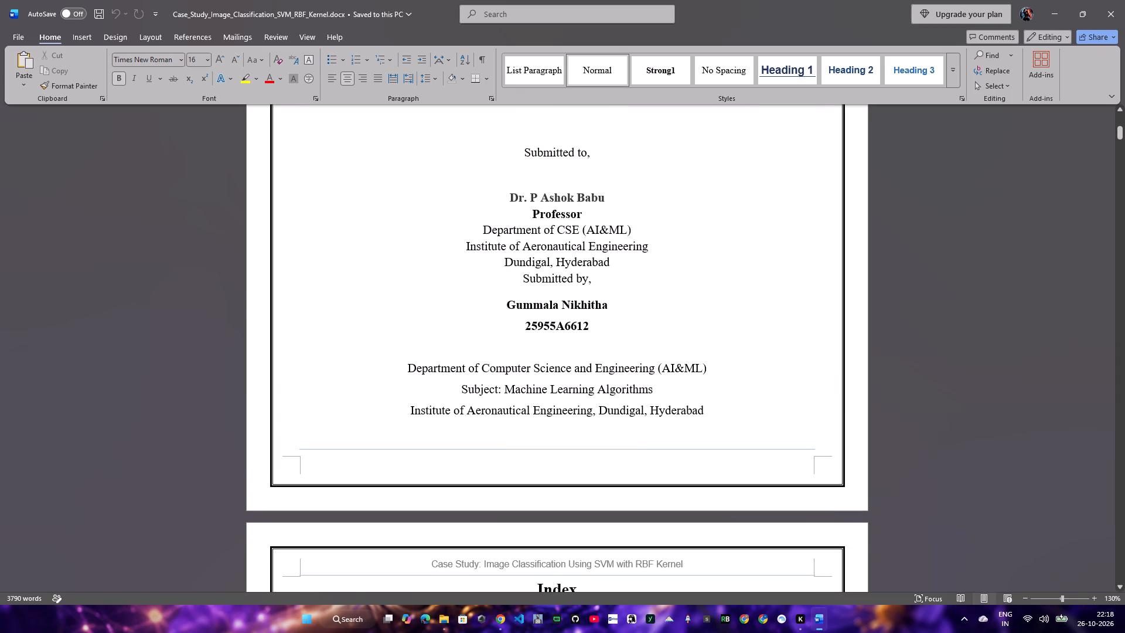
left_click(531, 175)
scroll(531, 175, "up", 1)
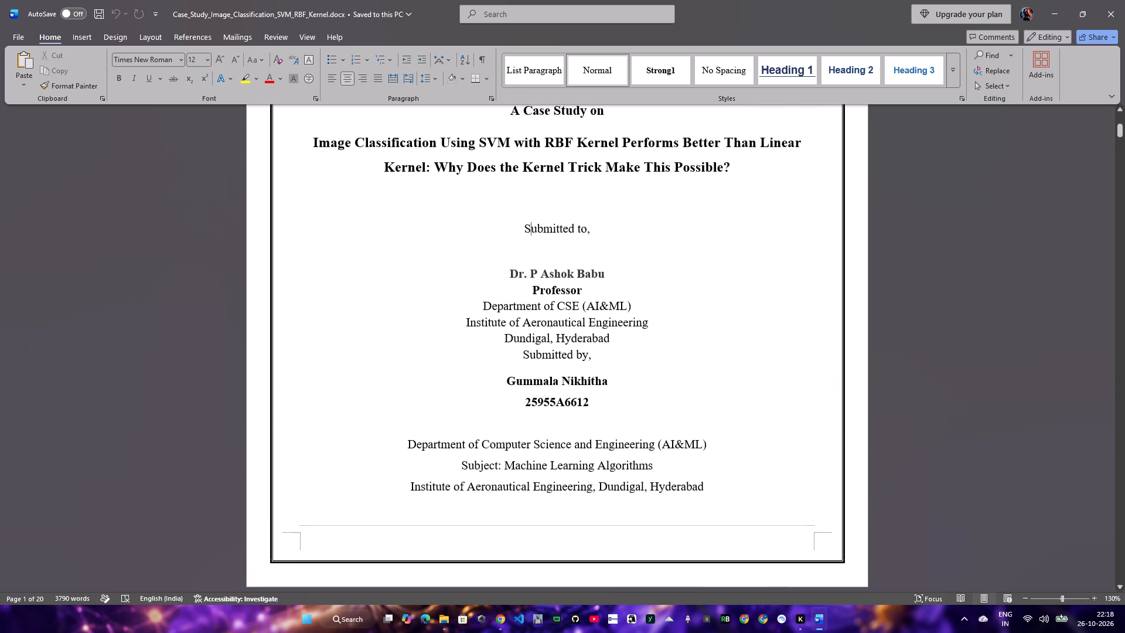
scroll(534, 185, "up", 1)
scroll(503, 291, "down", 7)
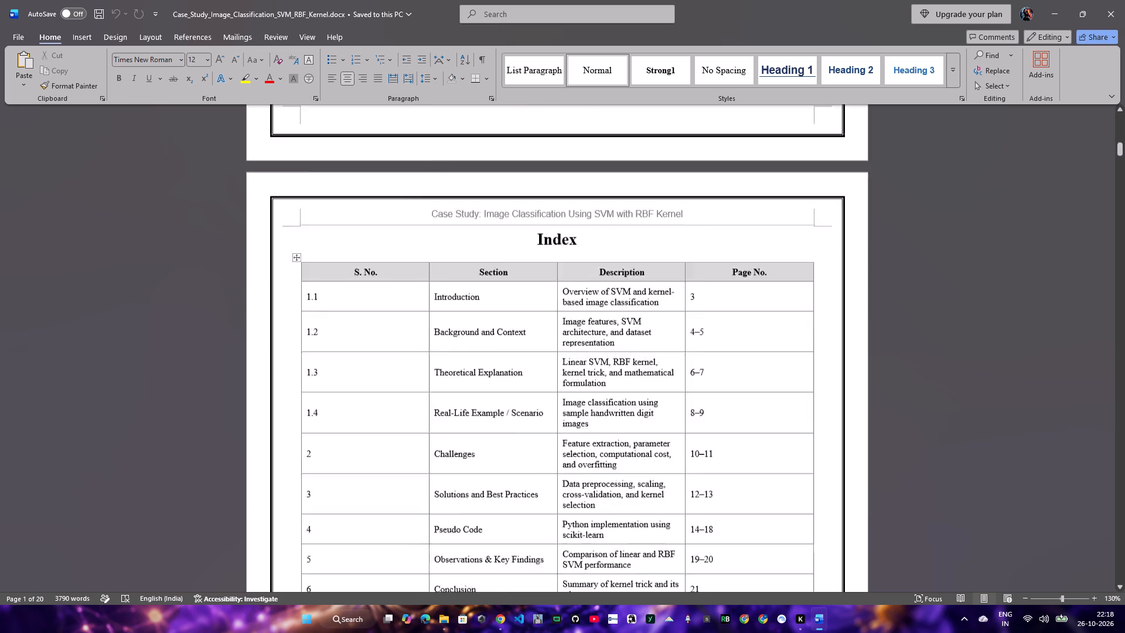
scroll(503, 291, "up", 2)
scroll(503, 291, "right", 1)
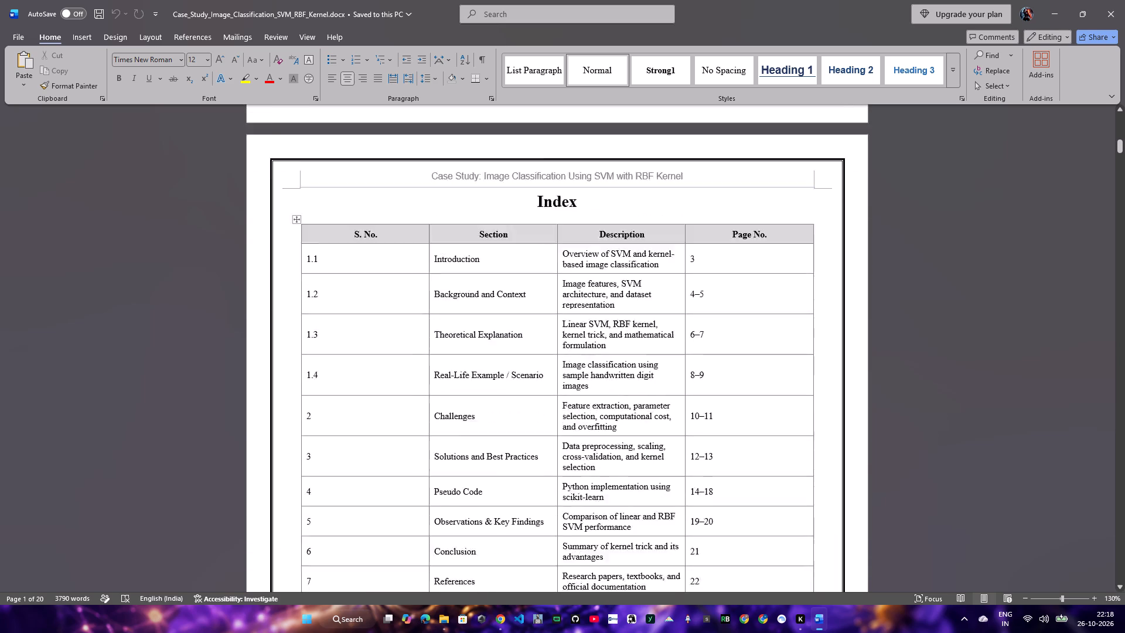
scroll(503, 291, "right", 1)
scroll(509, 438, "up", 2)
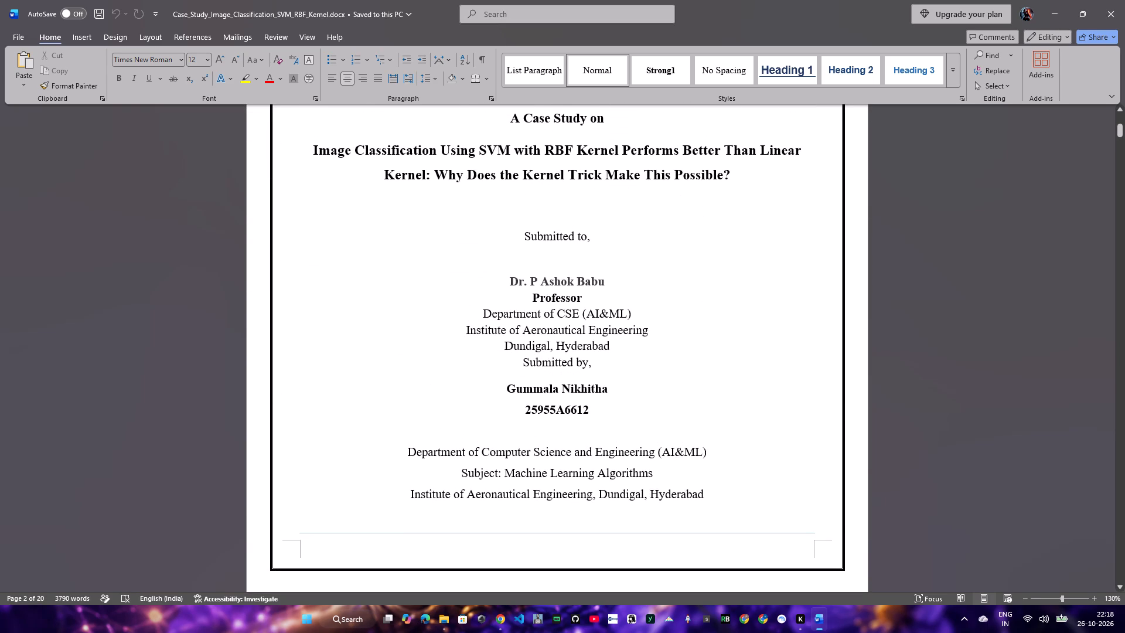
scroll(521, 455, "down", 8)
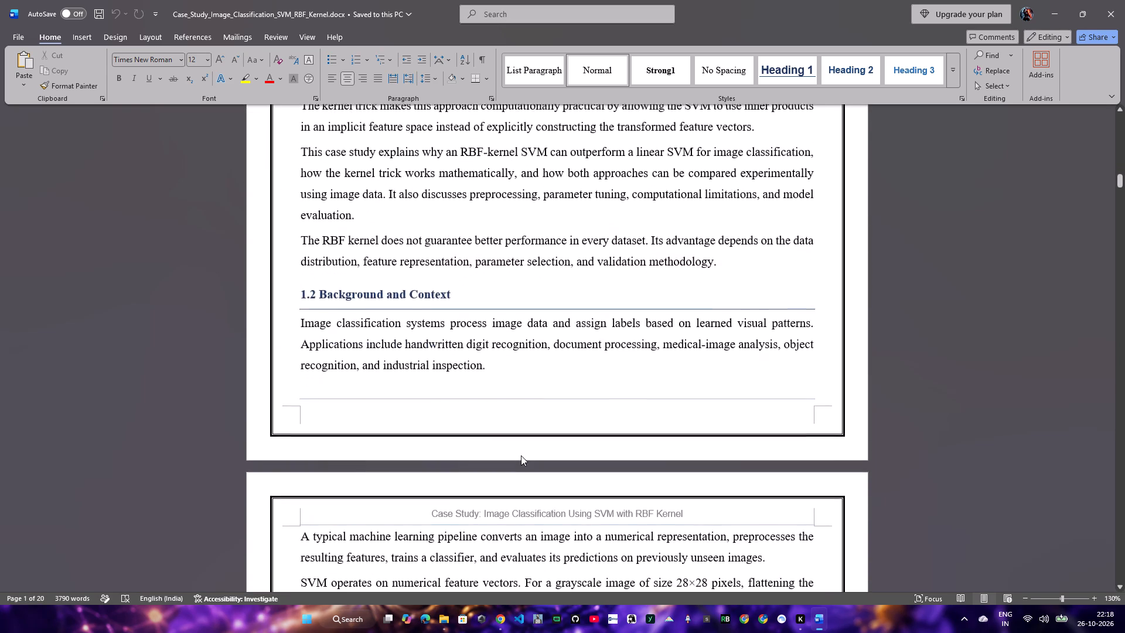
scroll(521, 455, "down", 2)
scroll(521, 455, "up", 20)
scroll(521, 455, "up", 9)
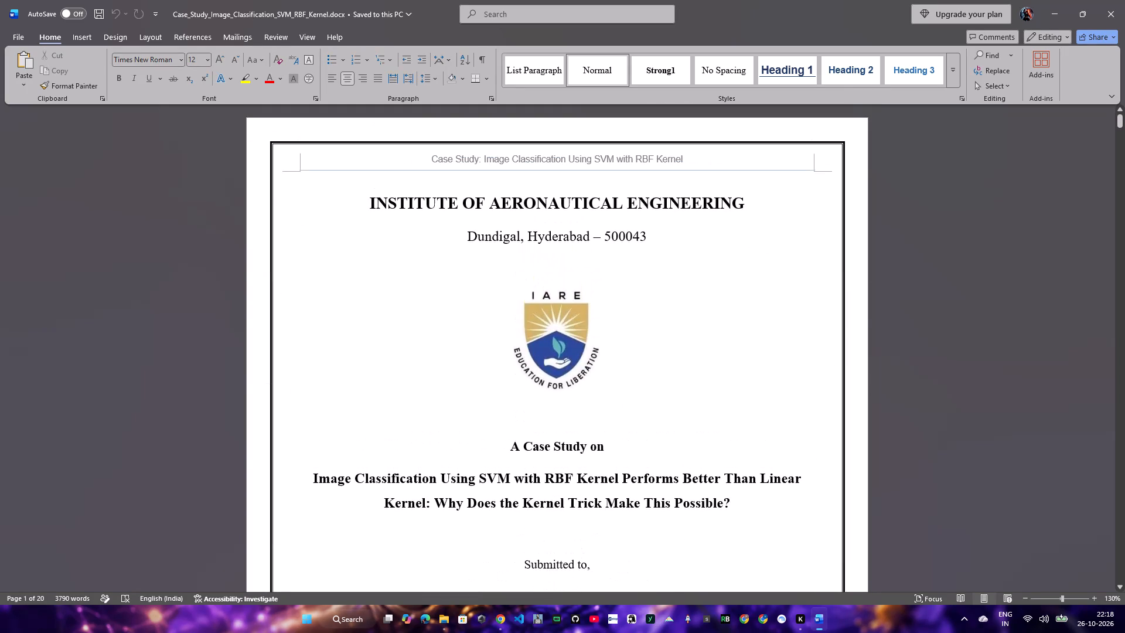
Save the image classification case study and close it.
key("ctrl+s")
key("ctrl+s")
key("ctrl+s")
scroll(657, 308, "down", 4)
scroll(657, 308, "up", 1)
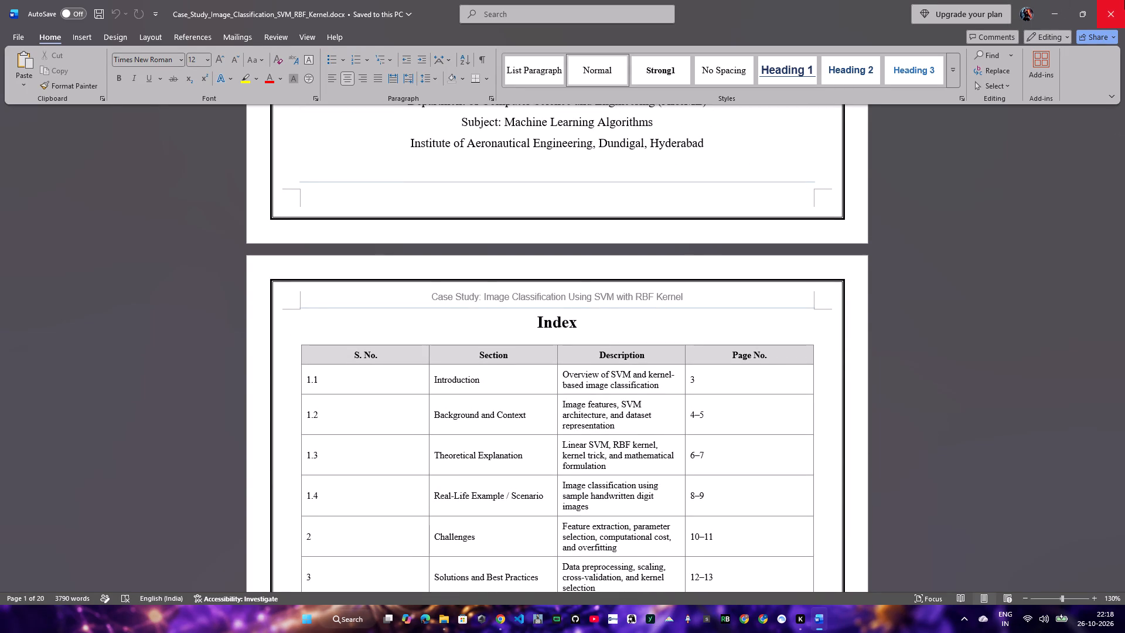
left_click(1124, 0)
Open the Risks of False Alarms in Healthcare Software case study, check its pages from the index through the references, and close it.
triple_click(273, 110)
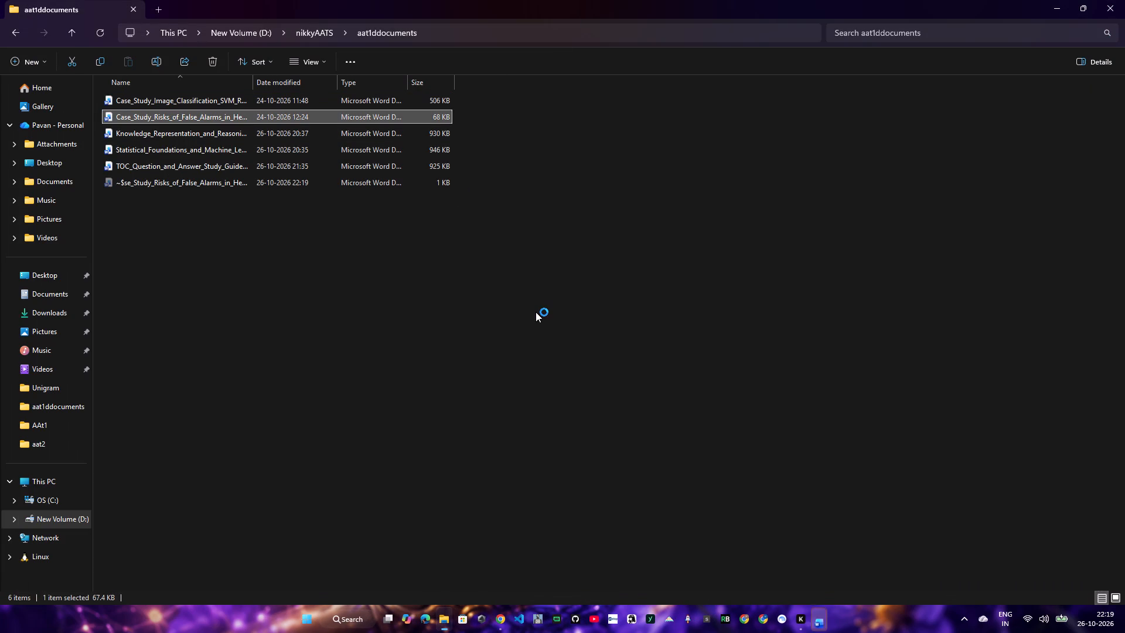
left_click(814, 622)
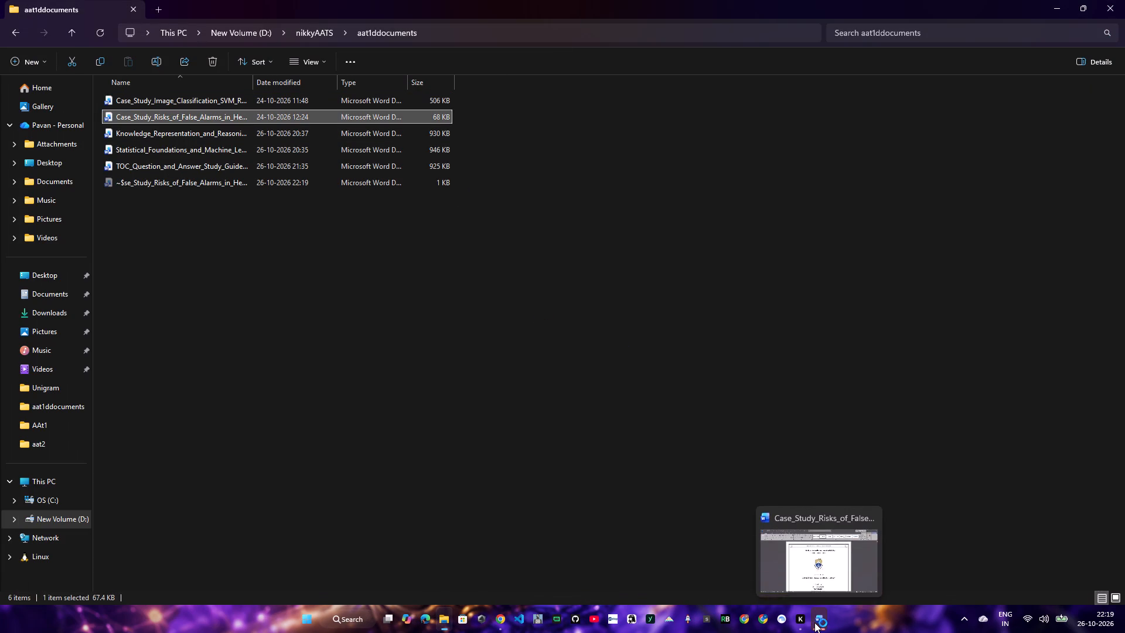
scroll(659, 380, "down", 9)
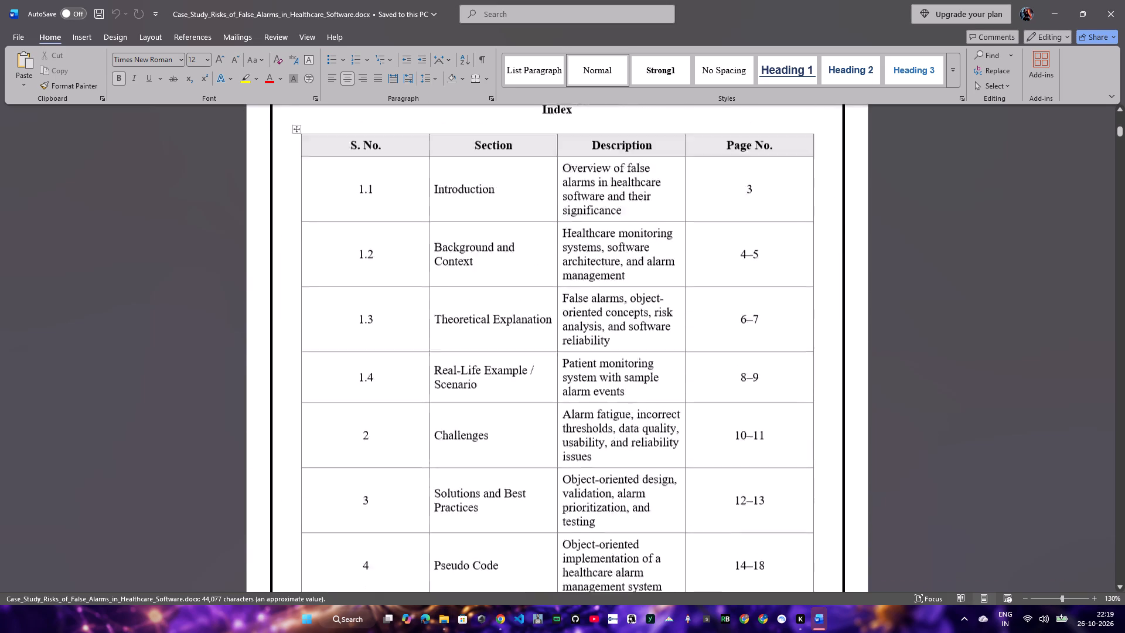
scroll(659, 380, "down", 2)
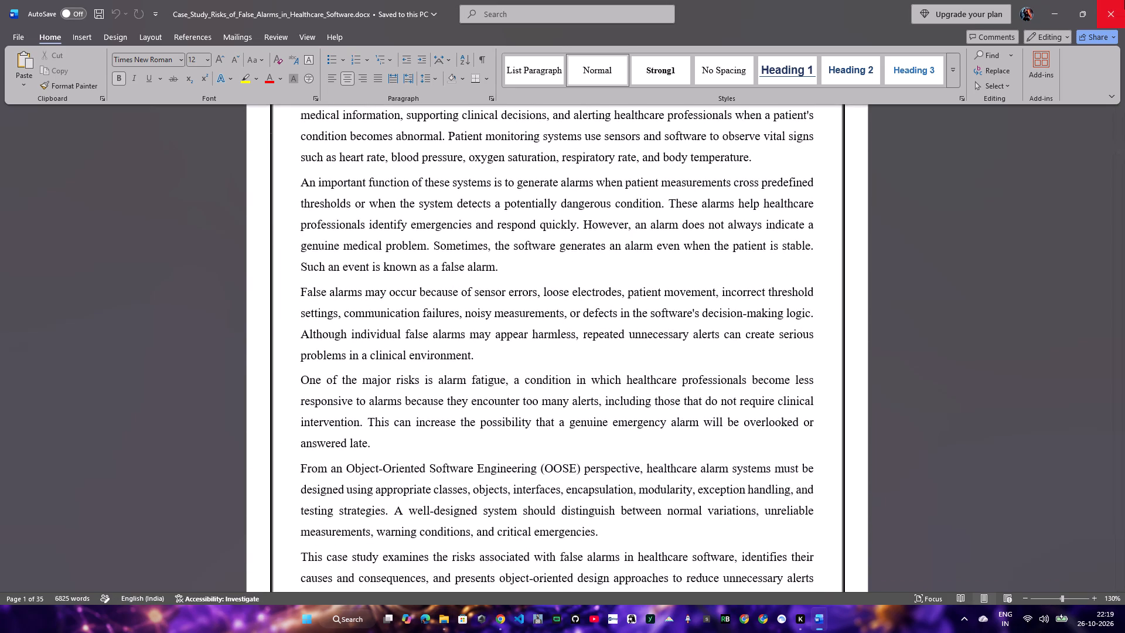
scroll(613, 389, "down", 10)
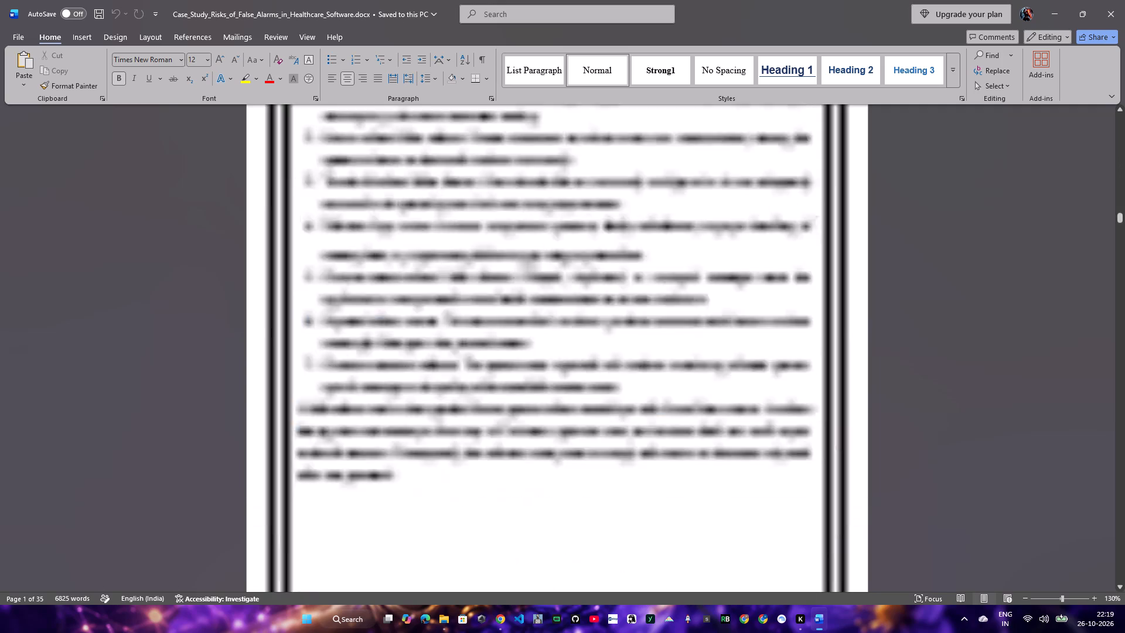
scroll(613, 389, "down", 16)
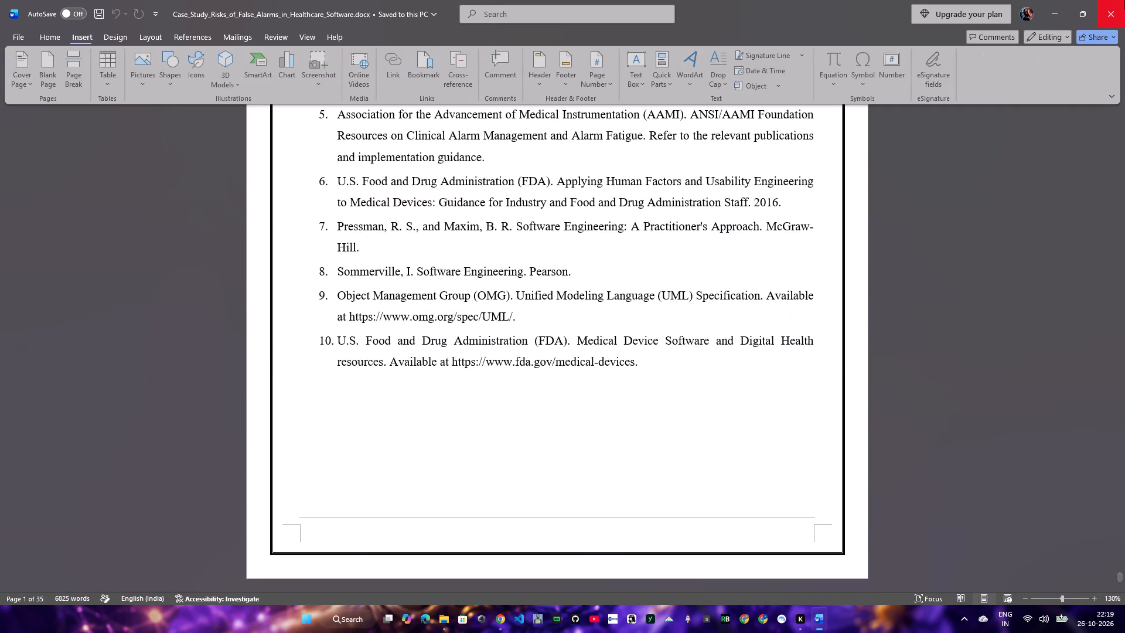
left_click(1124, 0)
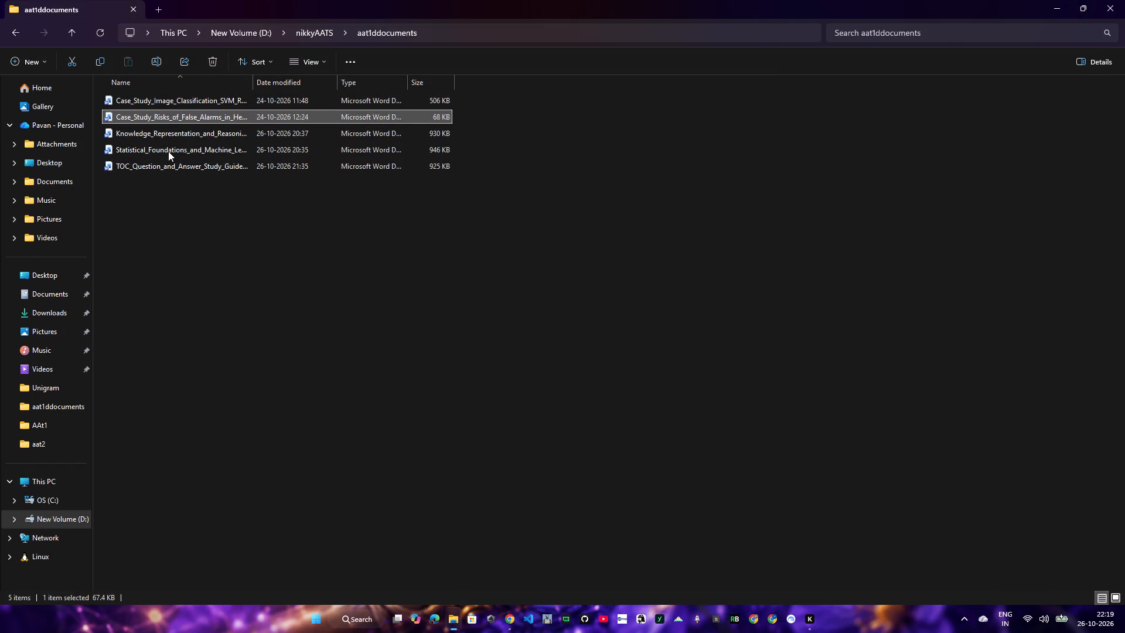
Open the Statistical Foundations and Machine Learning study guide and set the semester in its student details table to V.
double_click(168, 151)
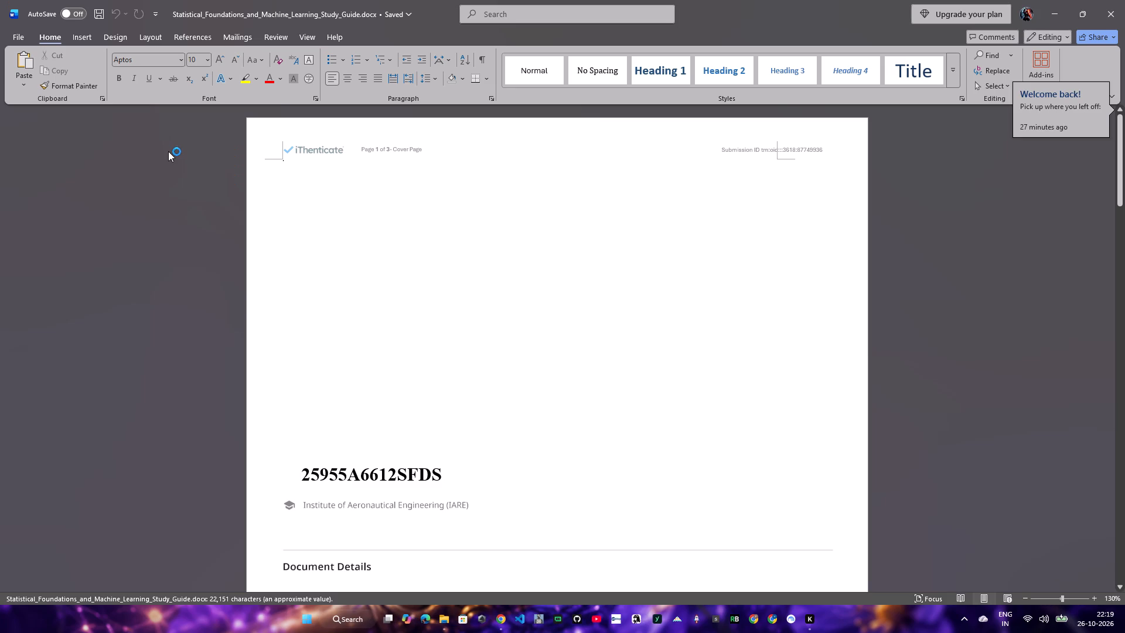
scroll(572, 311, "down", 1)
scroll(493, 308, "down", 3)
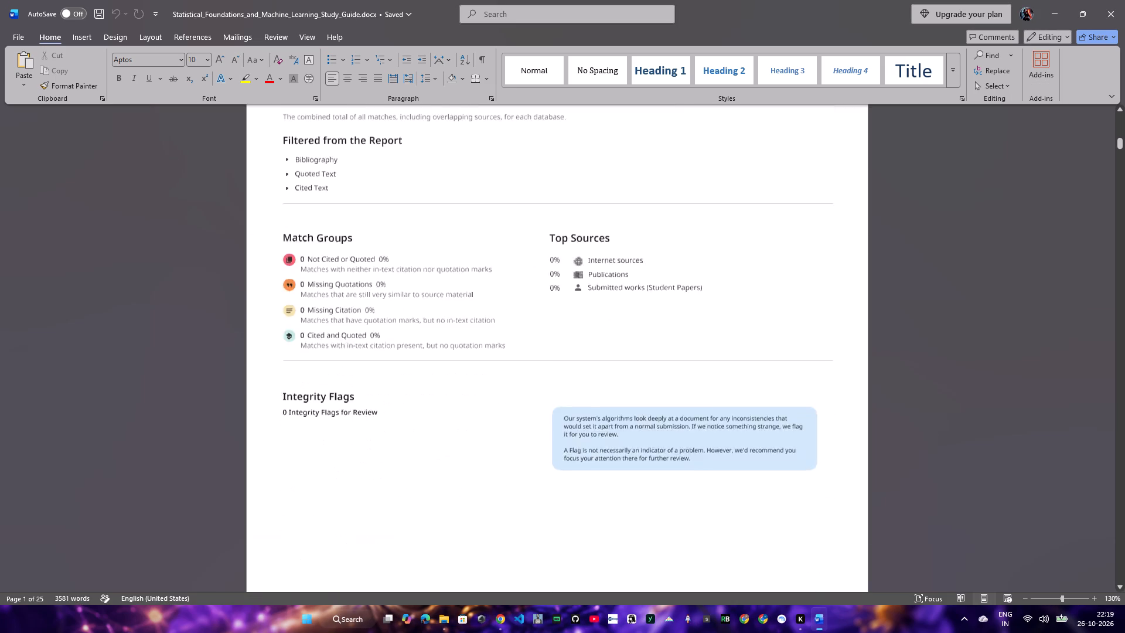
scroll(493, 308, "down", 6)
scroll(493, 308, "up", 1)
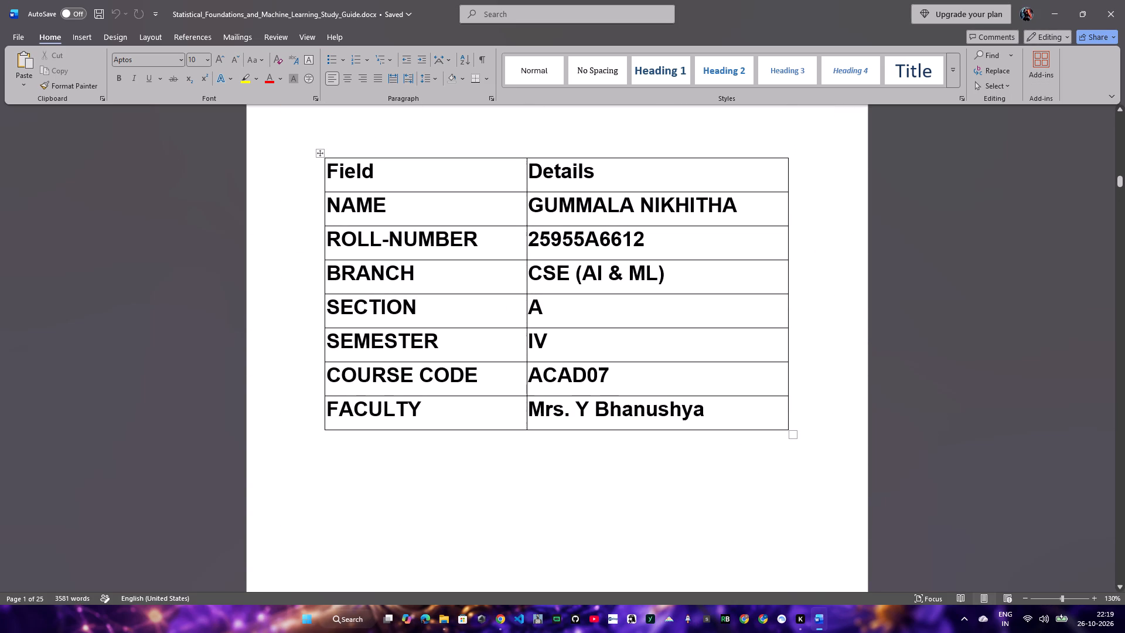
left_click(538, 340)
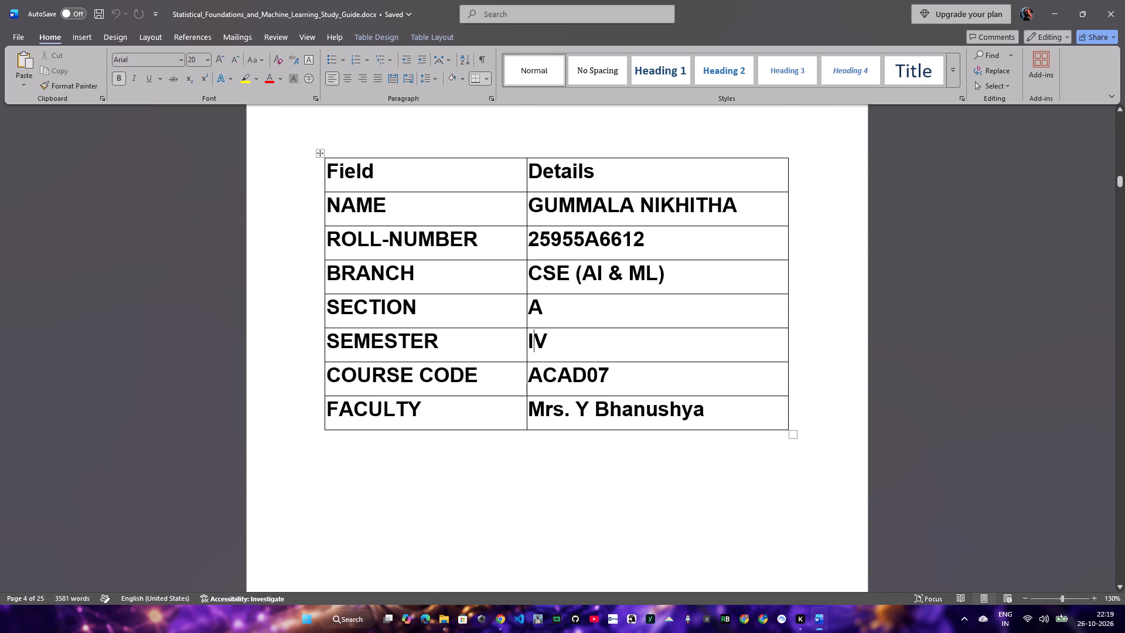
key("BackSpace")
Check the pages around the student details table in the study guide, returning to the table.
scroll(673, 330, "up", 6)
scroll(523, 437, "down", 7)
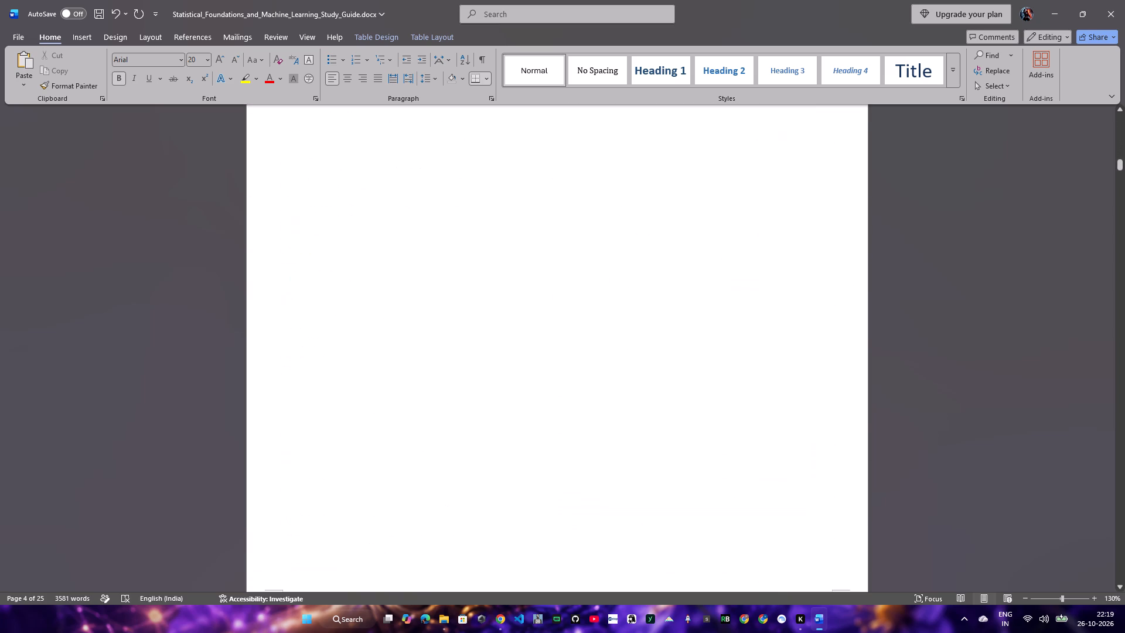
scroll(523, 437, "down", 4)
scroll(523, 437, "up", 1)
scroll(523, 437, "down", 1)
scroll(523, 437, "up", 1)
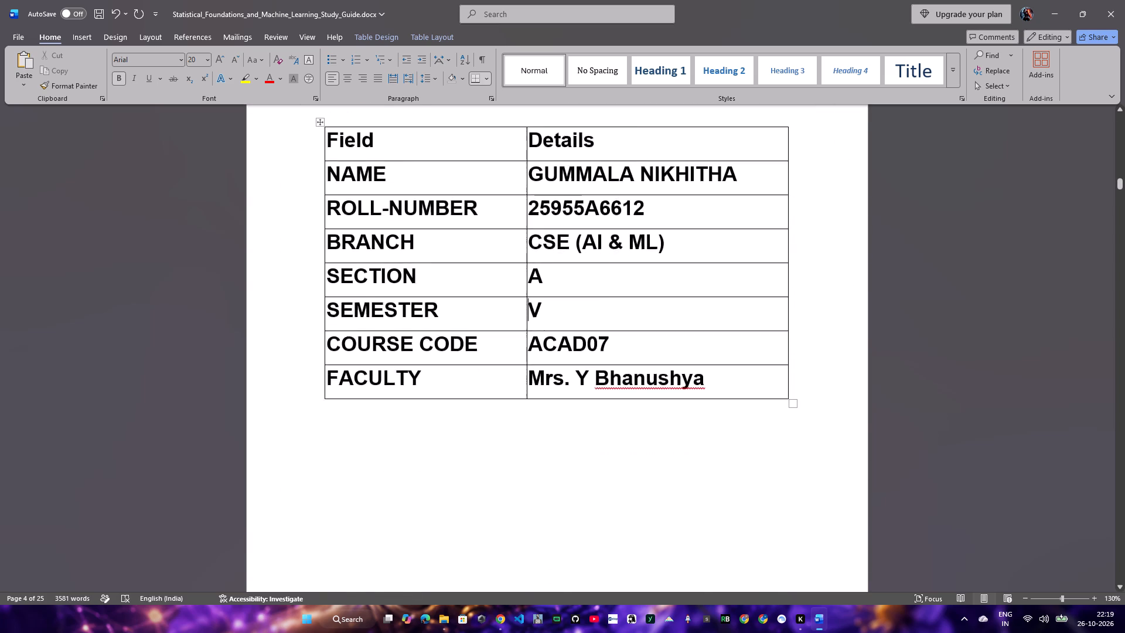
Change the study guide's title page heading to "Statistical Foundations of Data Science".
scroll(523, 437, "up", 5)
scroll(523, 437, "down", 2)
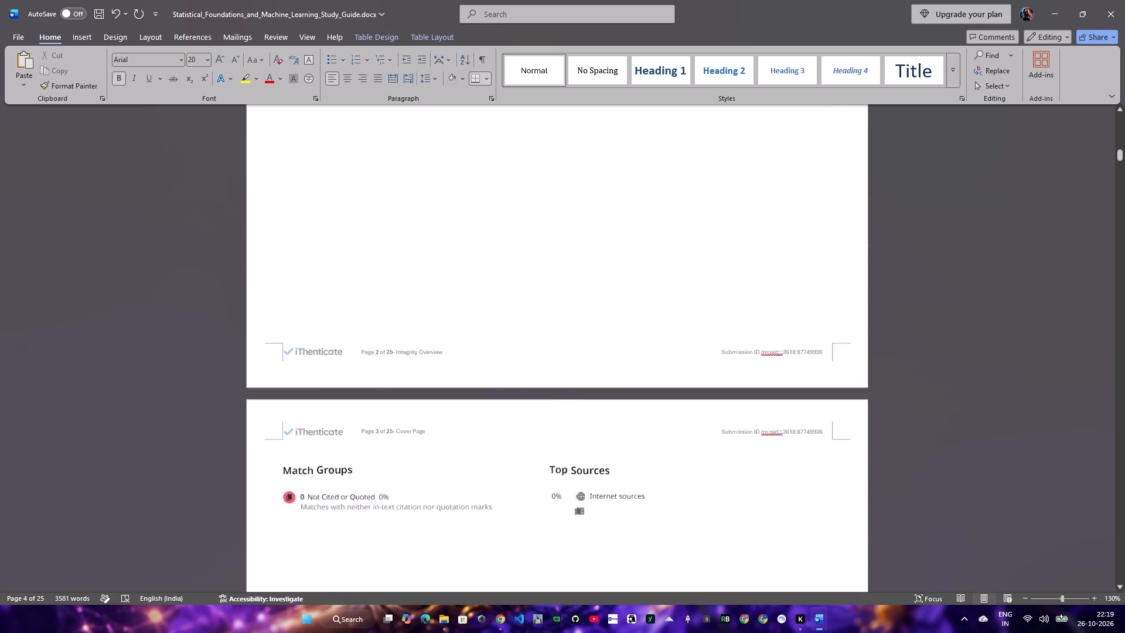
scroll(523, 437, "down", 8)
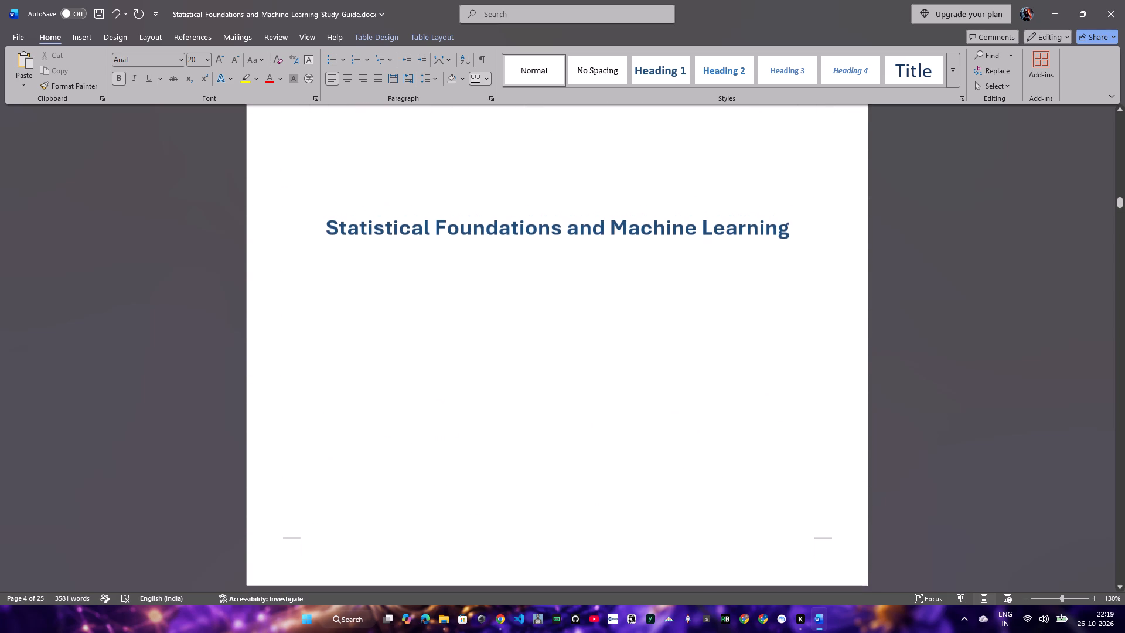
left_click(792, 233)
key("BackSpace")
key("BackSpace")
key("BackSpace")
key("BackSpace")
key("BackSpace")
key("BackSpace")
key("BackSpace")
key("BackSpace")
key("BackSpace")
key("BackSpace")
key("BackSpace")
key("BackSpace")
key("BackSpace")
key("BackSpace")
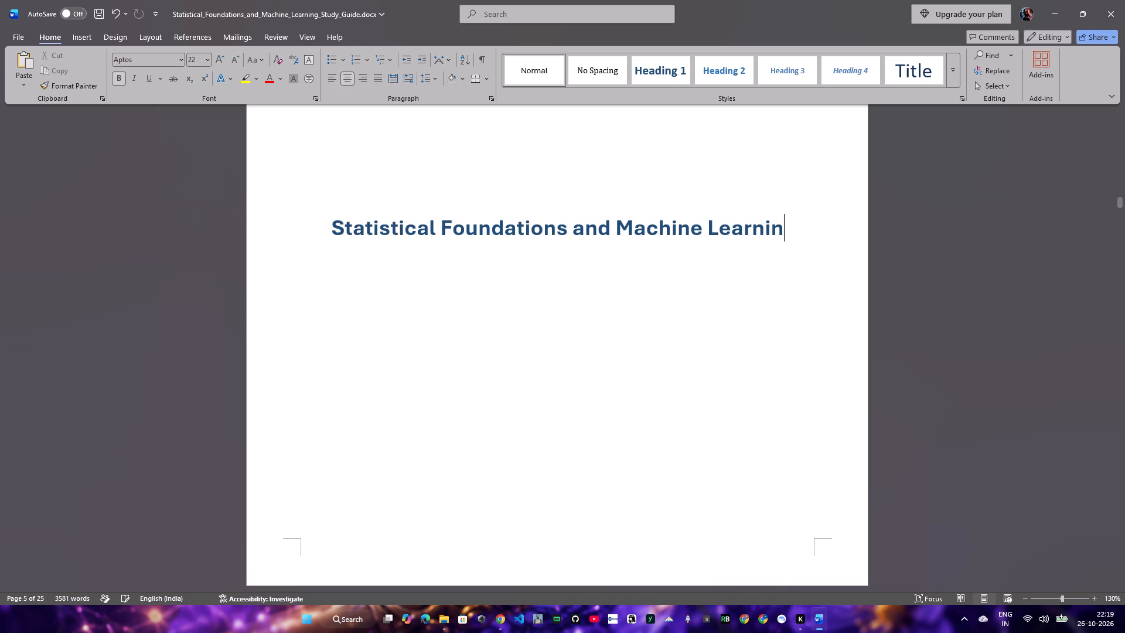
key("BackSpace")
key("BackSpace")
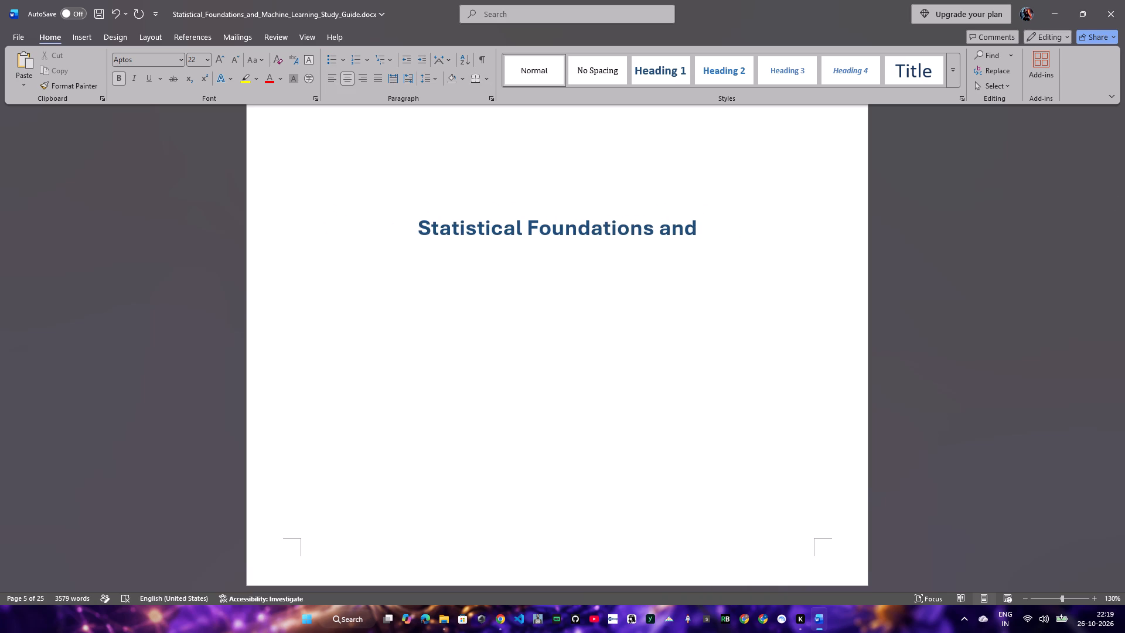
key("BackSpace")
key("BackSpace")
key("BackSpace")
key("BackSpace")
type("of")
key("space")
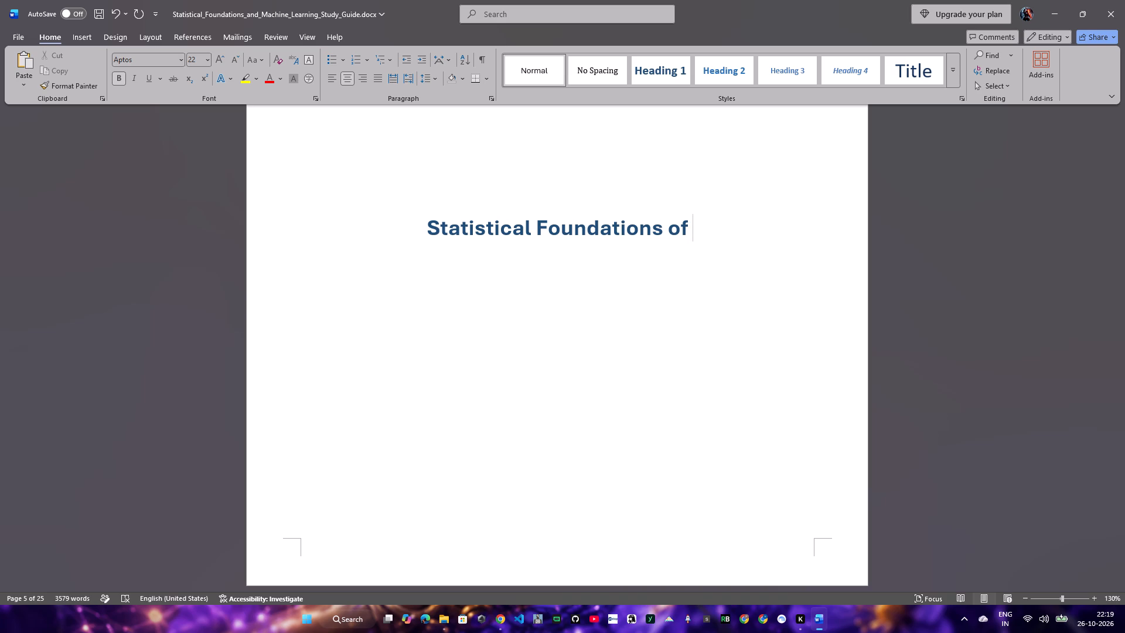
type("Data")
key("BackSpace")
key("BackSpace")
key("BackSpace")
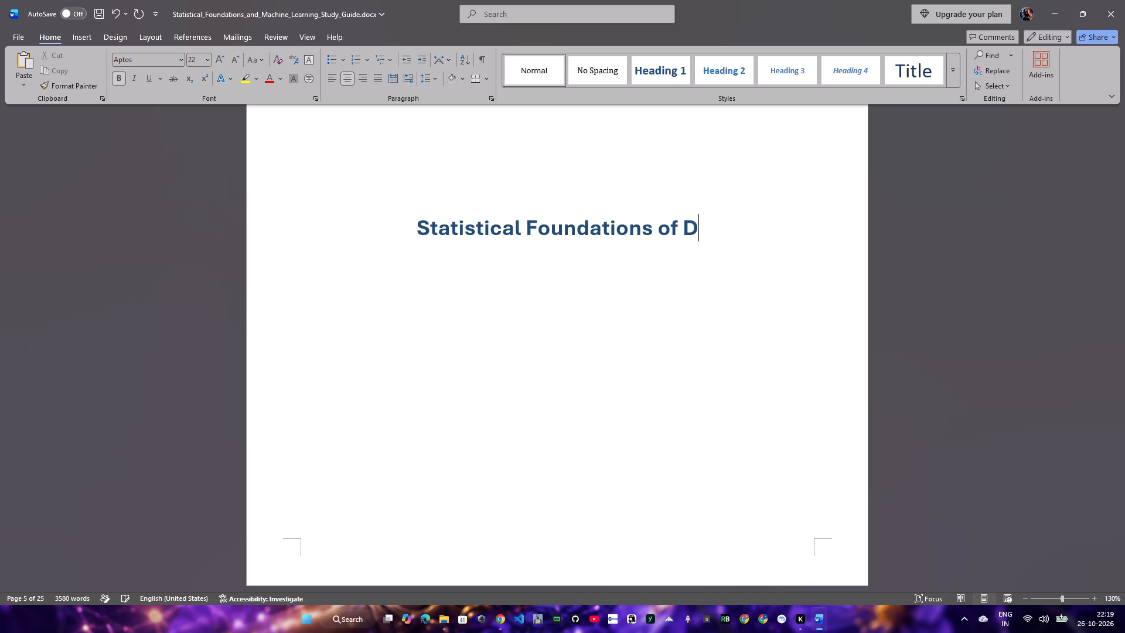
type("atas")
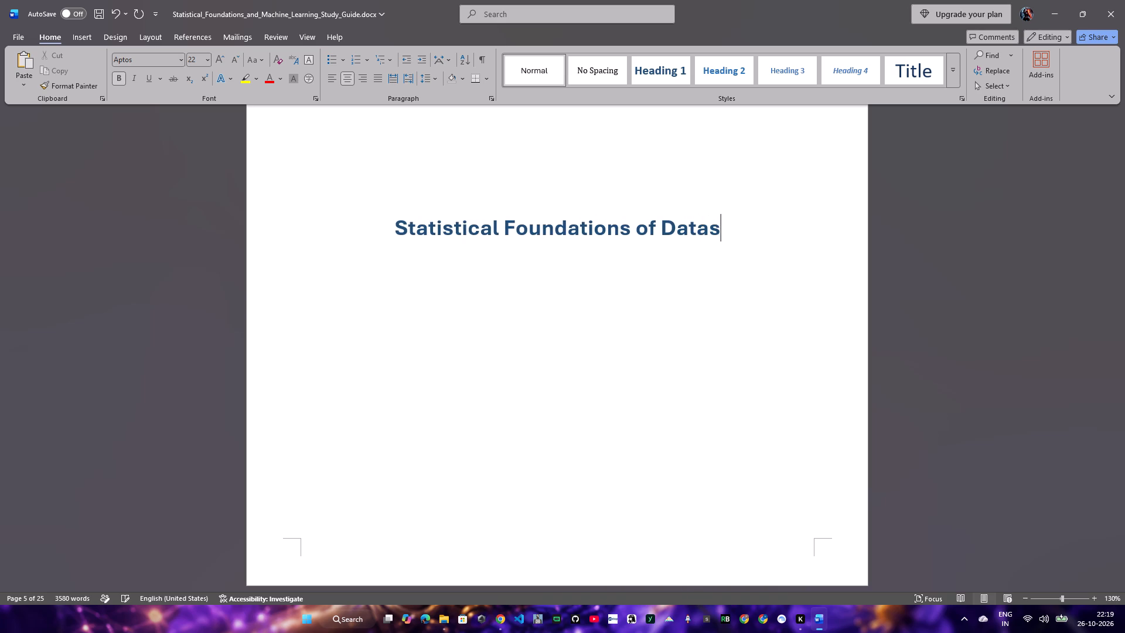
key("BackSpace")
key("BackSpace")
type("a Science")
Check the data exploration and data model answers in the study guide and save the document.
scroll(505, 333, "down", 2)
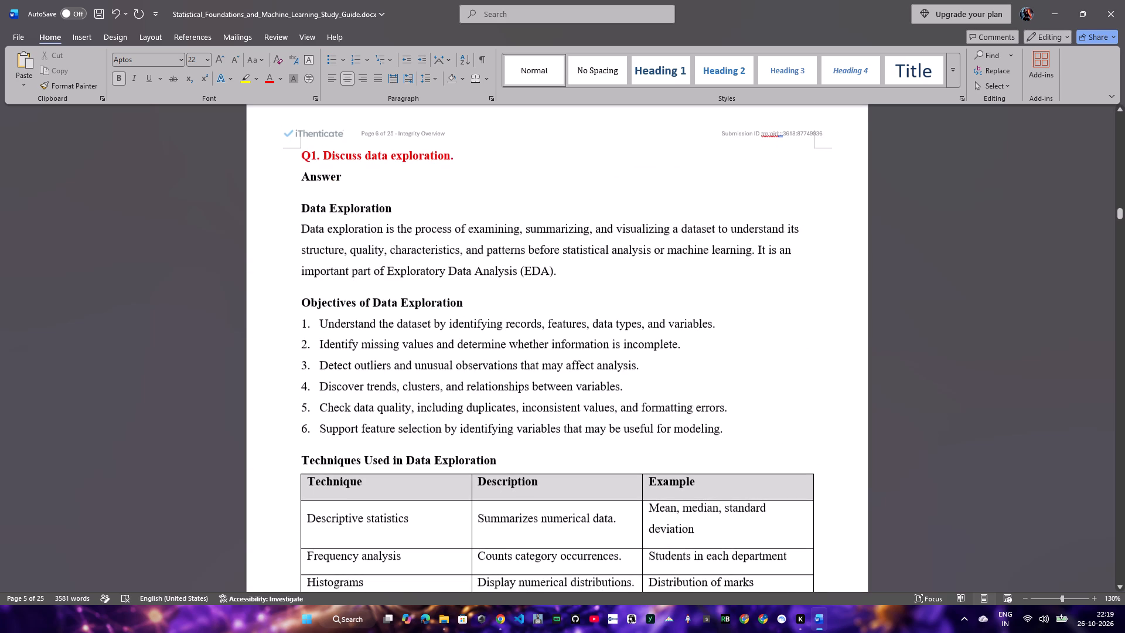
scroll(513, 386, "down", 4)
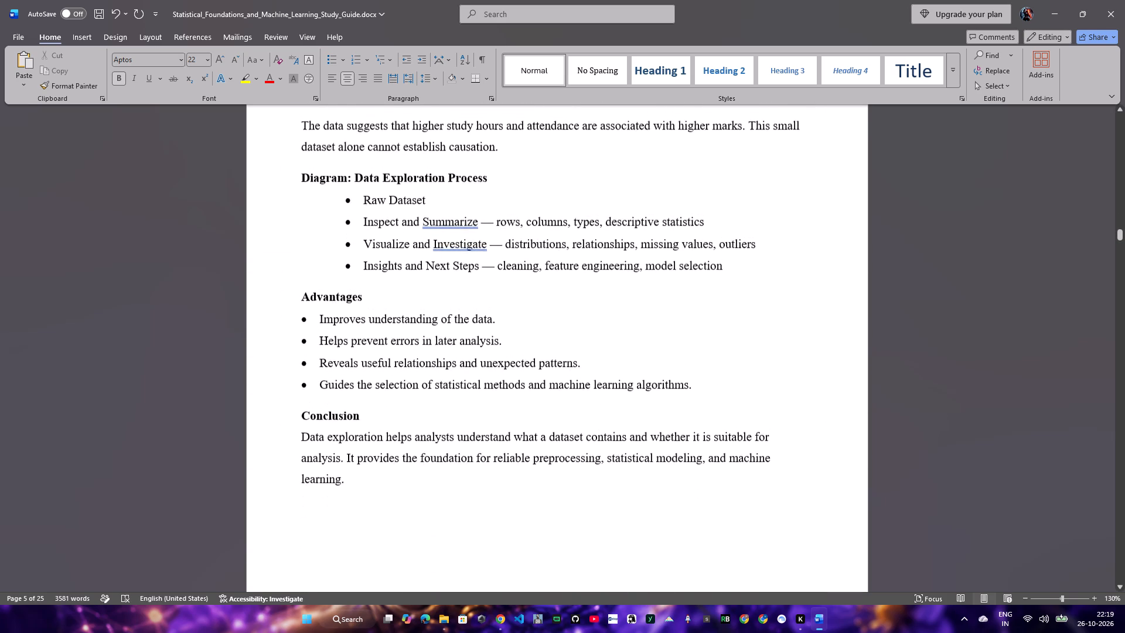
scroll(513, 386, "down", 2)
scroll(473, 322, "down", 1)
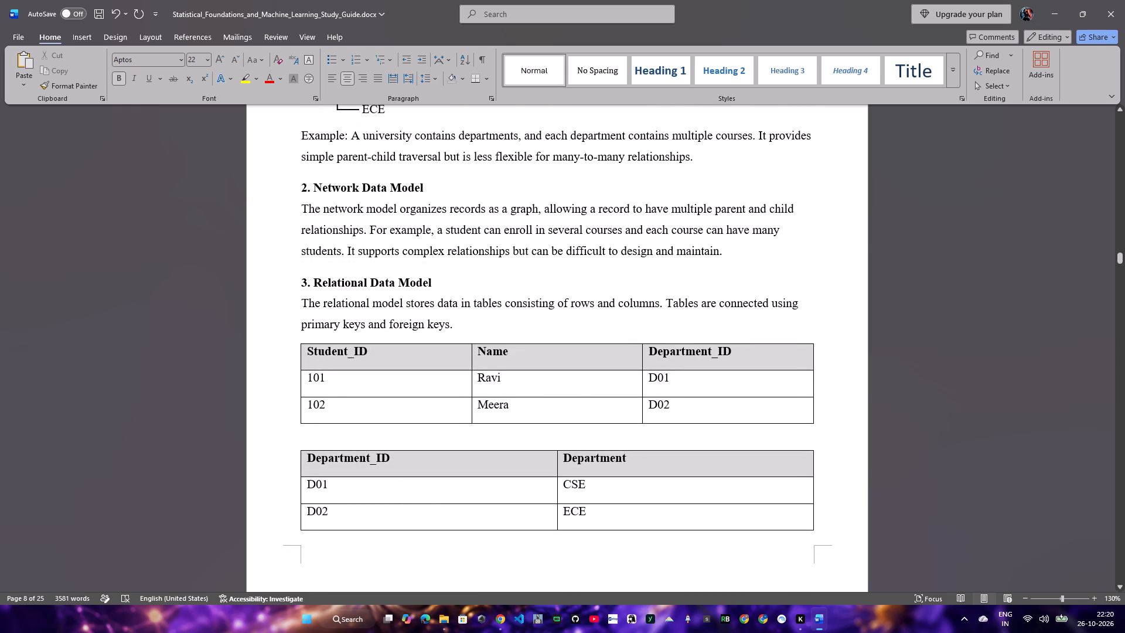
scroll(473, 322, "down", 2)
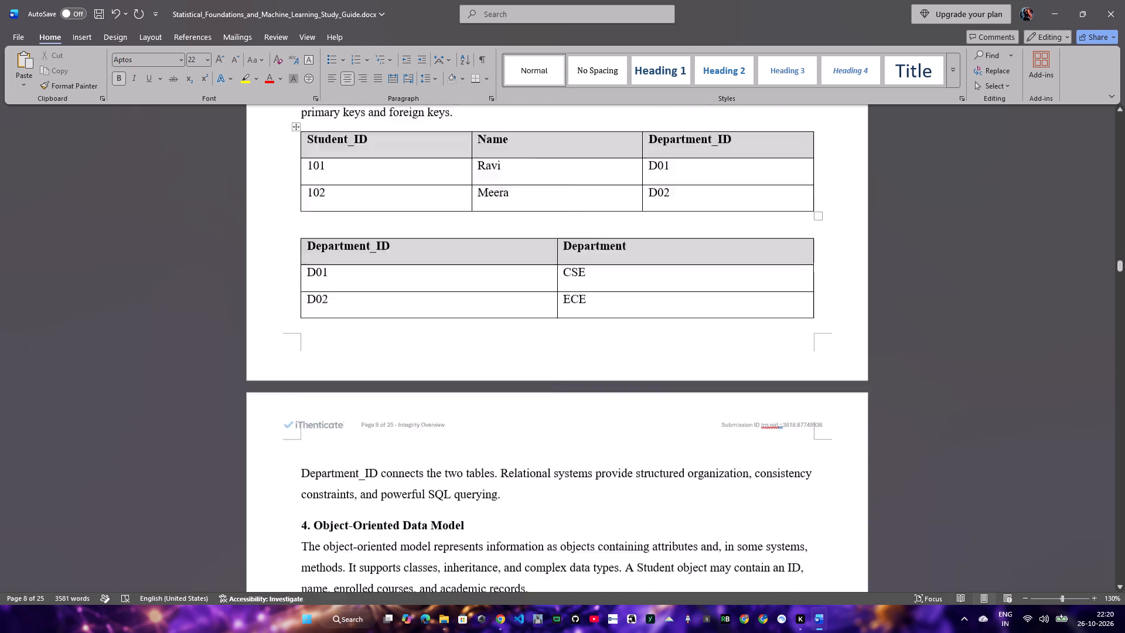
scroll(473, 322, "down", 4)
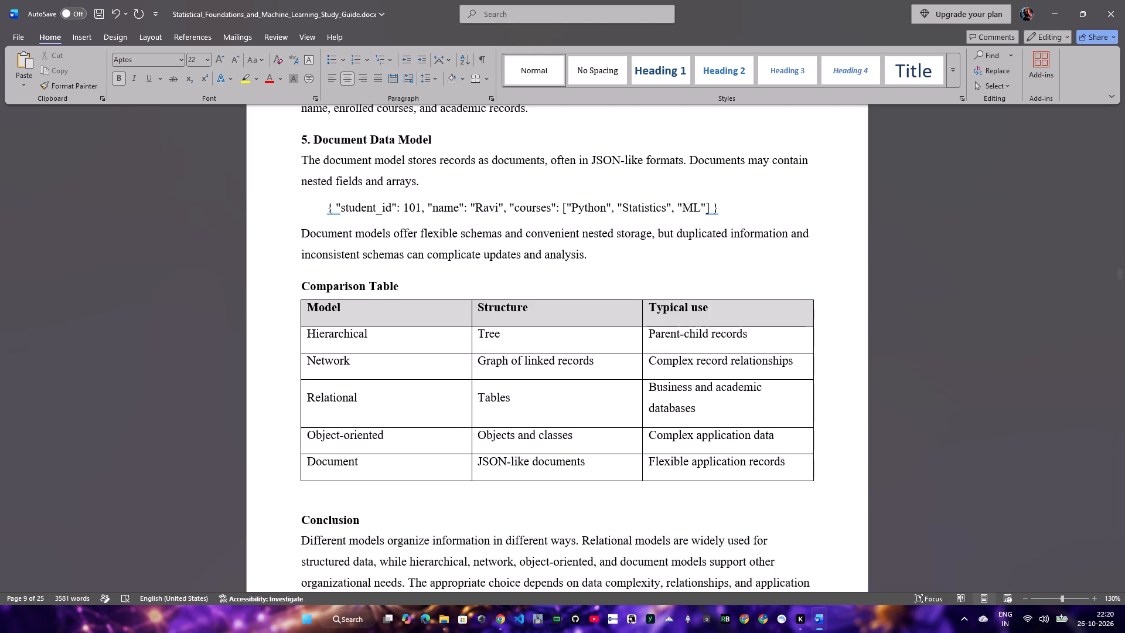
key("ctrl+s")
Review the study guide's pages from the Q3 Data Science answer onward, recheck the cover pages, and close the document.
scroll(721, 281, "down", 3)
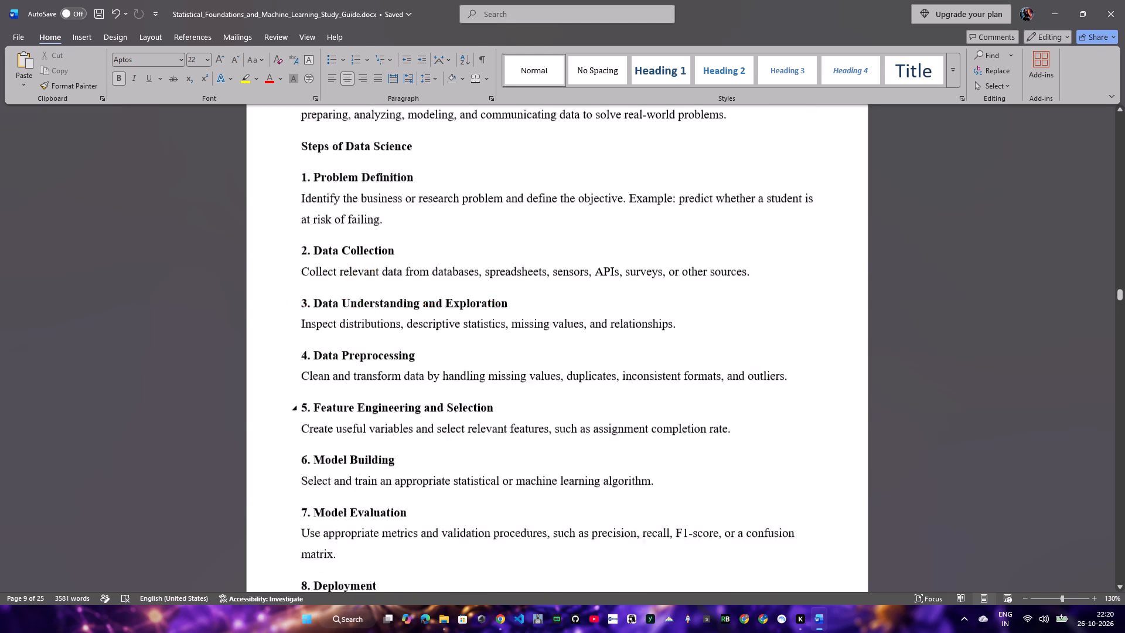
scroll(721, 281, "down", 1)
scroll(656, 350, "down", 8)
scroll(656, 350, "up", 1)
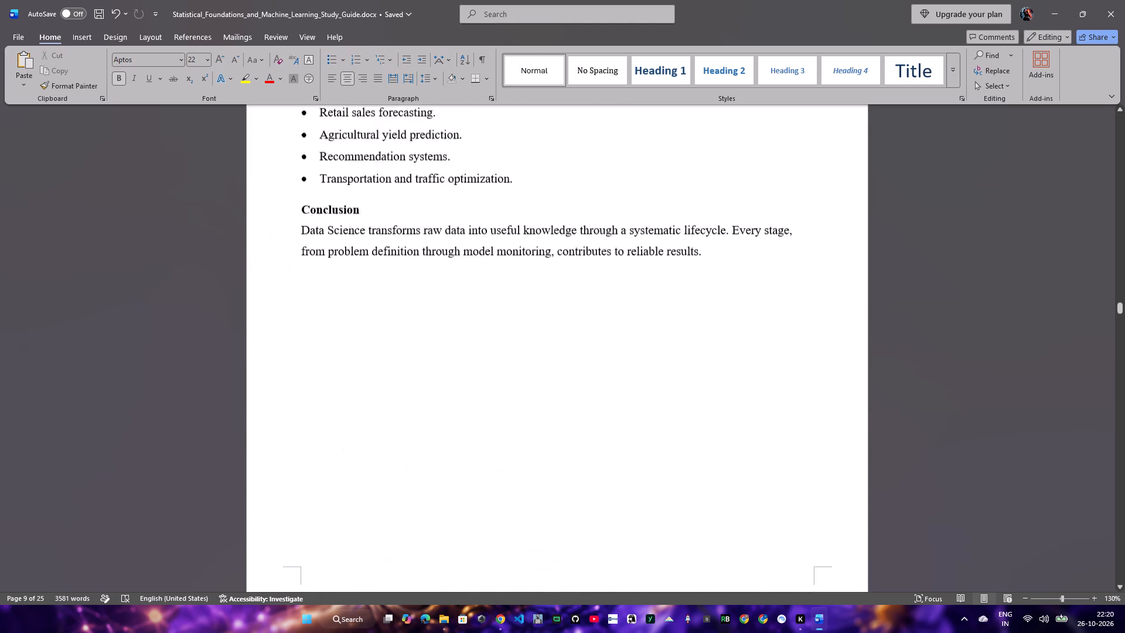
scroll(399, 233, "up", 4)
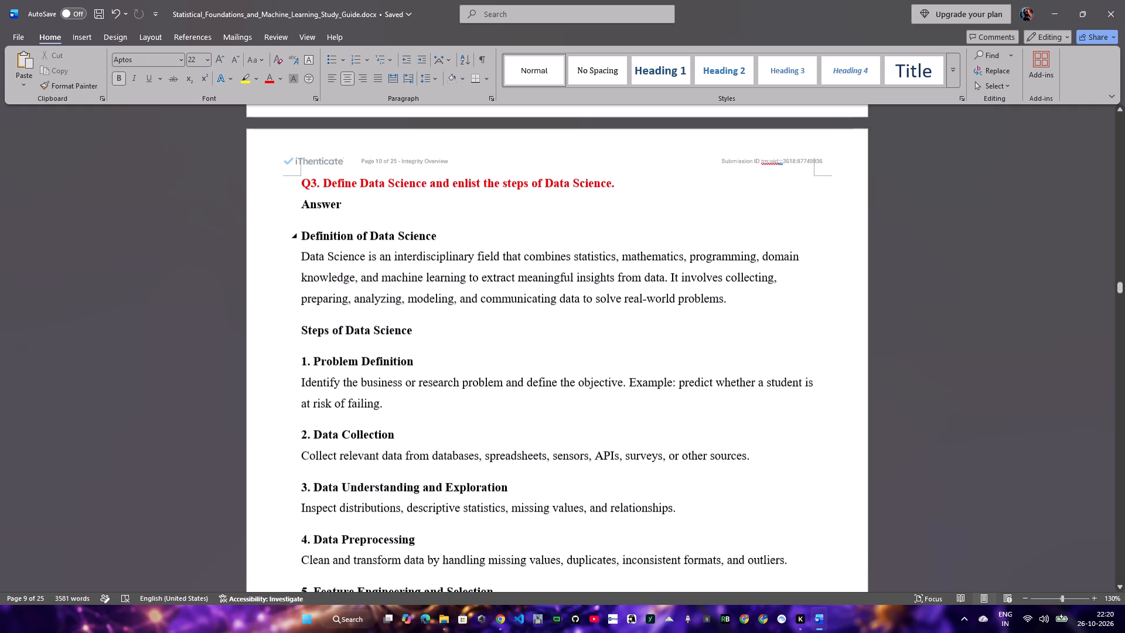
scroll(380, 231, "up", 2)
scroll(429, 494, "down", 12)
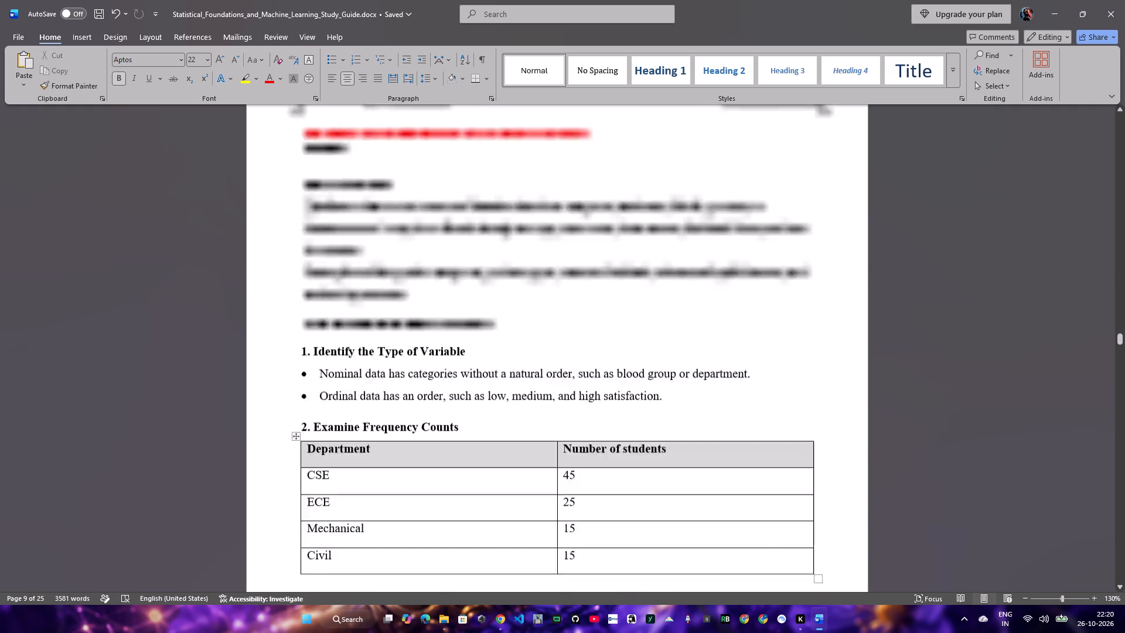
scroll(429, 494, "down", 16)
scroll(429, 494, "up", 3)
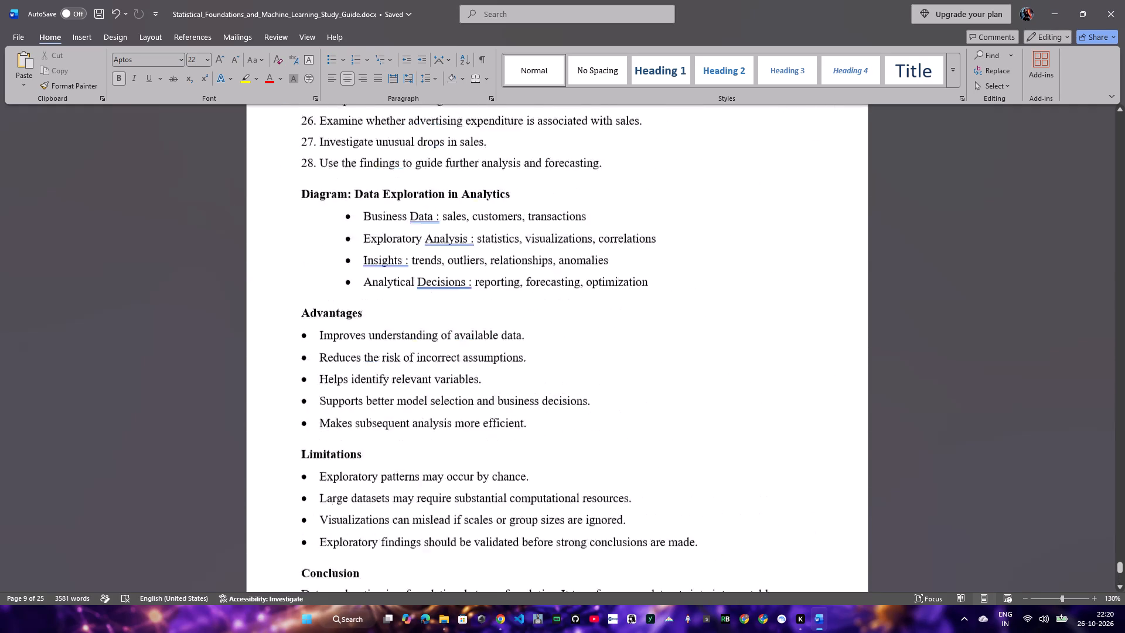
scroll(356, 351, "up", 1)
scroll(301, 222, "up", 2)
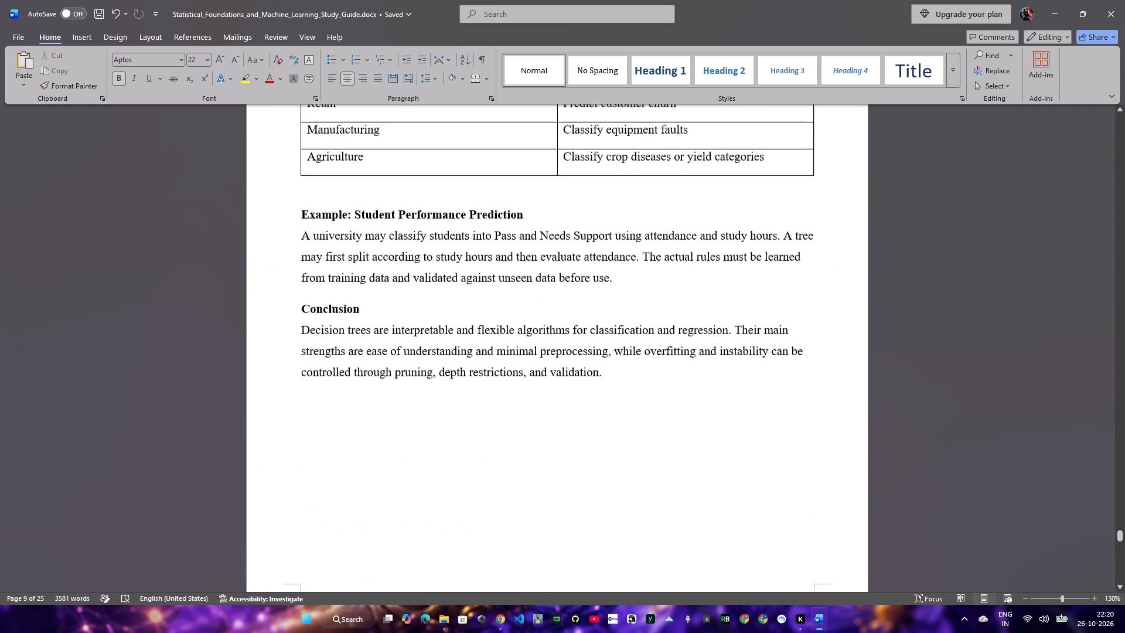
scroll(364, 416, "up", 2)
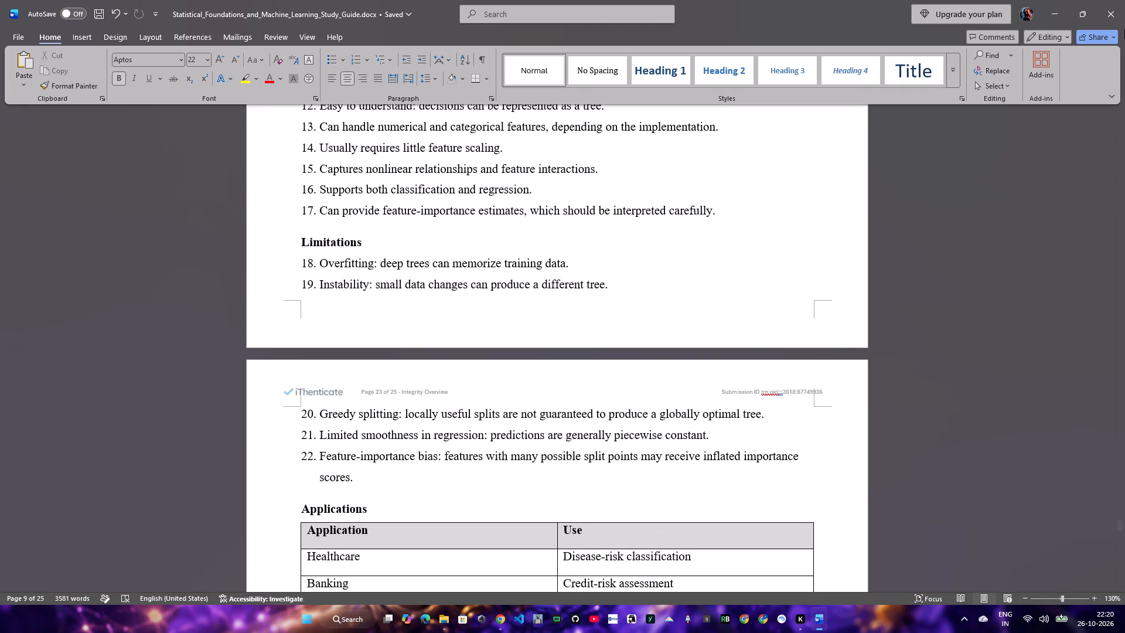
scroll(501, 264, "up", 20)
scroll(501, 264, "up", 20)
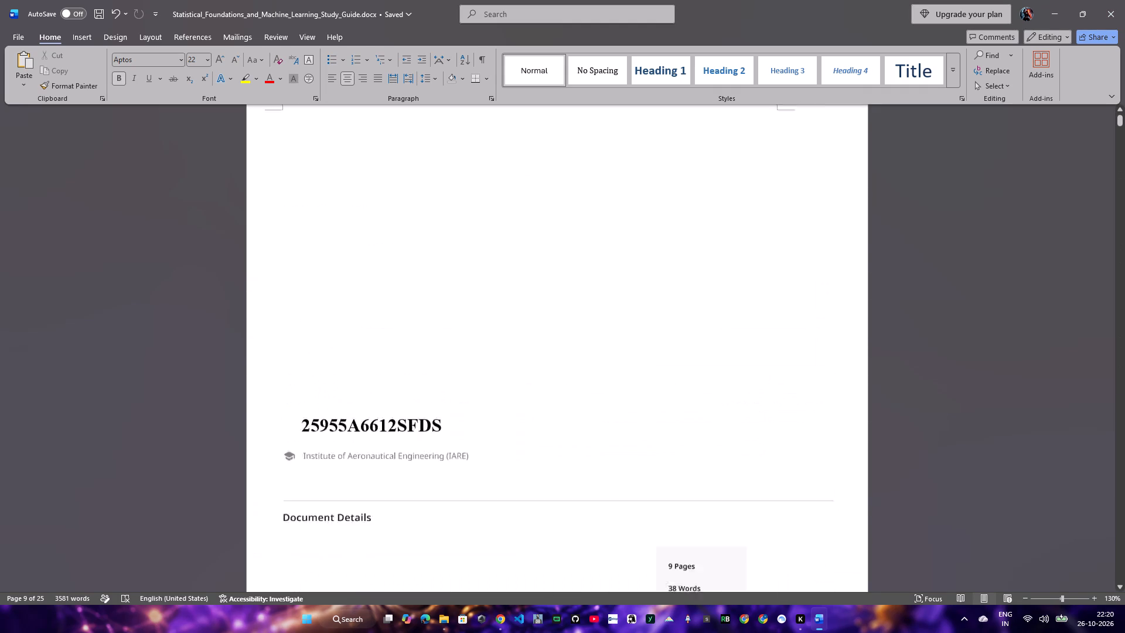
scroll(526, 364, "down", 7)
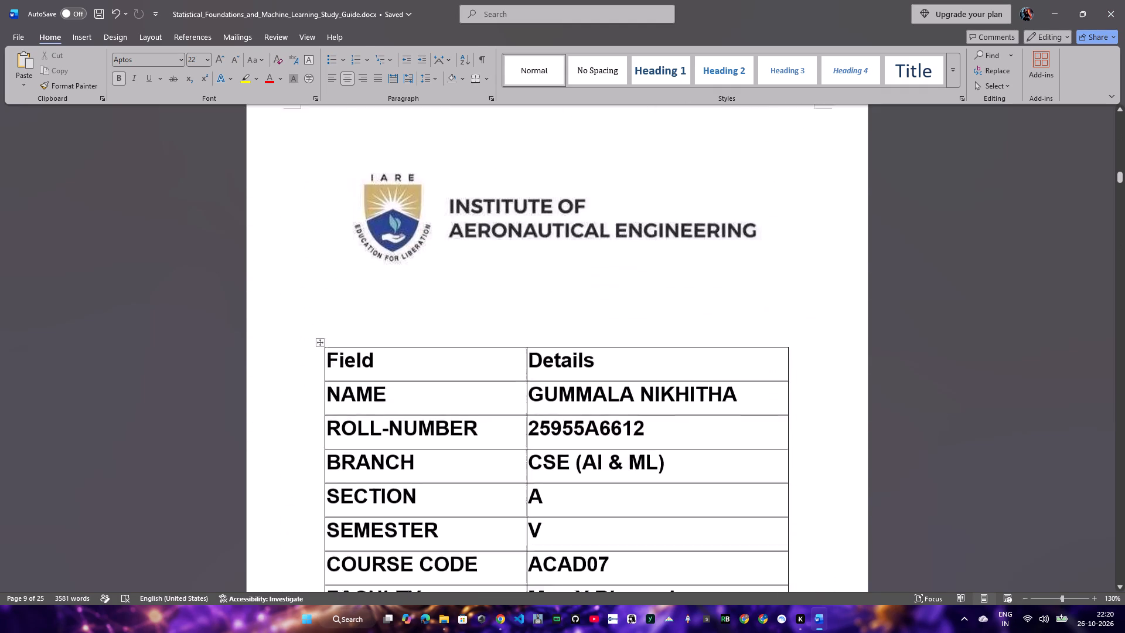
scroll(526, 364, "down", 1)
left_click(1124, 0)
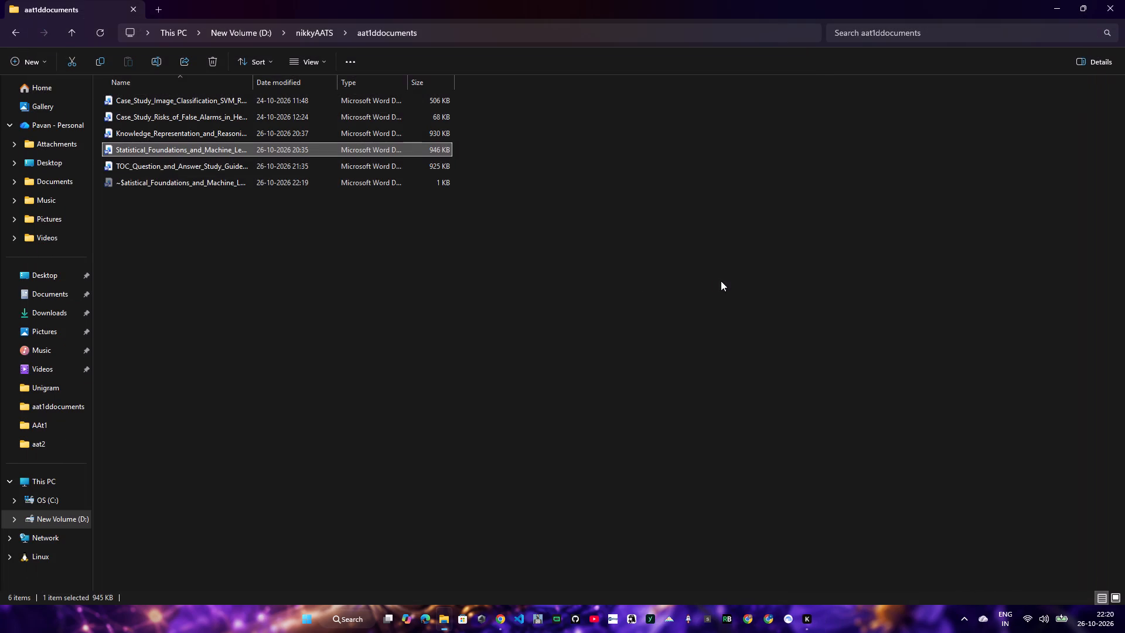
Open the TOC question-and-answer study guide and widen its student details table, including the Field column.
double_click(192, 162)
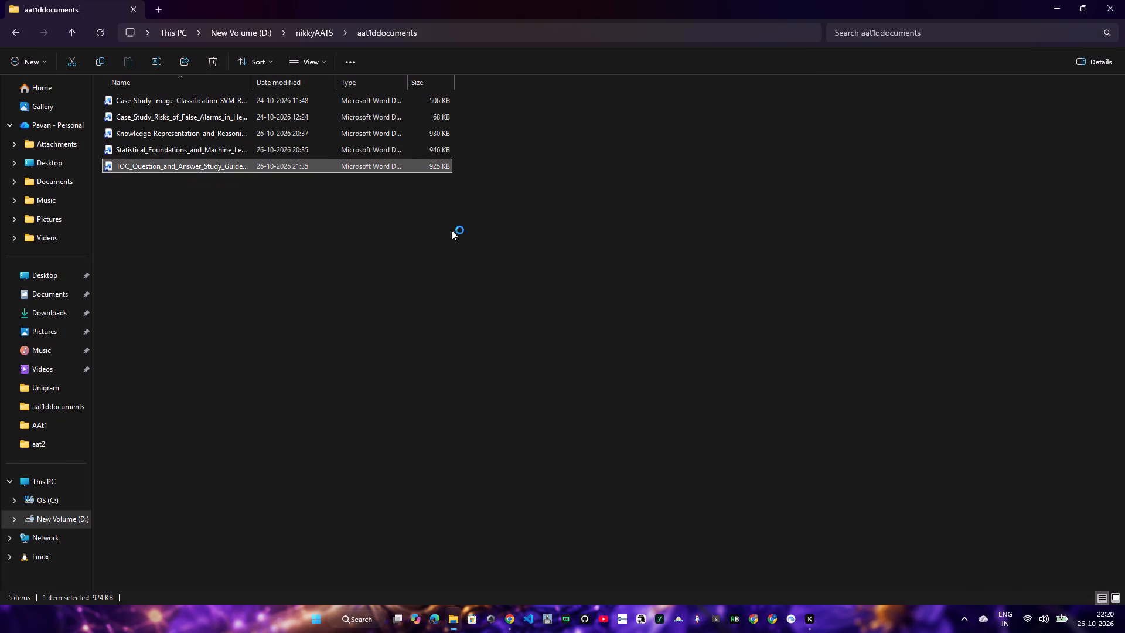
scroll(554, 423, "down", 4)
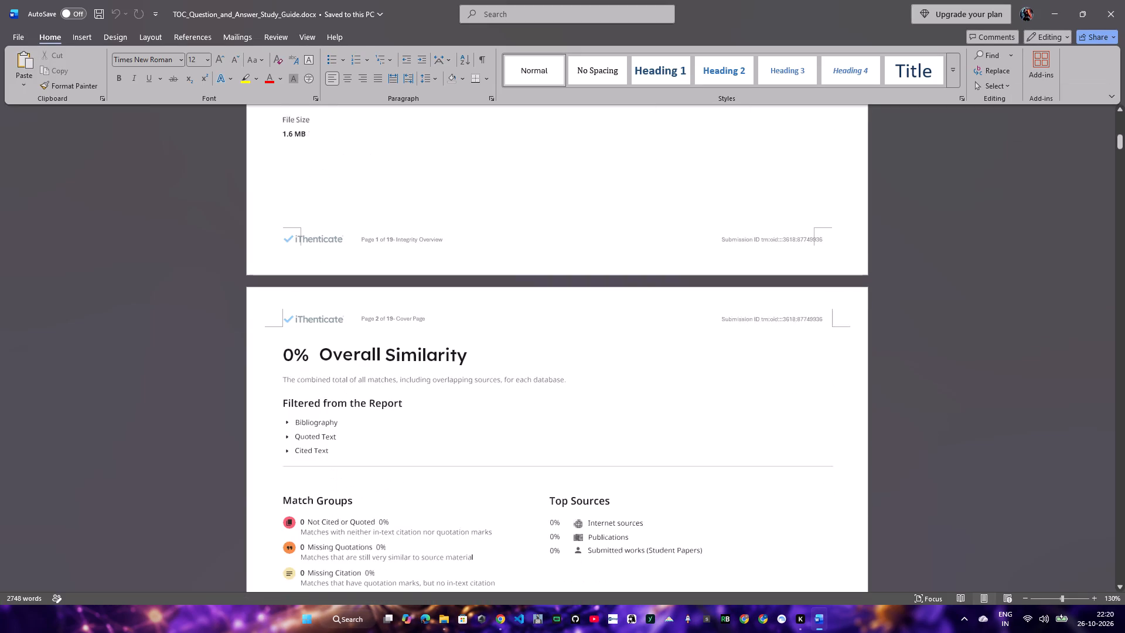
scroll(454, 241, "down", 10)
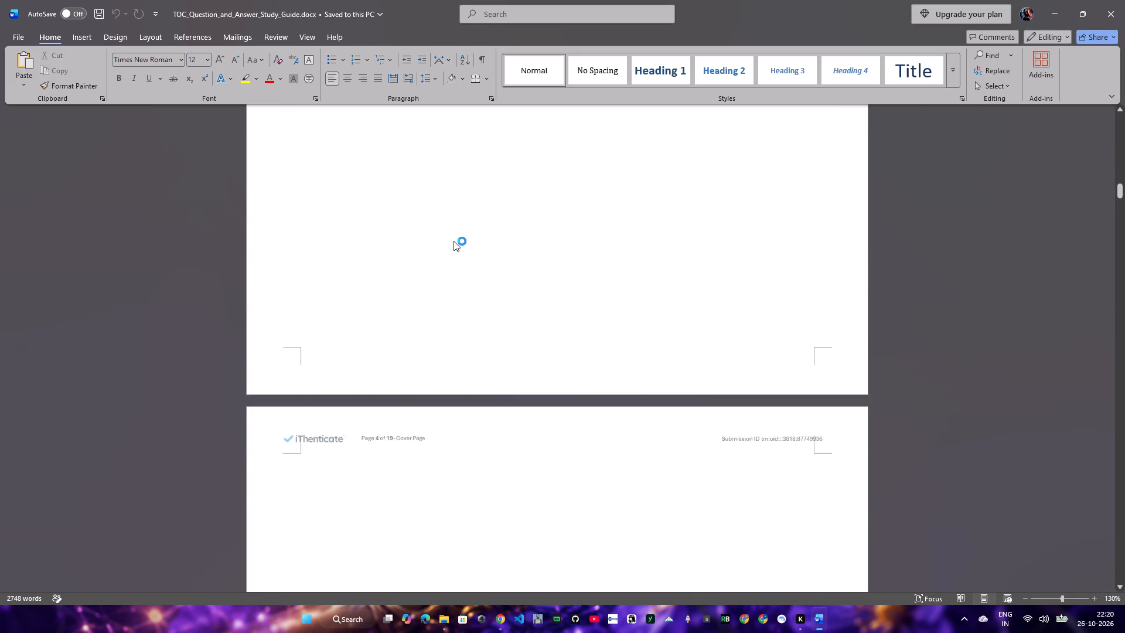
scroll(454, 241, "down", 1)
scroll(551, 200, "up", 4)
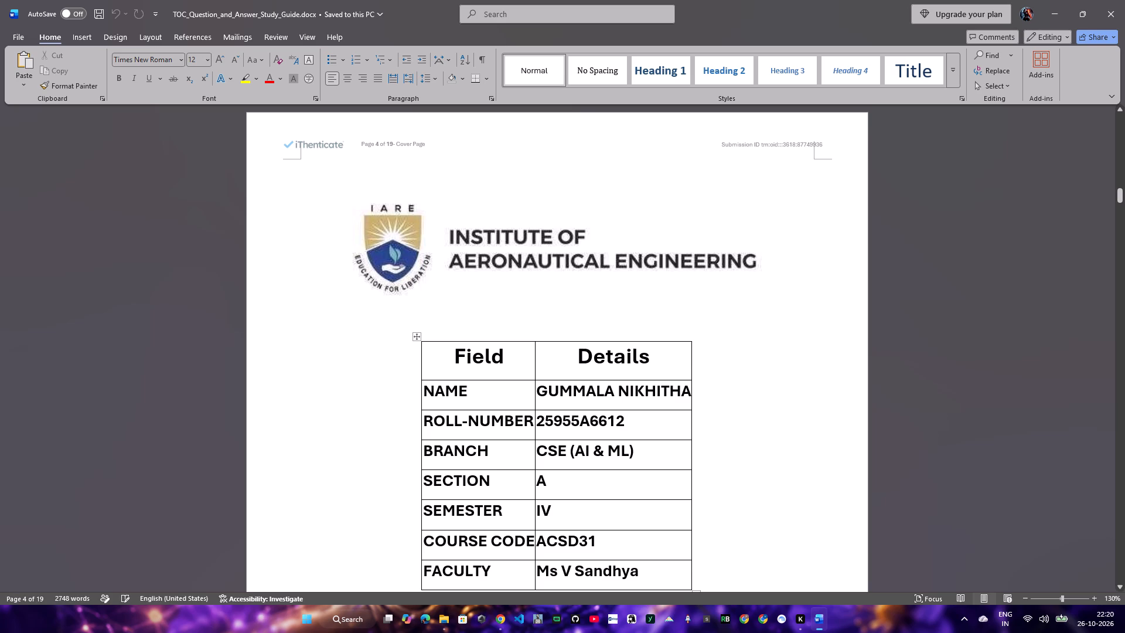
left_click_drag(534, 458, 546, 459)
scroll(727, 466, "down", 1)
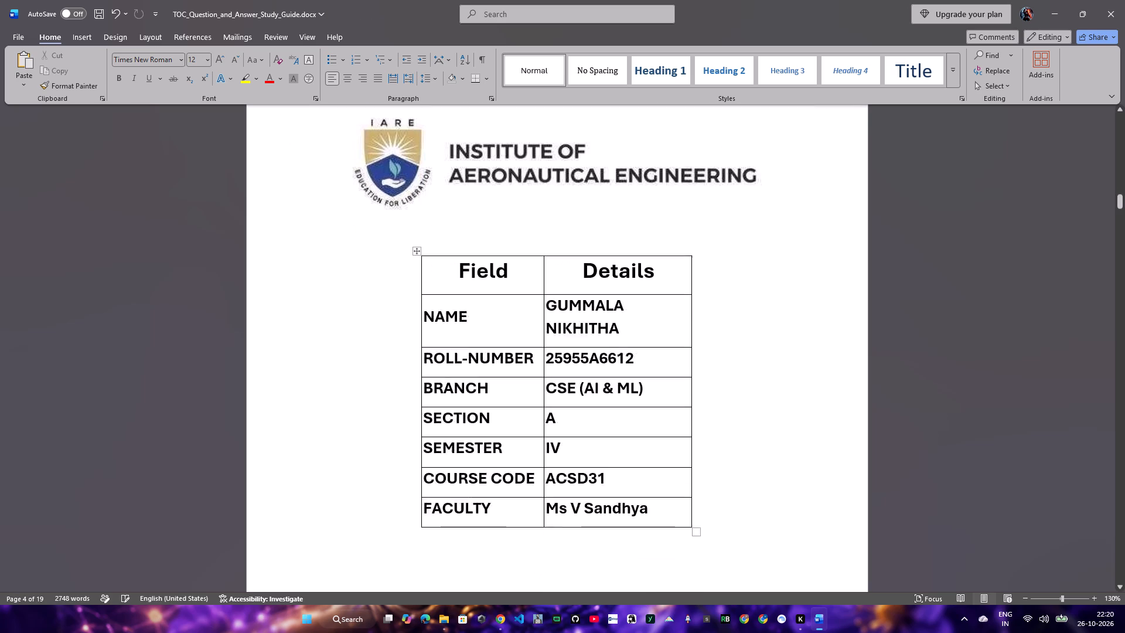
scroll(727, 466, "down", 1)
left_click_drag(695, 387, 734, 374)
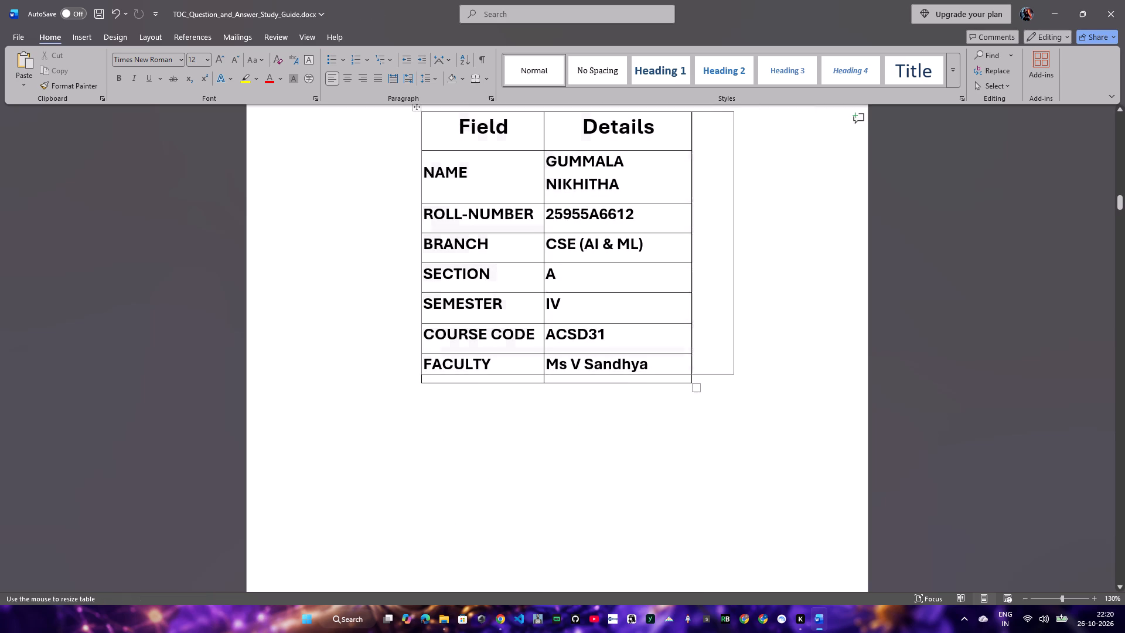
left_click_drag(734, 374, 745, 365)
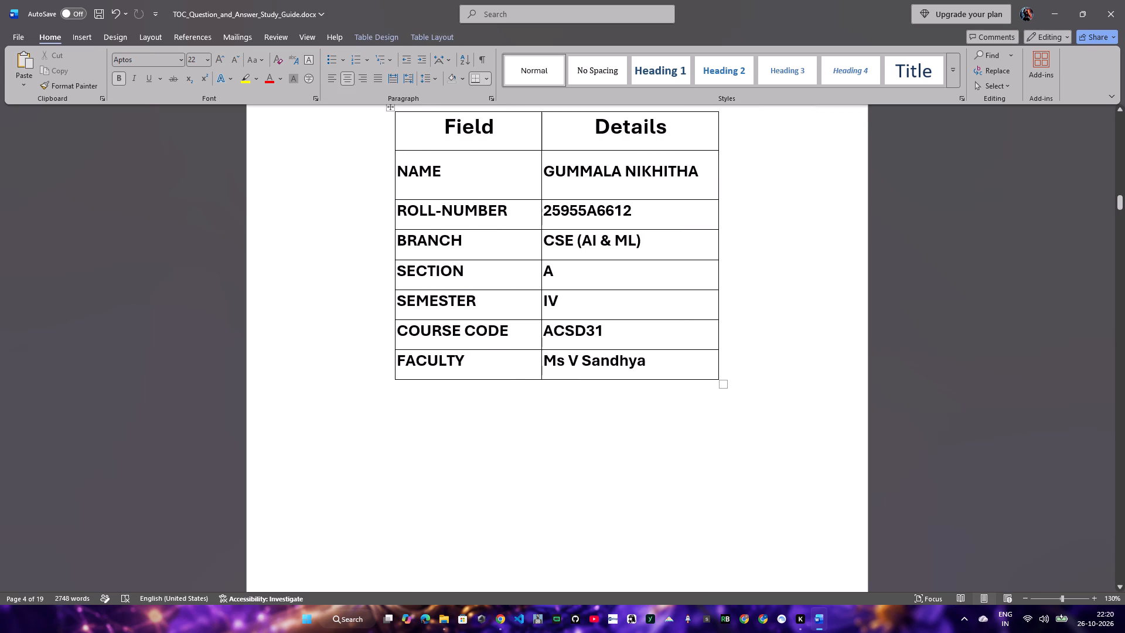
Set the semester in the TOC study guide's student details table to V and save the document.
left_click(549, 297)
key("BackSpace")
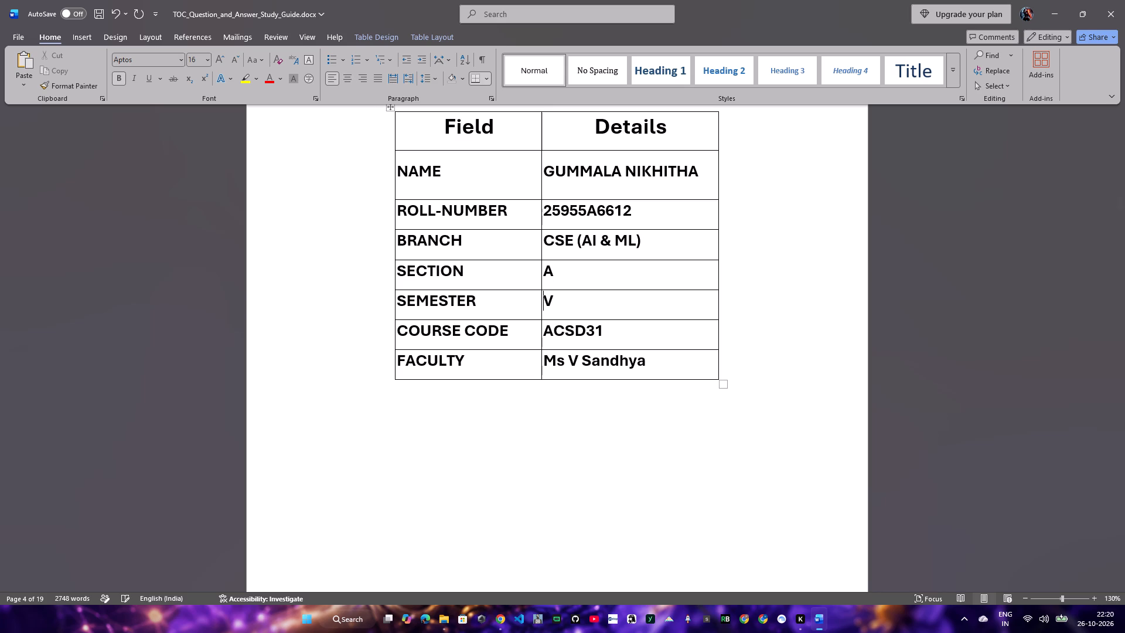
key("ctrl+s")
key("ctrl+s")
Check the TOC study guide's remaining pages through to the end, save it again, and close it.
scroll(653, 412, "down", 13)
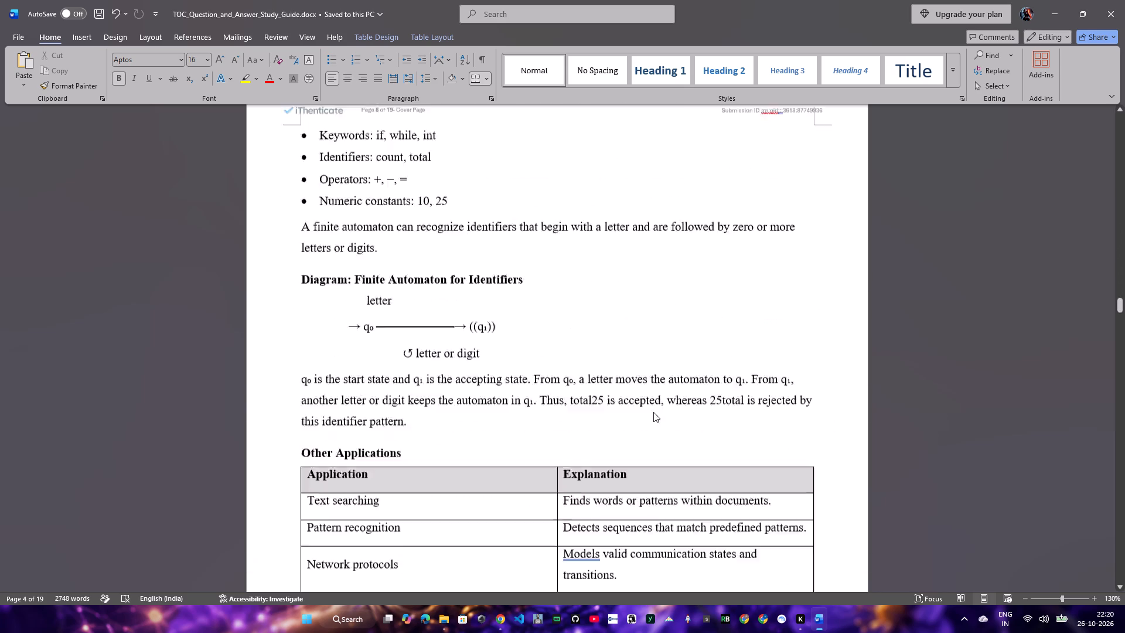
scroll(653, 412, "down", 11)
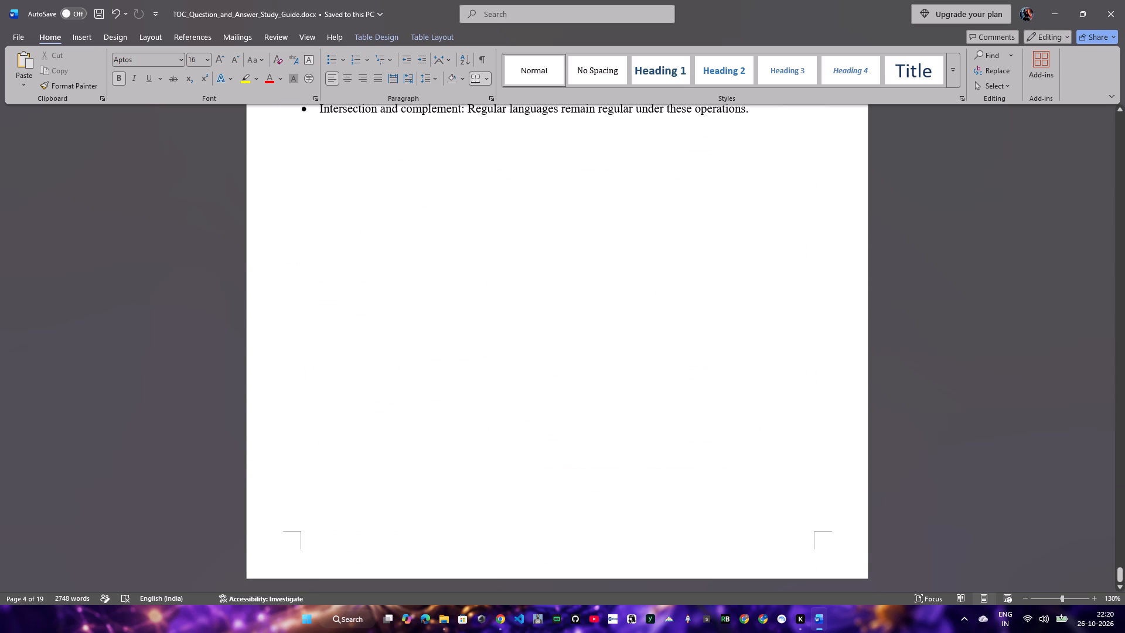
key("ctrl+s")
key("ctrl+s")
left_click(1124, 0)
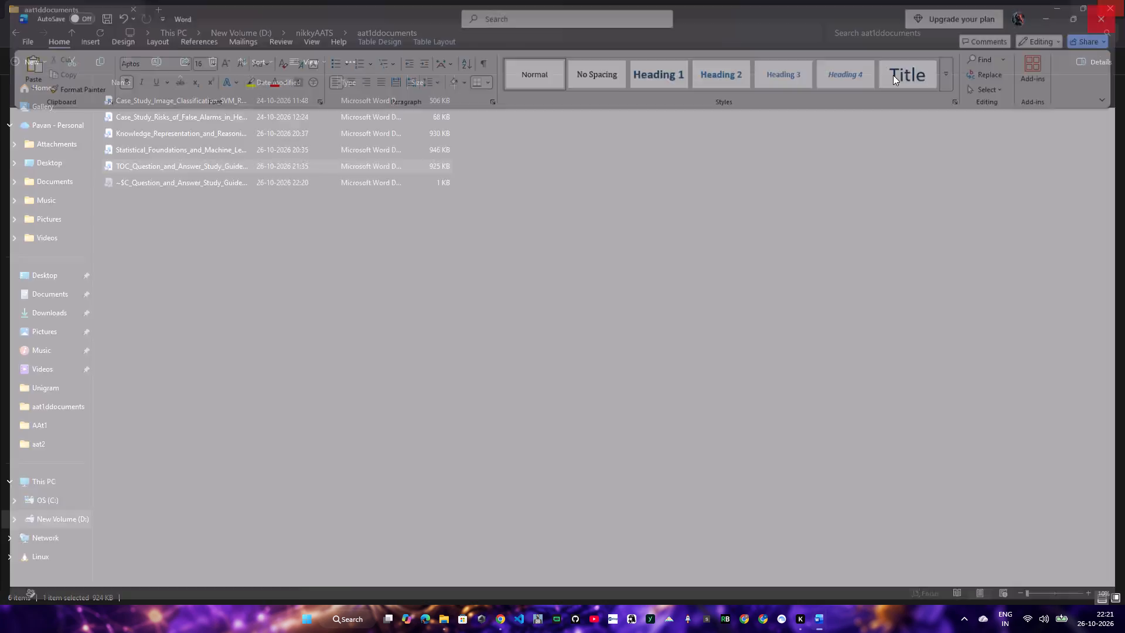
Open the Knowledge Representation and Reasoning study guide, set the semester in its student details table to V, and save it.
double_click(283, 174)
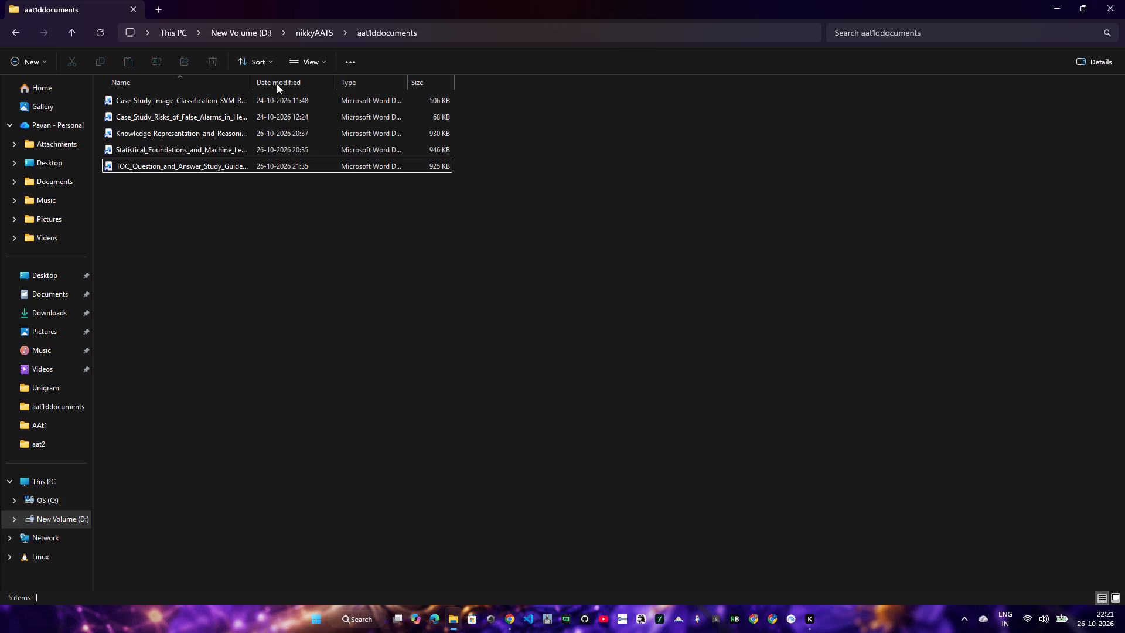
left_click(262, 103)
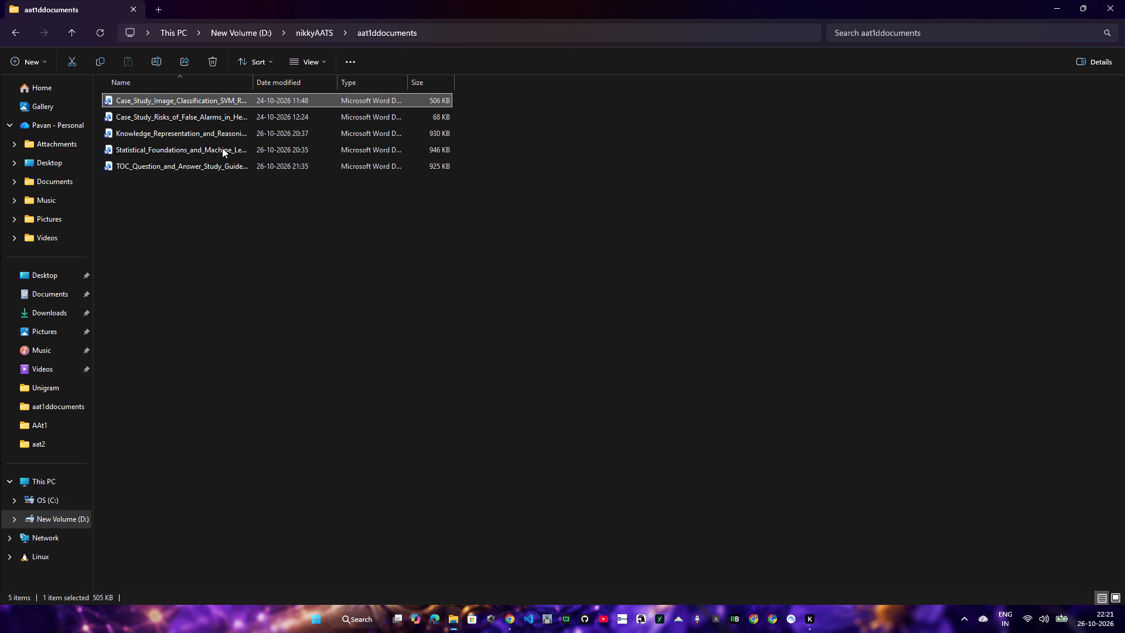
double_click(217, 130)
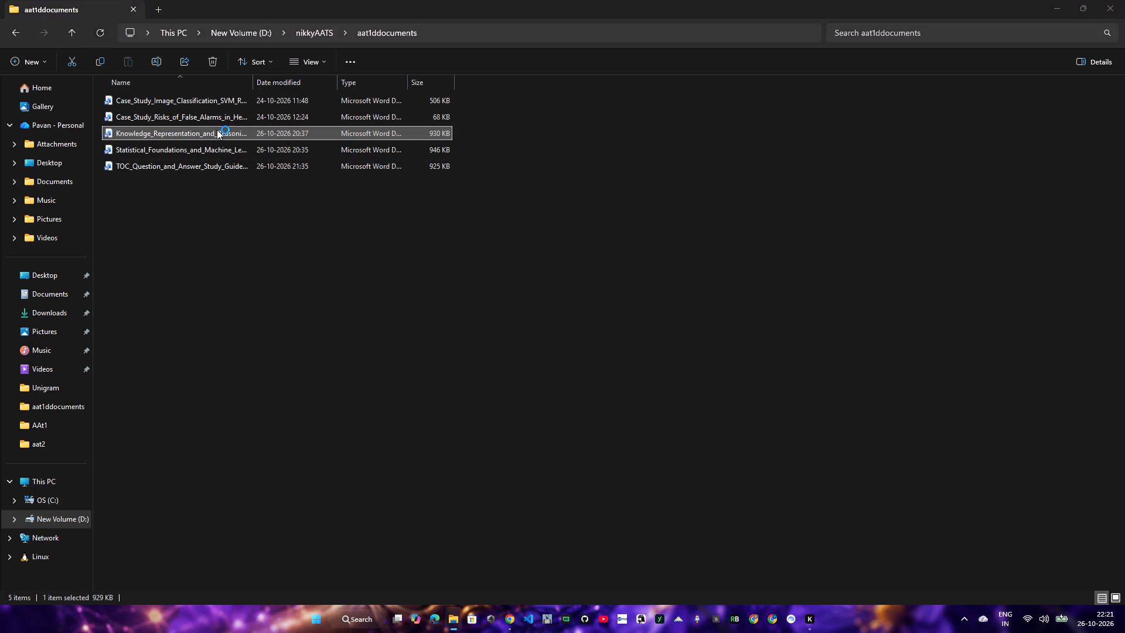
scroll(319, 274, "down", 6)
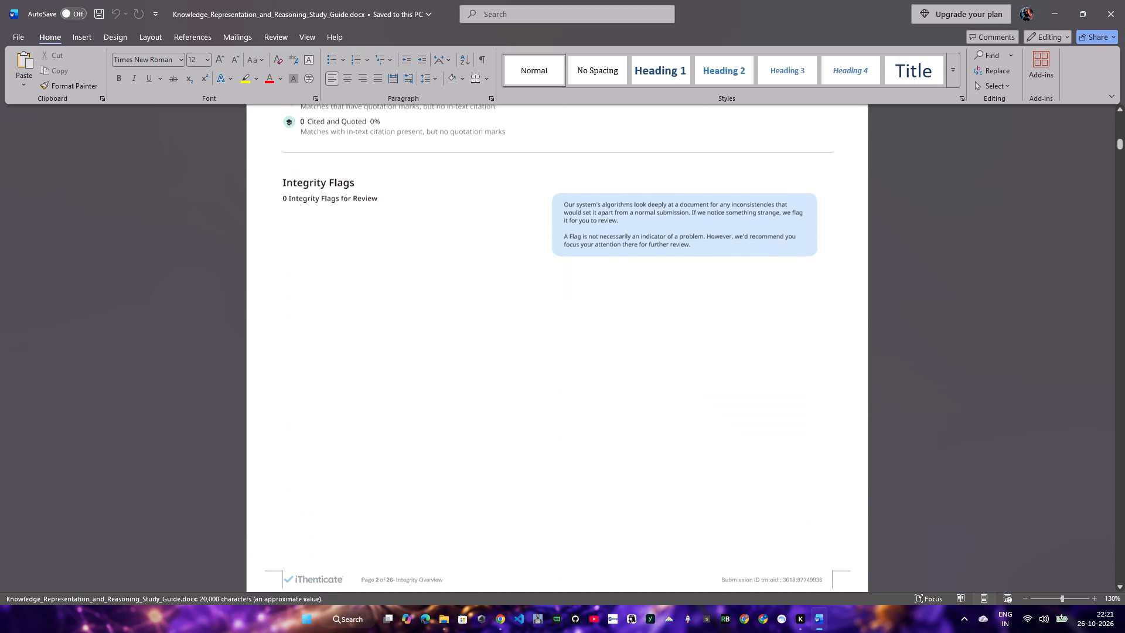
scroll(319, 274, "down", 7)
scroll(580, 208, "up", 1)
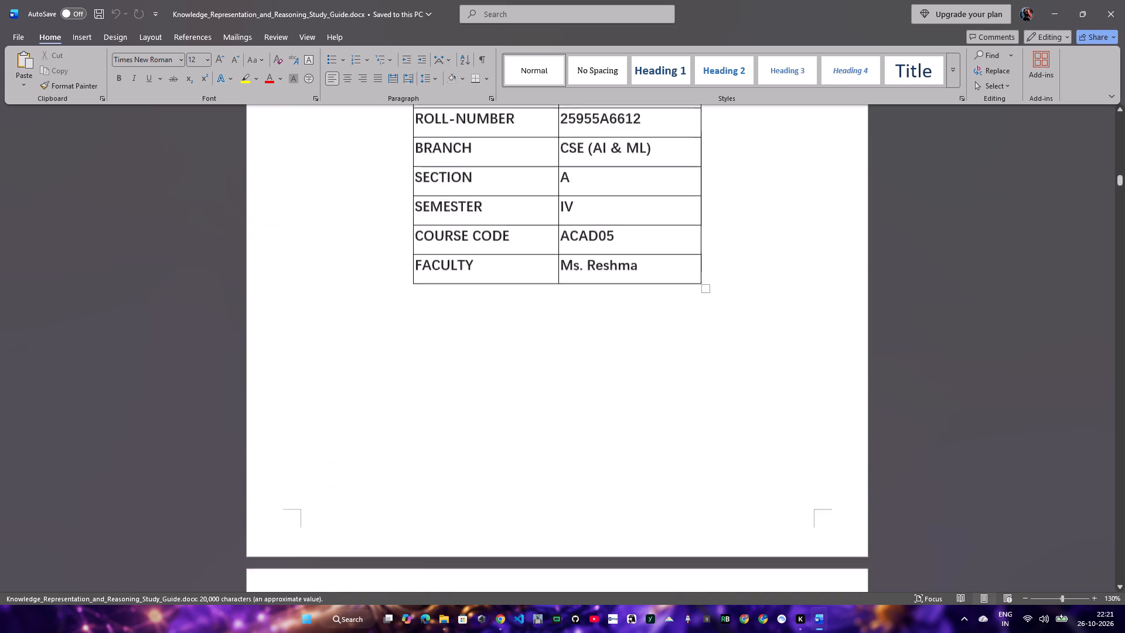
scroll(580, 208, "up", 1)
left_click(569, 305)
key("Left")
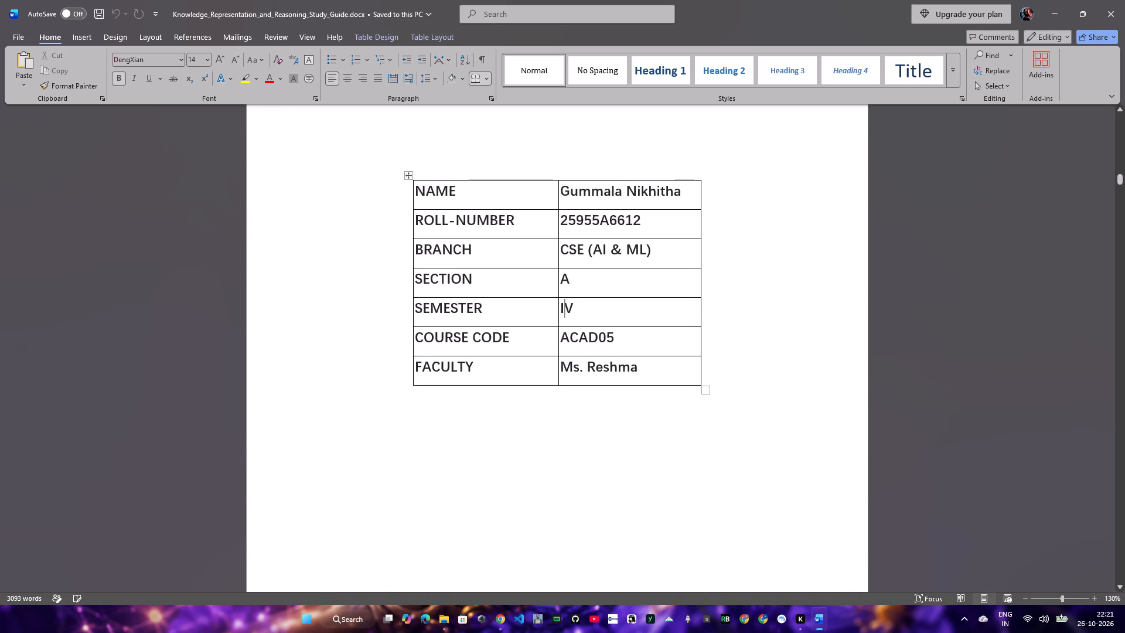
key("BackSpace")
key("ctrl+s")
key("ctrl+s")
Recheck the Knowledge Representation guide's cover pages and the start of its Q1 answer, and close the document.
scroll(569, 305, "up", 2)
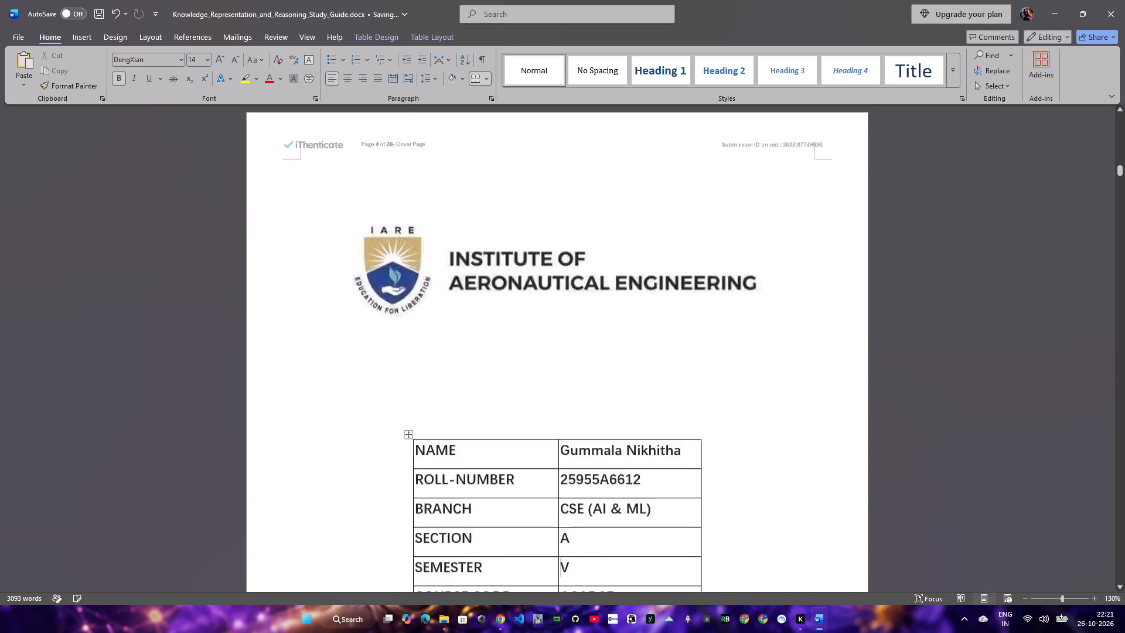
scroll(569, 305, "up", 3)
scroll(499, 300, "up", 3)
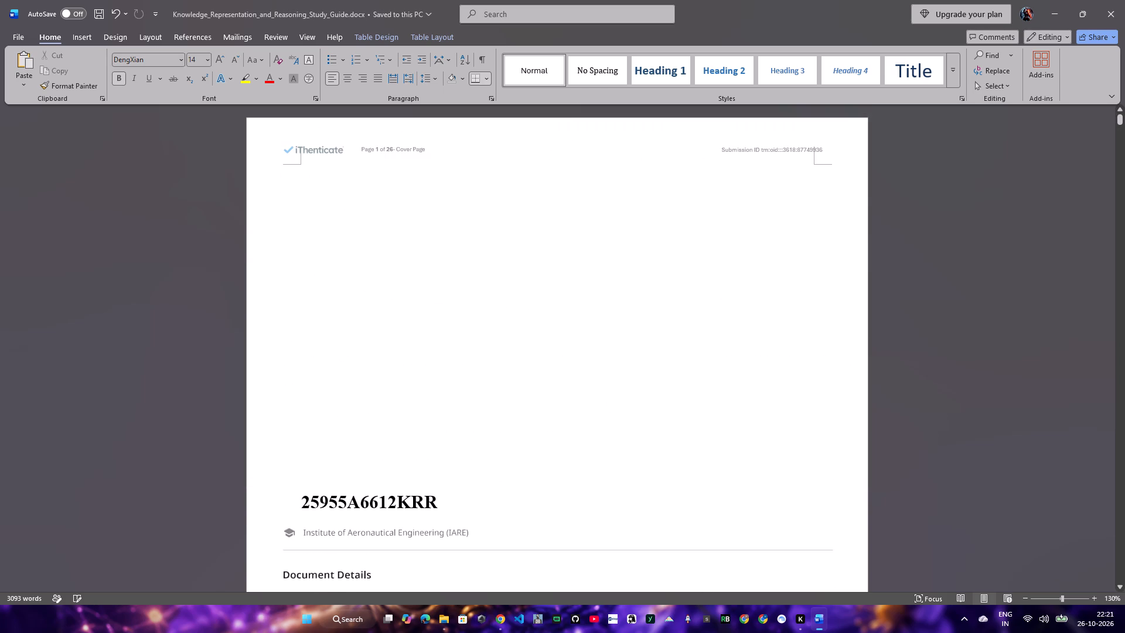
scroll(499, 300, "up", 3)
scroll(499, 300, "down", 10)
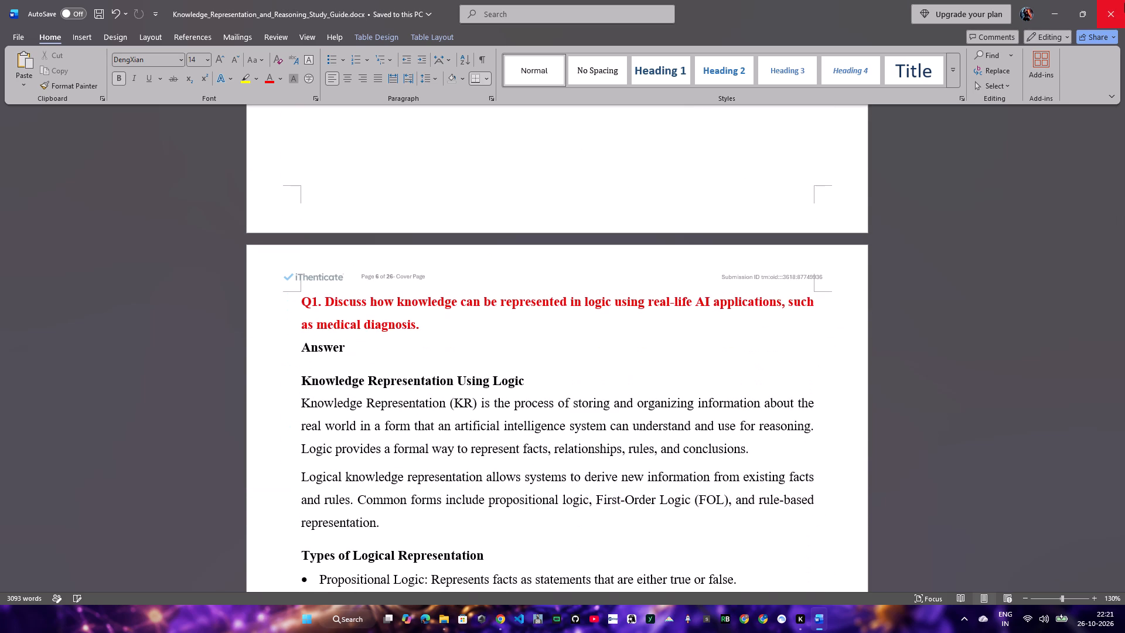
scroll(591, 397, "down", 7)
left_click(1124, 0)
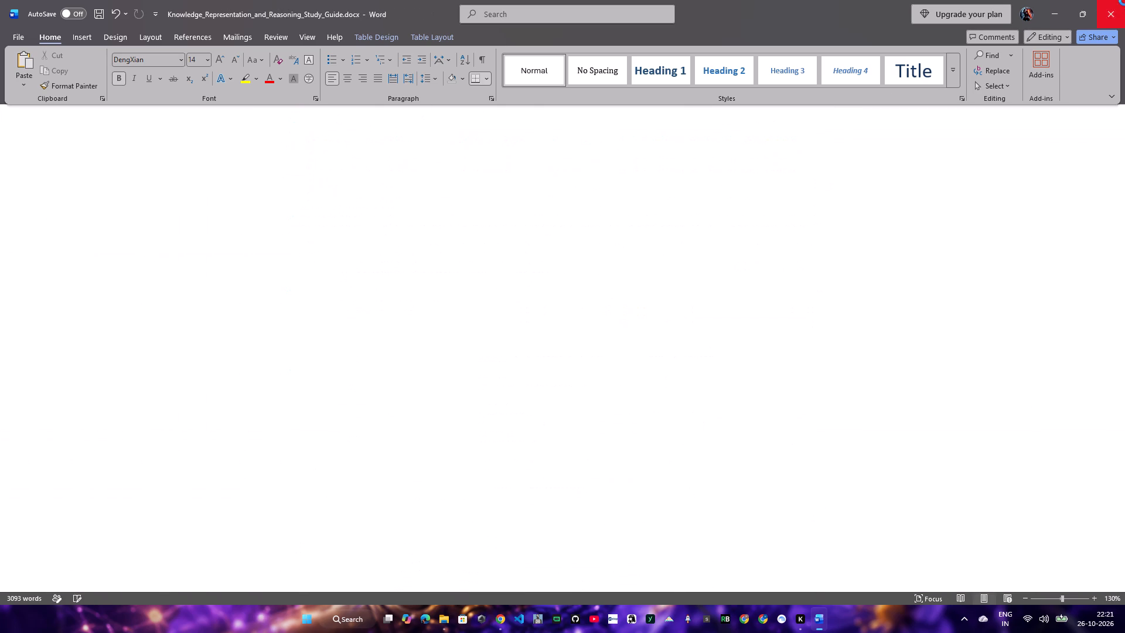
Open the Statistical Foundations and Machine Learning study guide and set the student details rows below the header to 18 pt bold.
double_click(244, 149)
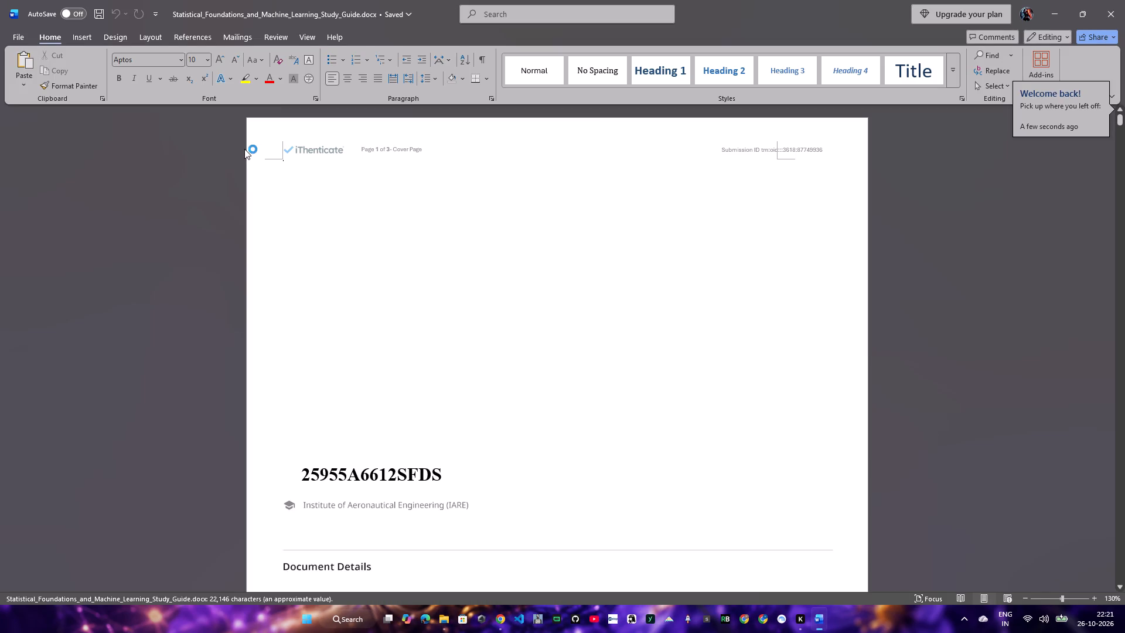
scroll(468, 329, "down", 7)
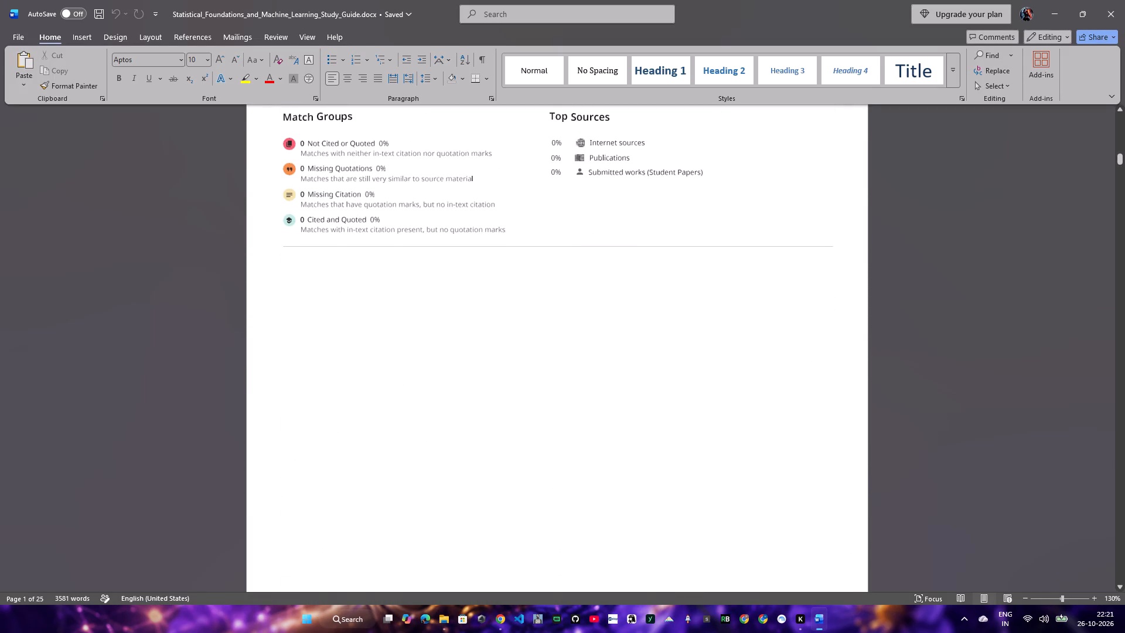
scroll(468, 329, "down", 4)
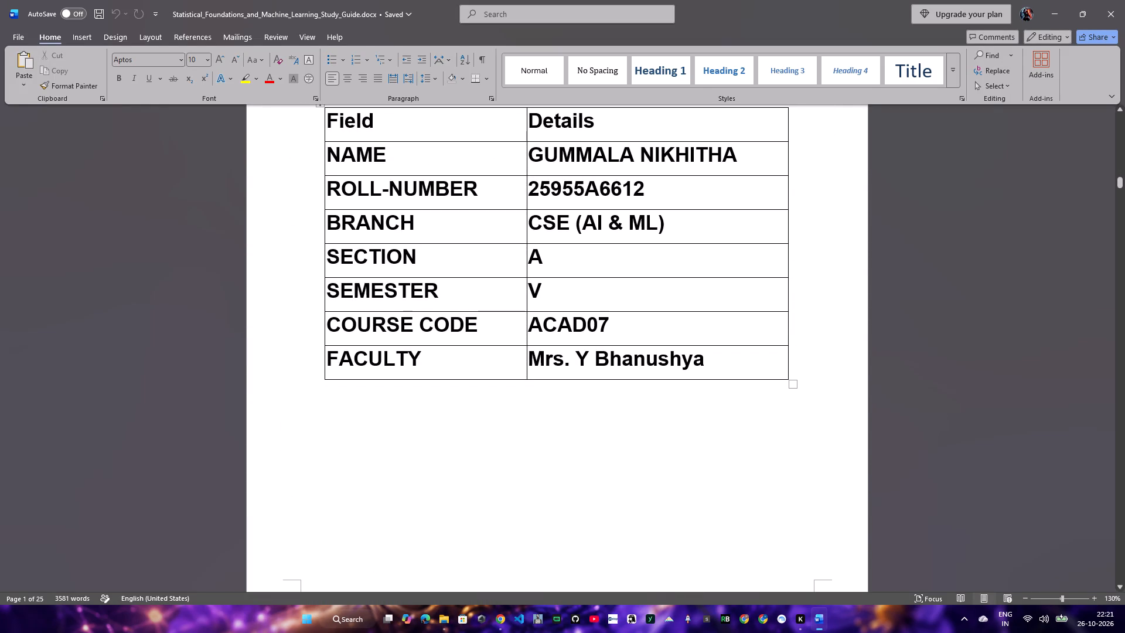
scroll(530, 203, "up", 1)
left_click_drag(718, 537, 714, 536)
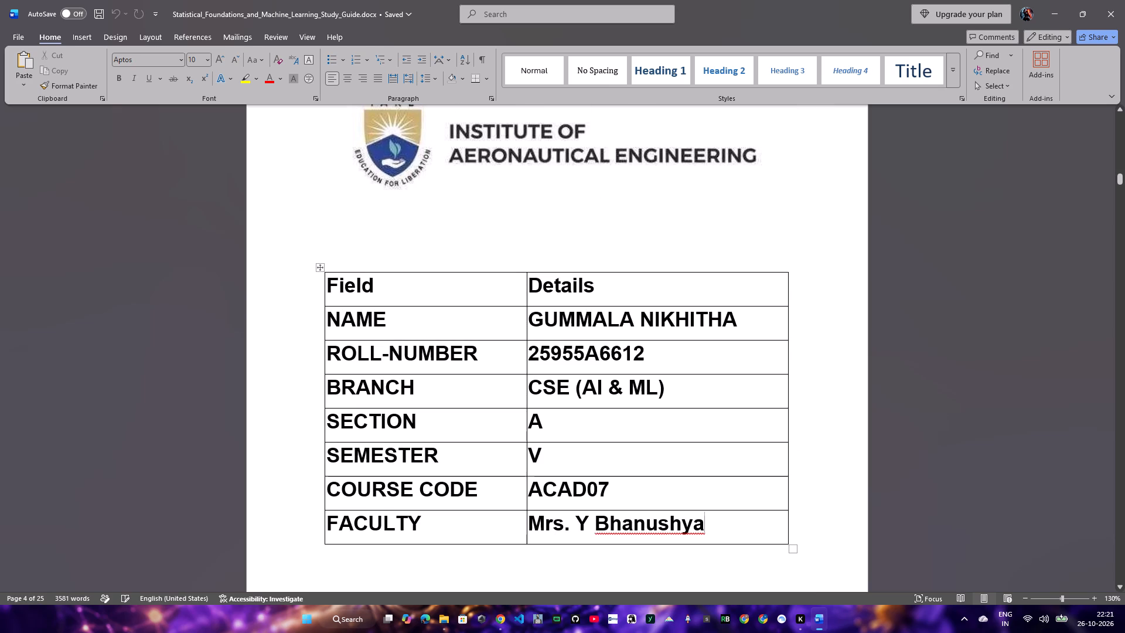
left_click_drag(714, 536, 313, 321)
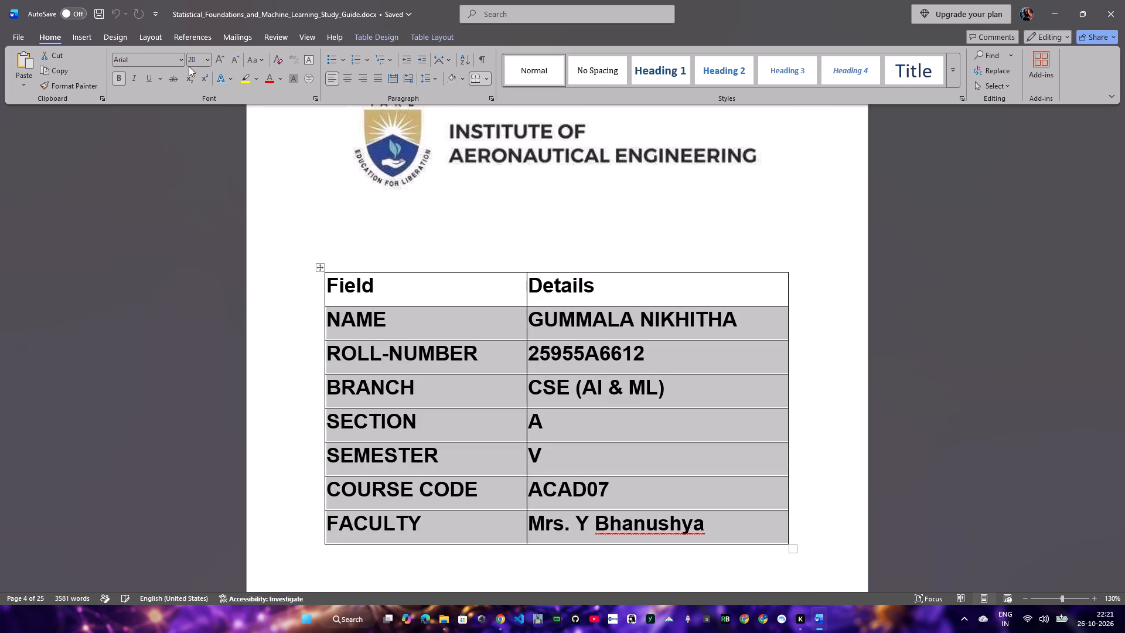
left_click(117, 80)
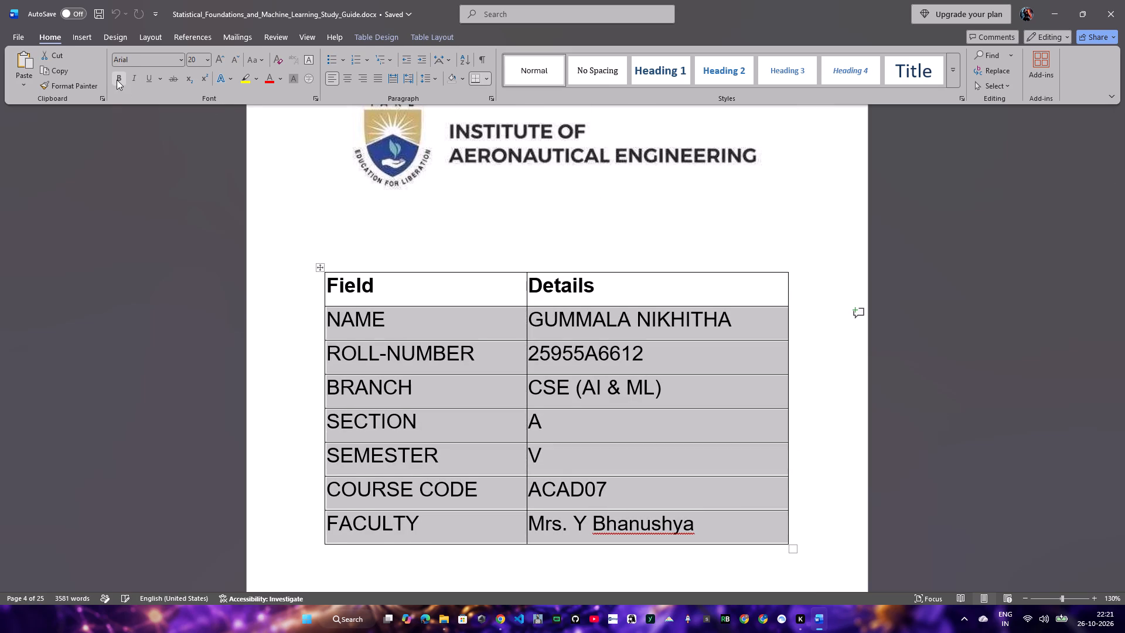
left_click(117, 80)
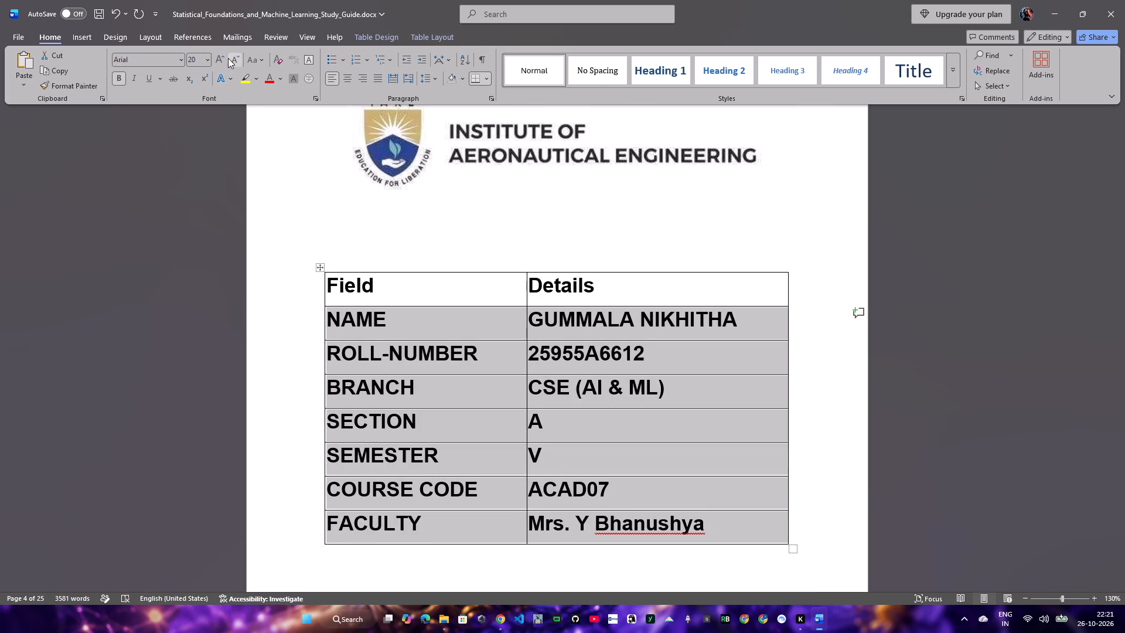
left_click(229, 59)
Enlarge the Field and Details header row of the student details table to 22 pt.
left_click(403, 300)
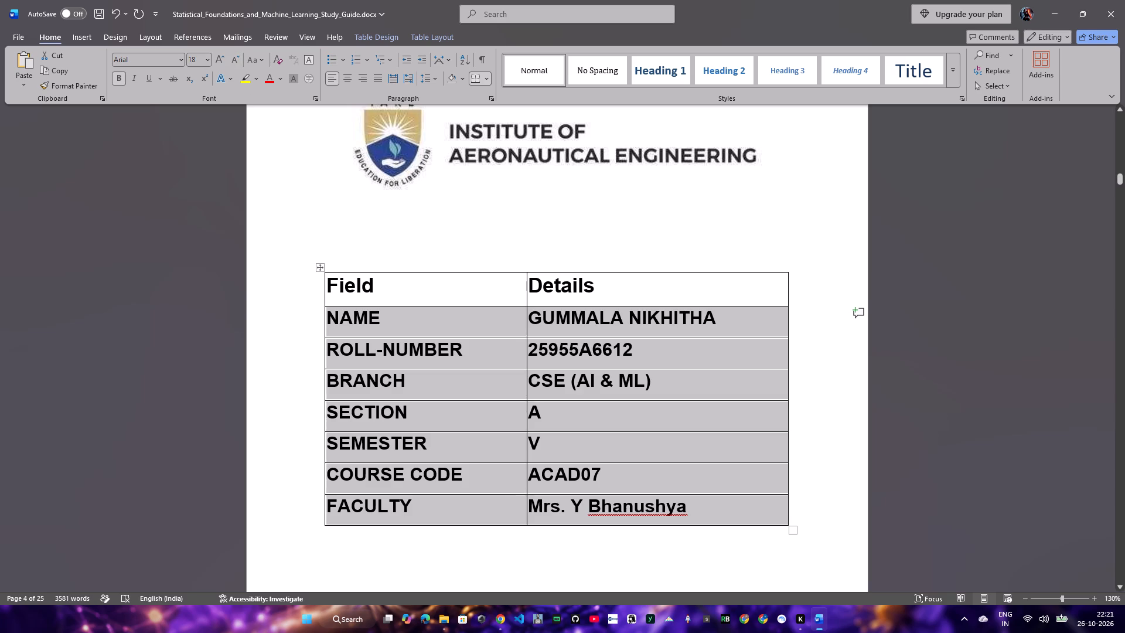
left_click_drag(626, 301, 419, 297)
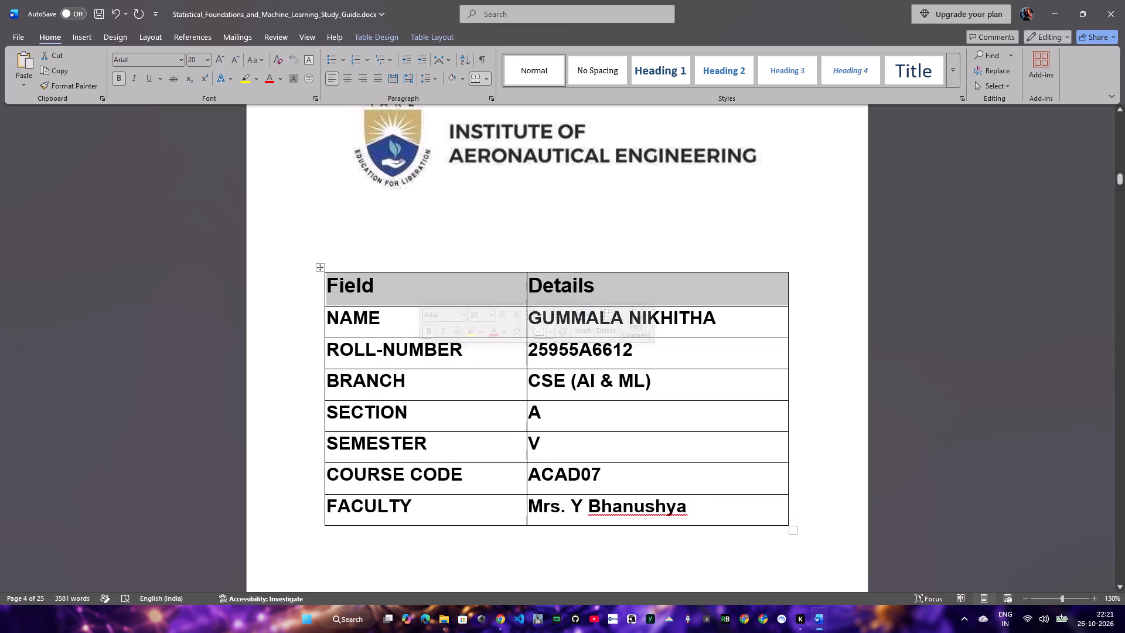
left_click(223, 65)
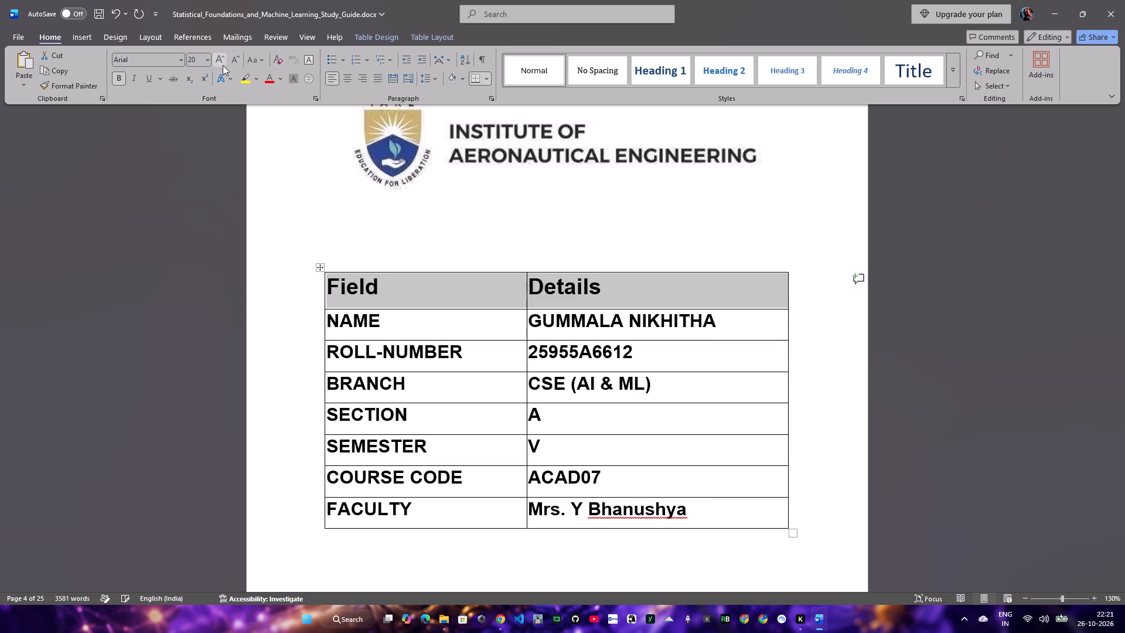
left_click(456, 215)
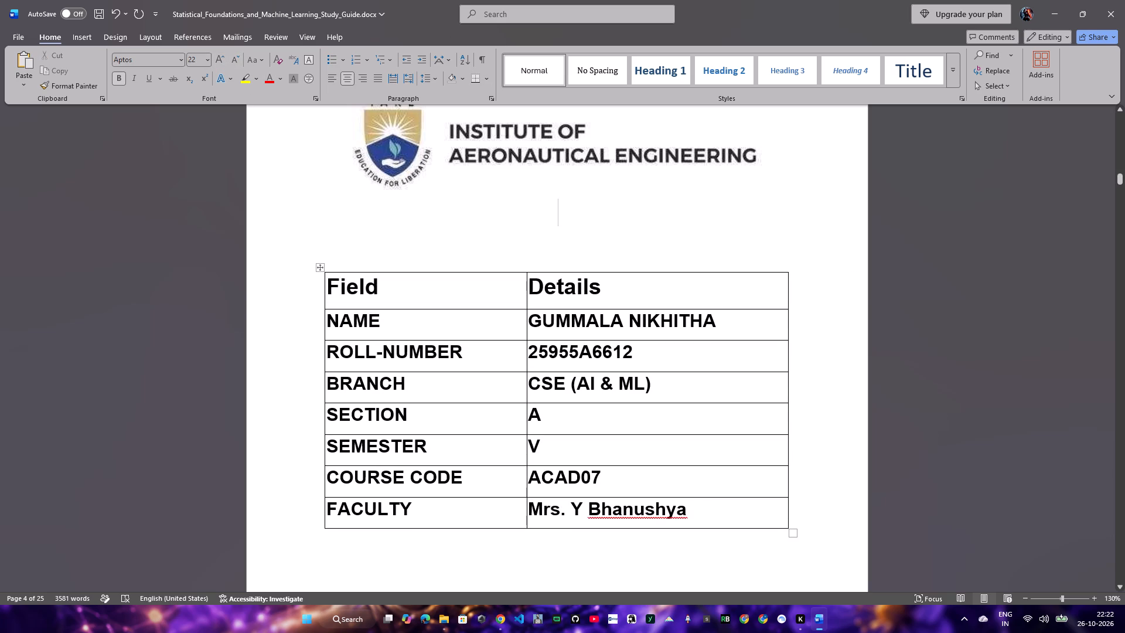
Centre the header row text of the student details table and save the document.
left_click_drag(684, 288, 381, 314)
left_click(497, 284)
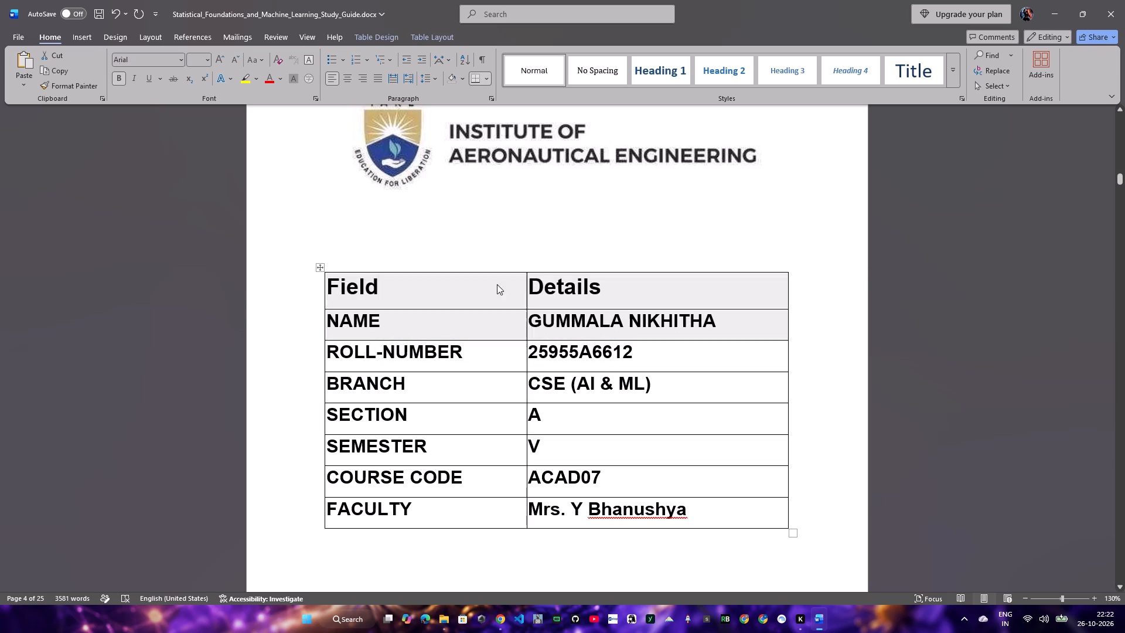
left_click_drag(696, 291, 408, 285)
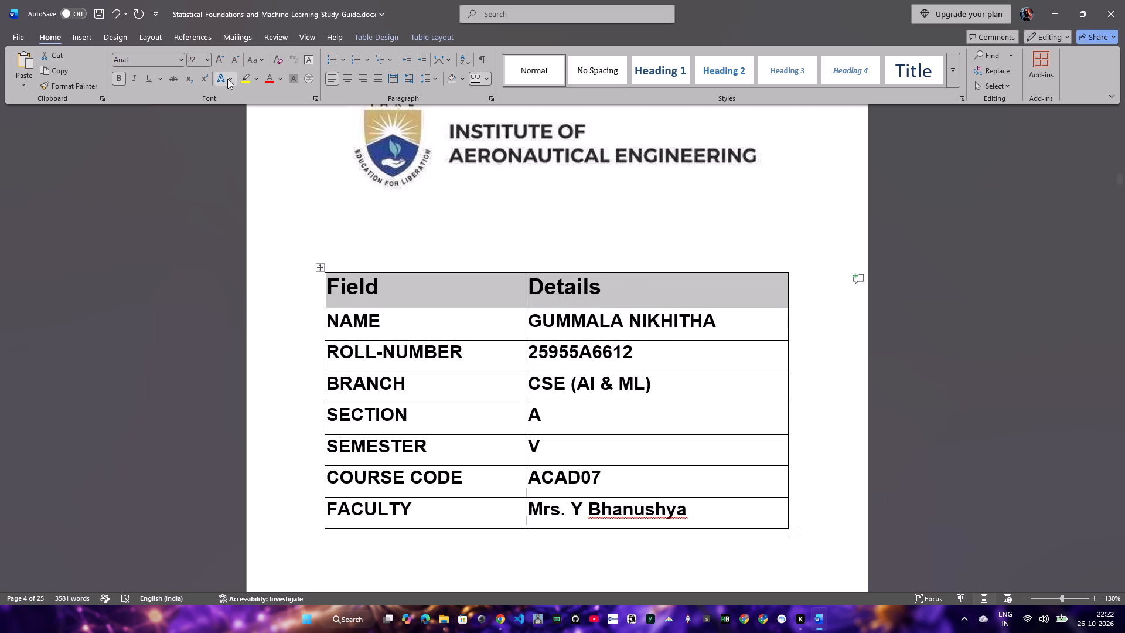
left_click(354, 77)
left_click(447, 202)
scroll(447, 202, "up", 3)
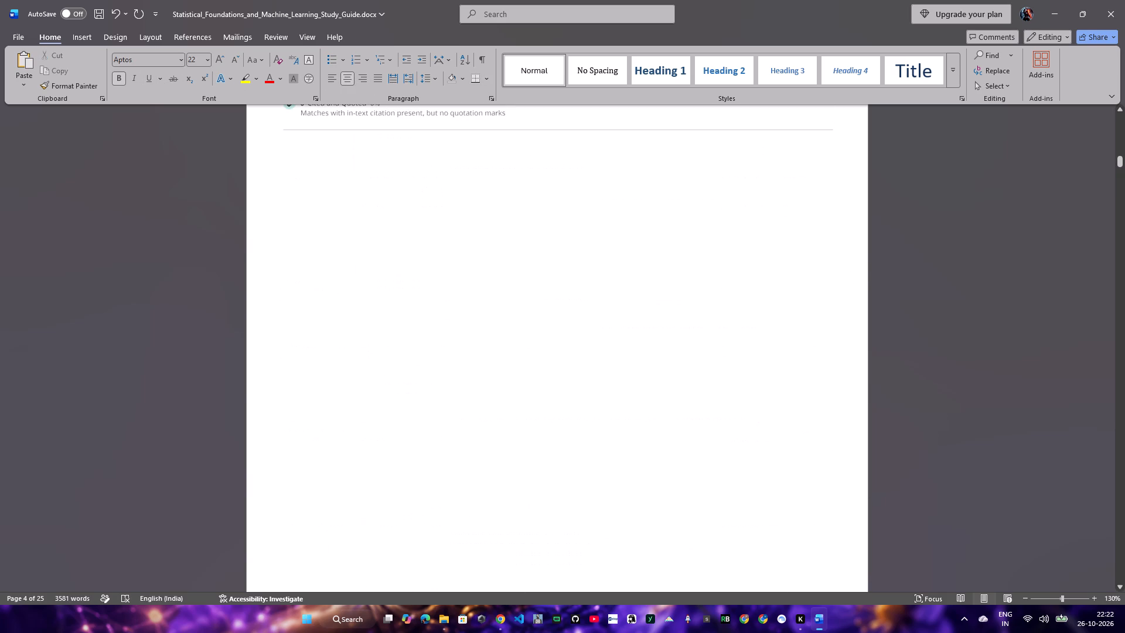
key("ctrl+s")
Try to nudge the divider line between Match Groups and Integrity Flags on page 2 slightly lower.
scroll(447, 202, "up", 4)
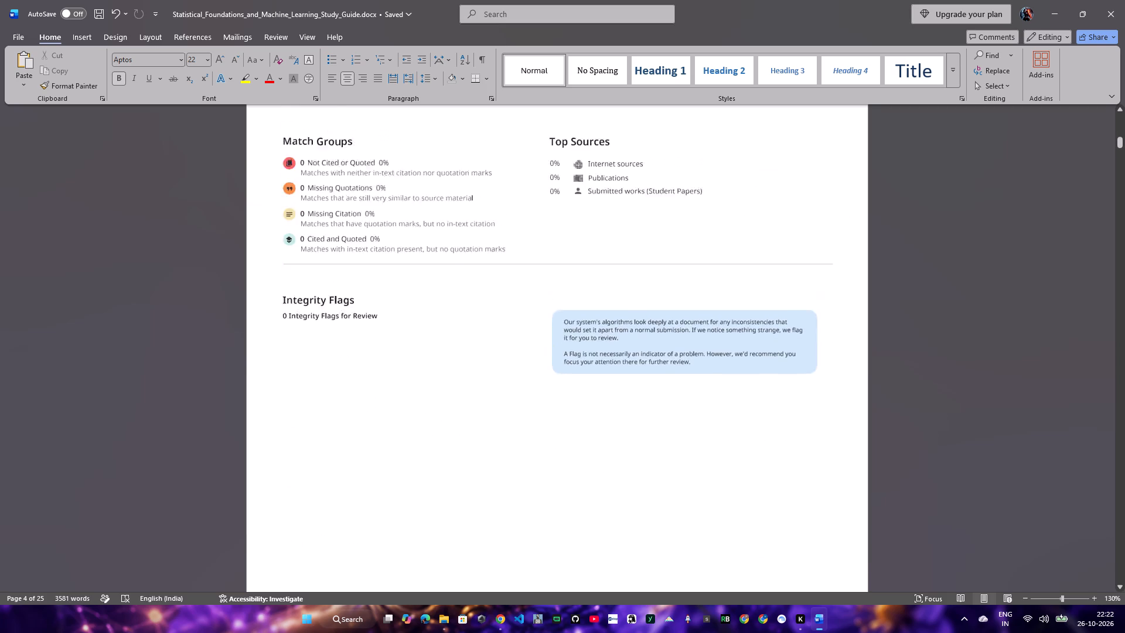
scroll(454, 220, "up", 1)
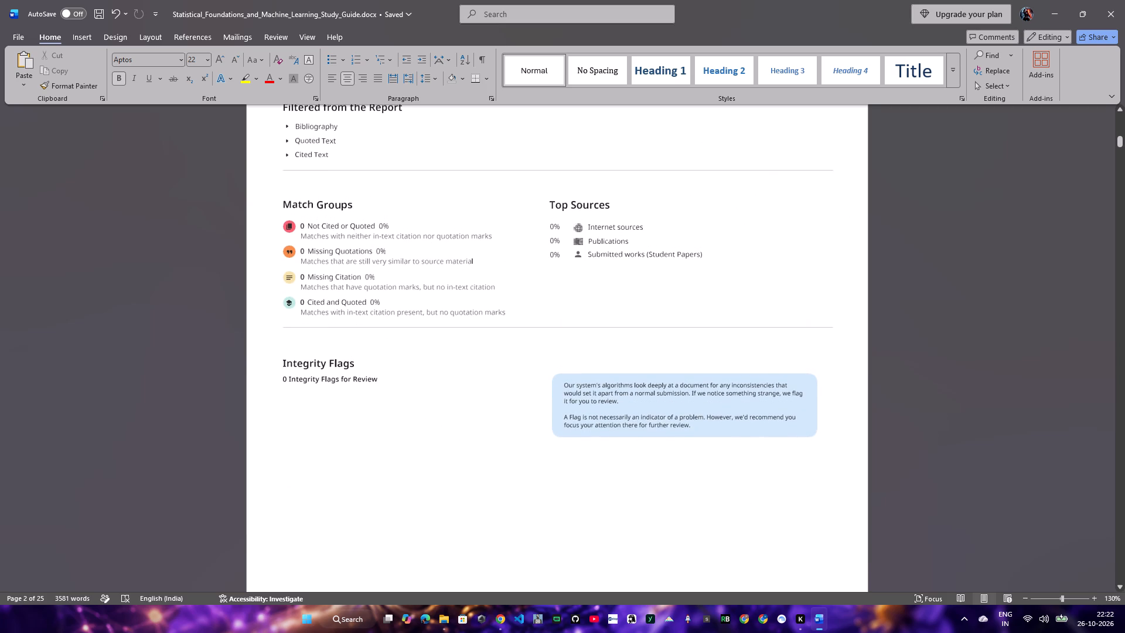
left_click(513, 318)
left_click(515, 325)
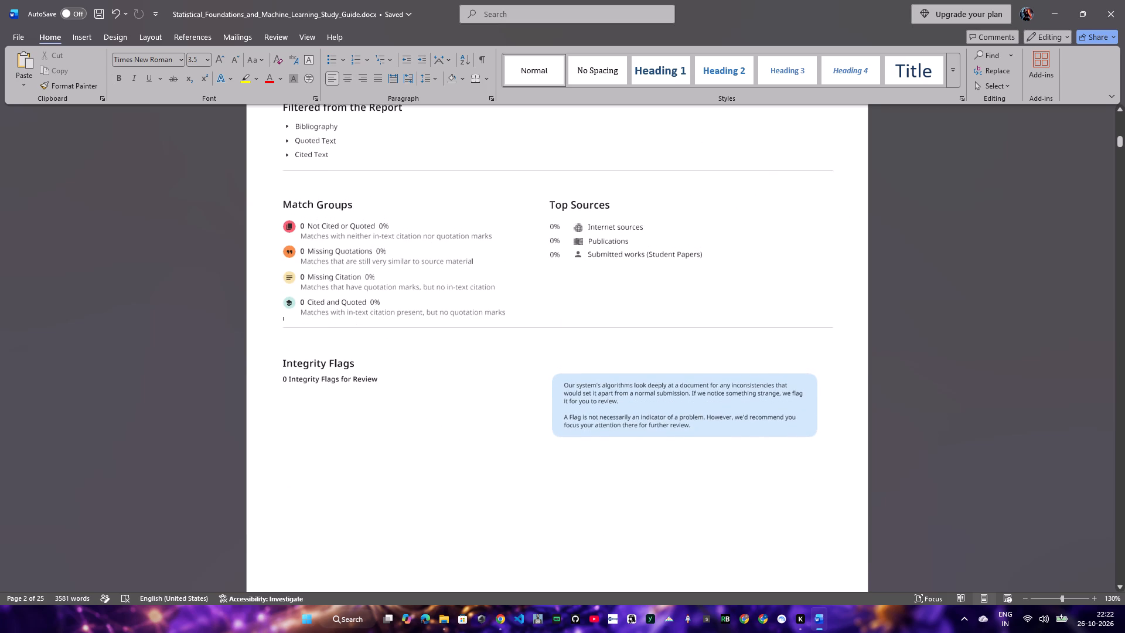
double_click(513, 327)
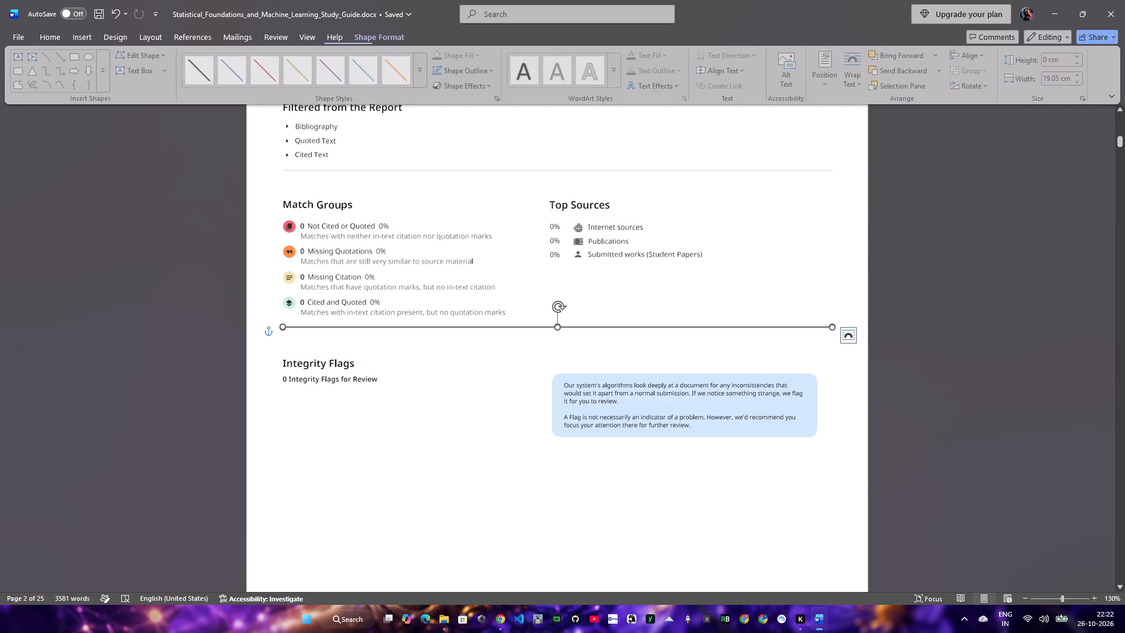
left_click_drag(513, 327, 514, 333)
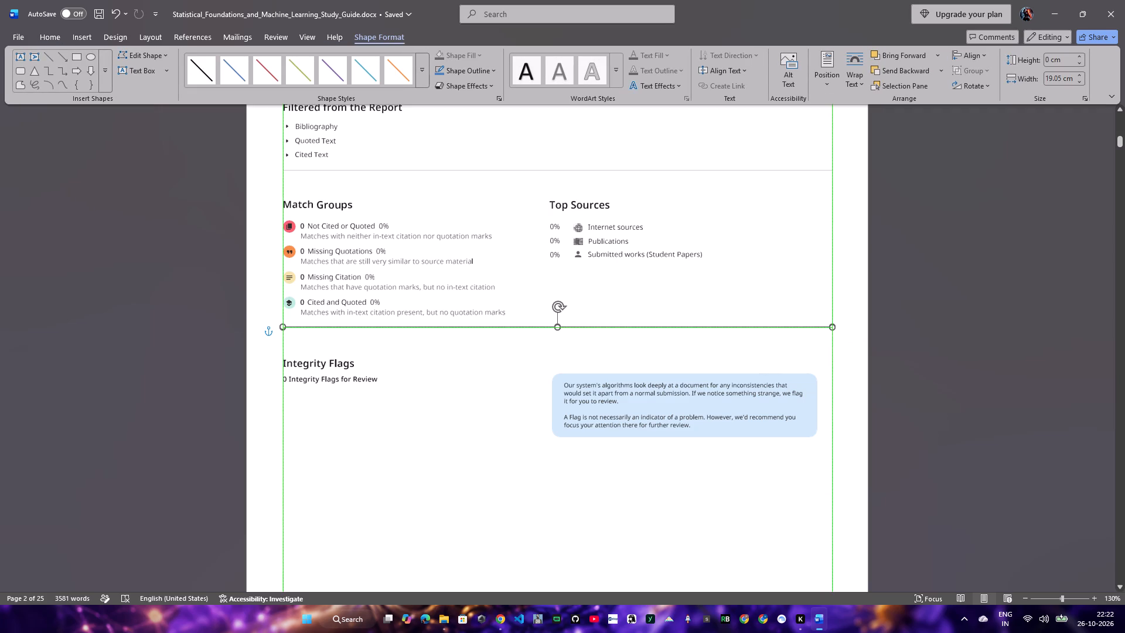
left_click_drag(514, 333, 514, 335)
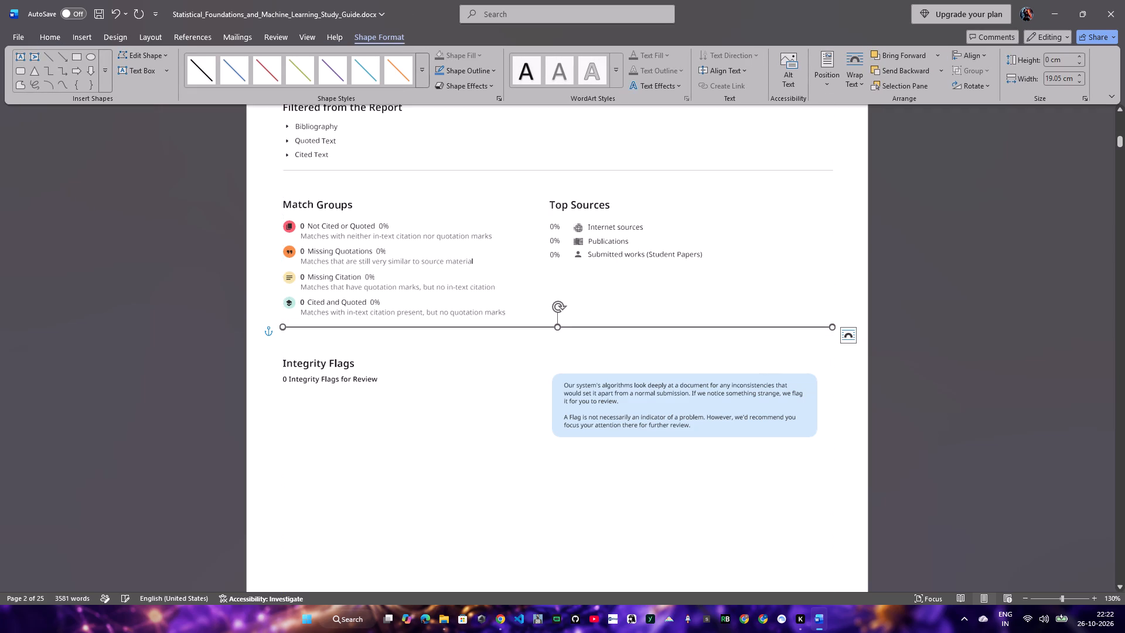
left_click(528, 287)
Move the divider line beneath the Match Groups list on page 3 slightly lower, clear of the text above it.
scroll(528, 287, "down", 1)
scroll(493, 408, "down", 1)
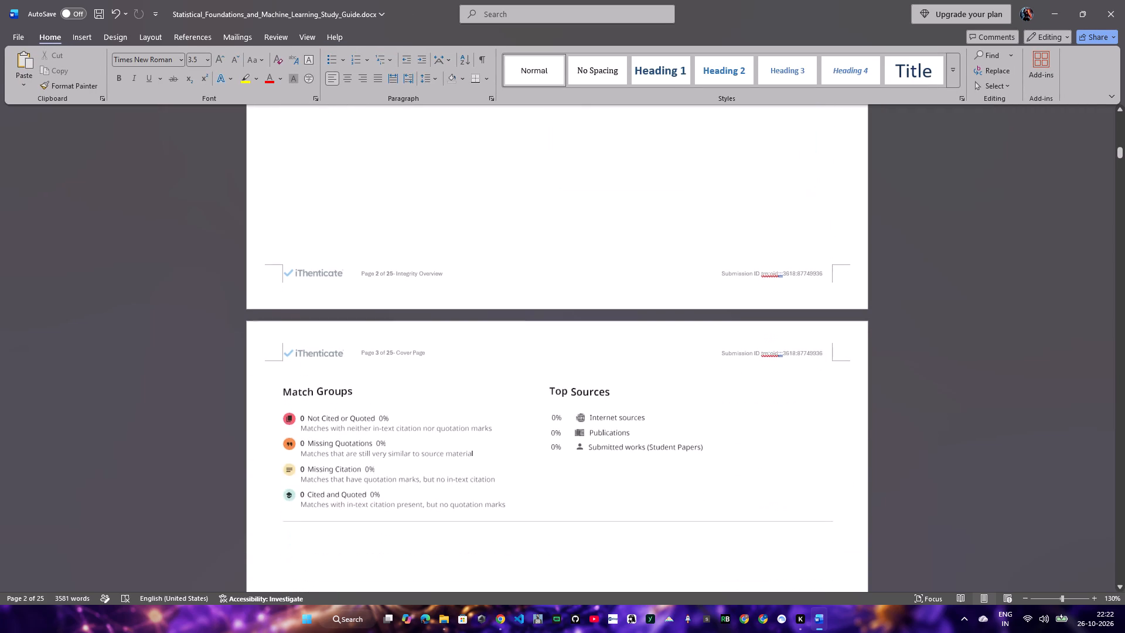
scroll(491, 435, "down", 1)
left_click(513, 413)
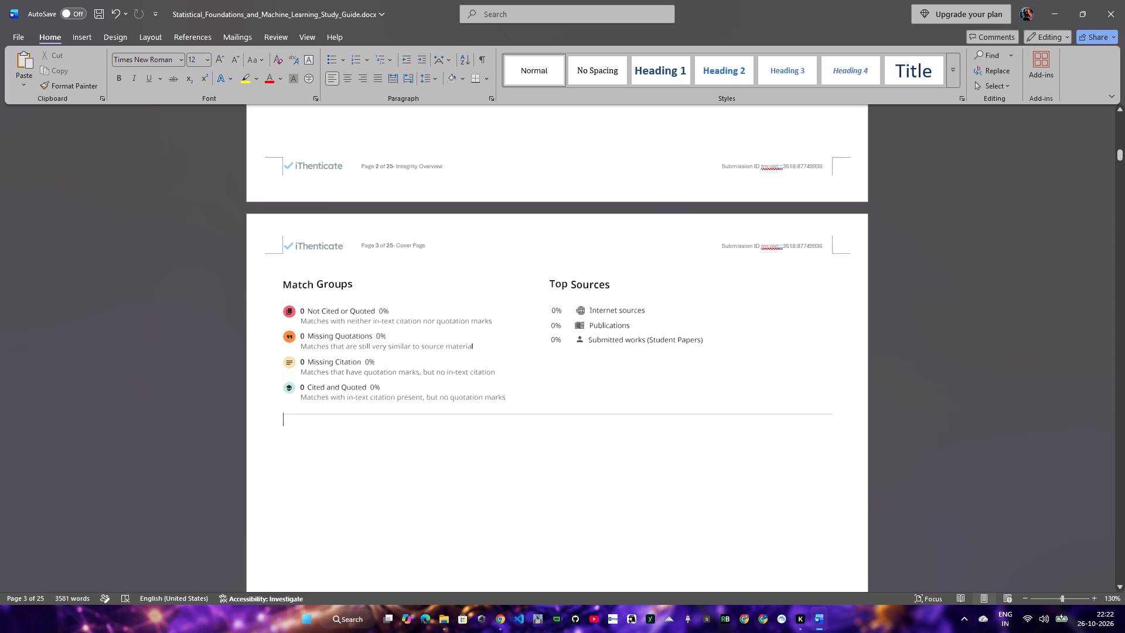
left_click(515, 413)
left_click_drag(515, 414, 516, 426)
left_click(516, 342)
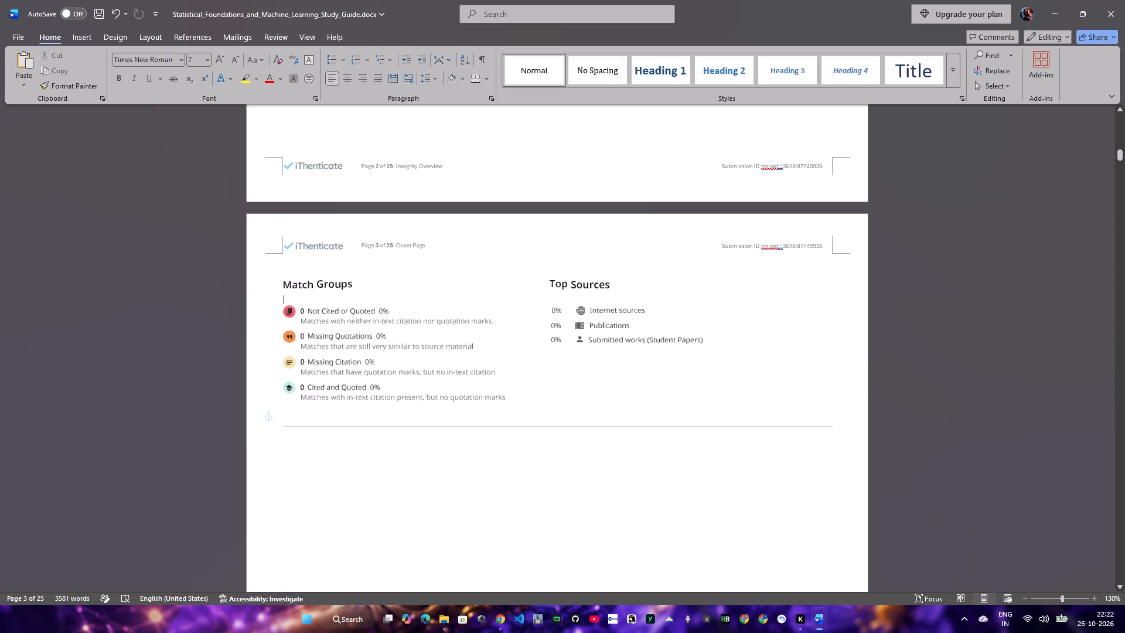
Save the Statistical Foundations and Machine Learning study guide.
key("ctrl+s")
key("ctrl+s")
Examine the layout, headers and footers from the similarity pages through Q10 and back to the student details page, saving along the way.
scroll(516, 342, "up", 1)
scroll(516, 342, "down", 2)
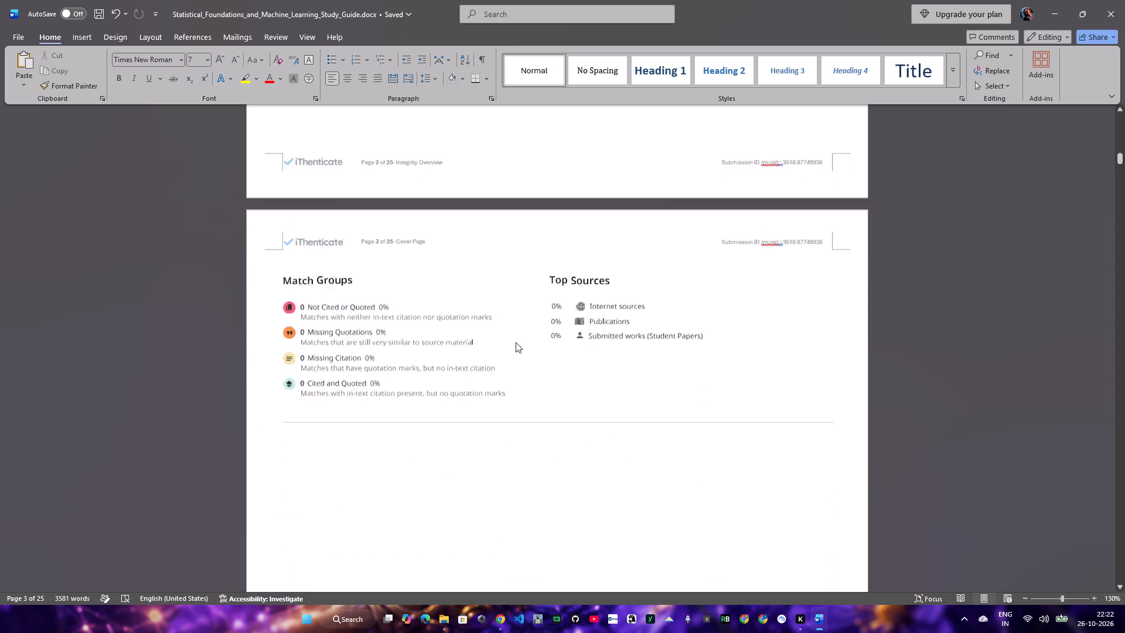
scroll(516, 342, "down", 1)
scroll(516, 342, "up", 3)
scroll(589, 326, "up", 2)
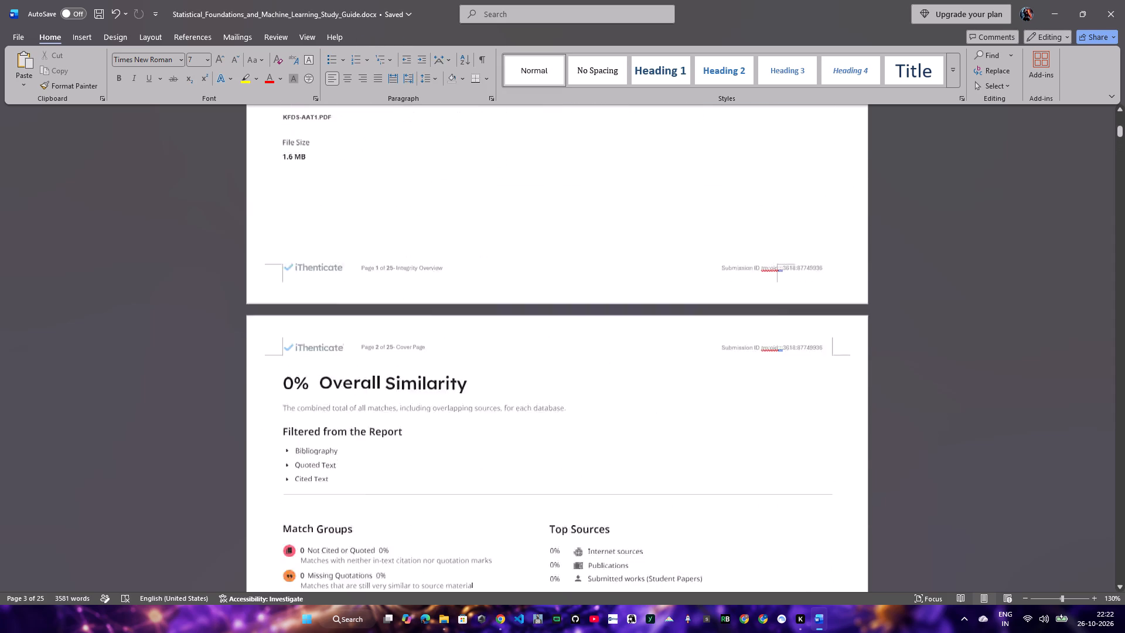
scroll(589, 326, "up", 2)
scroll(589, 326, "down", 11)
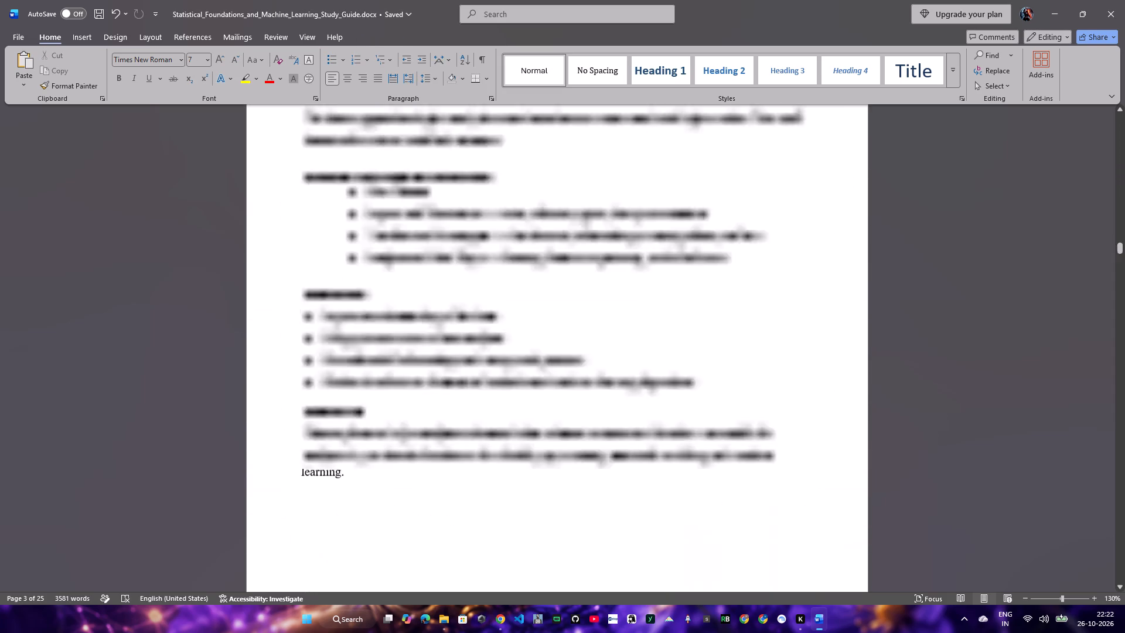
scroll(589, 326, "down", 12)
key("ctrl+s")
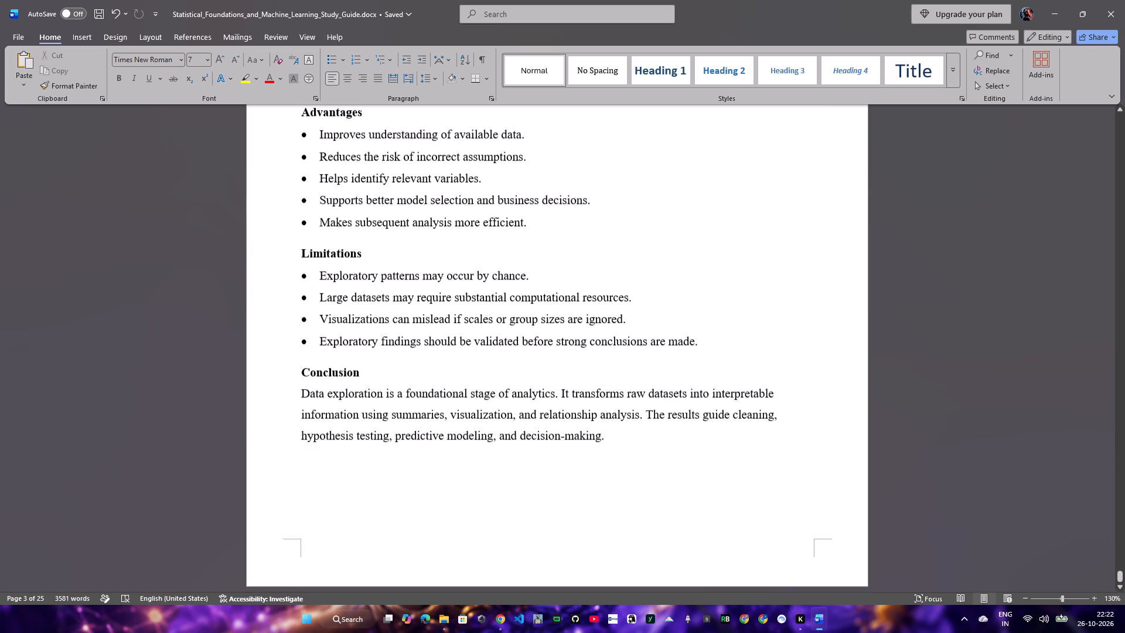
key("ctrl+s")
scroll(589, 326, "up", 1)
scroll(541, 220, "up", 1)
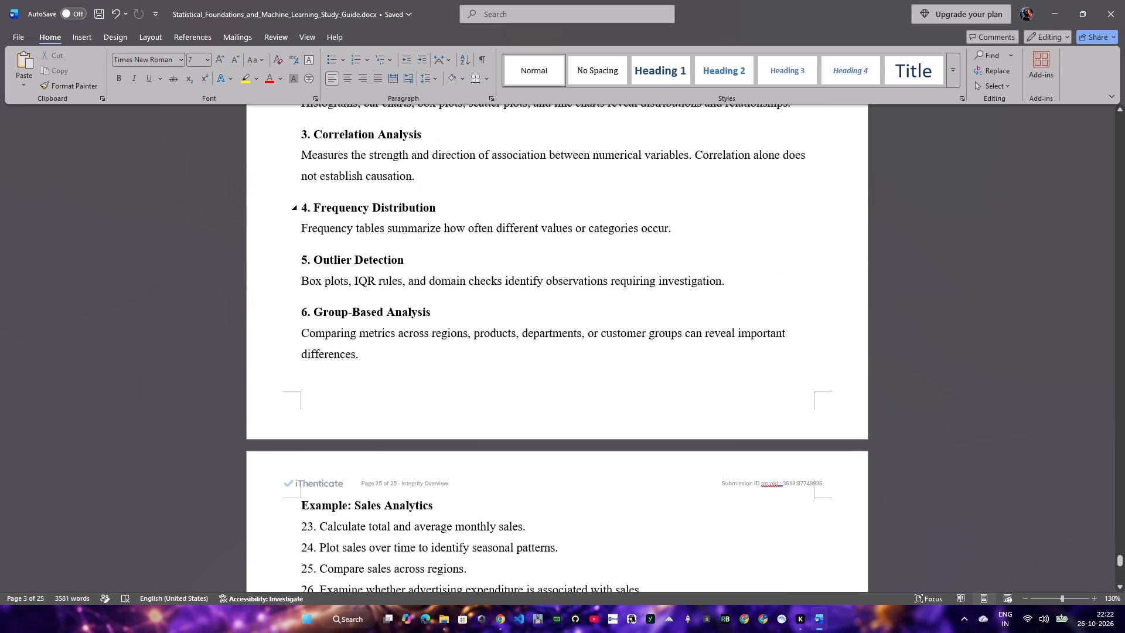
scroll(453, 310, "down", 5)
scroll(453, 310, "up", 2)
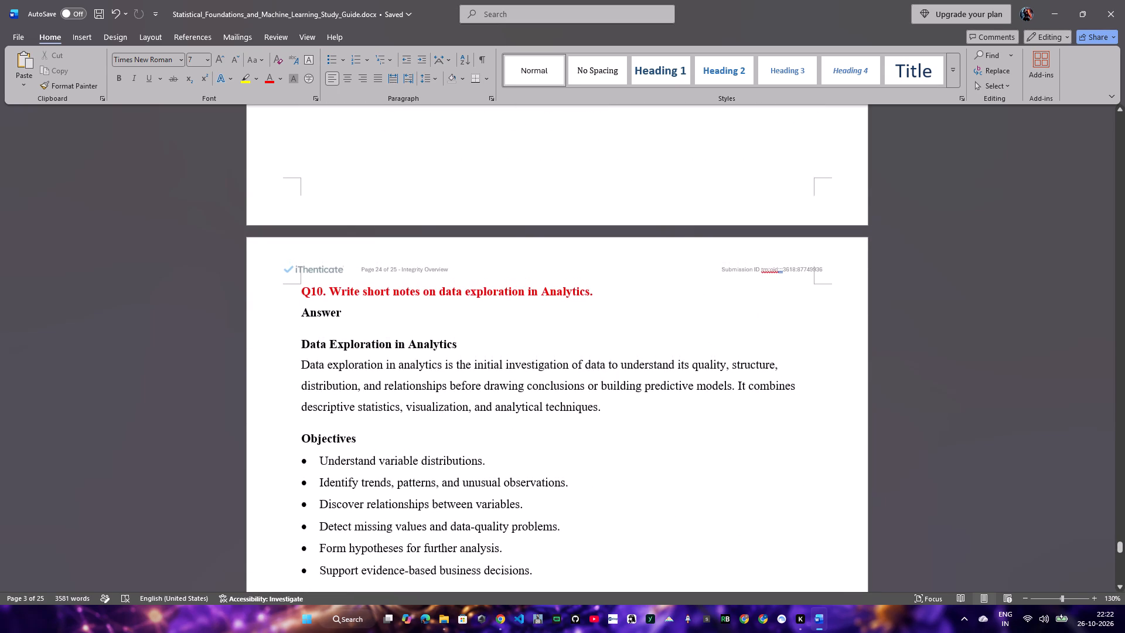
scroll(415, 271, "down", 3)
scroll(415, 271, "up", 11)
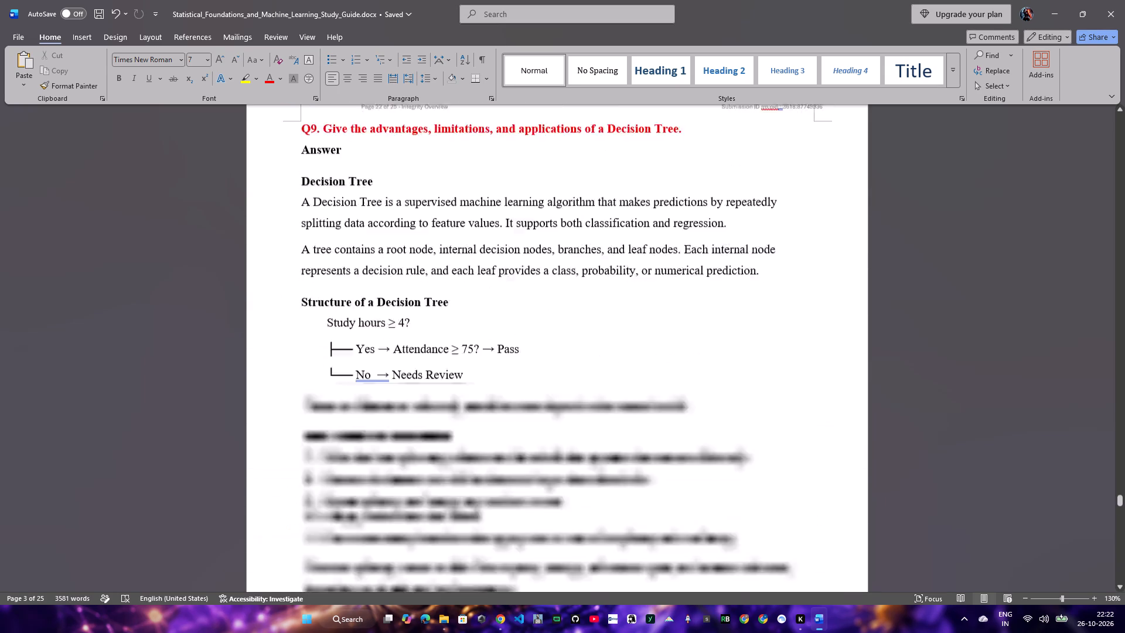
scroll(420, 342, "up", 8)
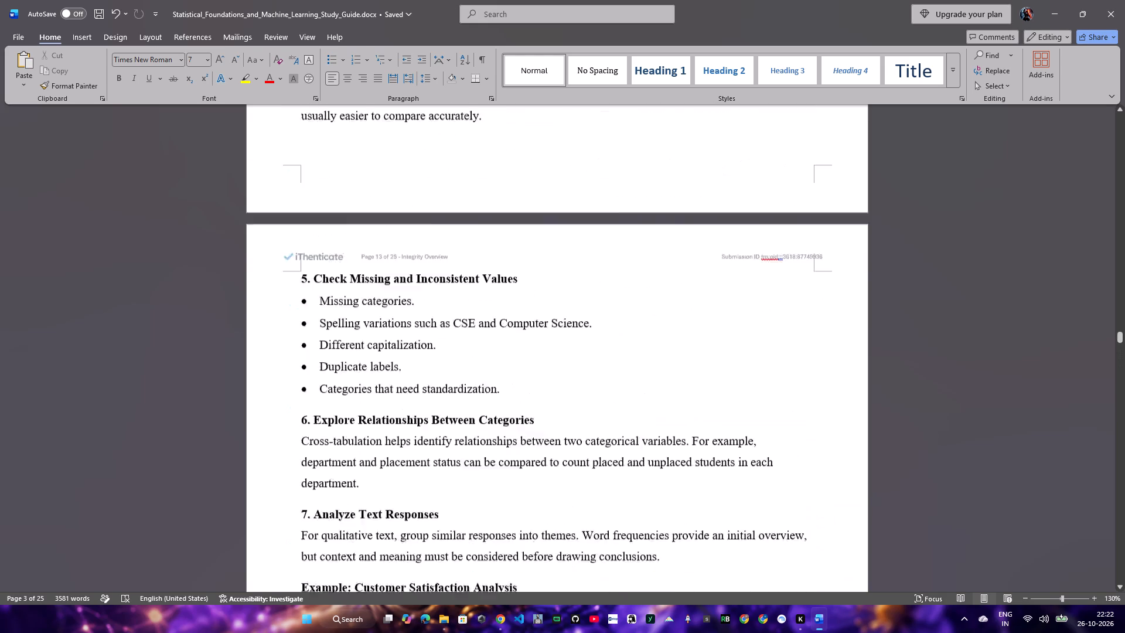
scroll(420, 342, "up", 11)
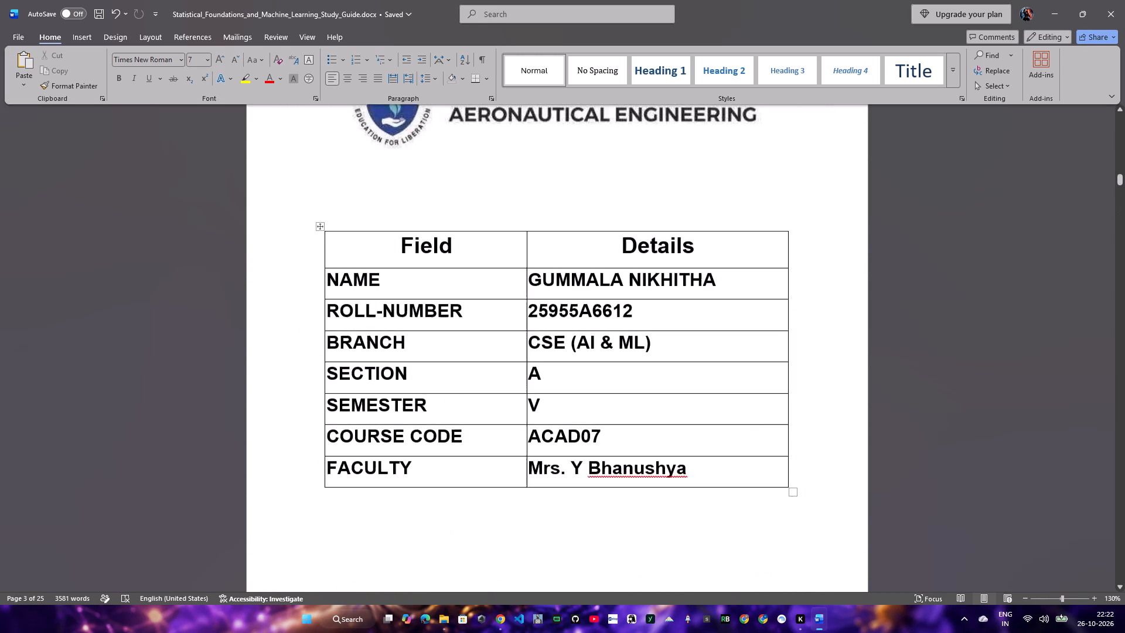
scroll(420, 342, "down", 3, "ctrl")
scroll(420, 342, "down", 3)
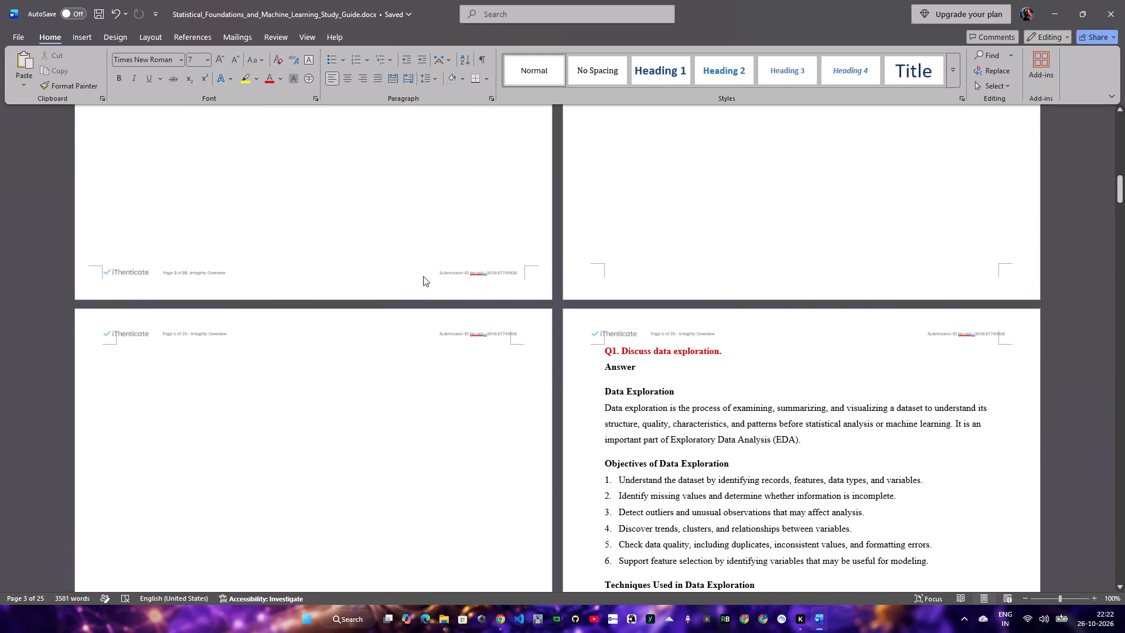
Open the Section 2 footer on page 3 and turn off its Link to Previous setting.
left_click(192, 271)
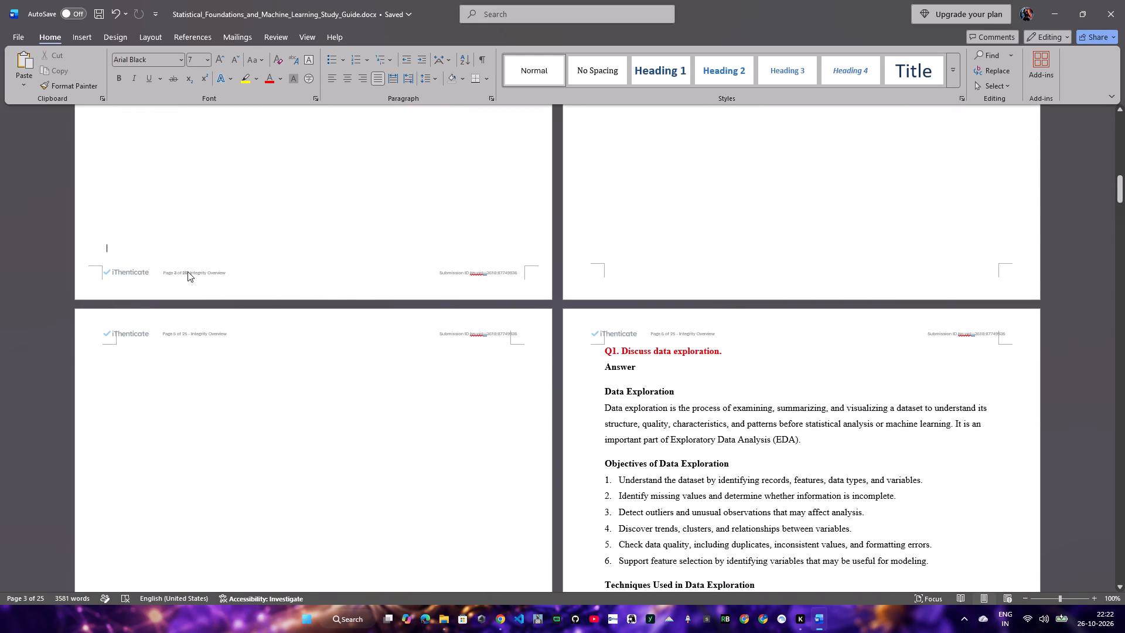
triple_click(187, 271)
left_click(187, 271)
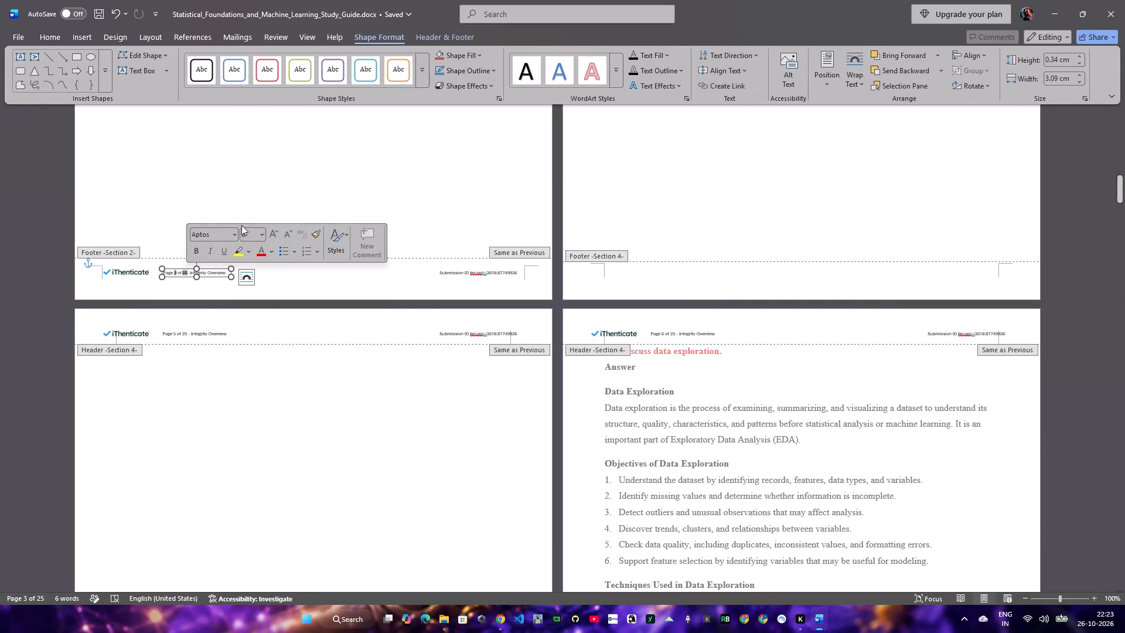
left_click(306, 263)
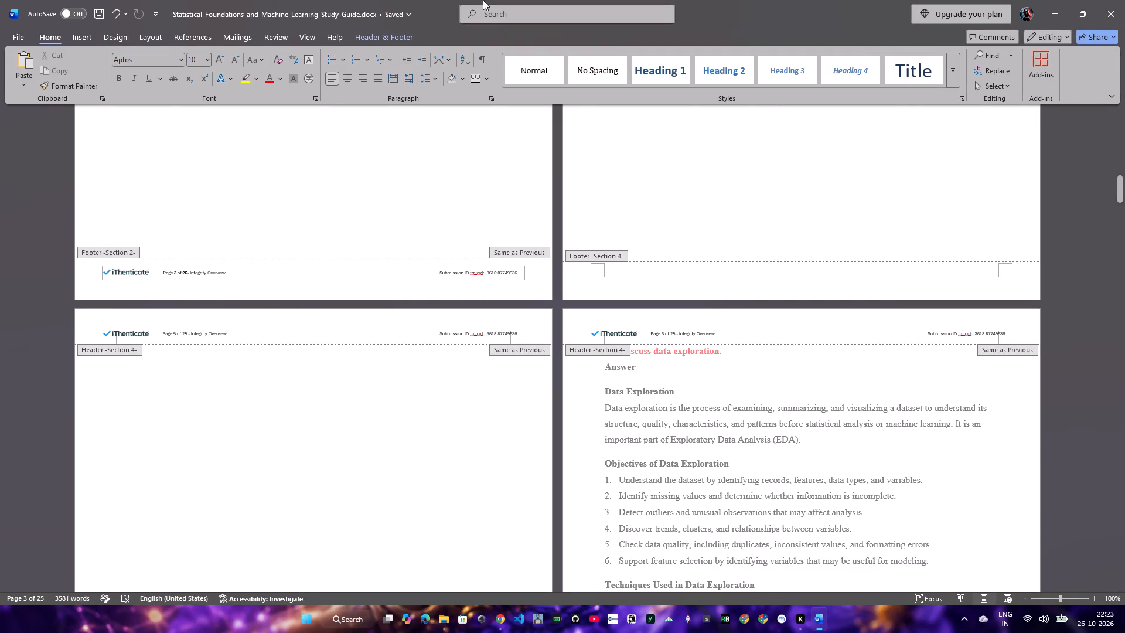
left_click(105, 41)
left_click(76, 41)
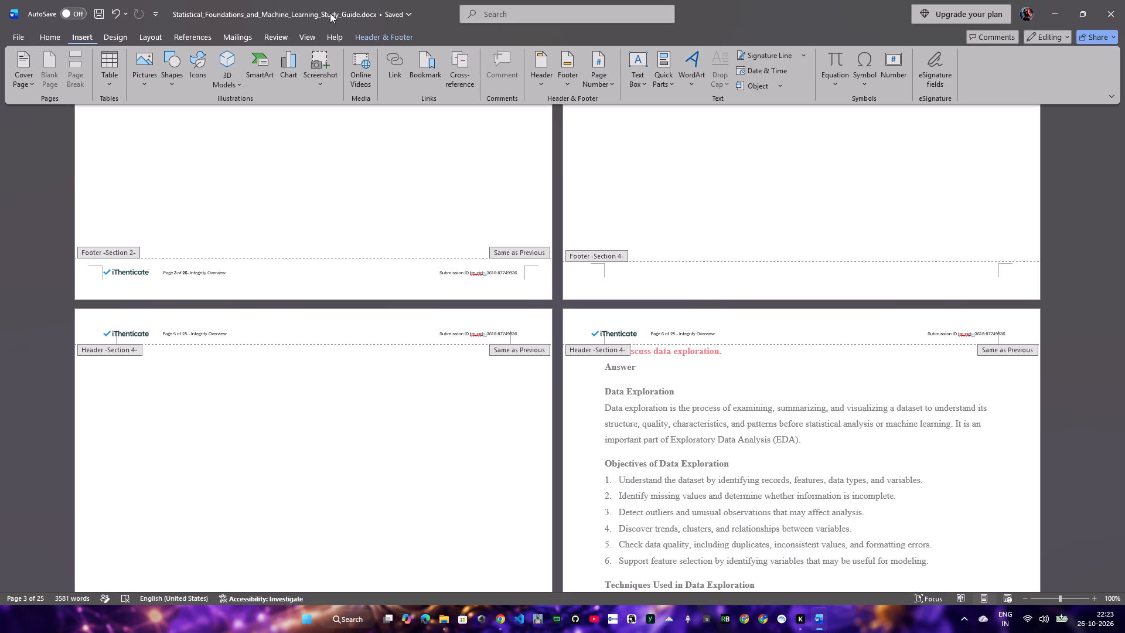
left_click(414, 35)
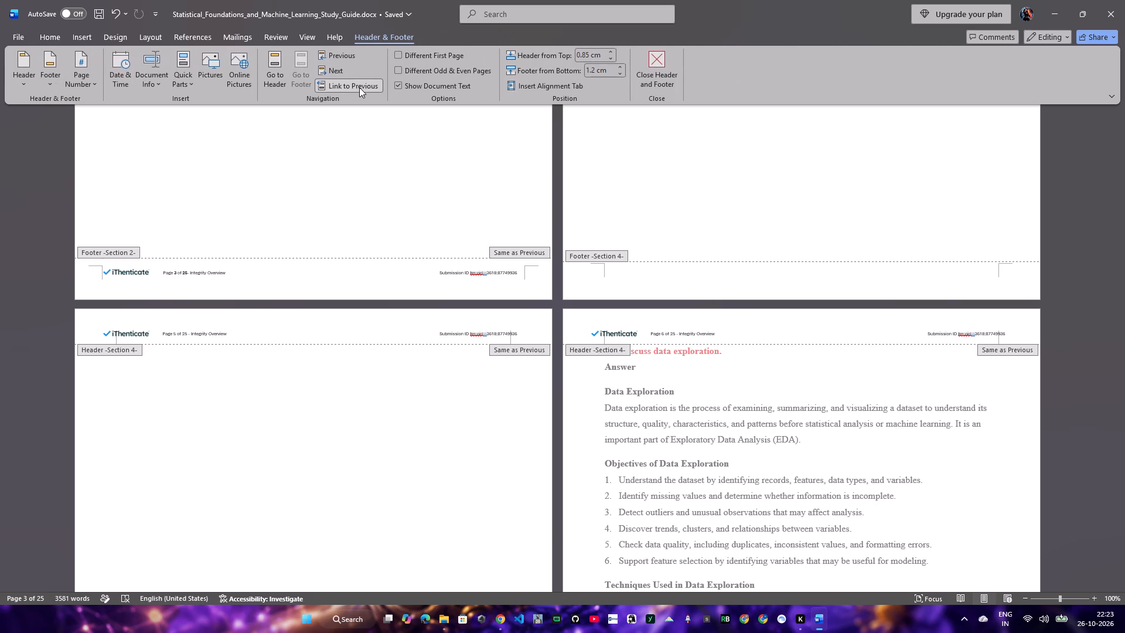
left_click(359, 87)
Link the Section 4 footer on page 4 to the previous section, replacing its own footer.
left_click(348, 73)
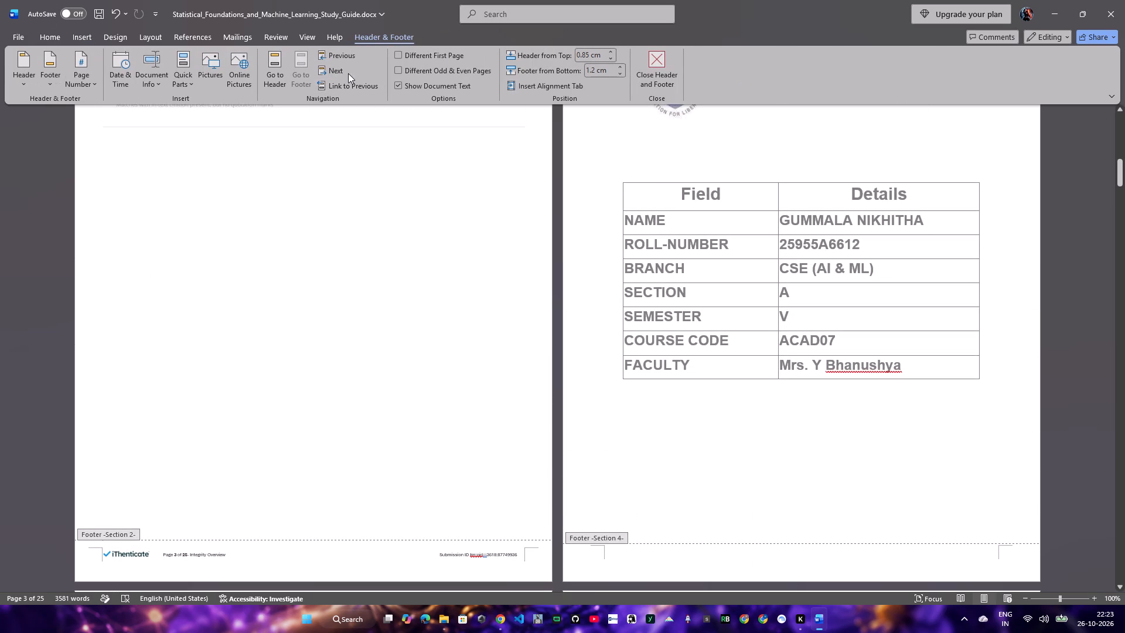
left_click(336, 69)
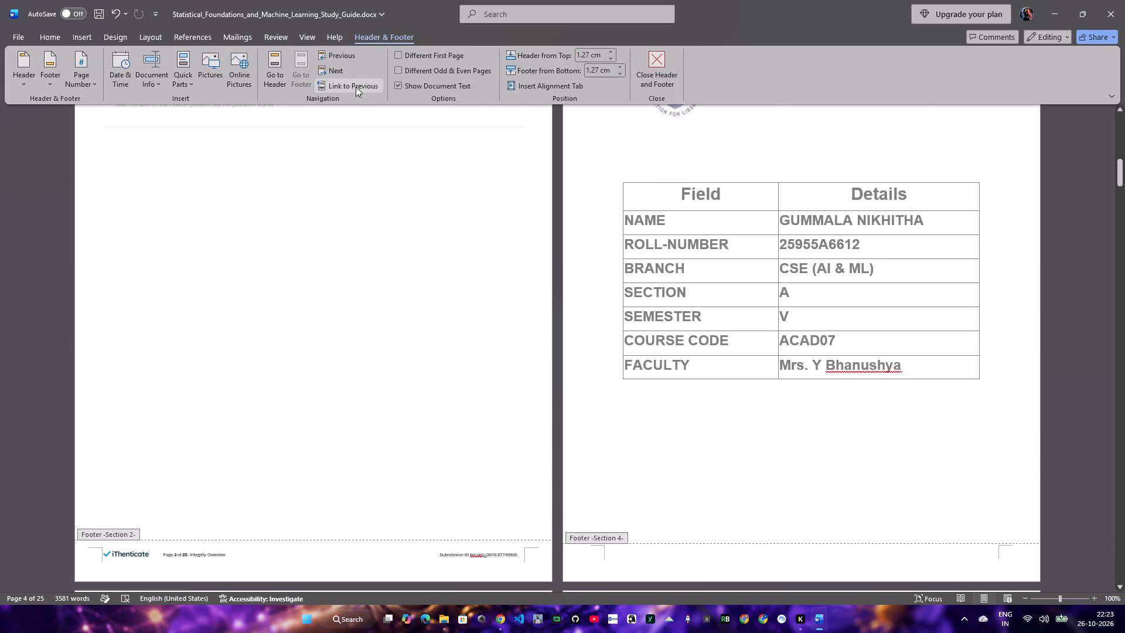
left_click(336, 73)
left_click(349, 88)
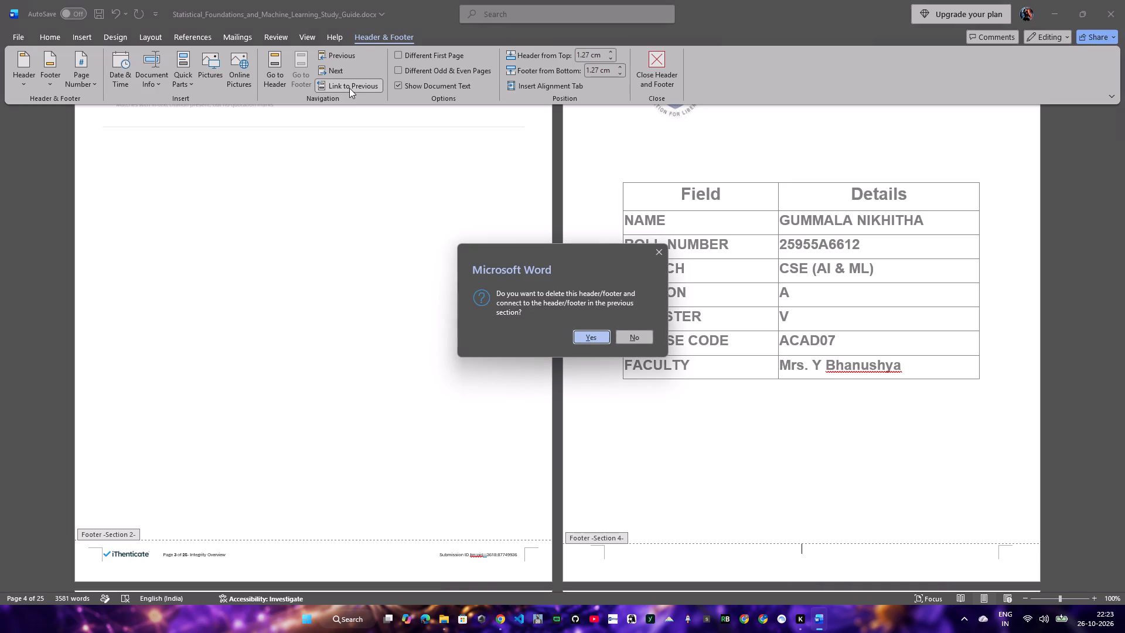
left_click(592, 334)
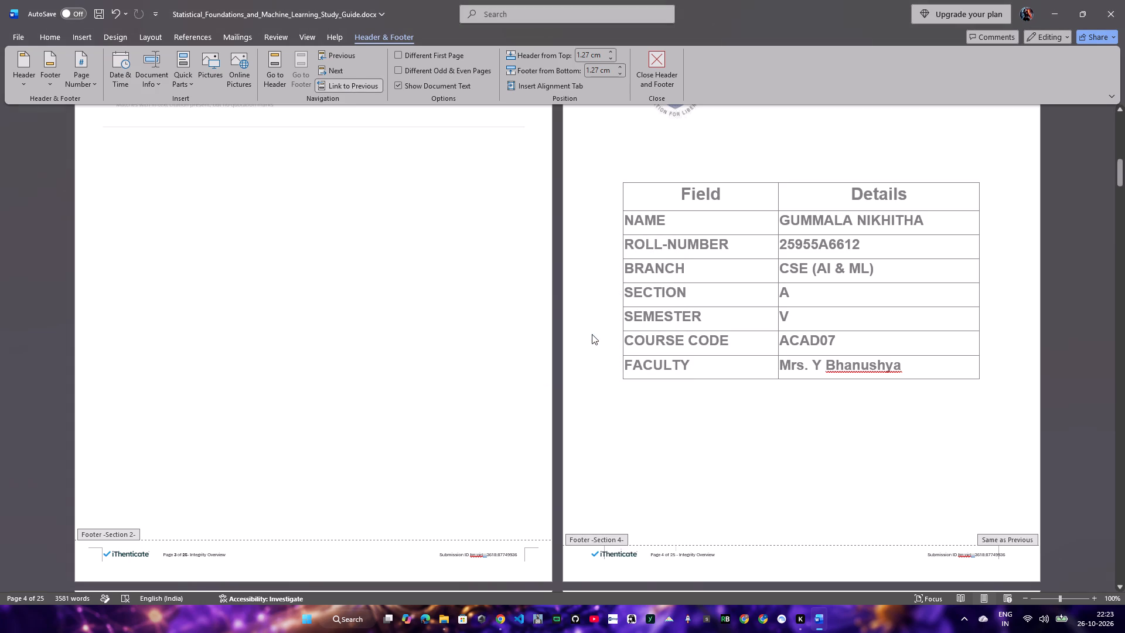
left_click(344, 64)
left_click(344, 64)
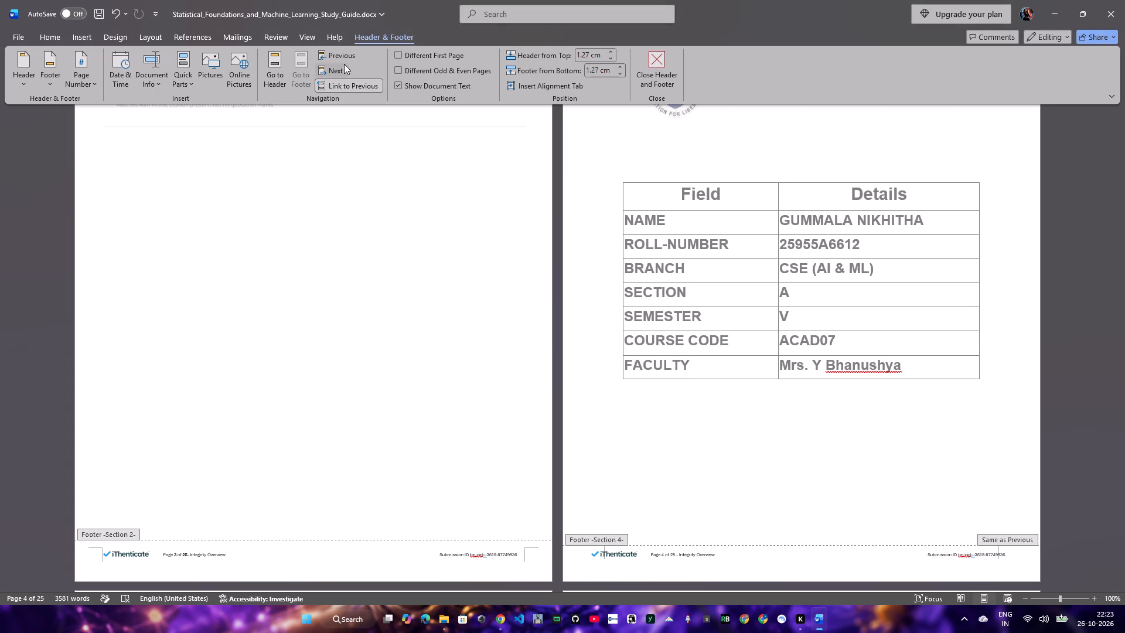
Check the linked footers on the answer pages, then save and close the Statistical Foundations study guide.
scroll(478, 300, "down", 2)
scroll(674, 335, "down", 7)
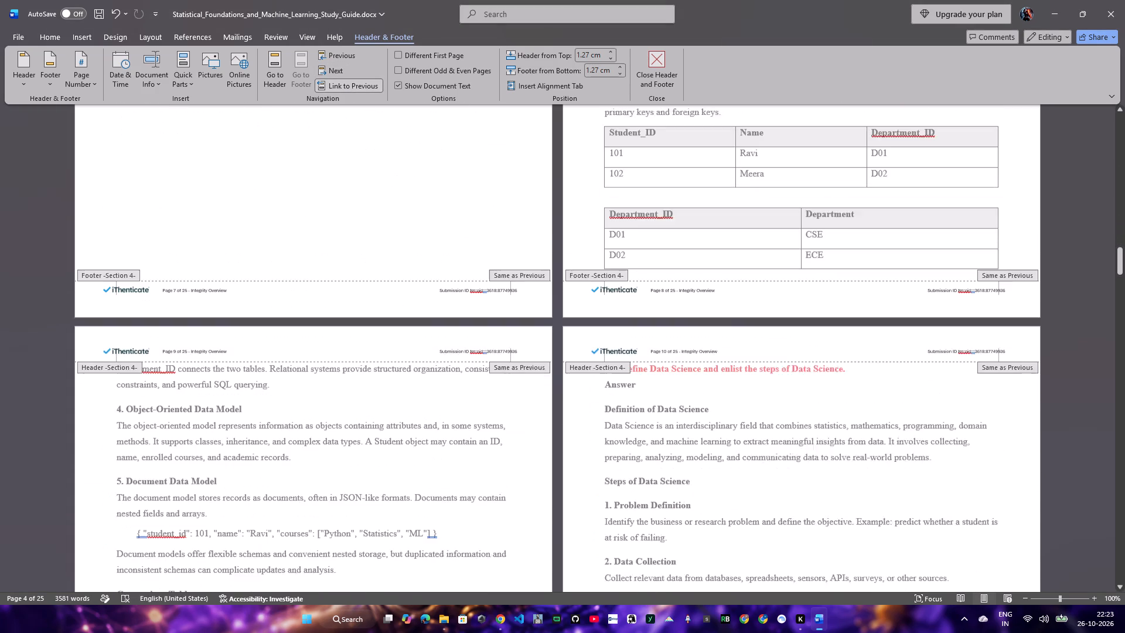
scroll(674, 335, "down", 1)
left_click(659, 294)
left_click(662, 270)
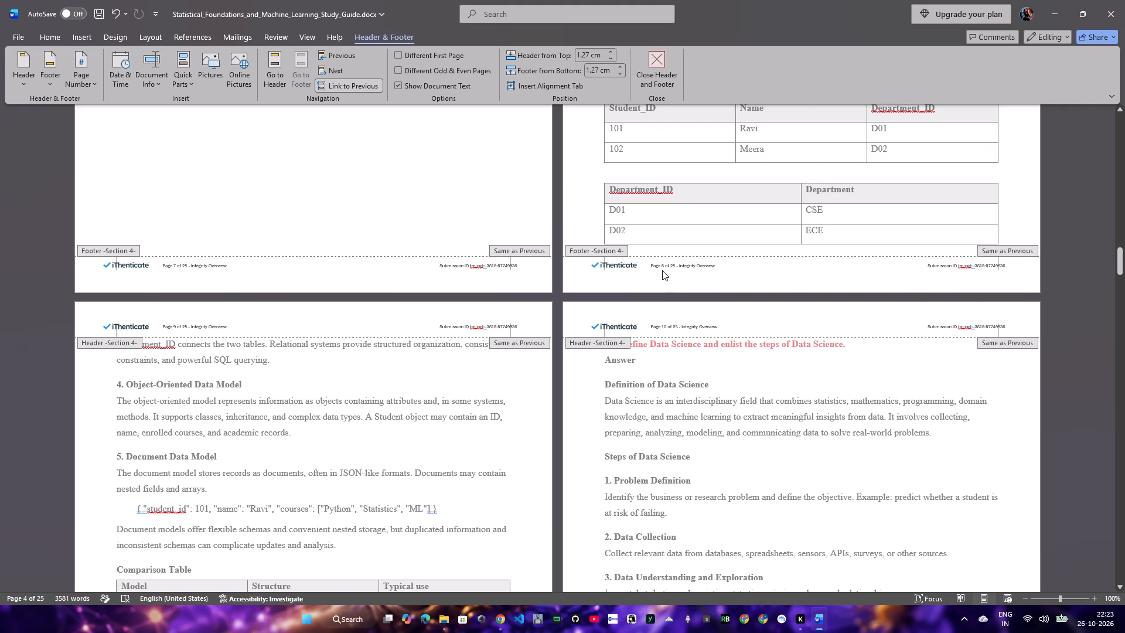
key("ctrl+s")
key("ctrl+s")
key("ctrl+s")
key("ctrl+s")
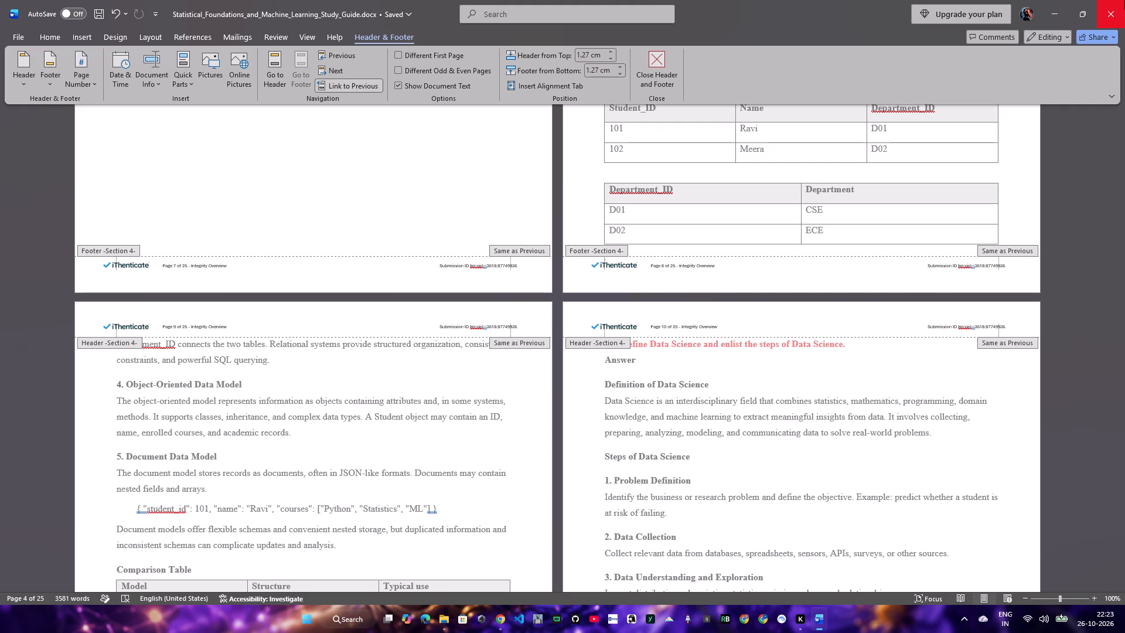
left_click(1124, 0)
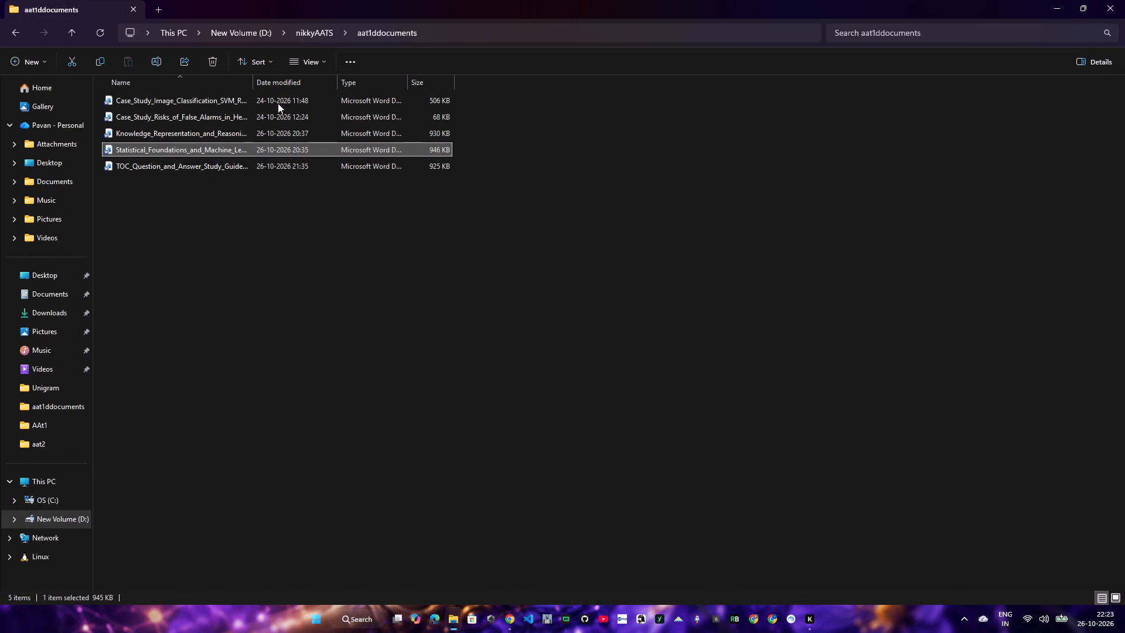
Open Knowledge_Representation_and_Reasoning_Study_Guide.docx from aat1ddocuments and check its page headers and footers through Q3.
double_click(254, 132)
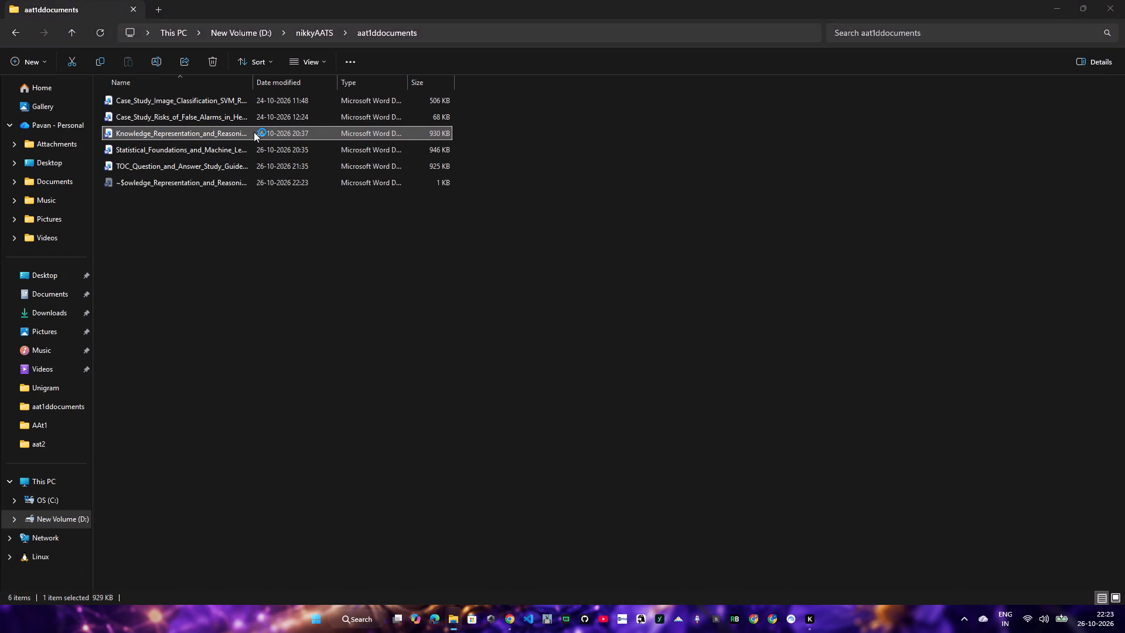
scroll(549, 243, "down", 5)
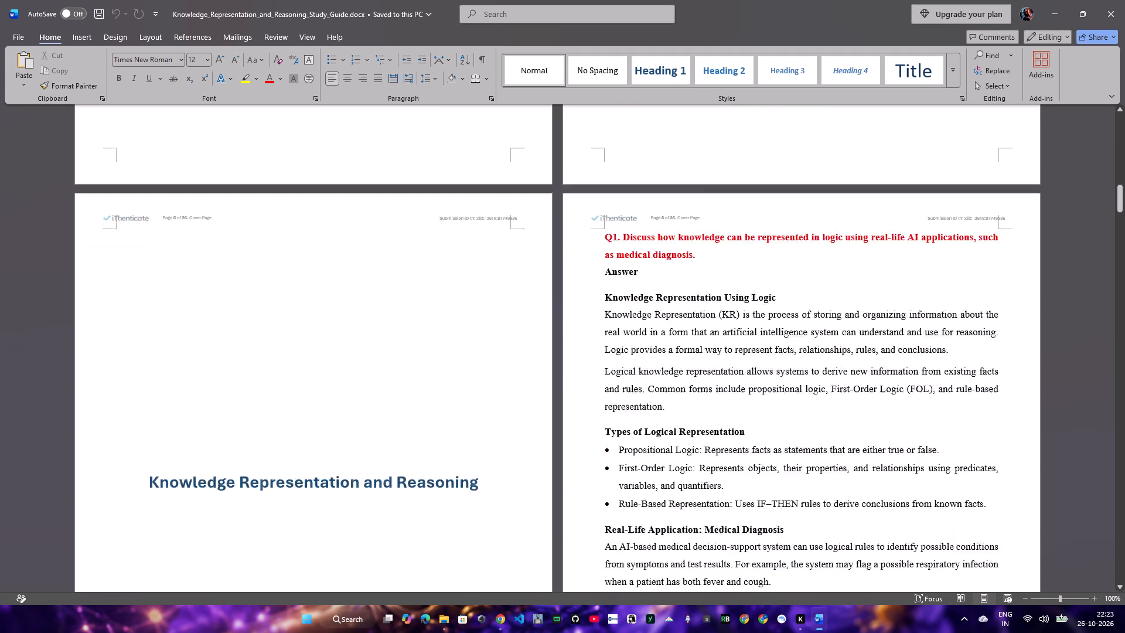
scroll(549, 243, "down", 3)
scroll(647, 416, "down", 1)
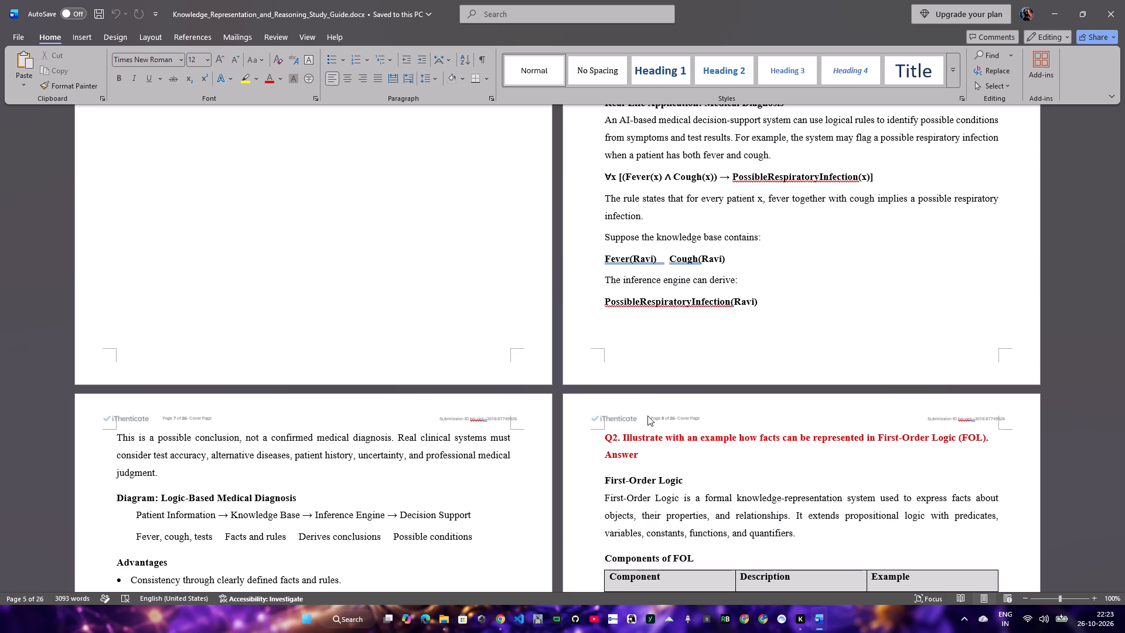
scroll(643, 315, "down", 1)
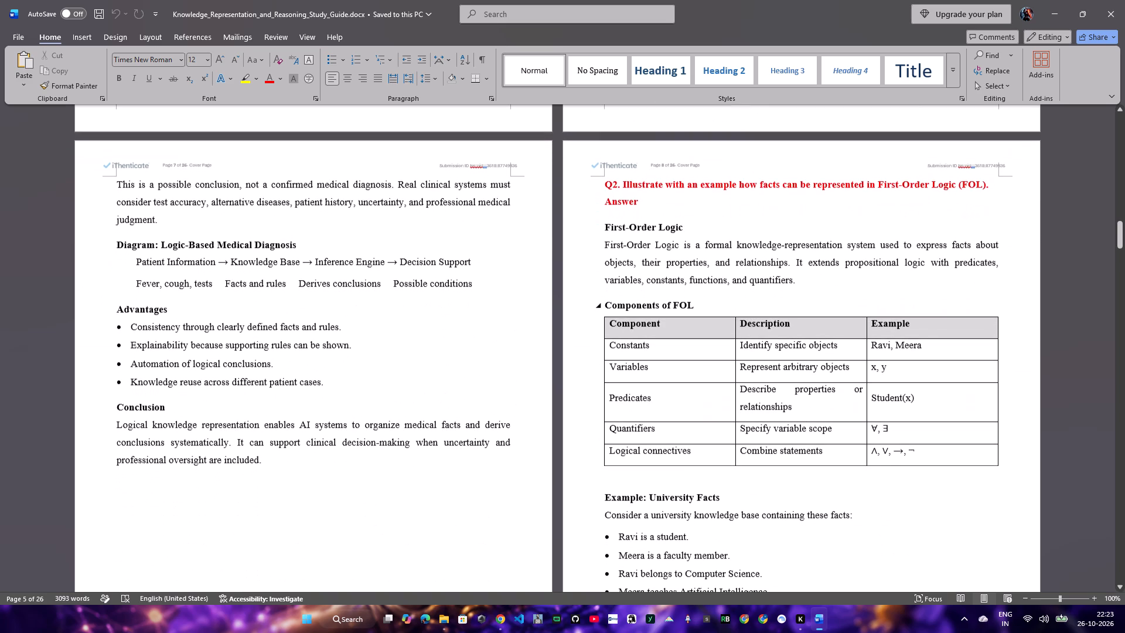
scroll(557, 394, "down", 2)
scroll(363, 443, "down", 1)
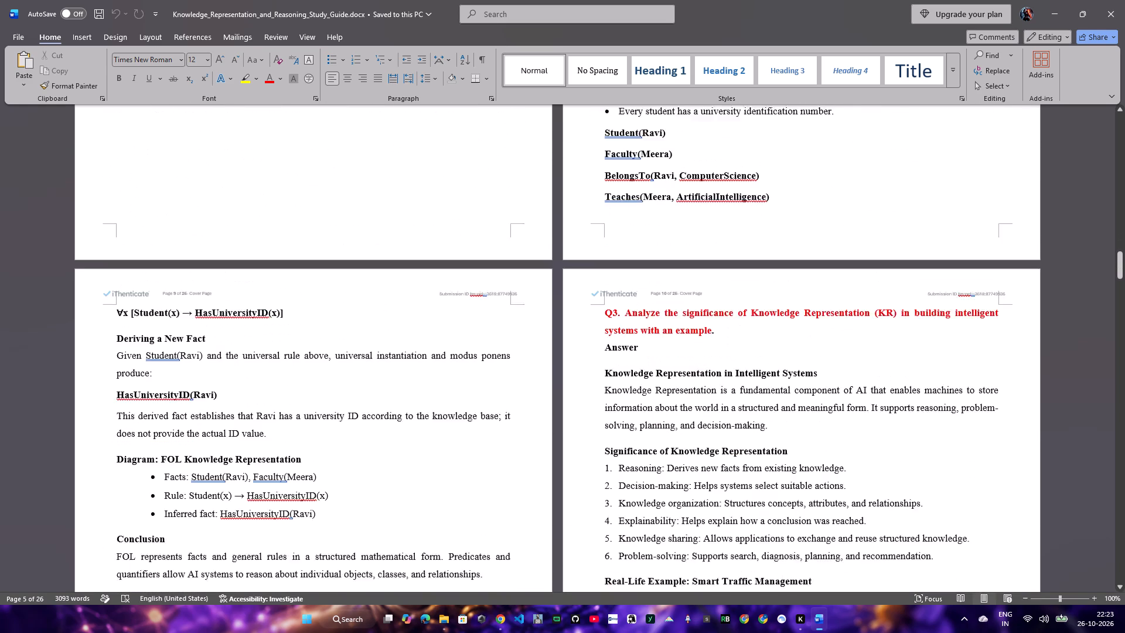
scroll(363, 443, "down", 1)
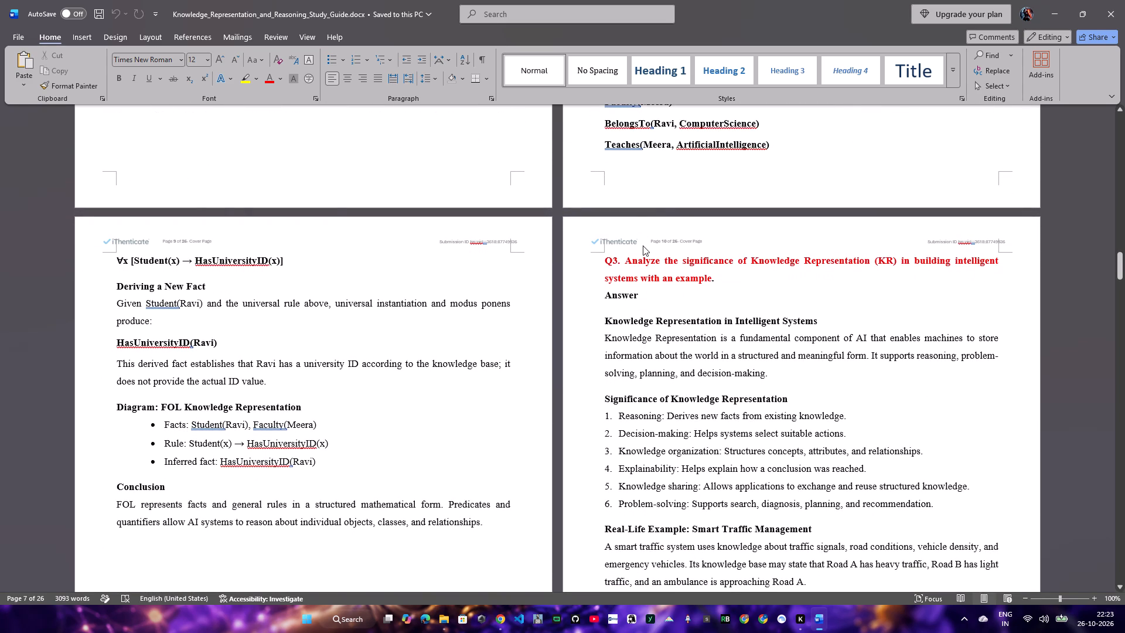
Open the header on the Q3 page for editing and check the section headers and footers back to page 1.
left_click(643, 246)
double_click(660, 243)
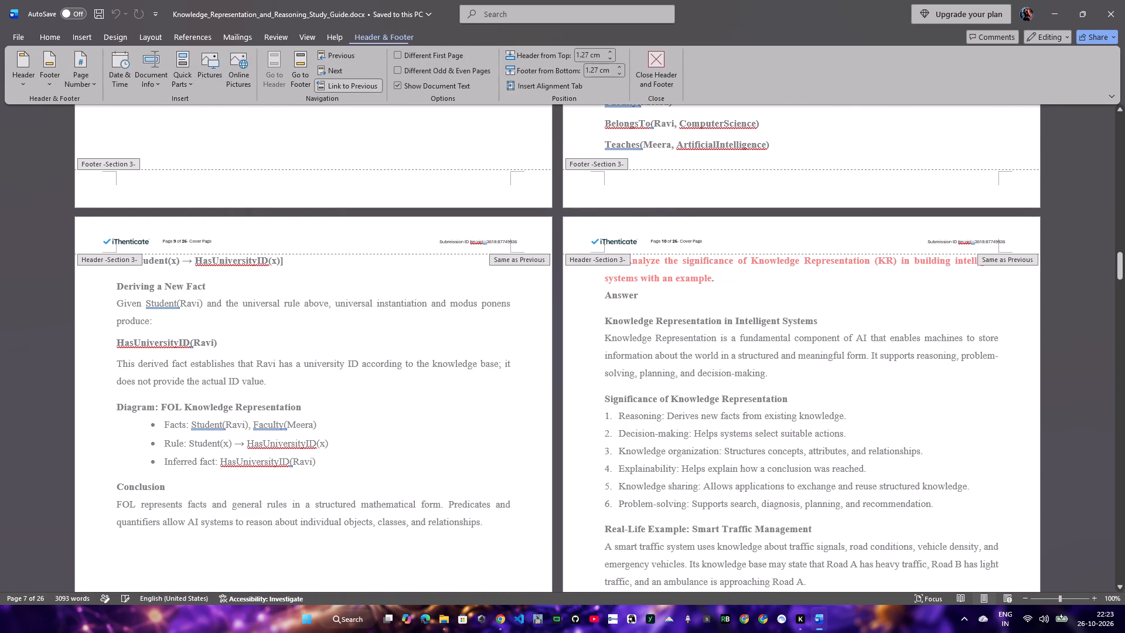
double_click(664, 238)
scroll(429, 209, "up", 3)
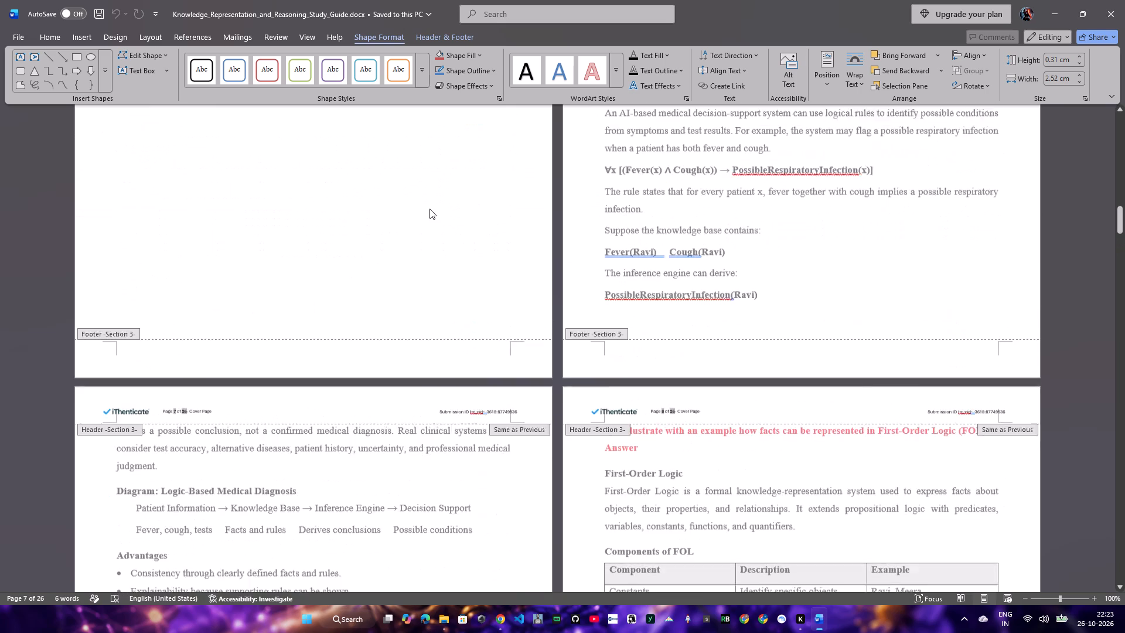
scroll(429, 209, "up", 4)
scroll(346, 279, "up", 6)
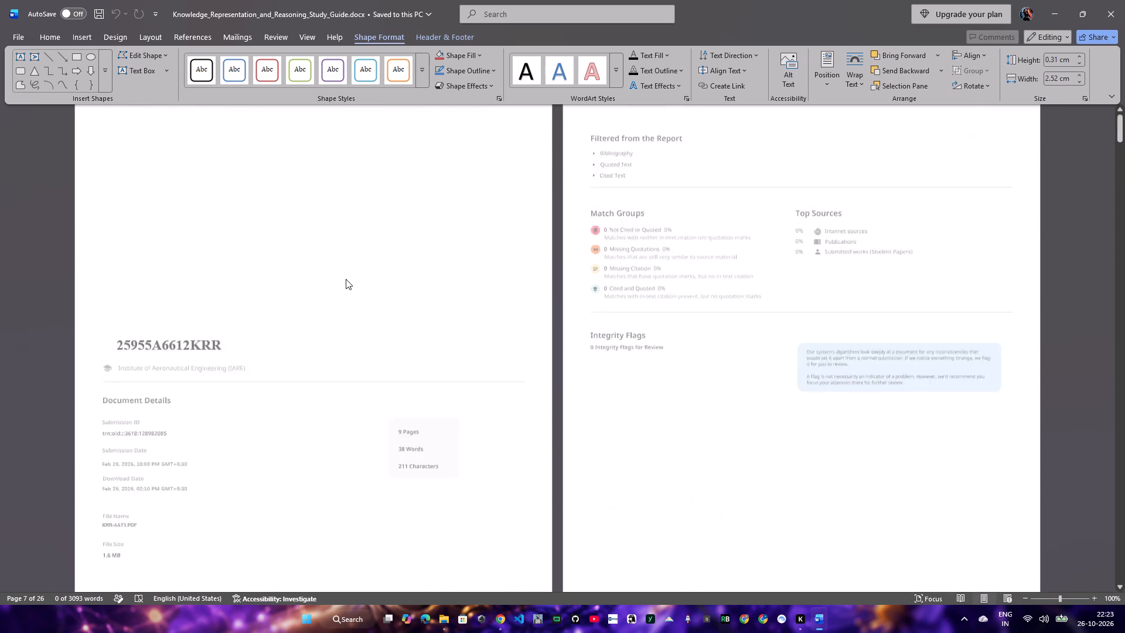
scroll(325, 390, "down", 2)
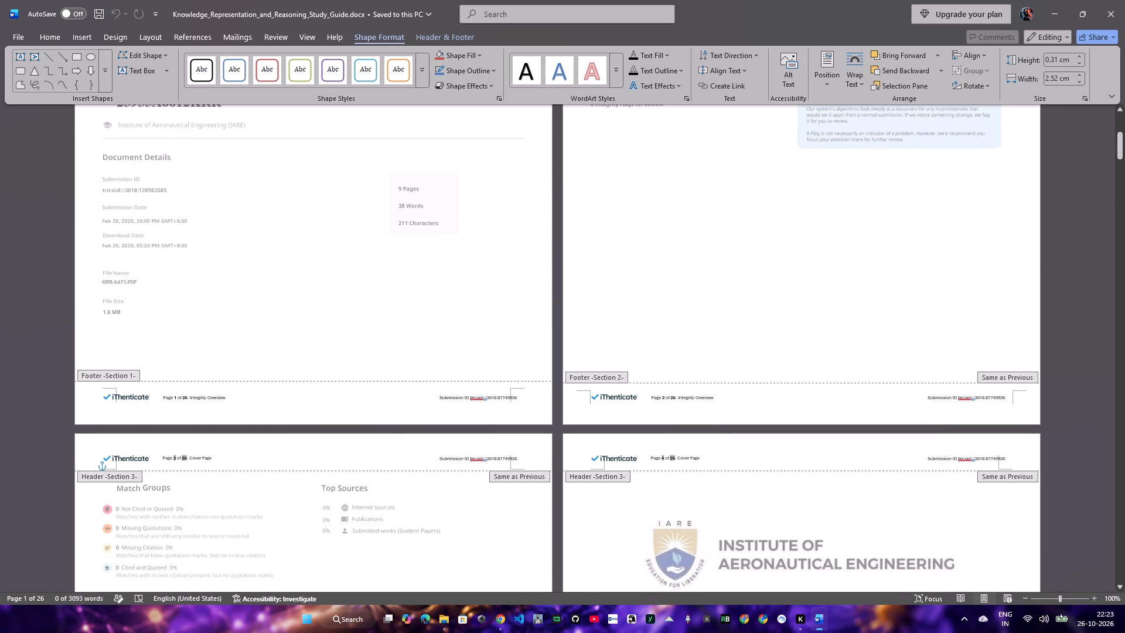
Link the Section 3 footer on page 3 to the previous section, replacing its own footer.
double_click(667, 401)
triple_click(667, 401)
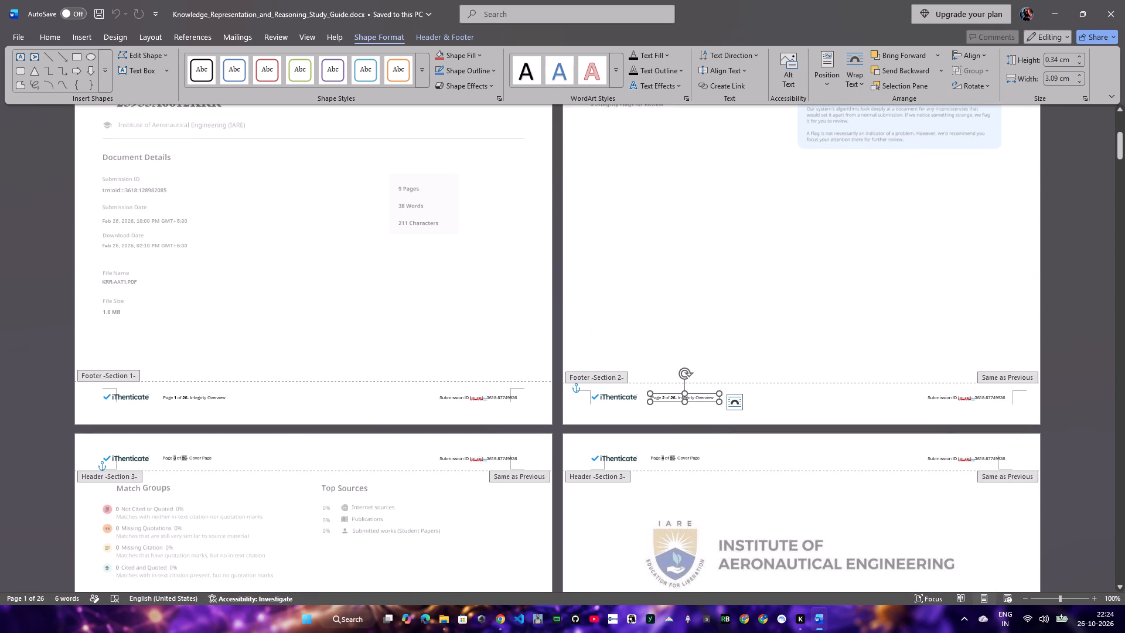
left_click(612, 387)
left_click(628, 410)
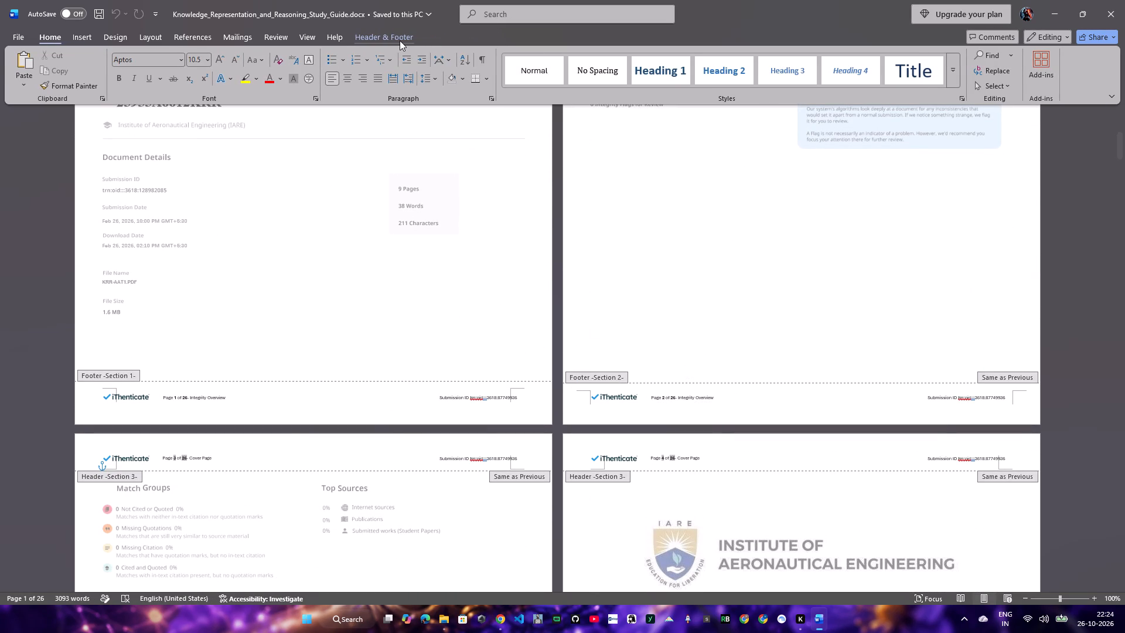
left_click(400, 40)
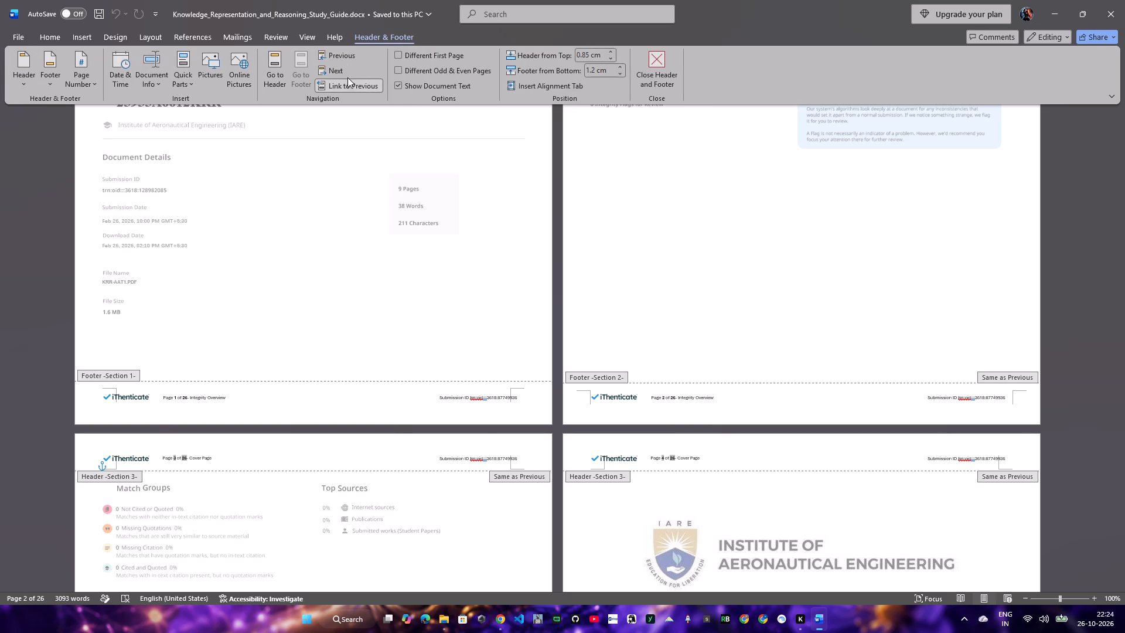
left_click(343, 74)
left_click(343, 82)
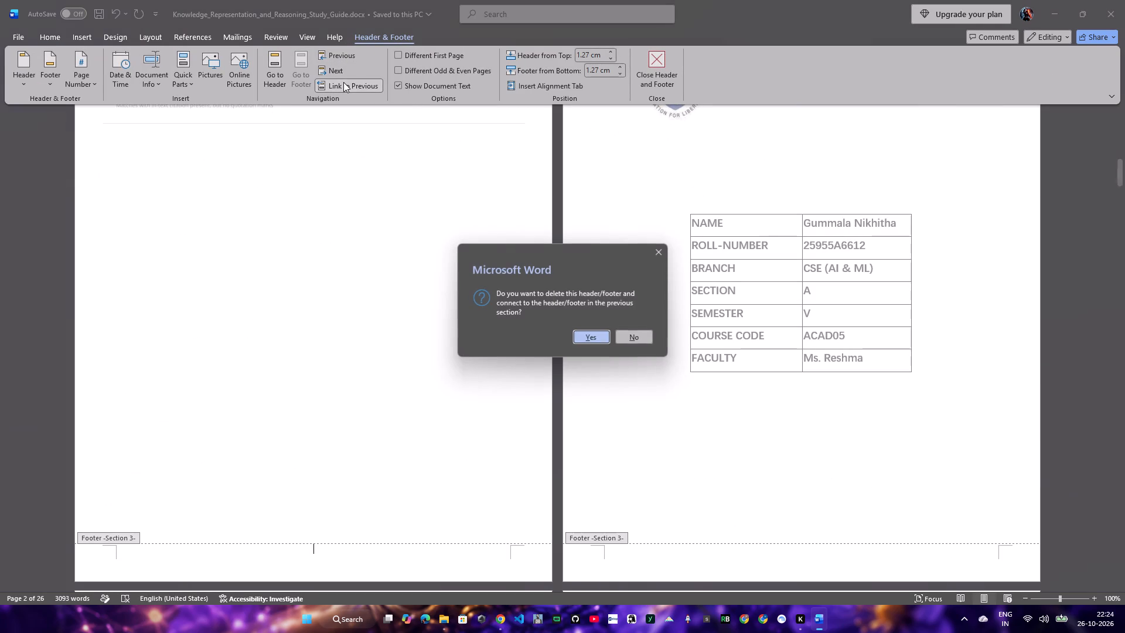
left_click(594, 337)
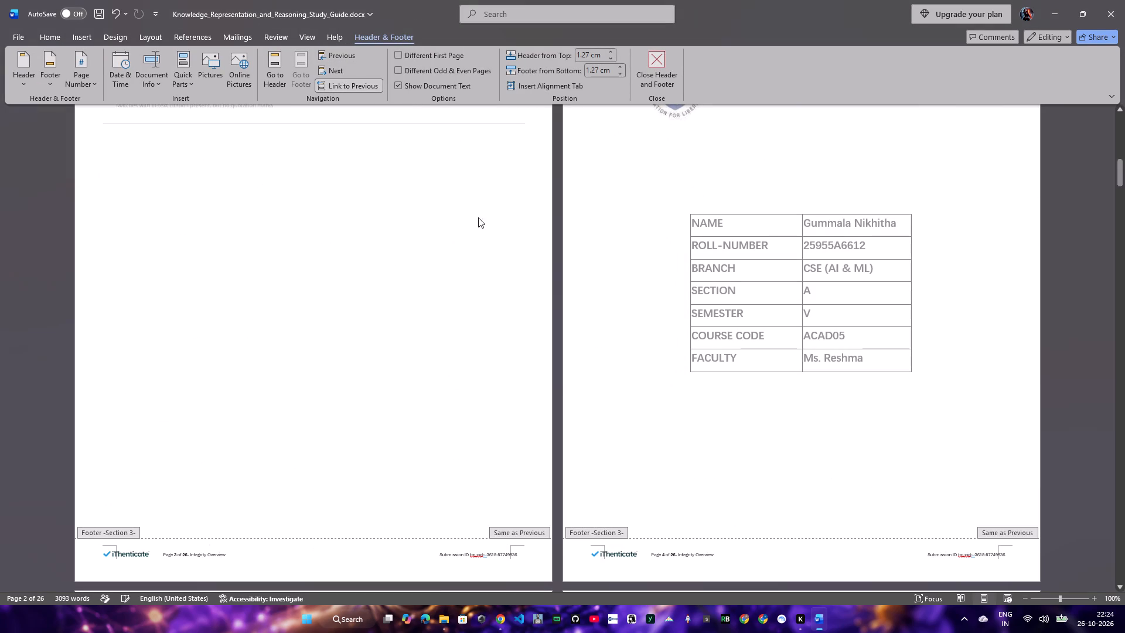
Check the linked footers on the following answer pages and save the Knowledge Representation study guide.
left_click(330, 185)
scroll(425, 338, "down", 4)
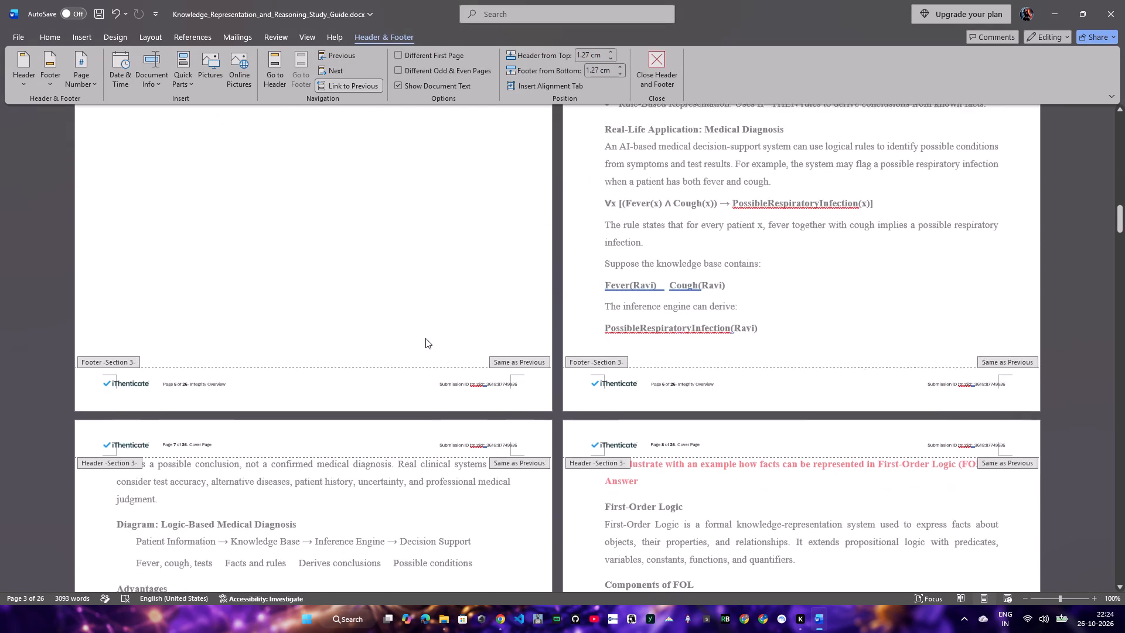
scroll(425, 338, "down", 2)
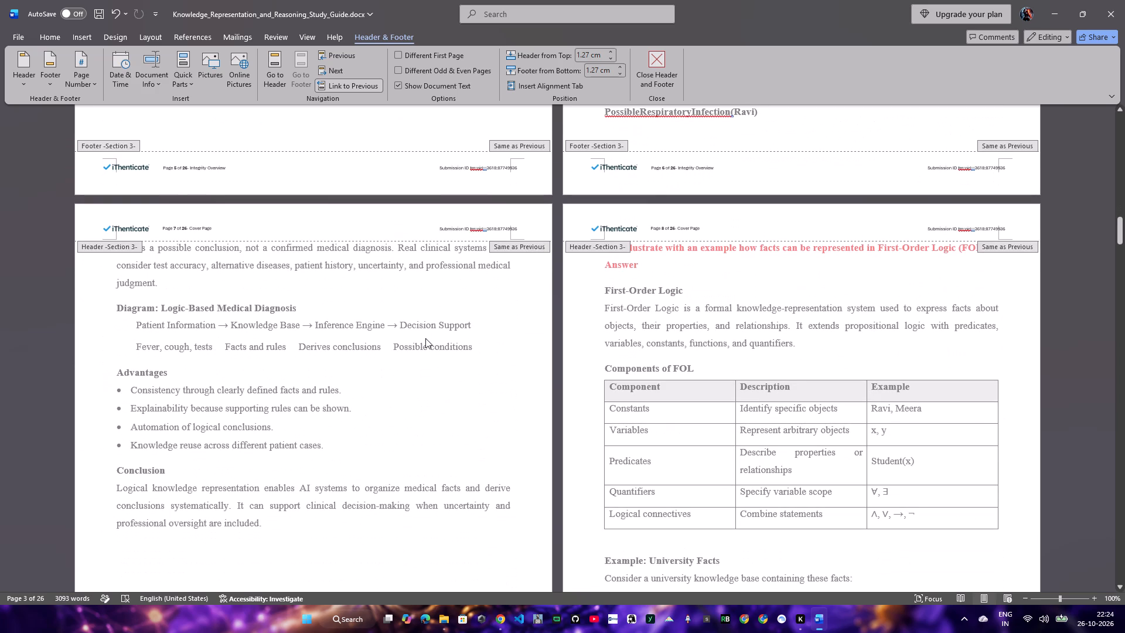
key("ctrl+s")
key("ctrl+s")
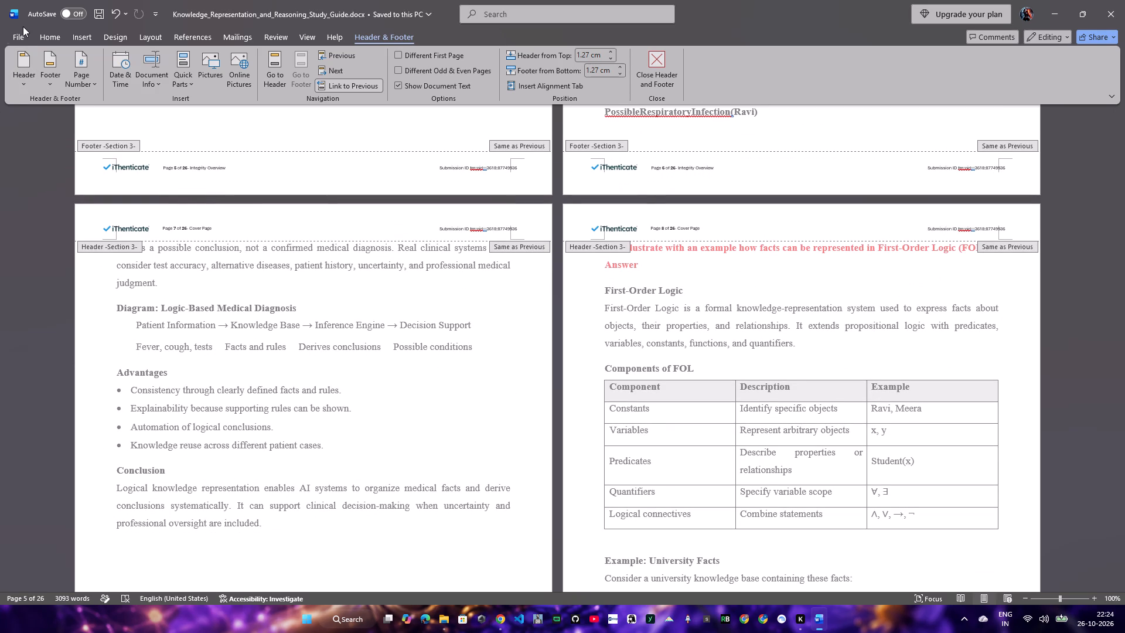
Export the document as Knowledge_Representation_and_Reasoning_Study_Guide.pdf in aat1ddocuments with standard optimization, then close the published PDF.
left_click(19, 32)
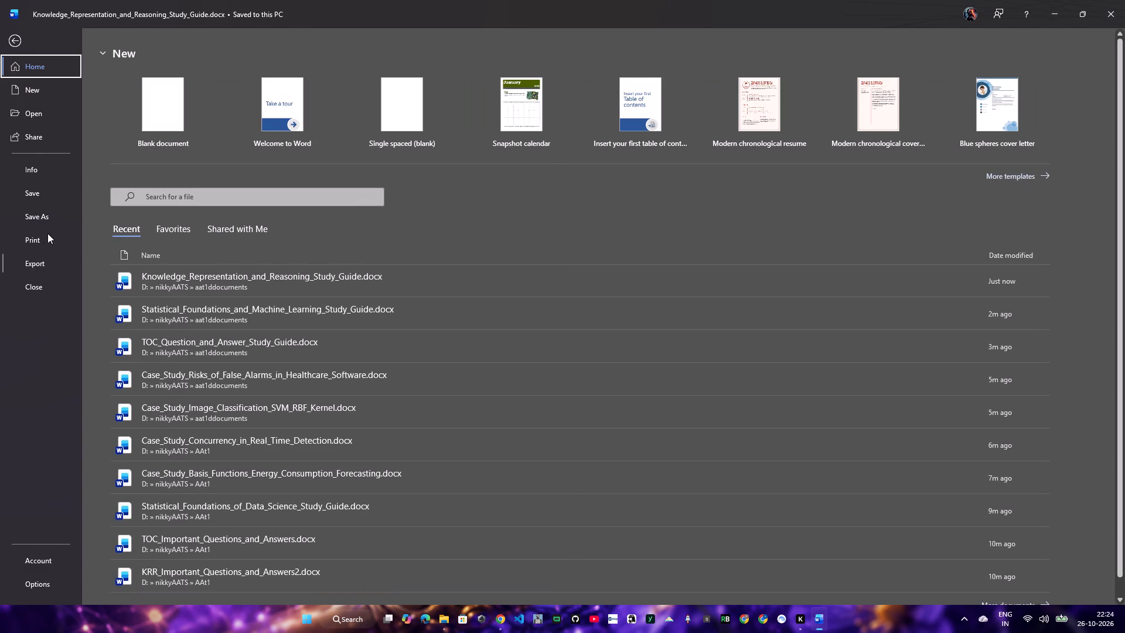
left_click(41, 261)
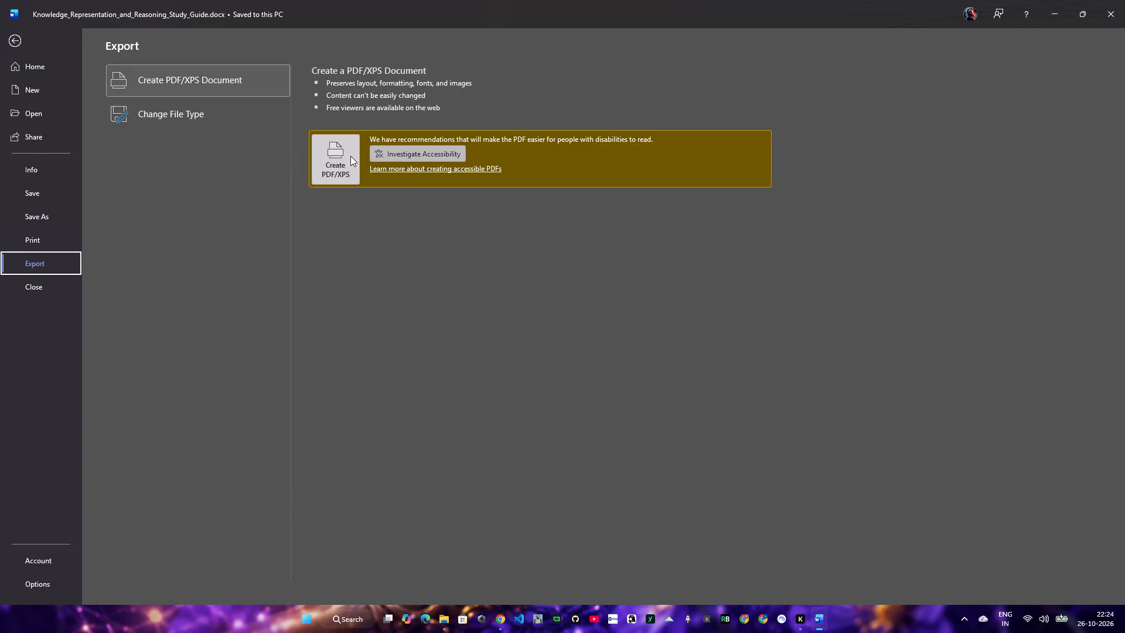
left_click(350, 156)
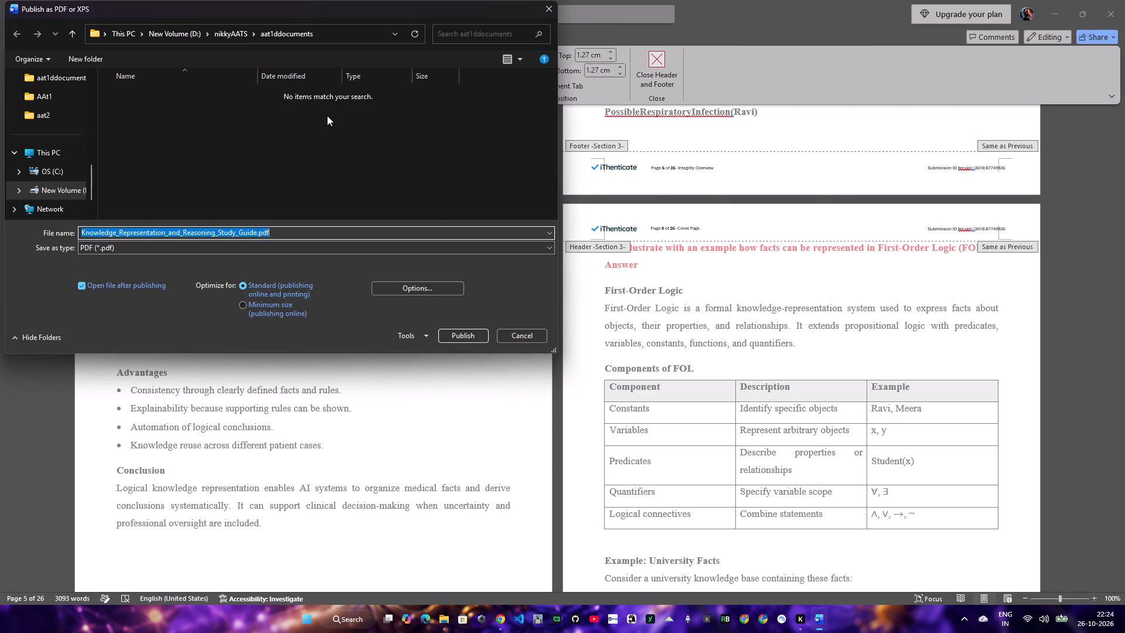
left_click(472, 341)
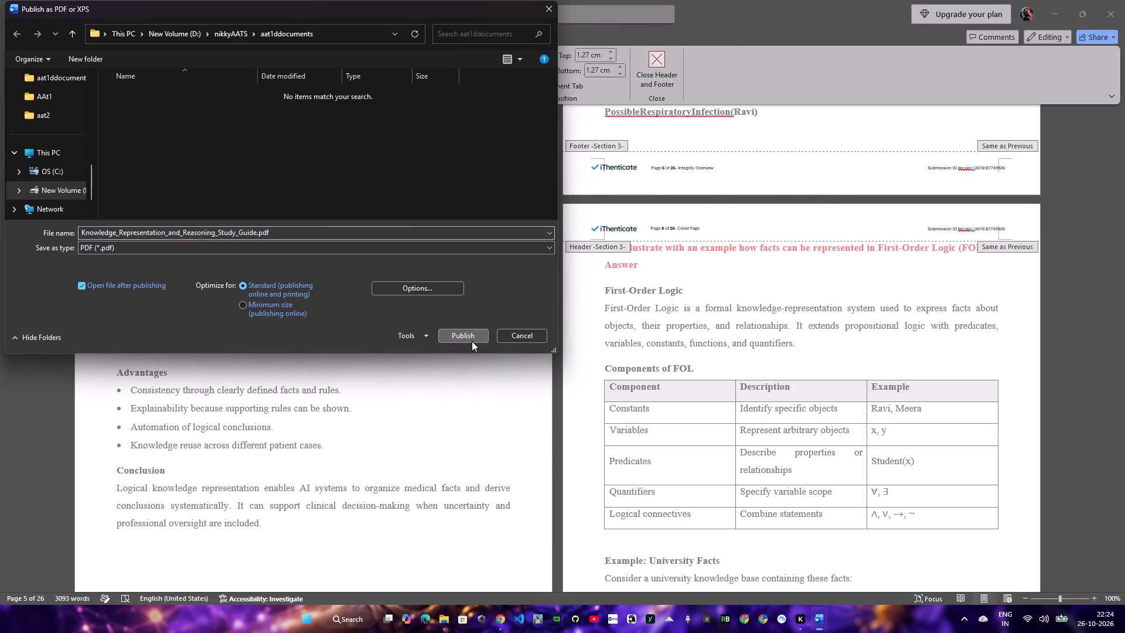
scroll(490, 226, "up", 3)
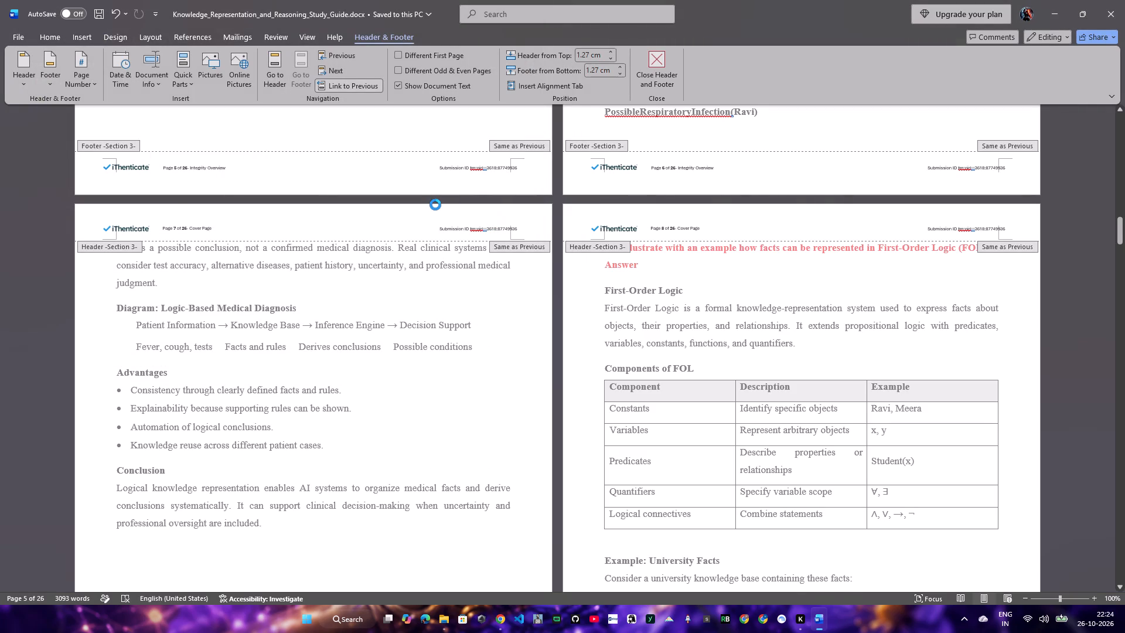
scroll(435, 205, "up", 20)
scroll(435, 205, "up", 17)
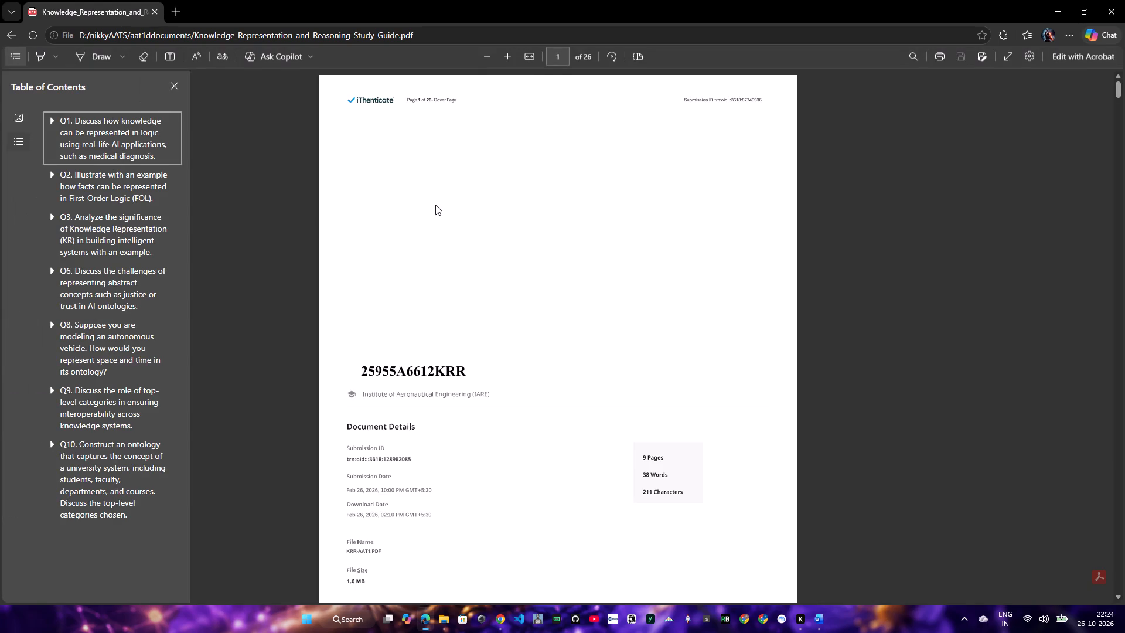
left_click(1124, 0)
Review the report and cover pages of the Knowledge Representation study guide, then close the document.
scroll(543, 282, "up", 4)
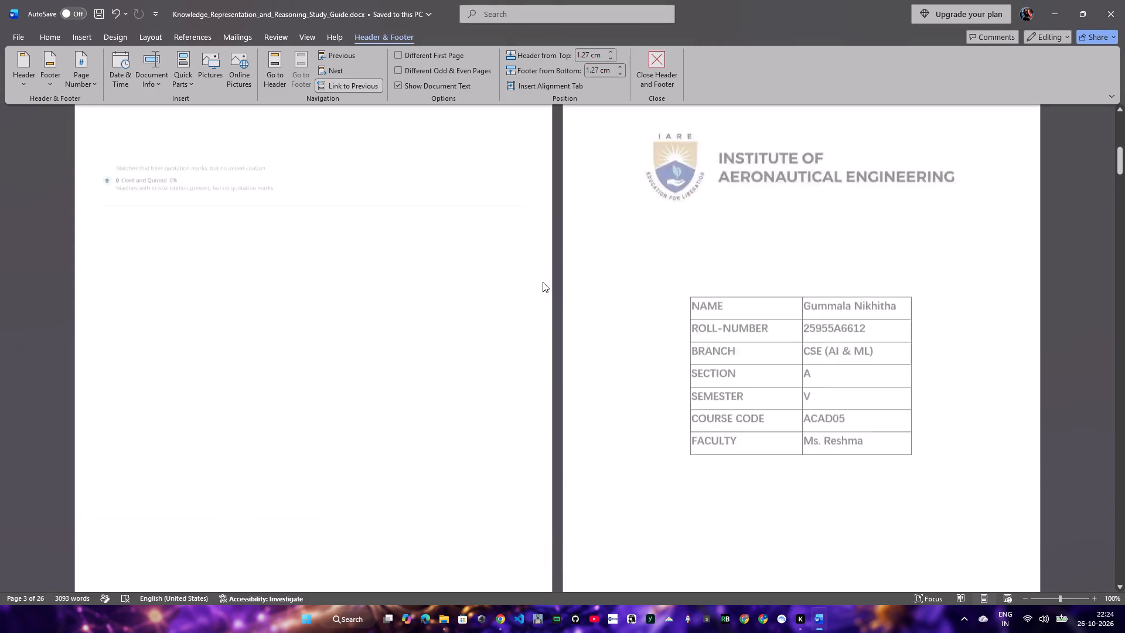
scroll(543, 282, "up", 1)
left_click(632, 322)
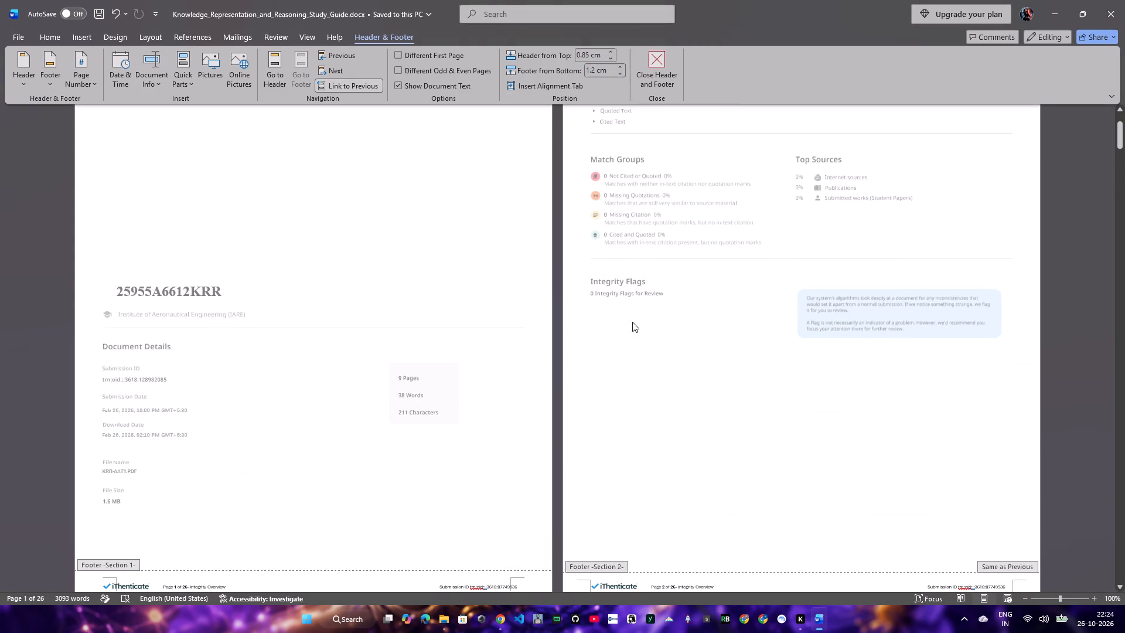
scroll(632, 322, "up", 3)
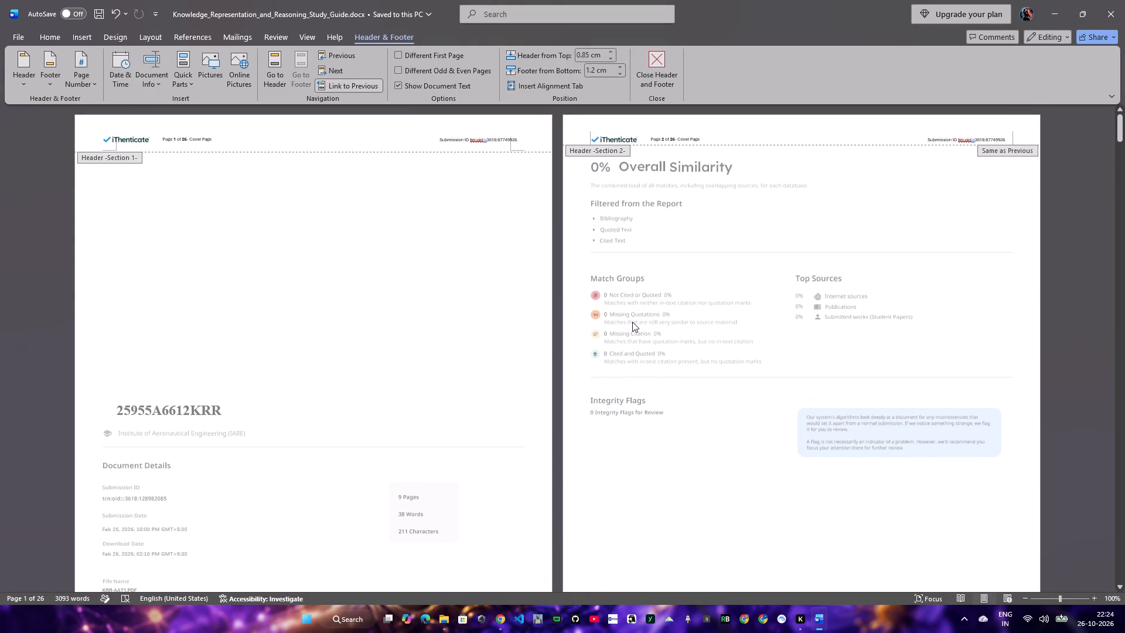
scroll(758, 353, "down", 1)
scroll(758, 353, "up", 1, "ctrl")
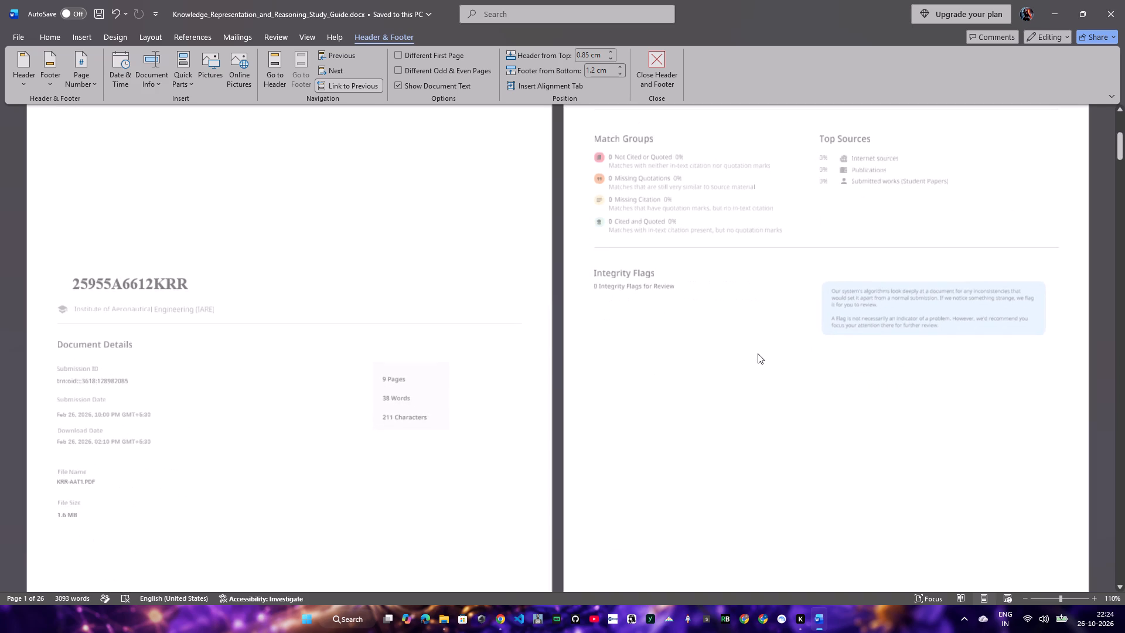
scroll(758, 353, "down", 4)
scroll(758, 353, "up", 5)
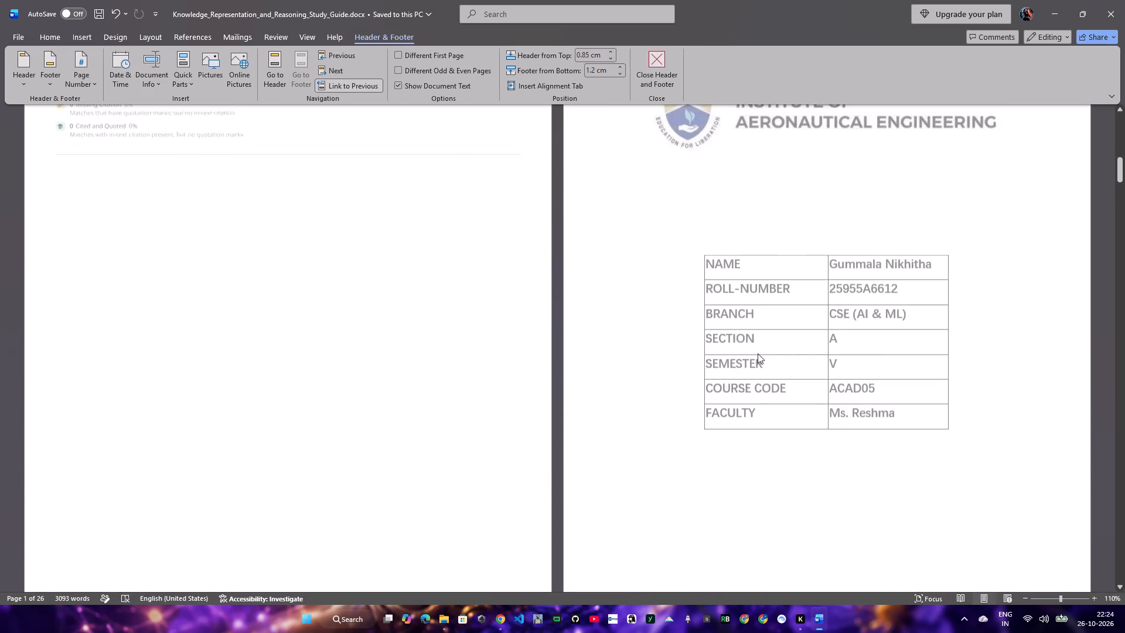
left_click(1124, 0)
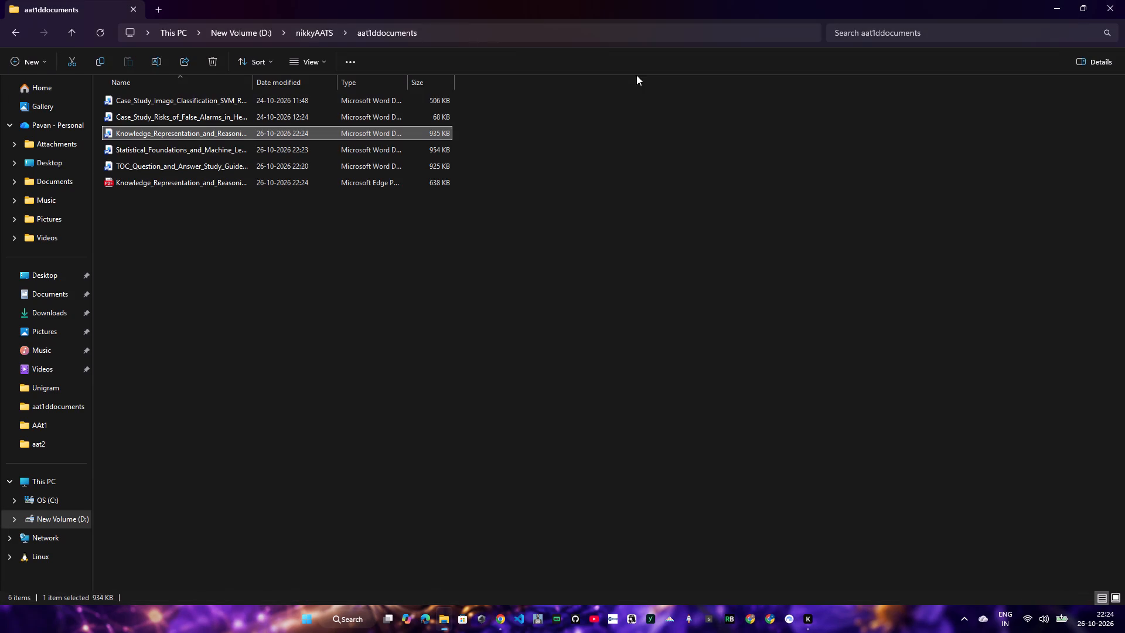
In Statistical_Foundations_and_Machine_Learning_Study_Guide.docx, add two blank lines before the "Example: Student Performance Dataset" heading, then save and close it.
triple_click(218, 147)
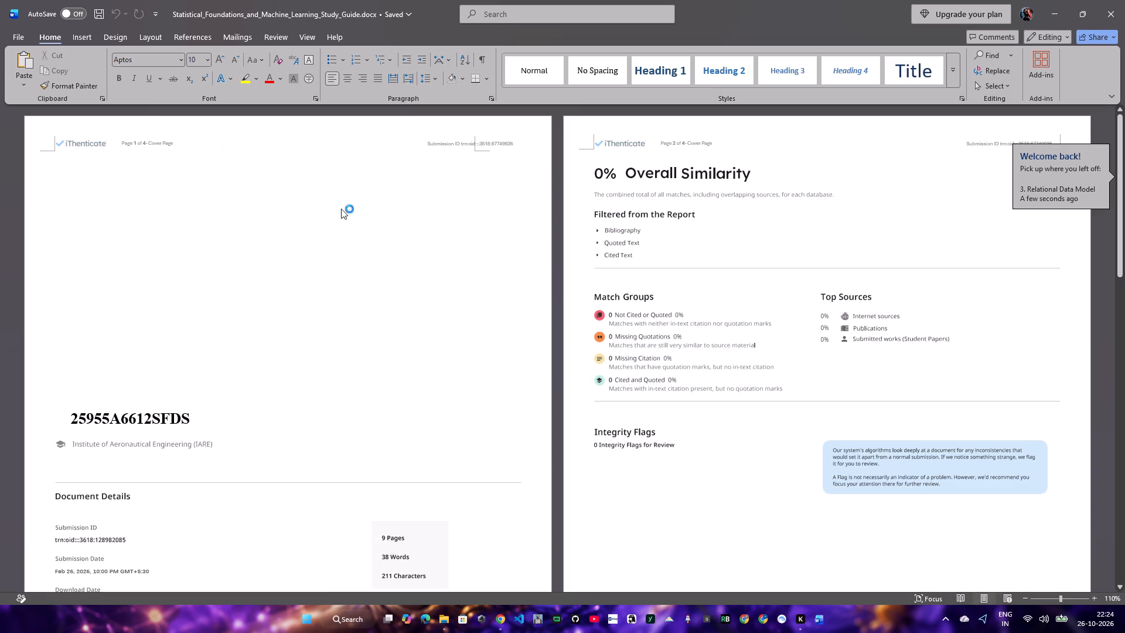
scroll(421, 319, "down", 20)
scroll(421, 319, "down", 8)
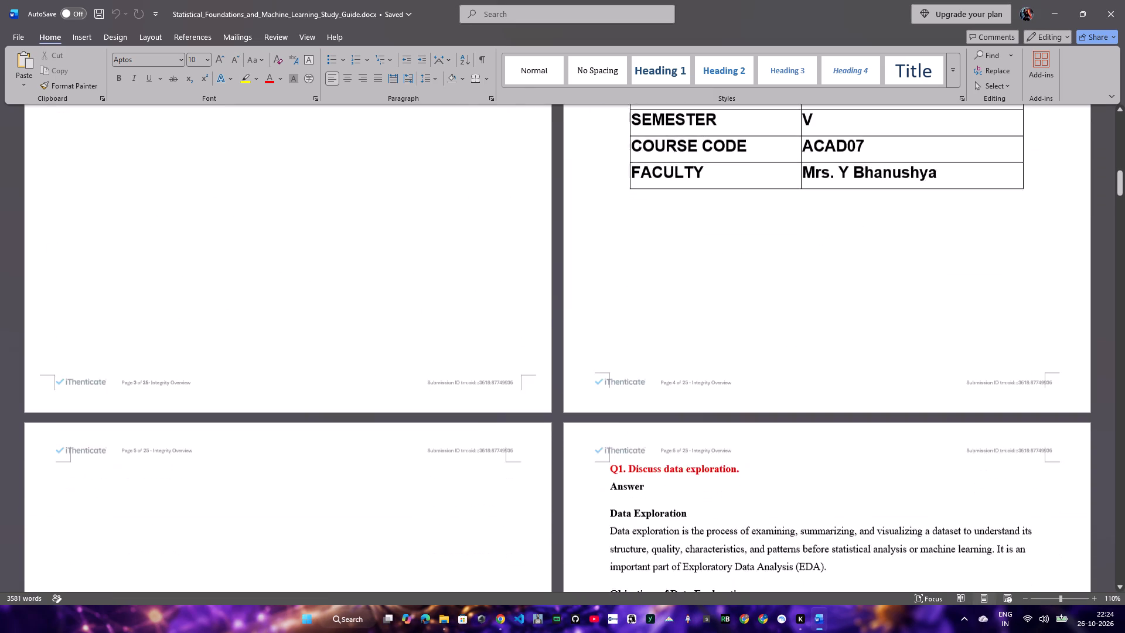
scroll(421, 319, "down", 3)
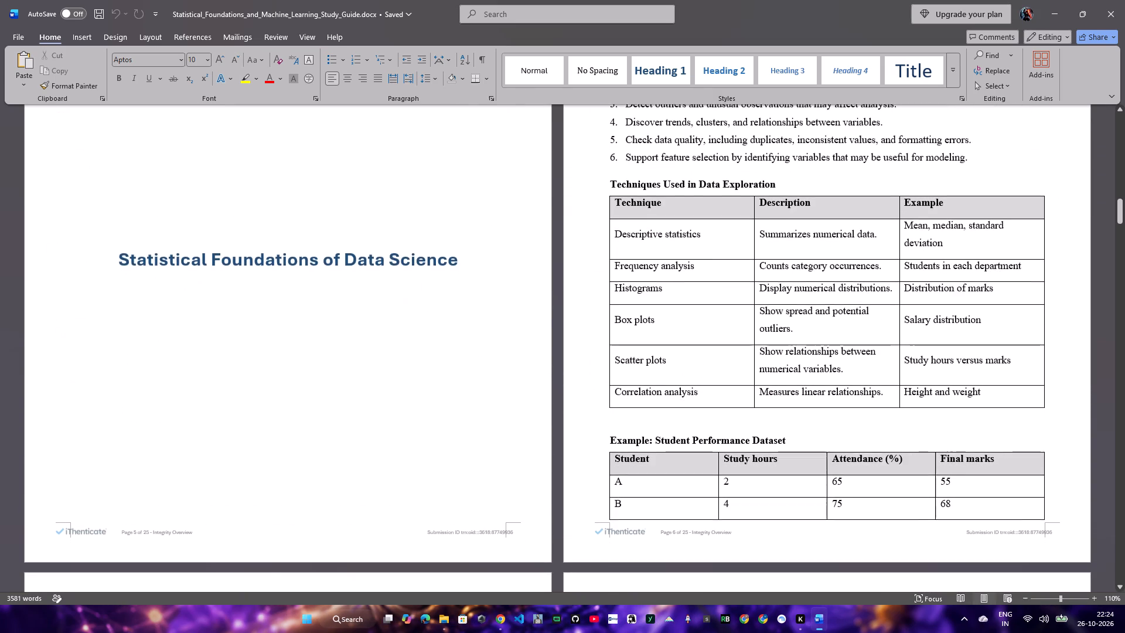
scroll(421, 319, "down", 3)
scroll(421, 319, "up", 2)
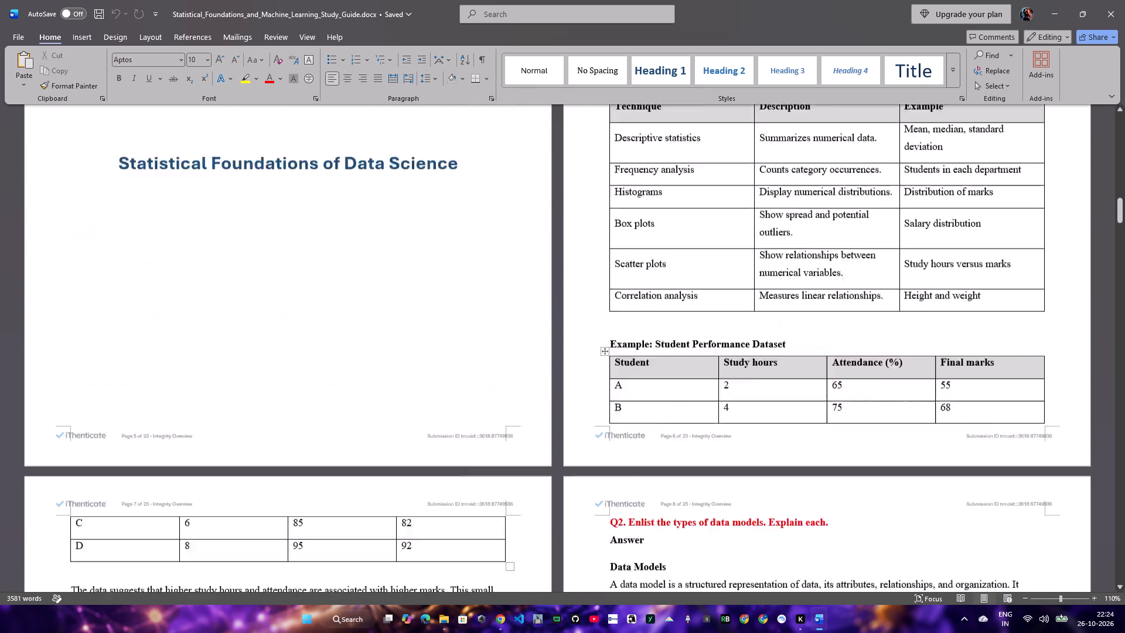
scroll(639, 568, "down", 1)
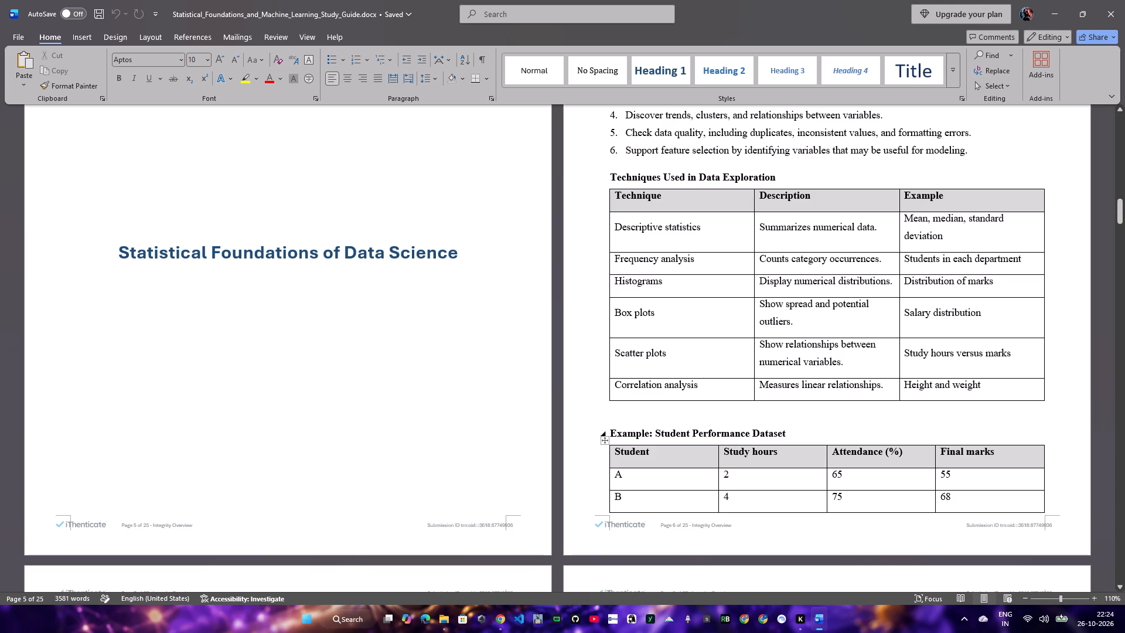
left_click(612, 429)
key("Return")
key("Return")
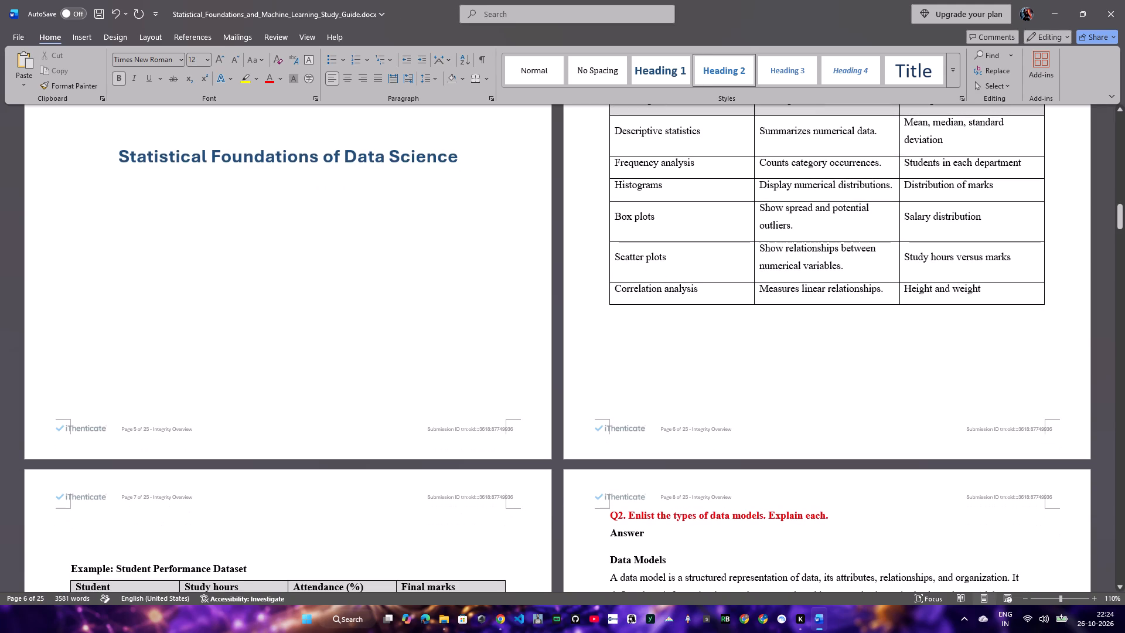
key("ctrl+s")
left_click(1124, 3)
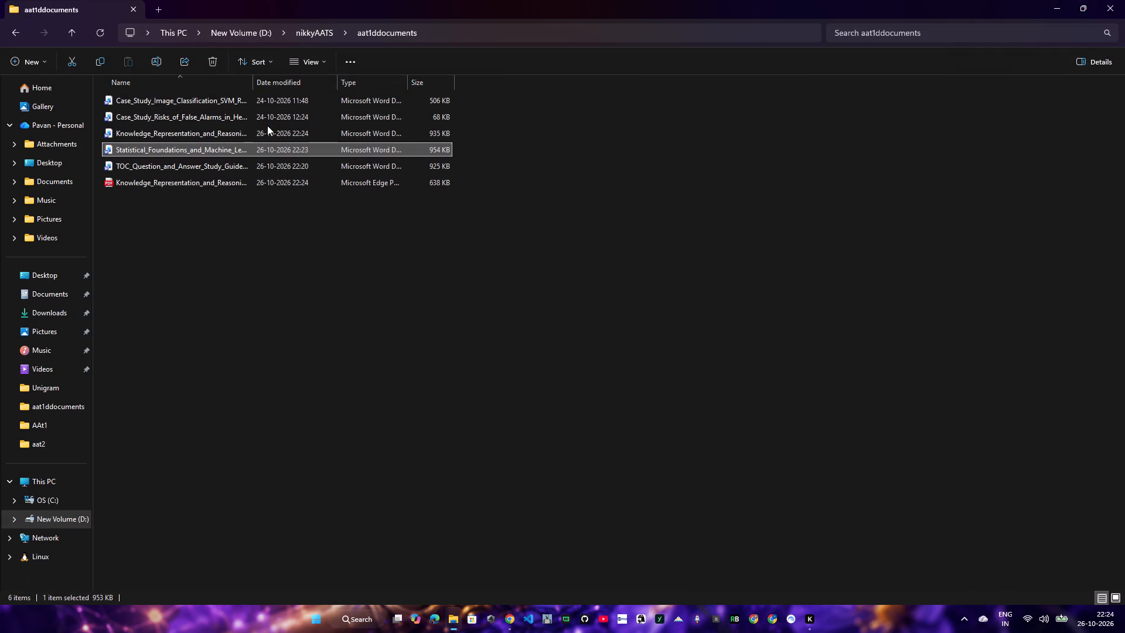
Open TOC_Question_and_Answer_Study_Guide.docx from aat1ddocuments and check the headers and footers across its pages.
double_click(181, 169)
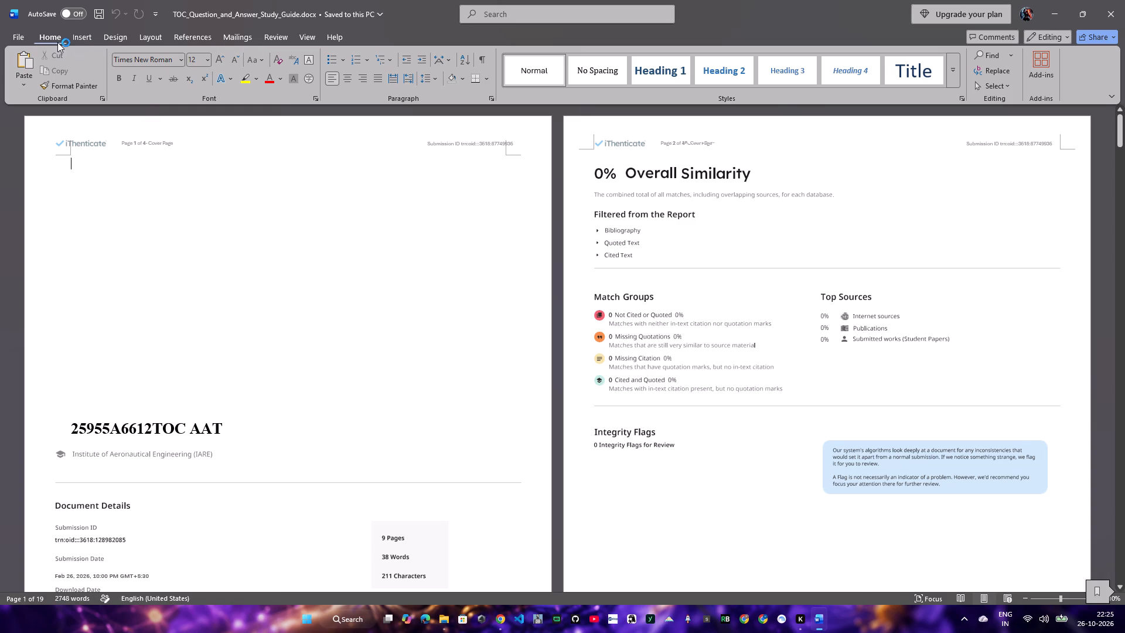
scroll(413, 341, "down", 3)
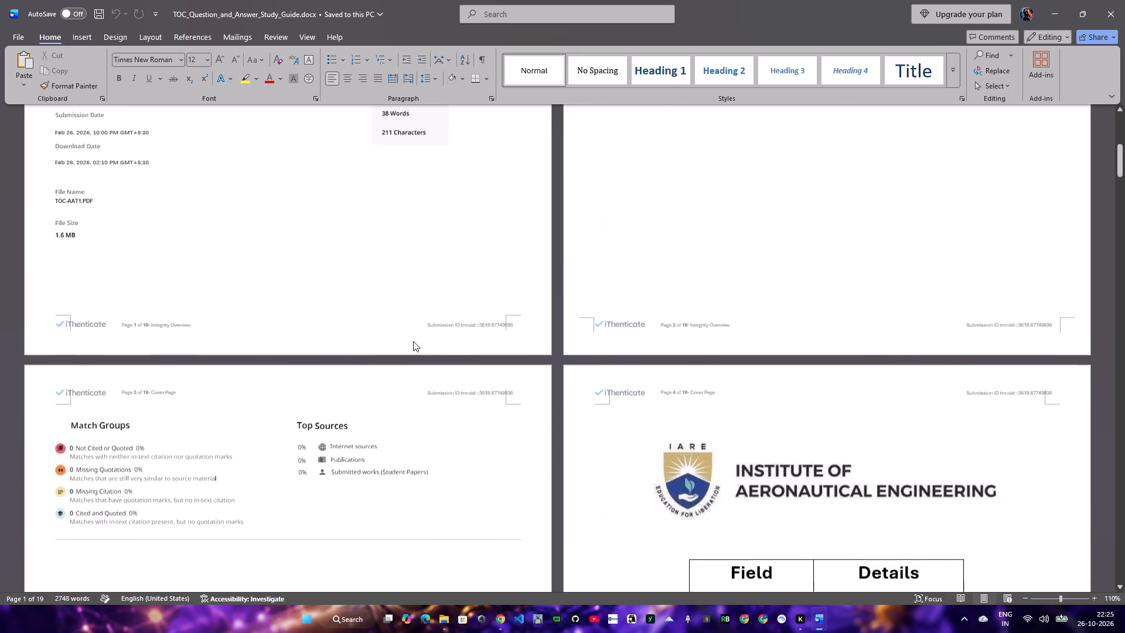
scroll(413, 341, "down", 5)
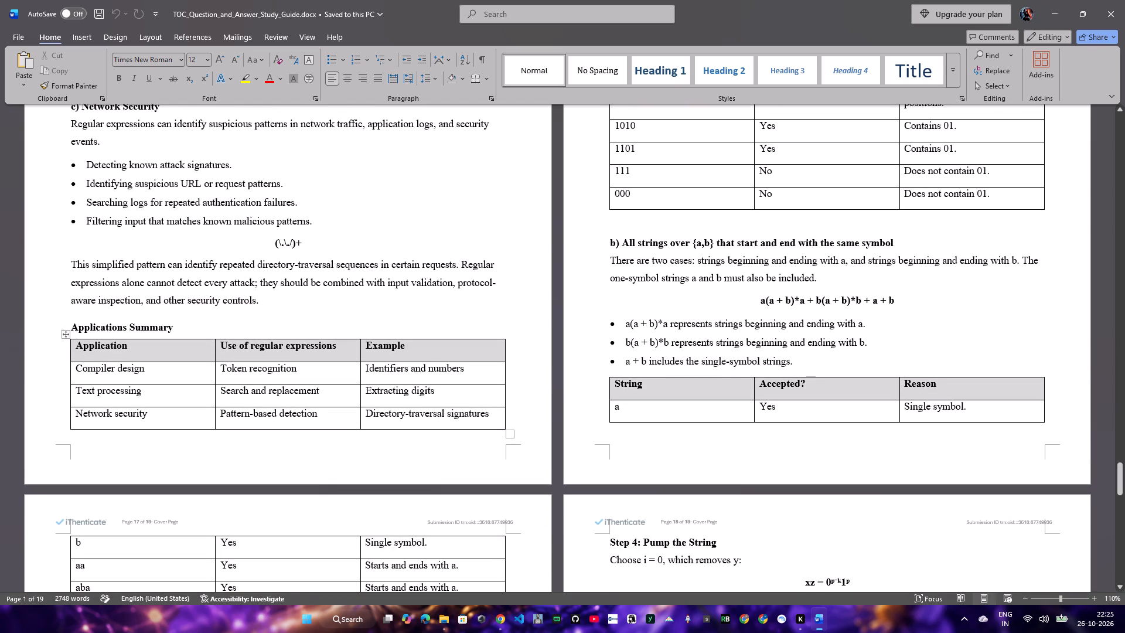
scroll(318, 311, "up", 10)
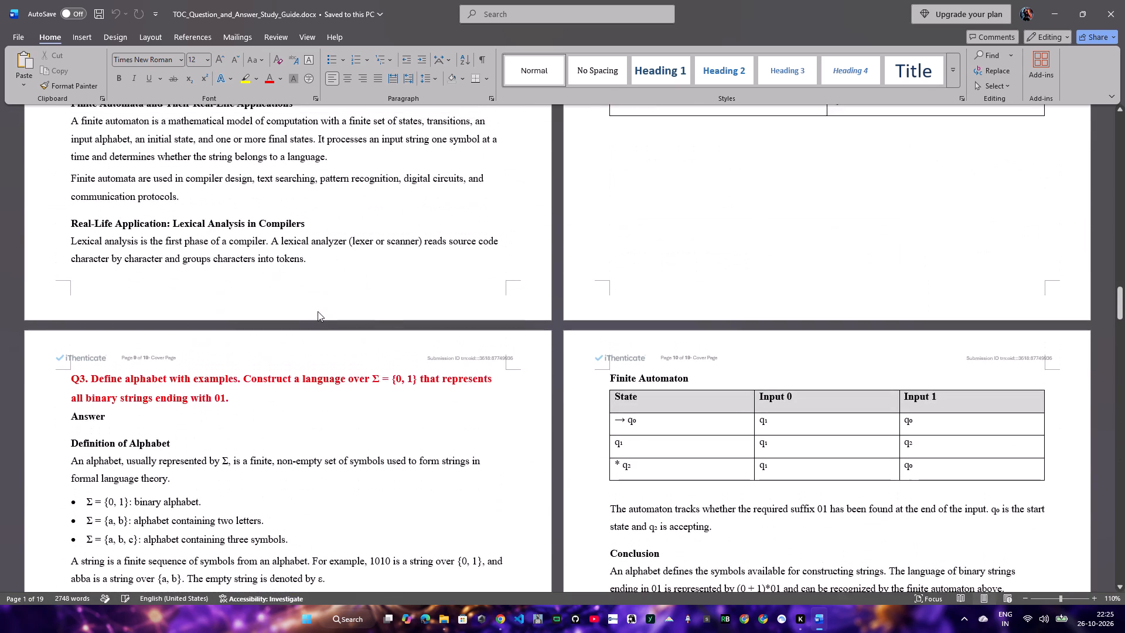
scroll(318, 311, "up", 4)
scroll(245, 343, "up", 6)
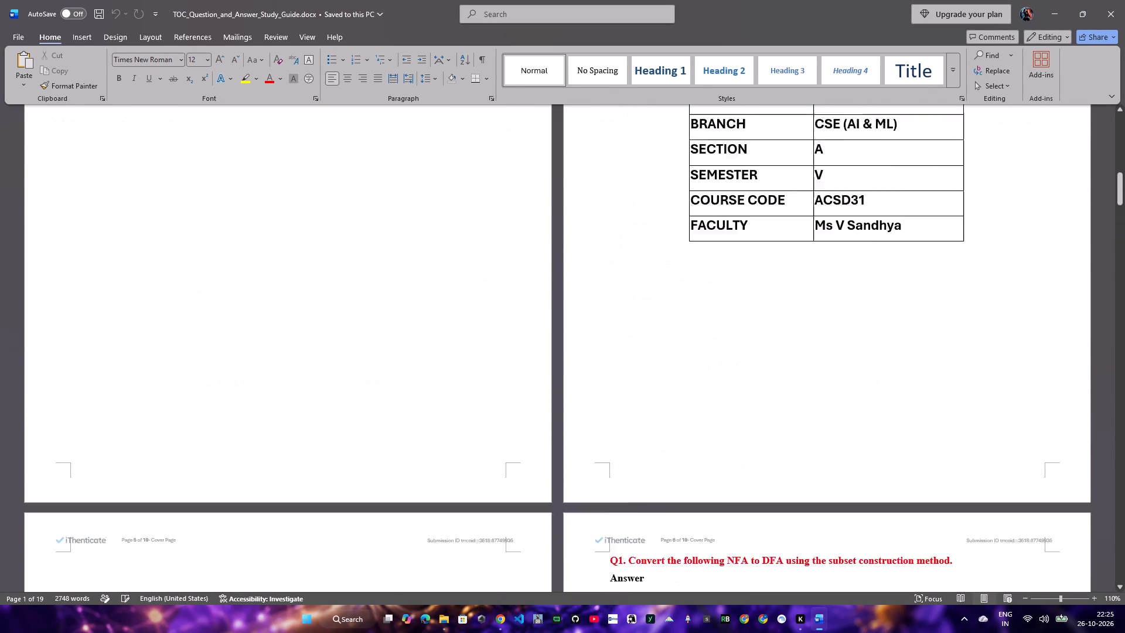
scroll(261, 417, "down", 2)
scroll(543, 330, "up", 2)
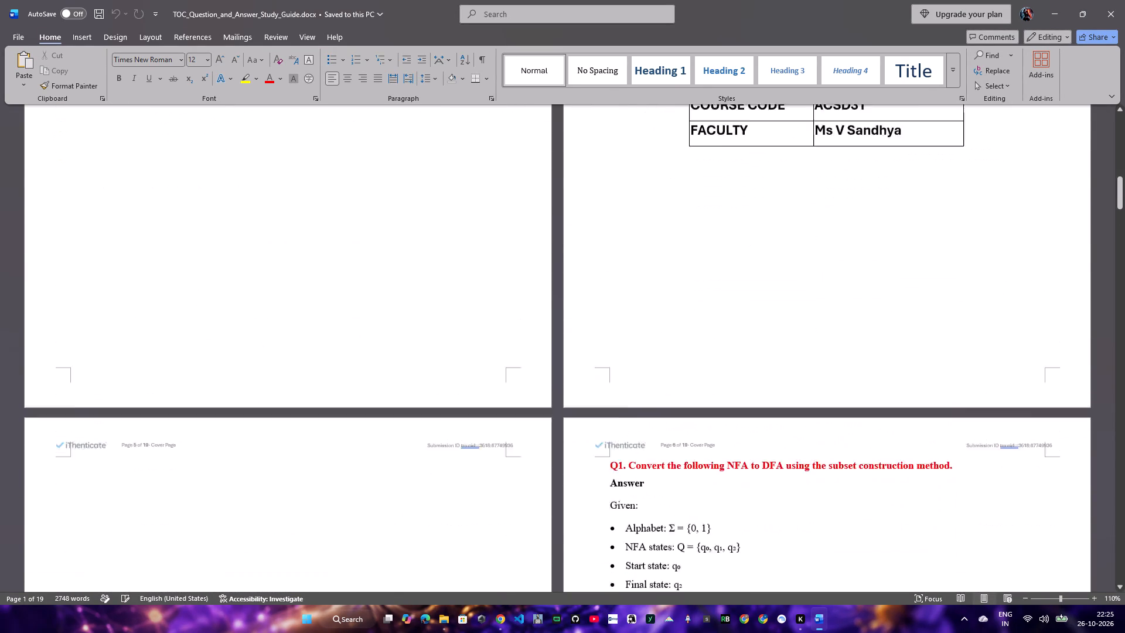
scroll(543, 330, "up", 3)
Link the Section 3 footer to the previous section's footer, replacing its own, and save the TOC study guide.
left_click(674, 333)
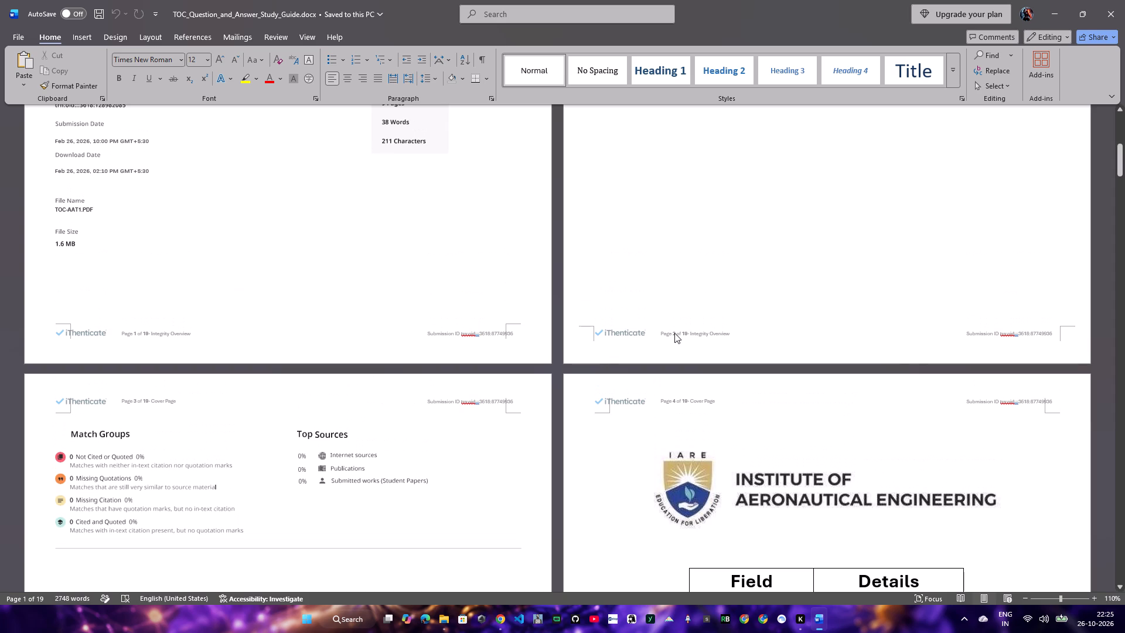
double_click(674, 333)
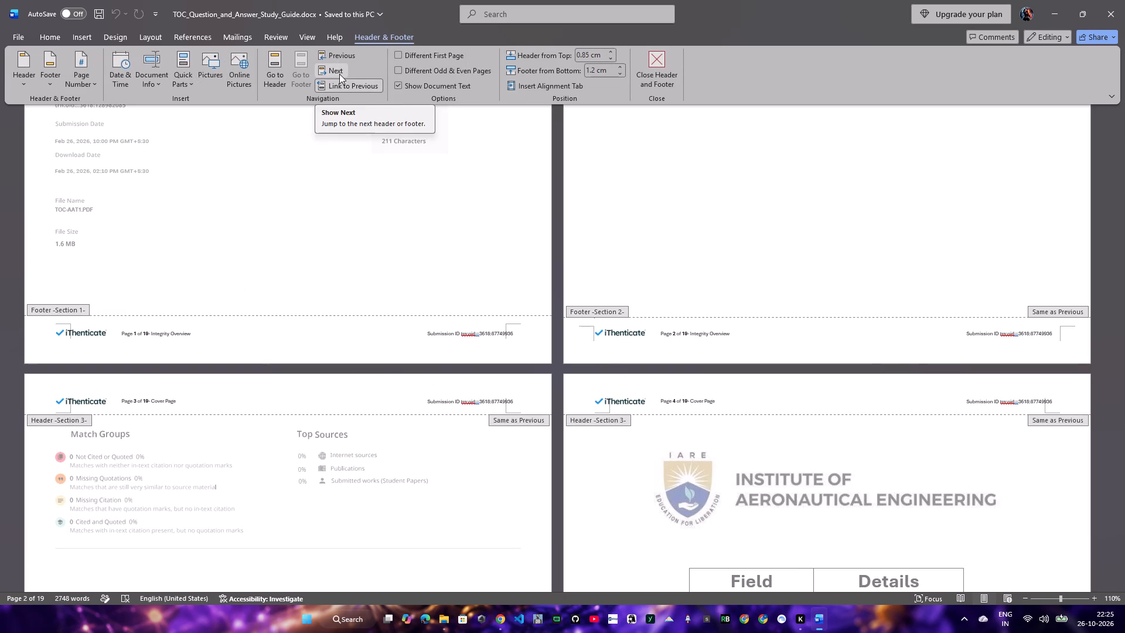
left_click(339, 74)
left_click(340, 79)
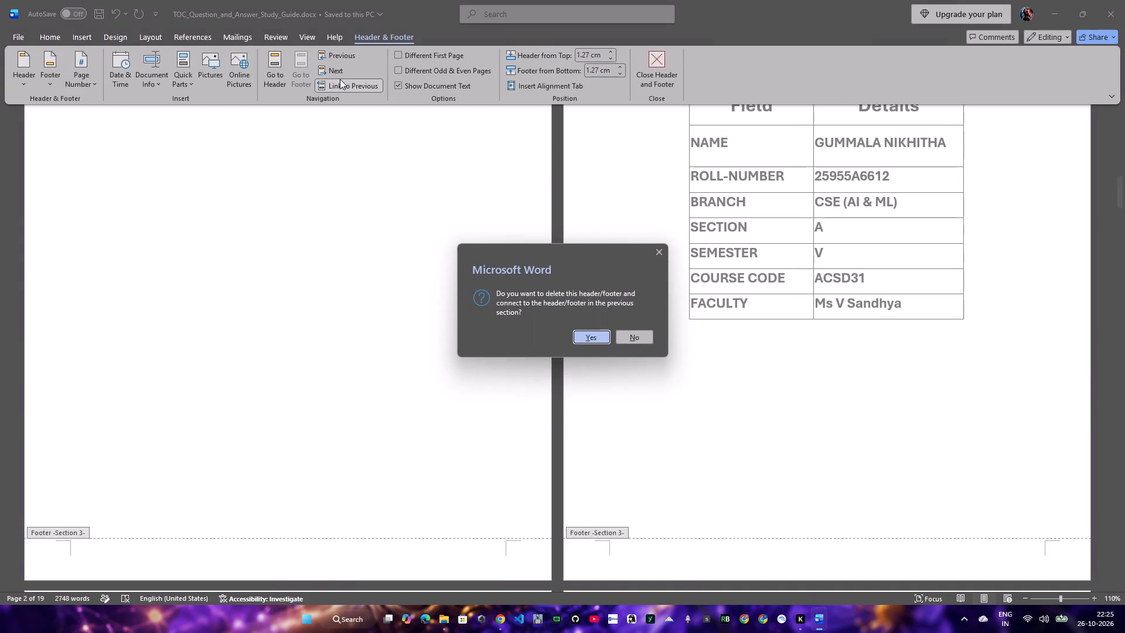
left_click(594, 336)
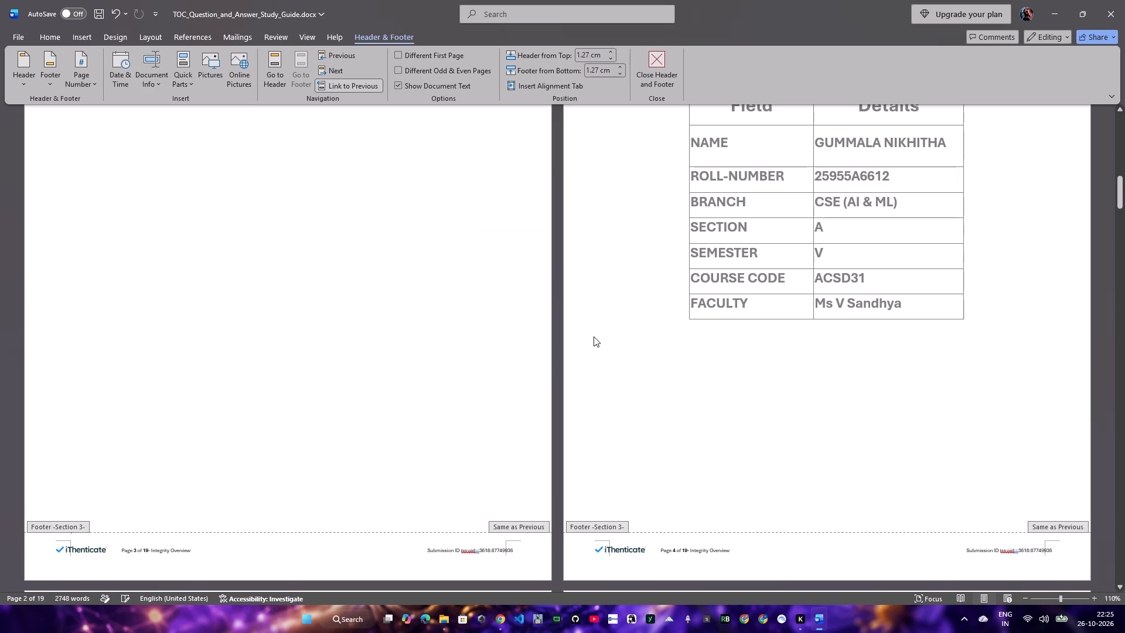
triple_click(397, 281)
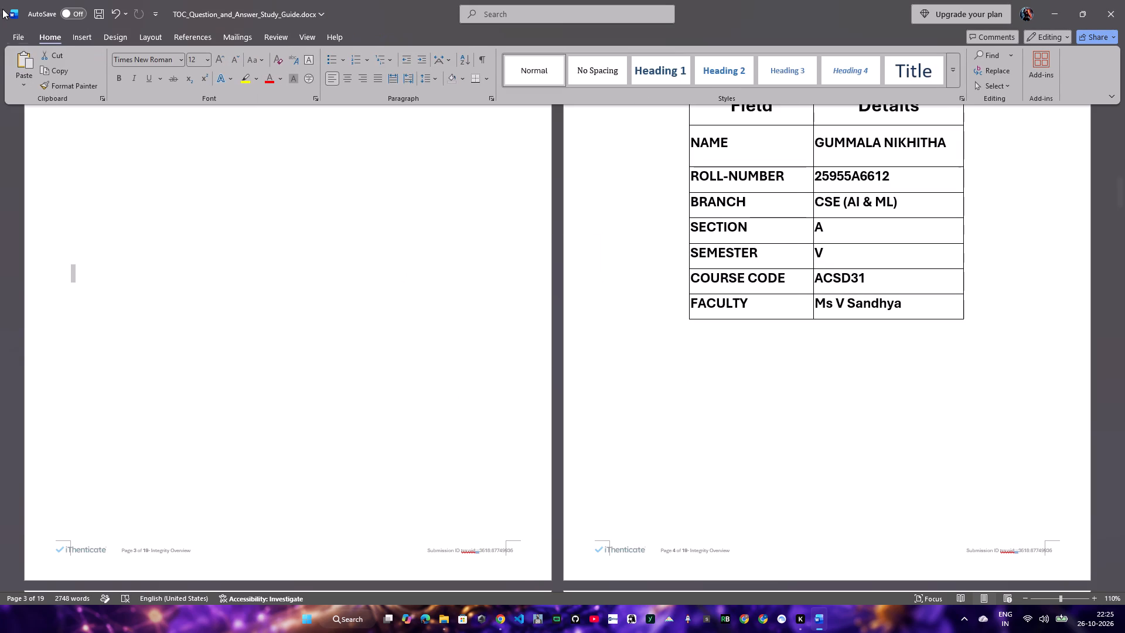
scroll(284, 221, "up", 3)
key("ctrl+s")
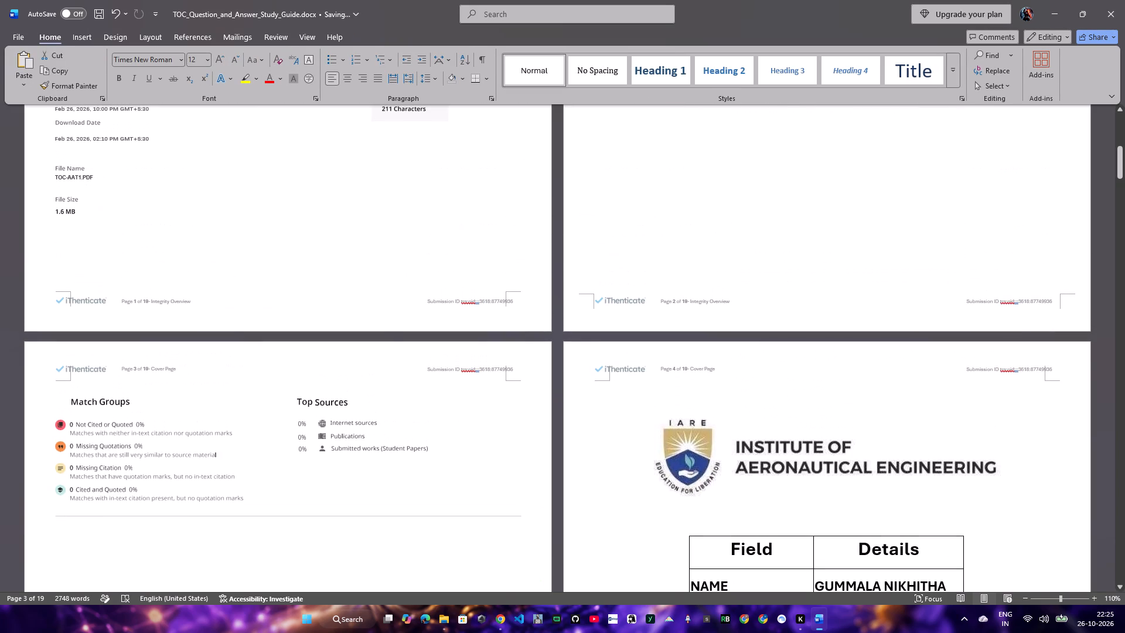
Export the document as TOC_Question_and_Answer_Study_Guide.pdf in aat1ddocuments with standard optimization, then close the PDF and the document.
left_click(16, 35)
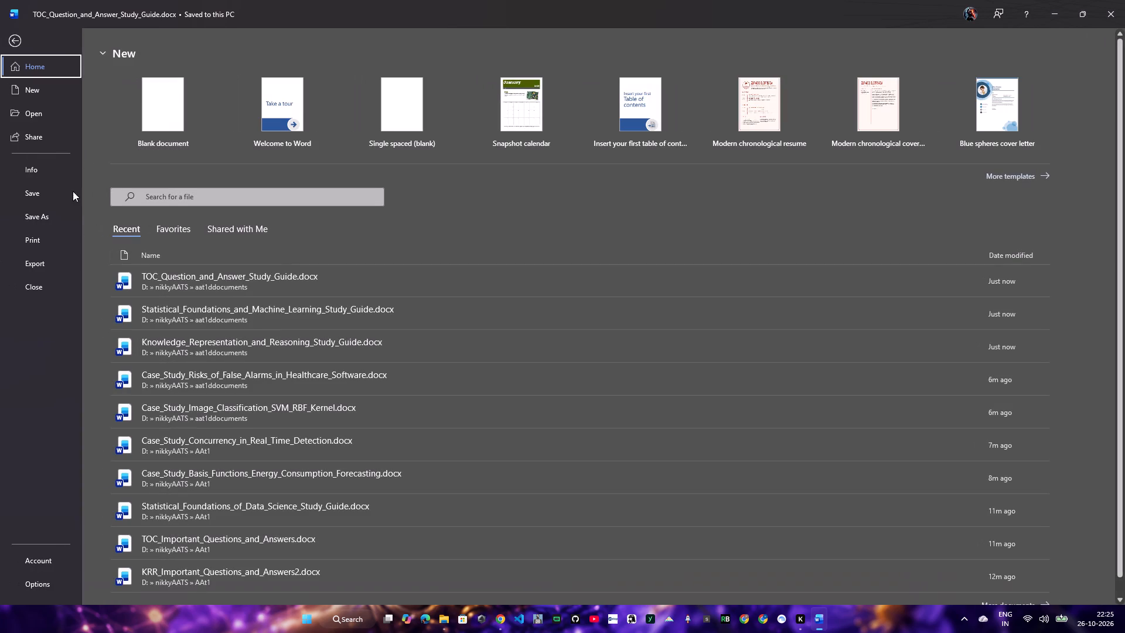
left_click(45, 264)
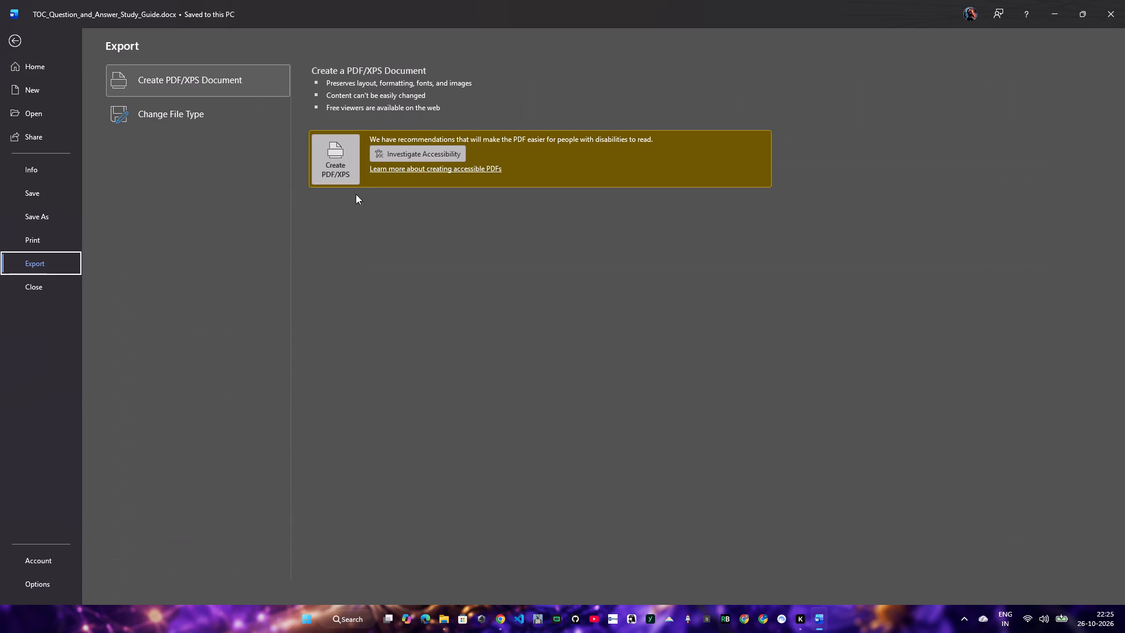
left_click(335, 166)
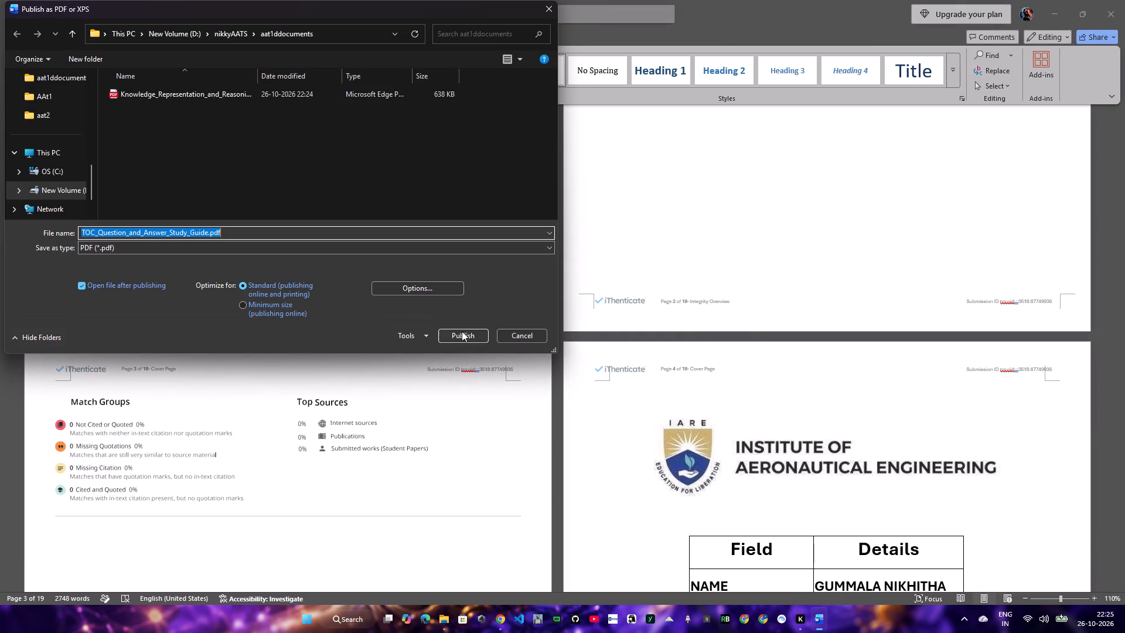
left_click(462, 333)
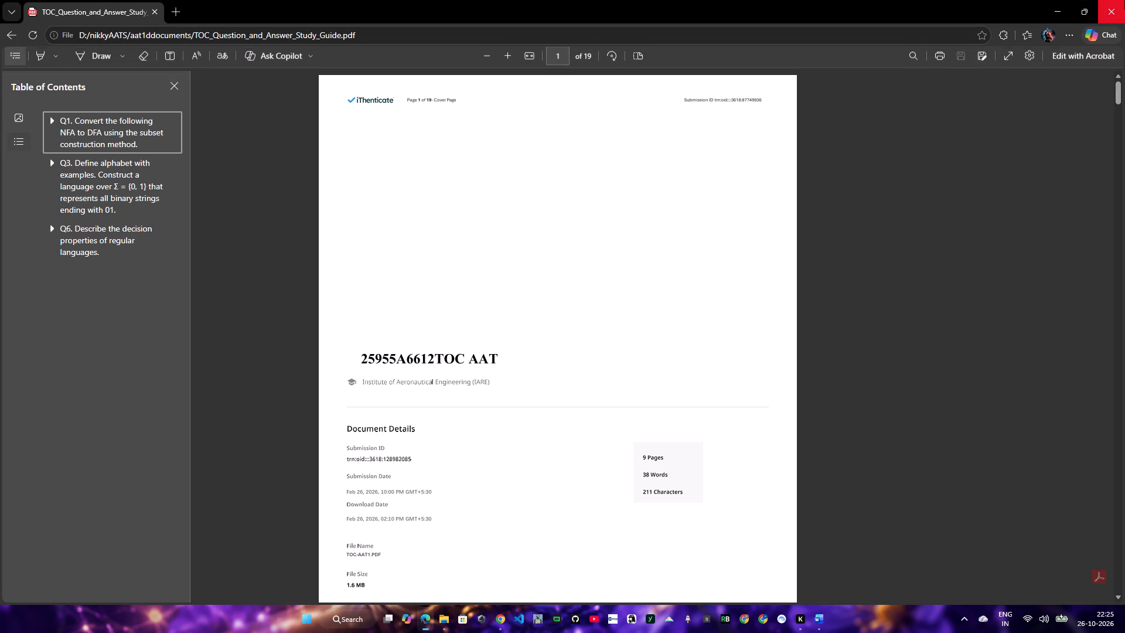
left_click(1124, 0)
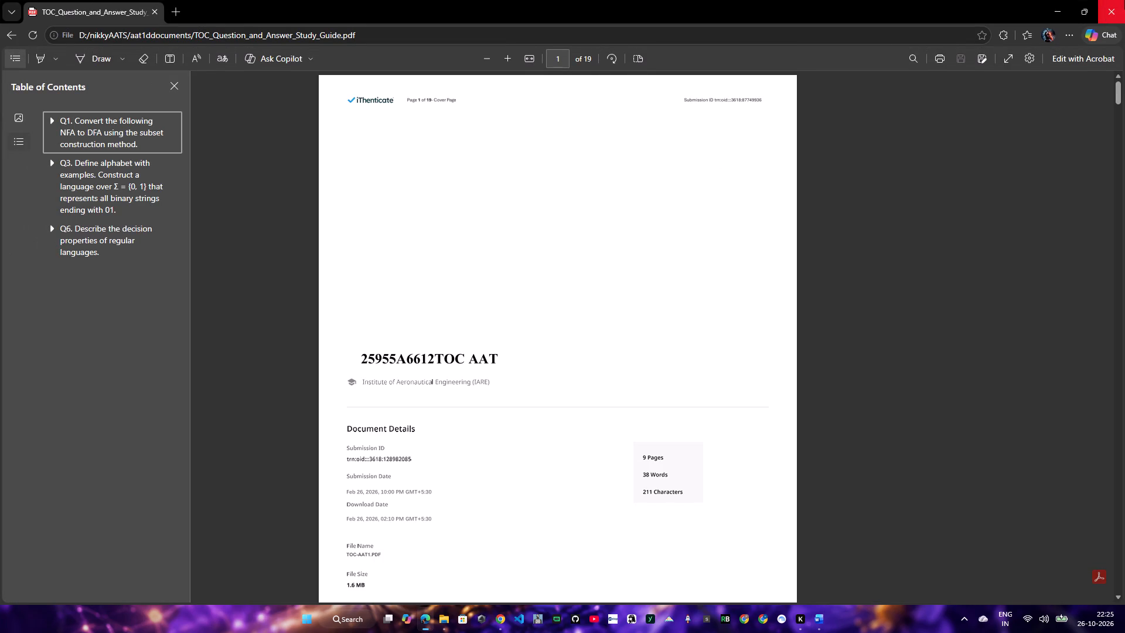
scroll(668, 181, "up", 3)
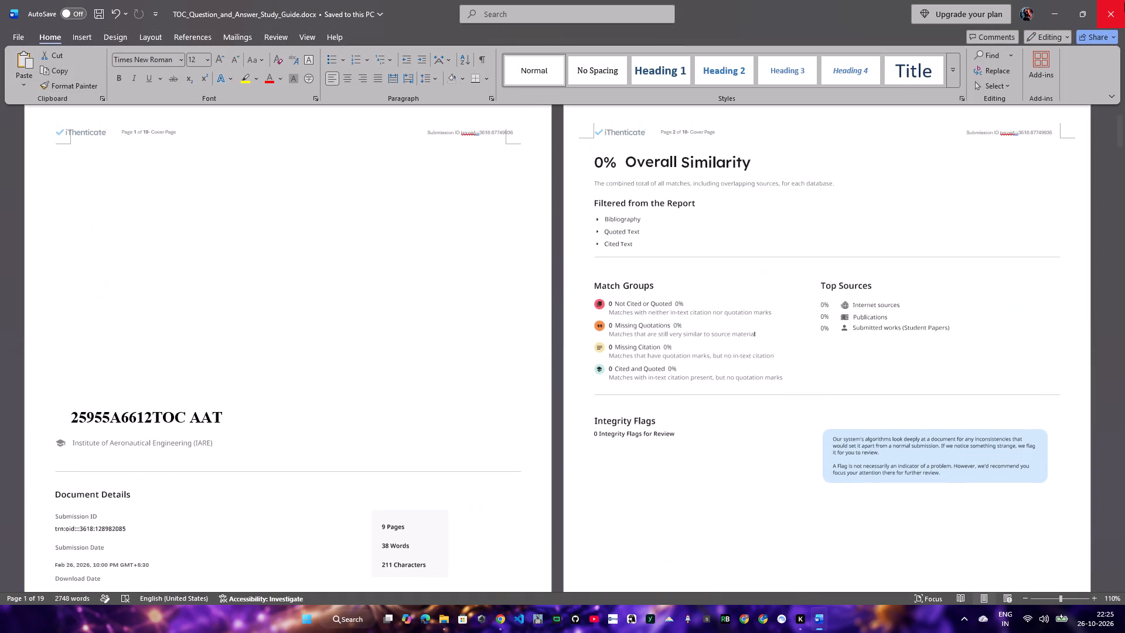
left_click(1124, 2)
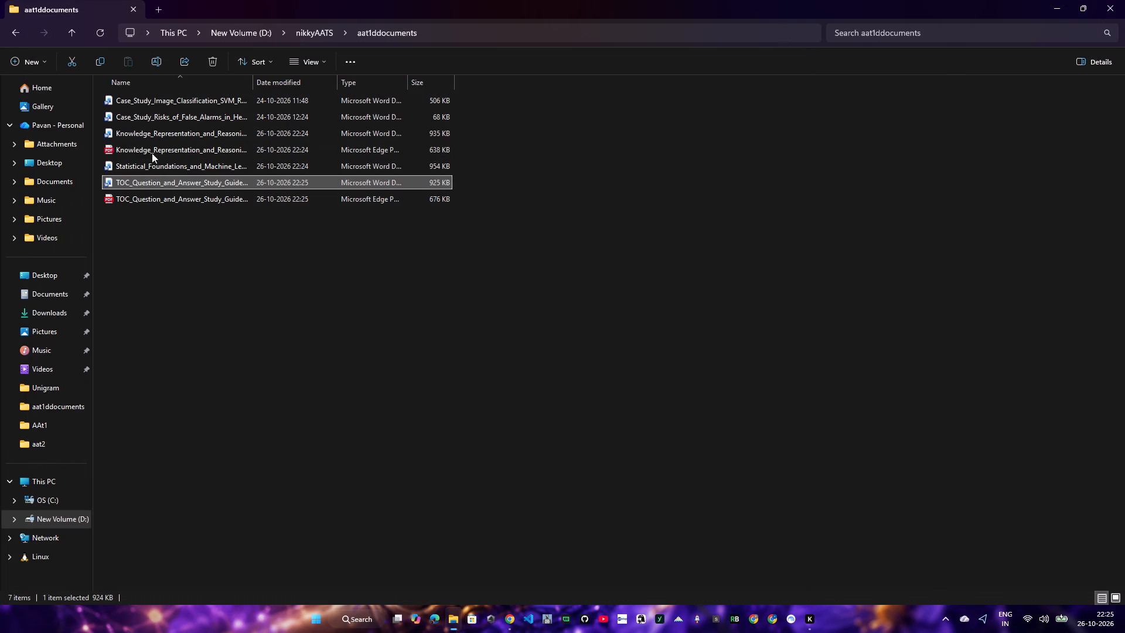
Export Case_Study_Risks_of_False_Alarms_in_Healthcare_Software.docx as a same-named PDF into D:\nikkyAATS\aat1ddocuments with standard optimization, then close both files.
double_click(177, 120)
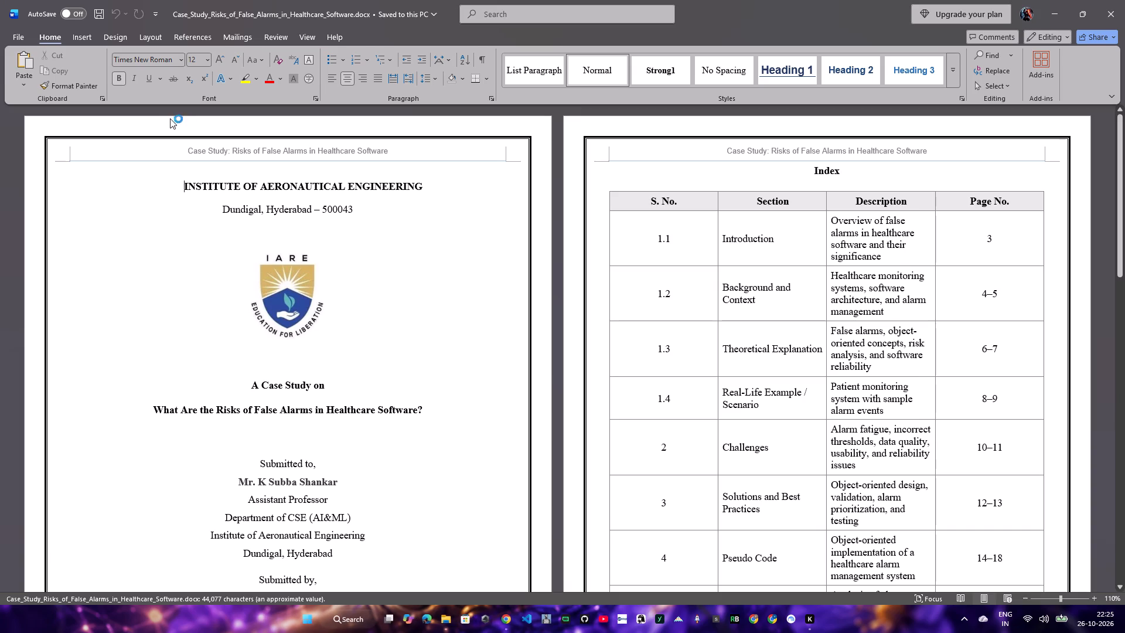
left_click(13, 36)
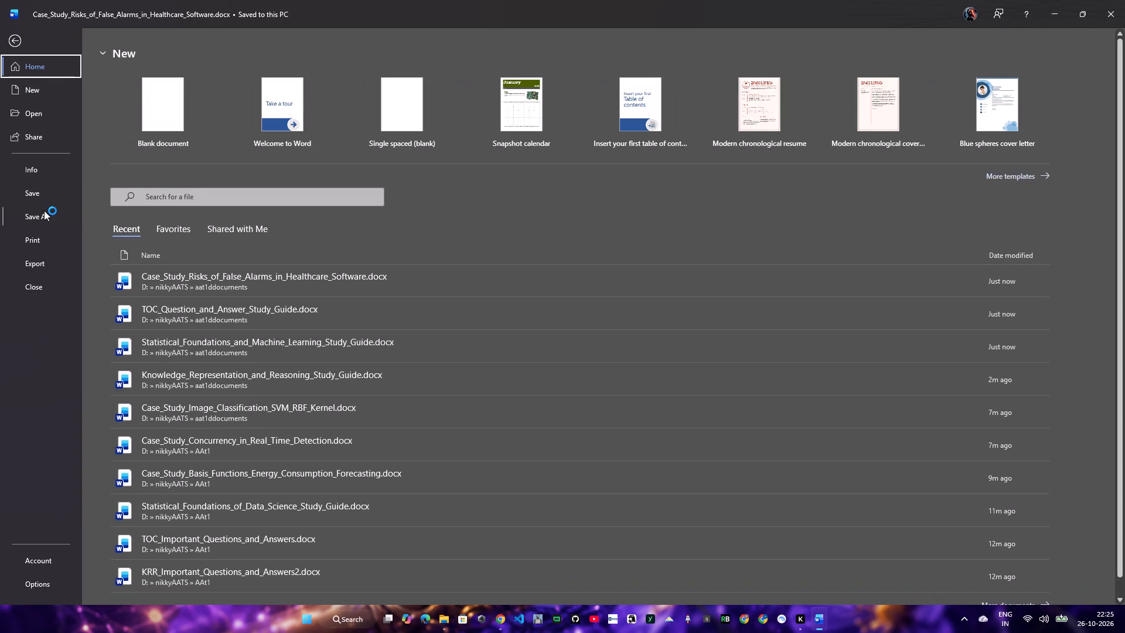
left_click(40, 257)
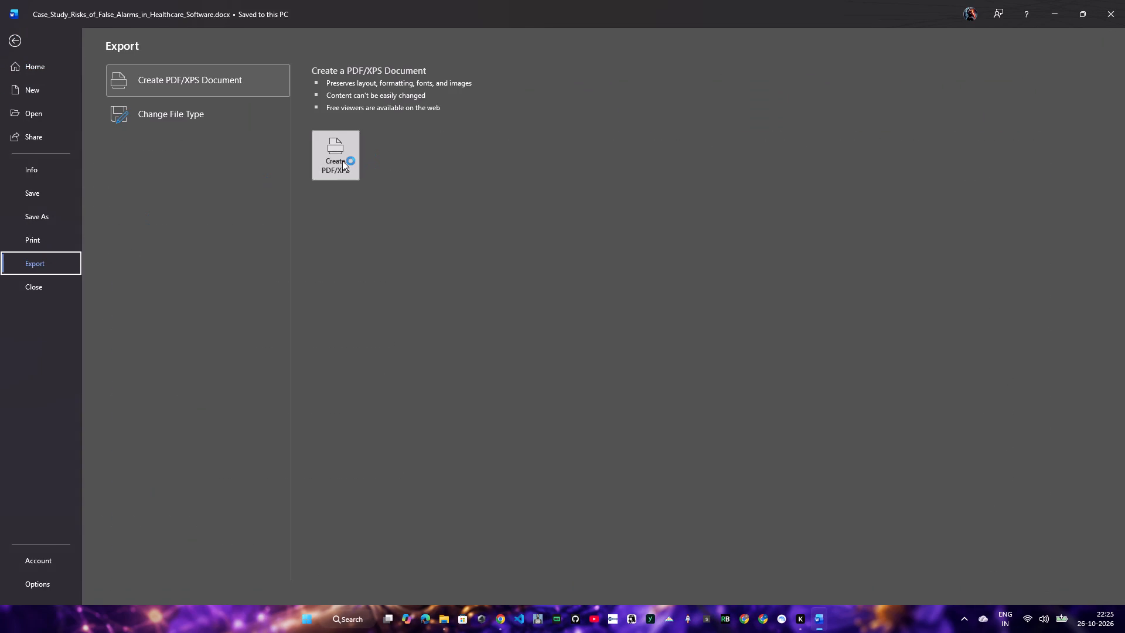
left_click(342, 161)
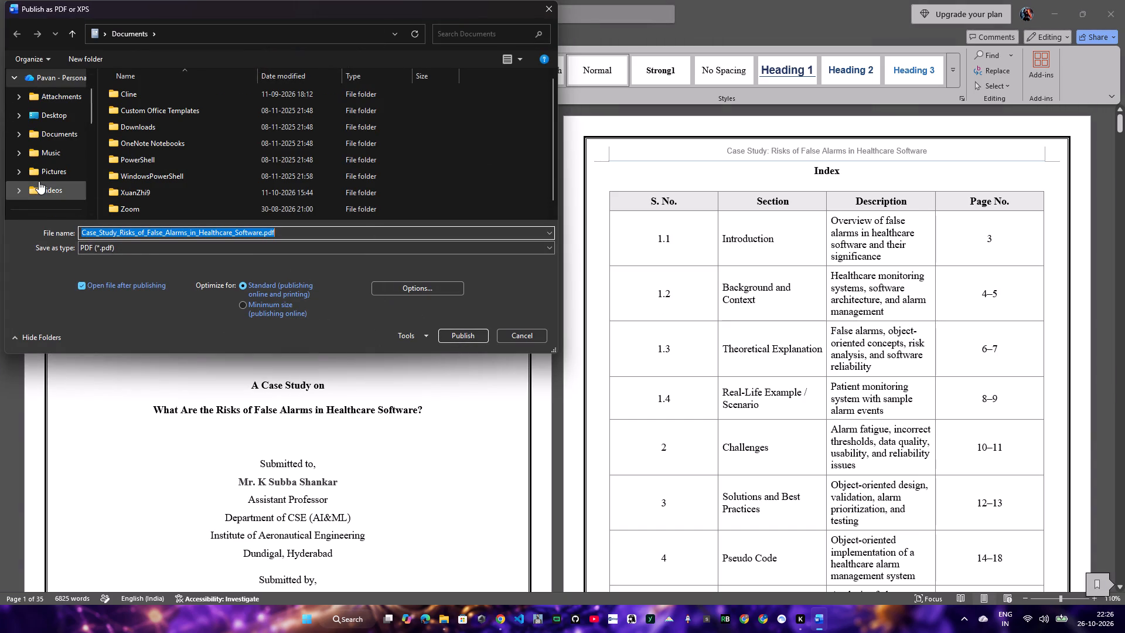
scroll(39, 181, "down", 5)
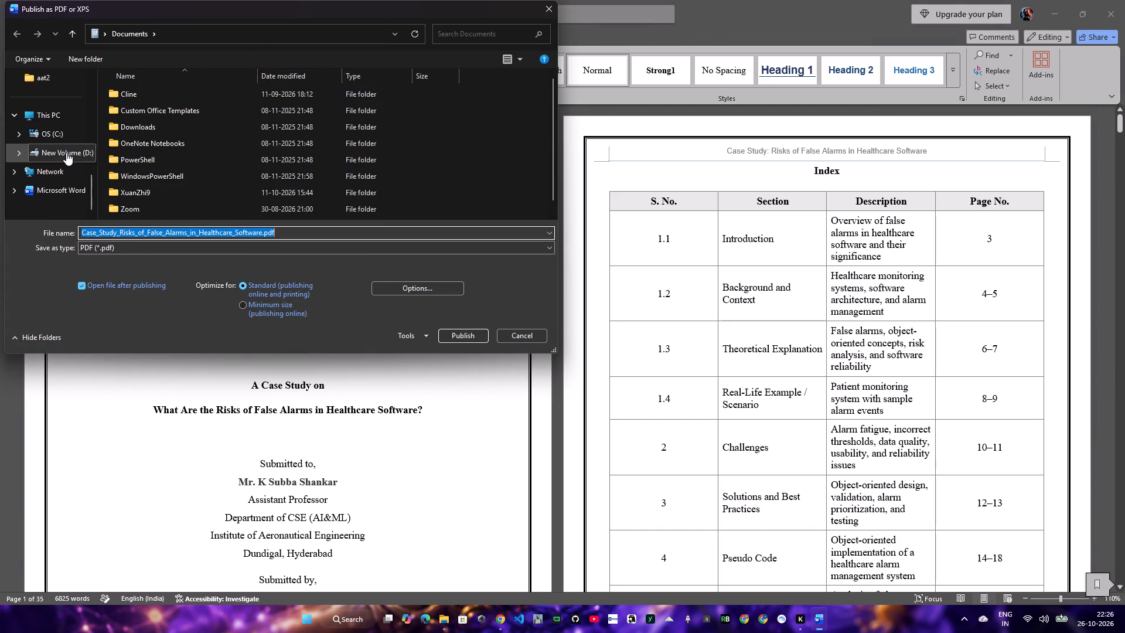
left_click(66, 152)
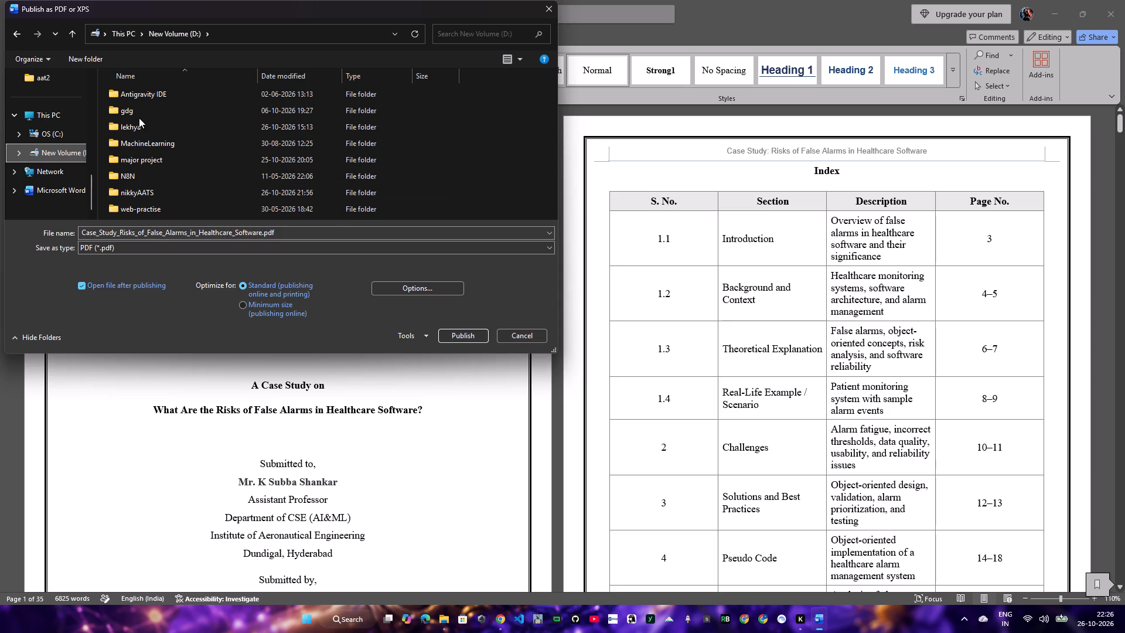
double_click(144, 199)
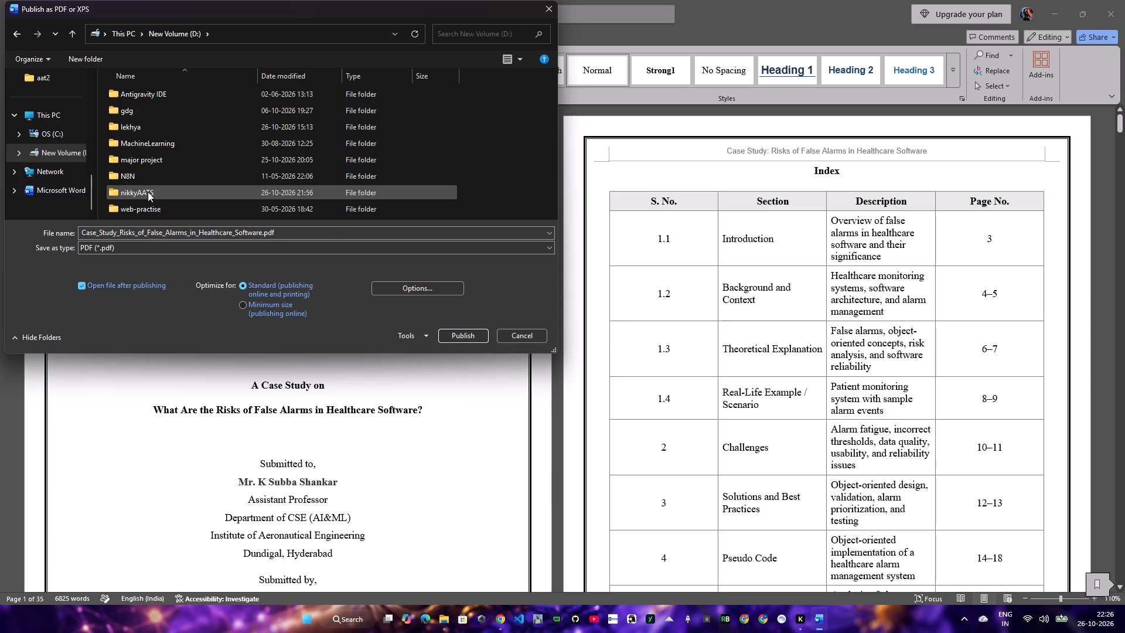
double_click(148, 192)
double_click(145, 129)
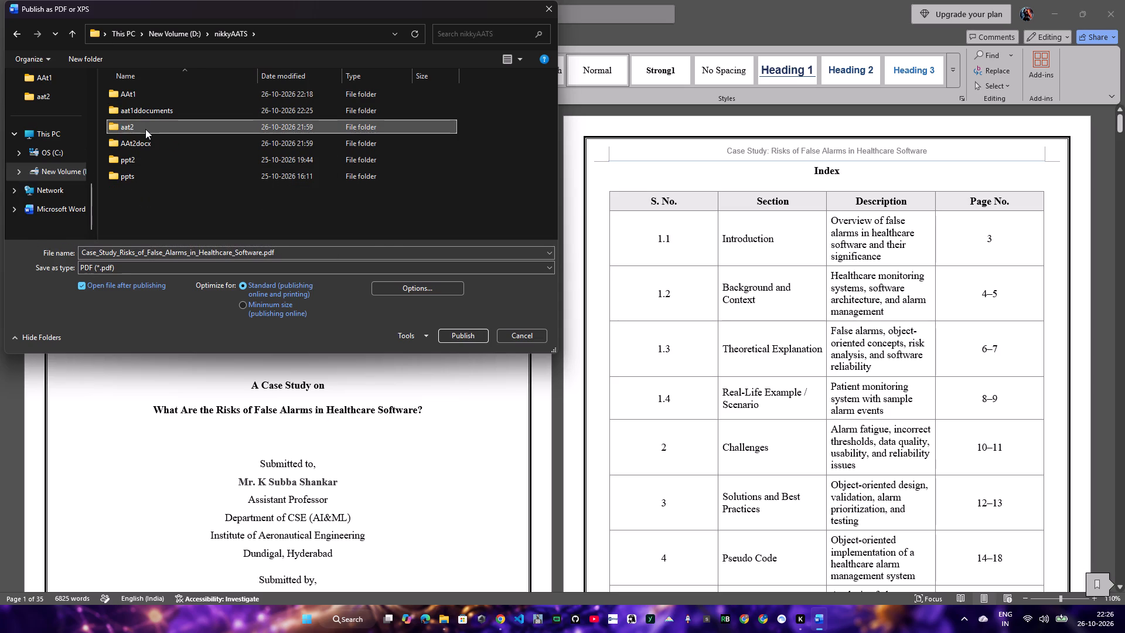
left_click(20, 34)
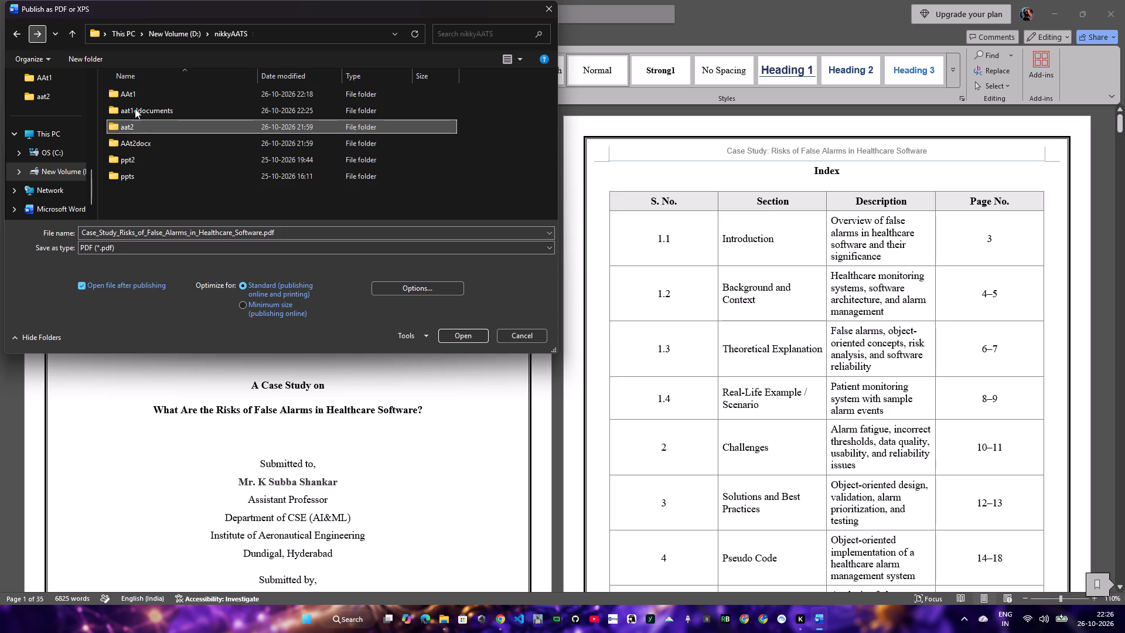
double_click(154, 116)
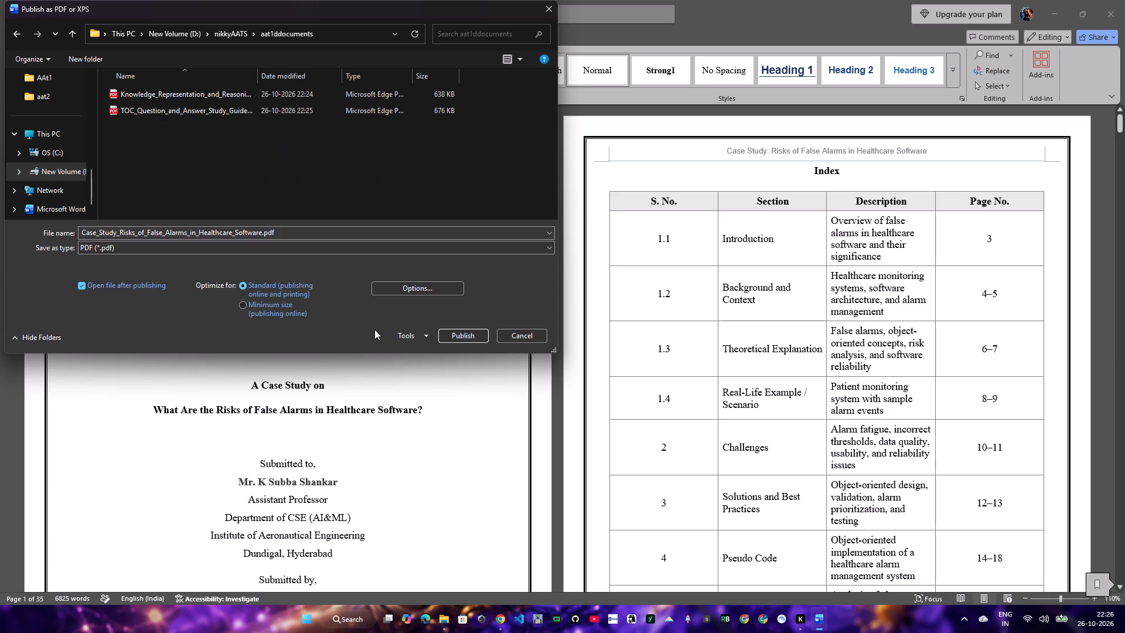
left_click(455, 341)
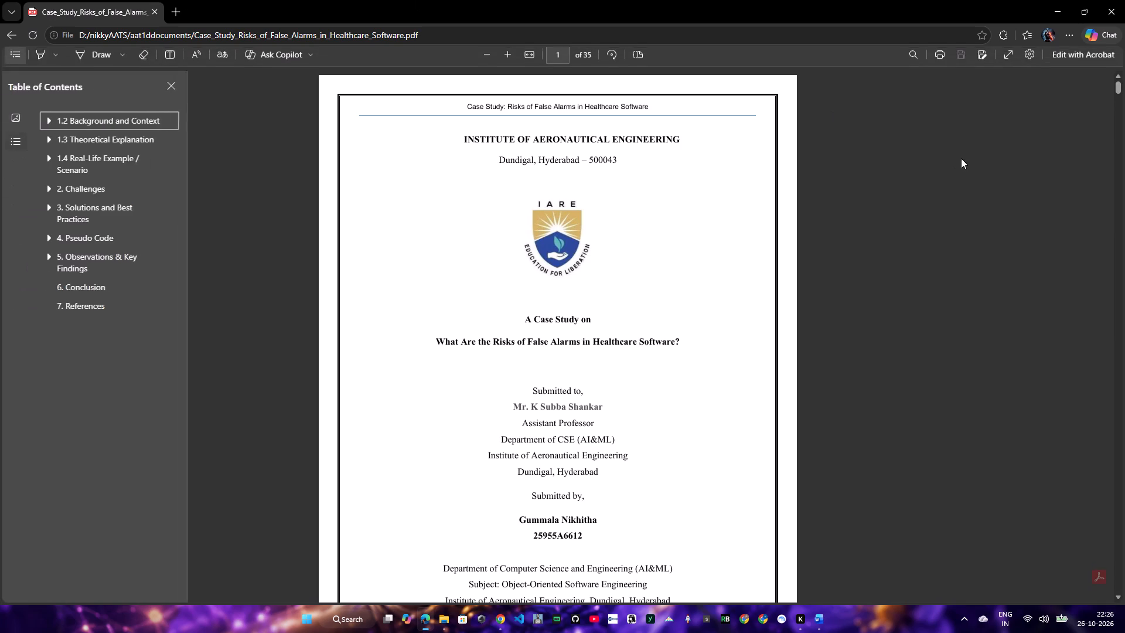
left_click(1124, 0)
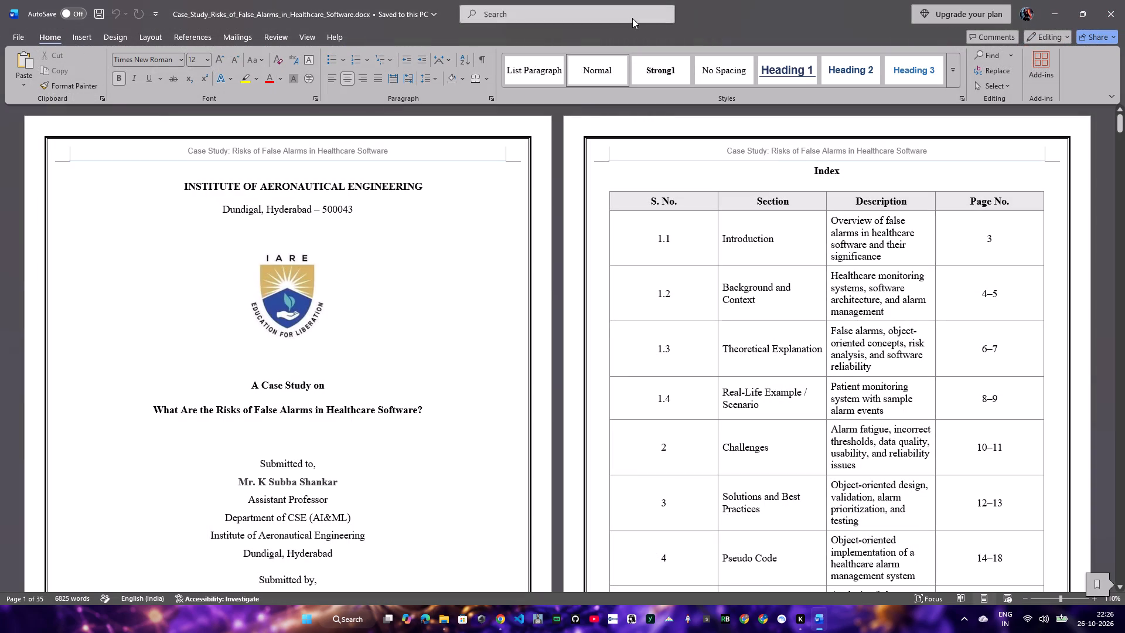
left_click(1124, 15)
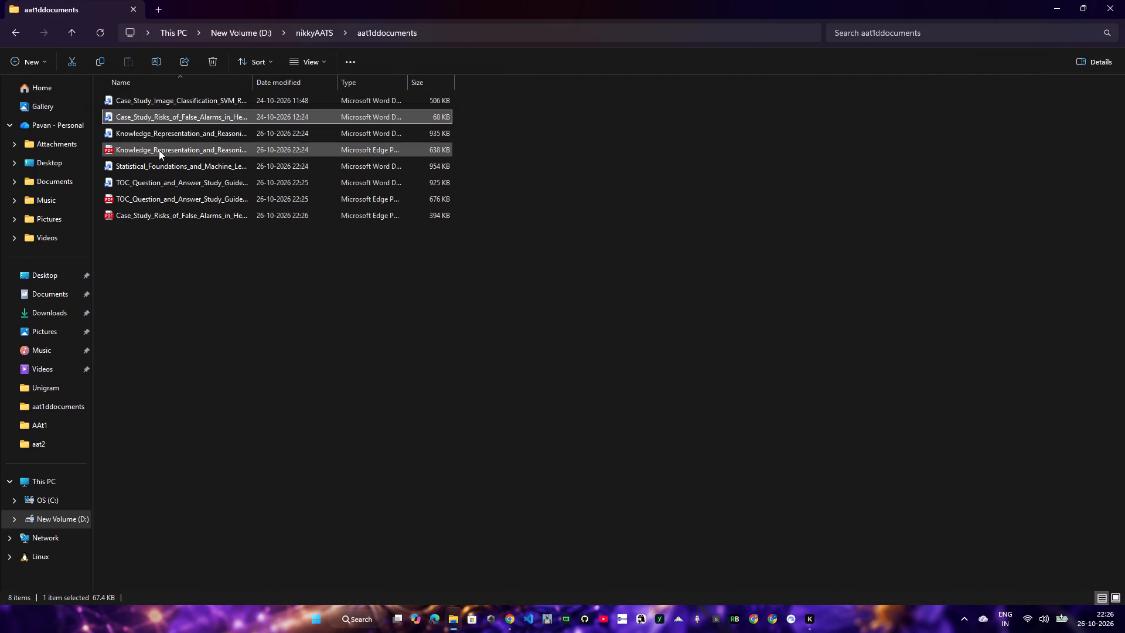
Export Case_Study_Image_Classification_SVM_RBF_Kernel.docx as a same-named PDF into D:\nikkyAATS\aat1ddocuments with standard optimization, then close both files.
double_click(161, 104)
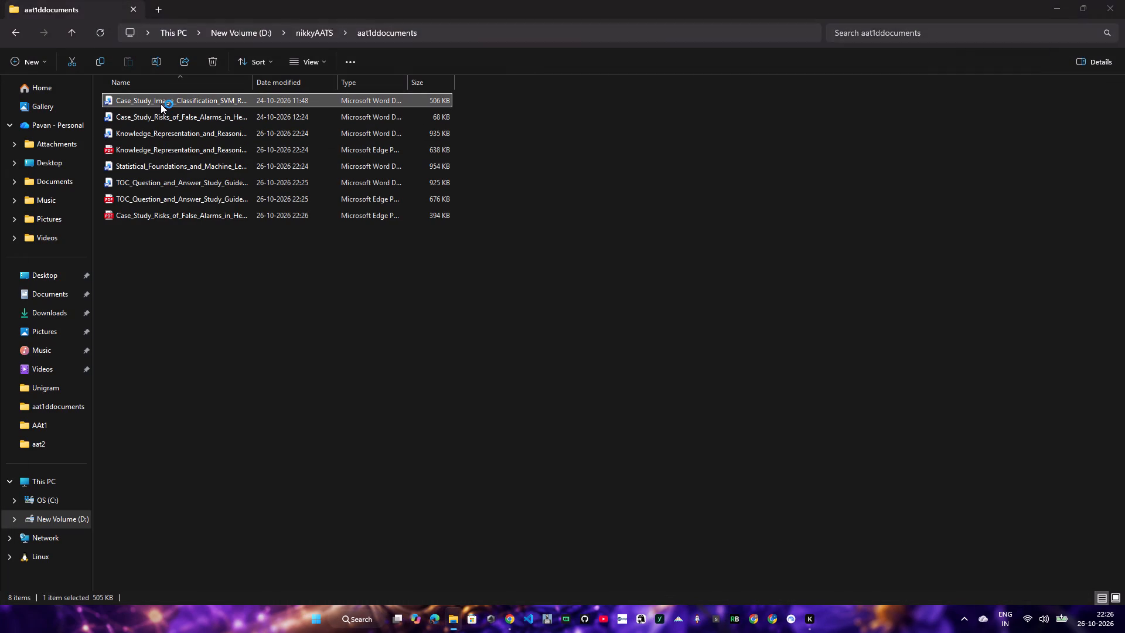
left_click(8, 30)
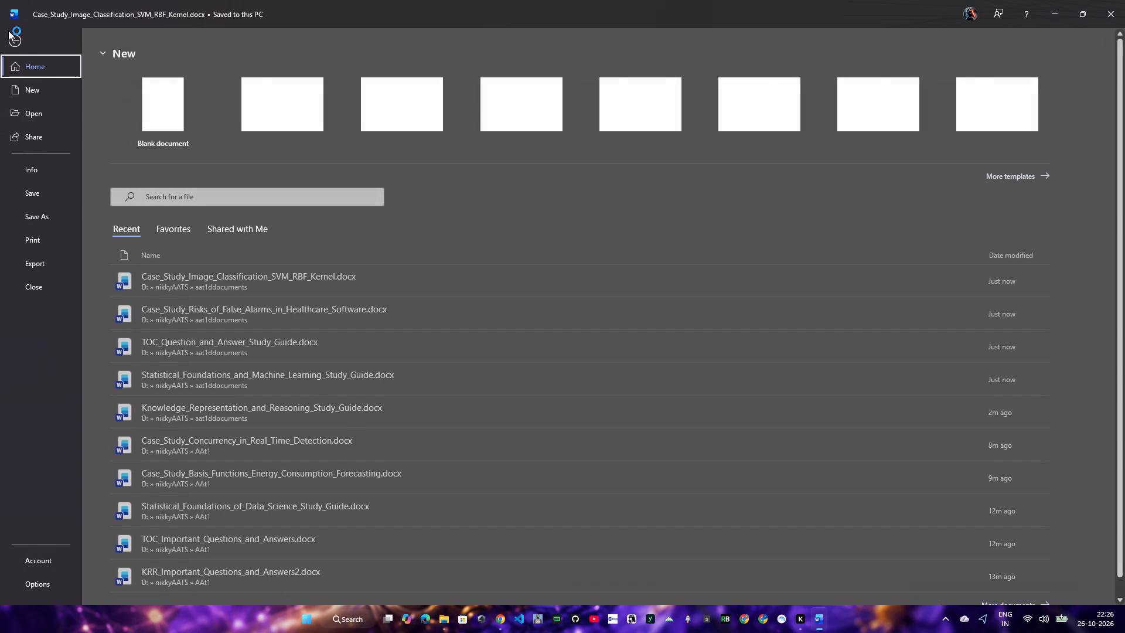
left_click(49, 263)
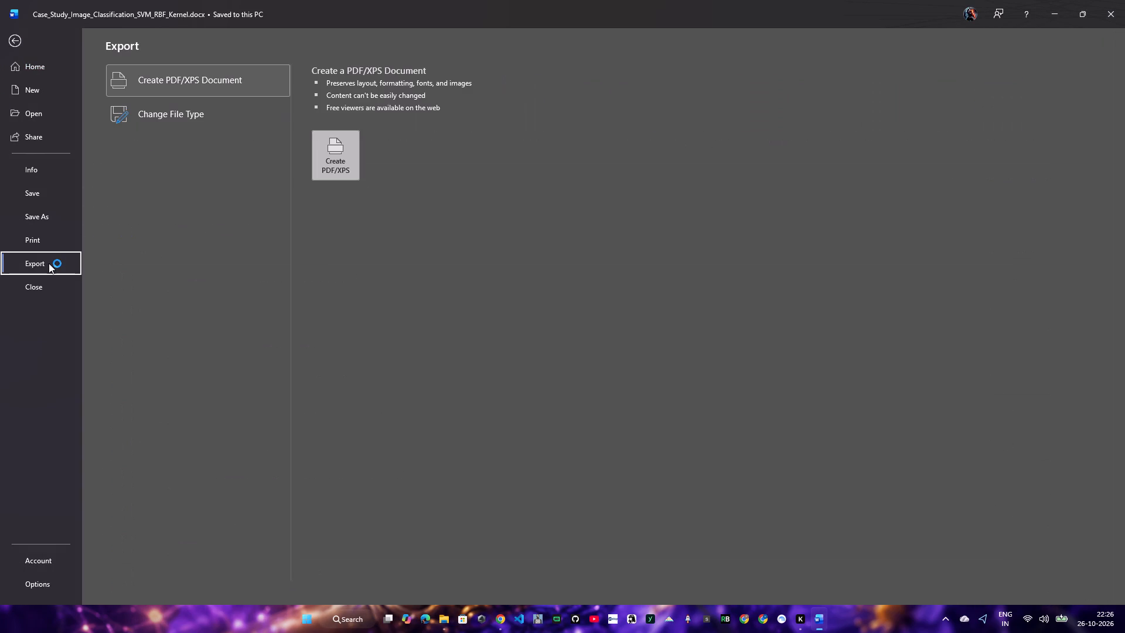
left_click(316, 148)
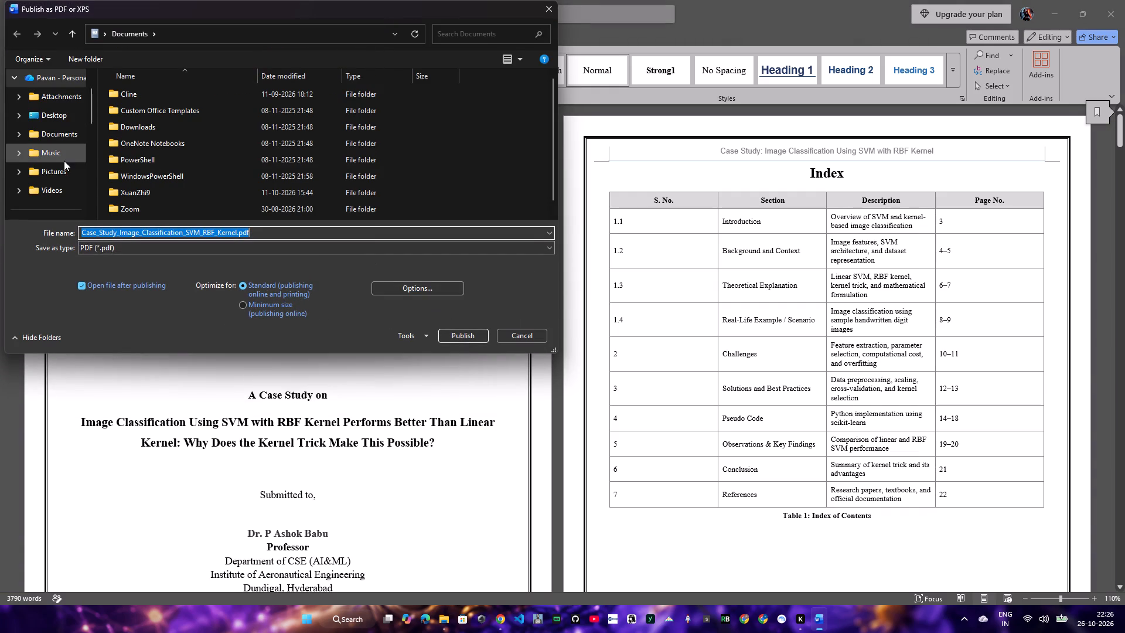
scroll(64, 161, "down", 6)
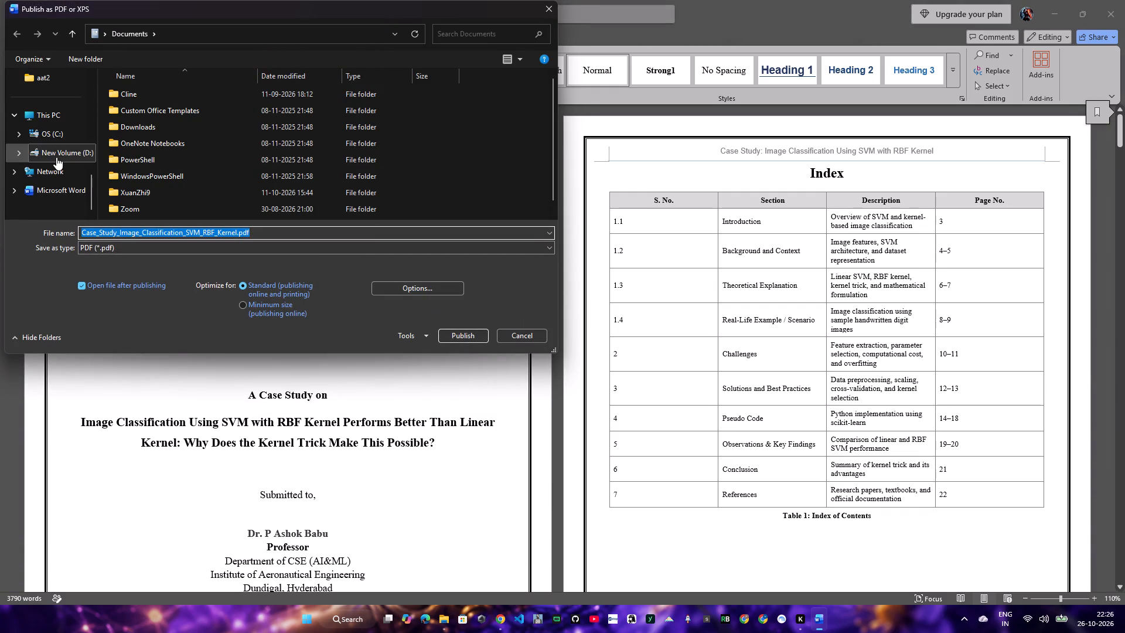
left_click(56, 157)
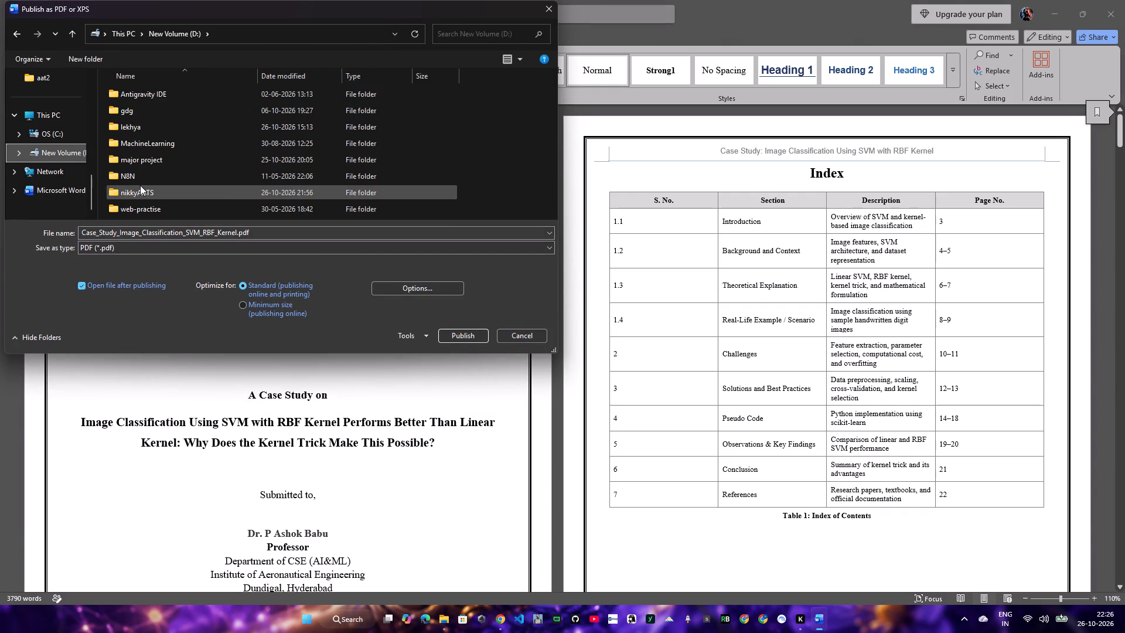
double_click(142, 192)
left_click(136, 112)
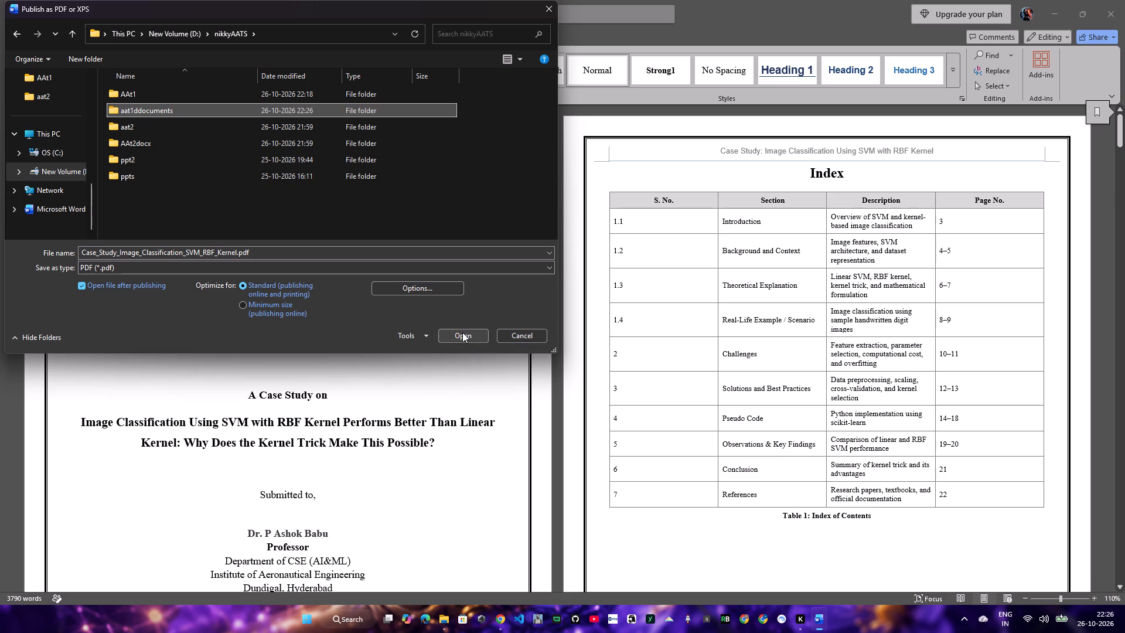
double_click(224, 106)
left_click(460, 329)
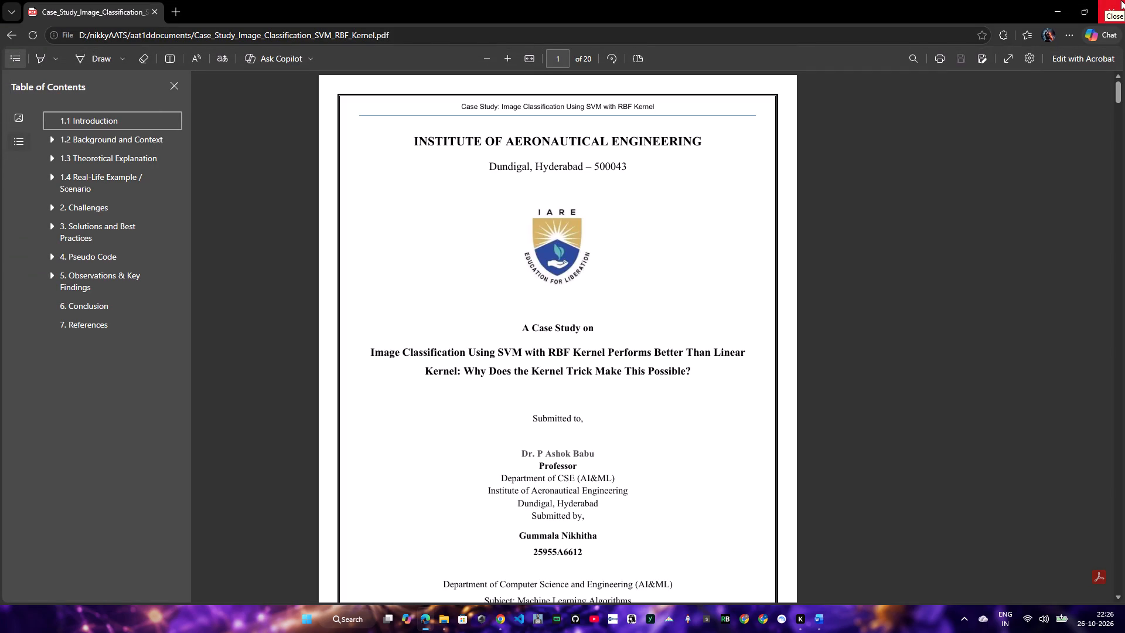
left_click(1121, 0)
left_click(1121, 0)
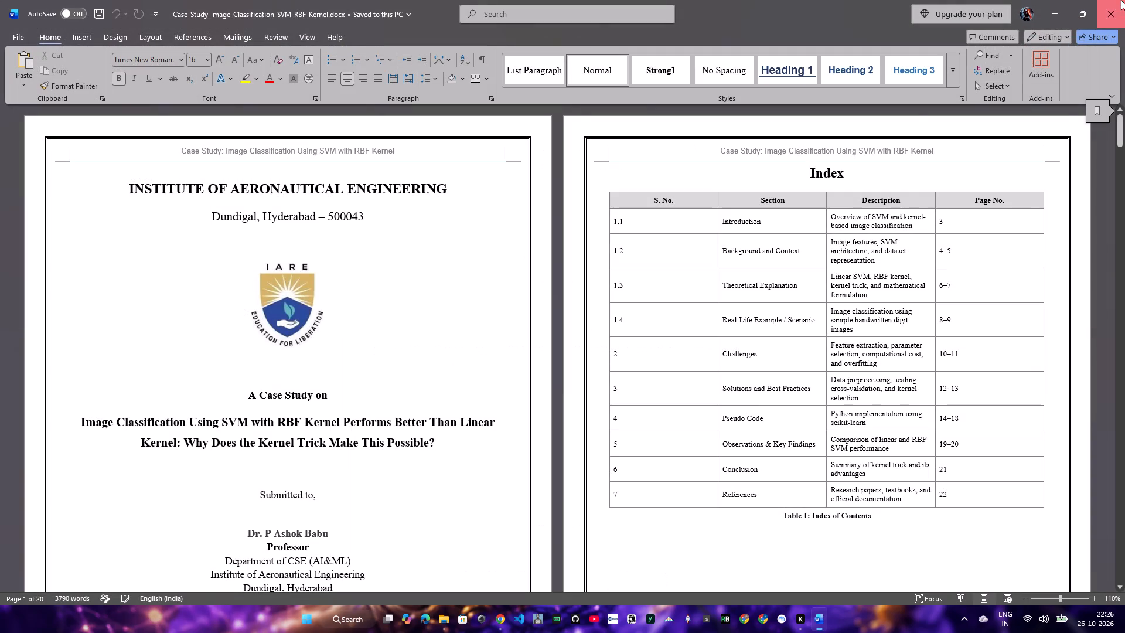
Go from aat1ddocuments to the AAt1 folder inside nikkyAATS.
left_click(297, 31)
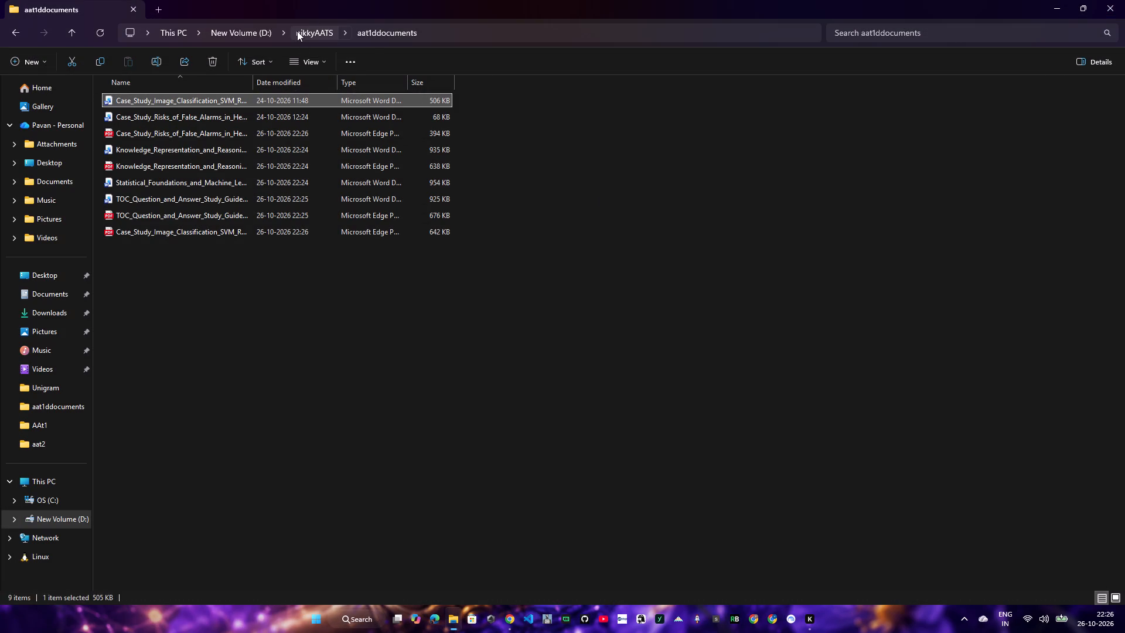
double_click(205, 97)
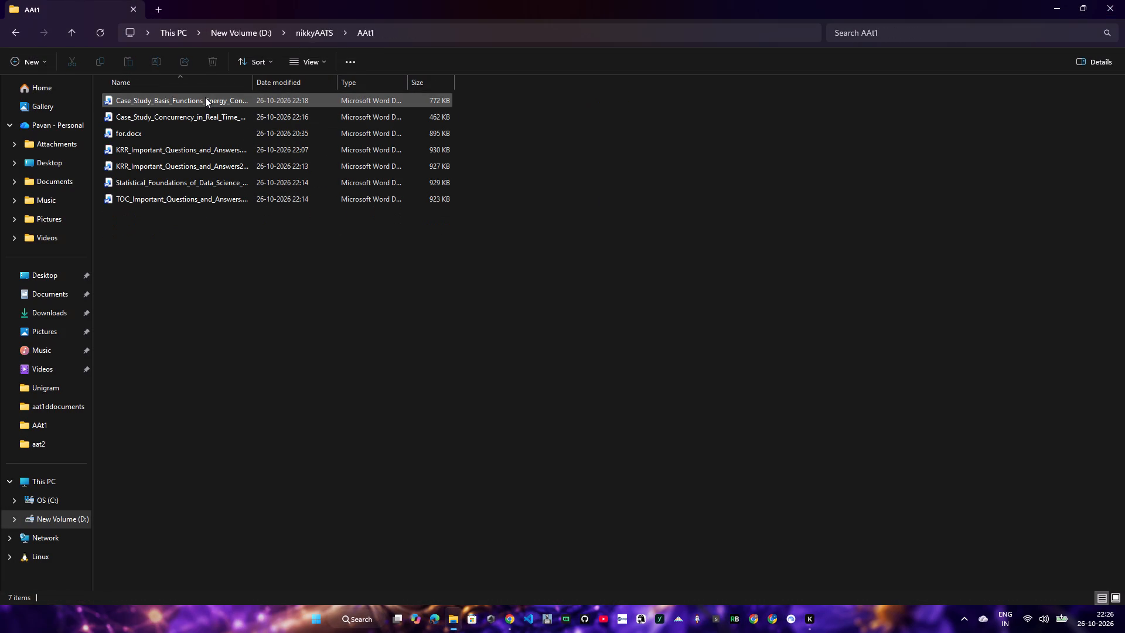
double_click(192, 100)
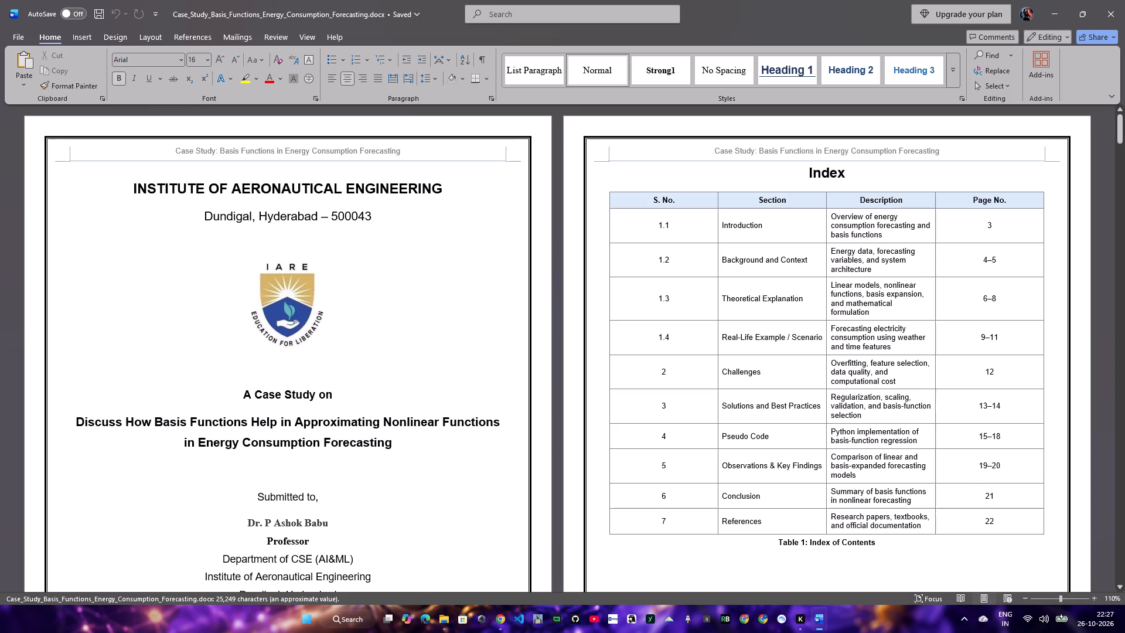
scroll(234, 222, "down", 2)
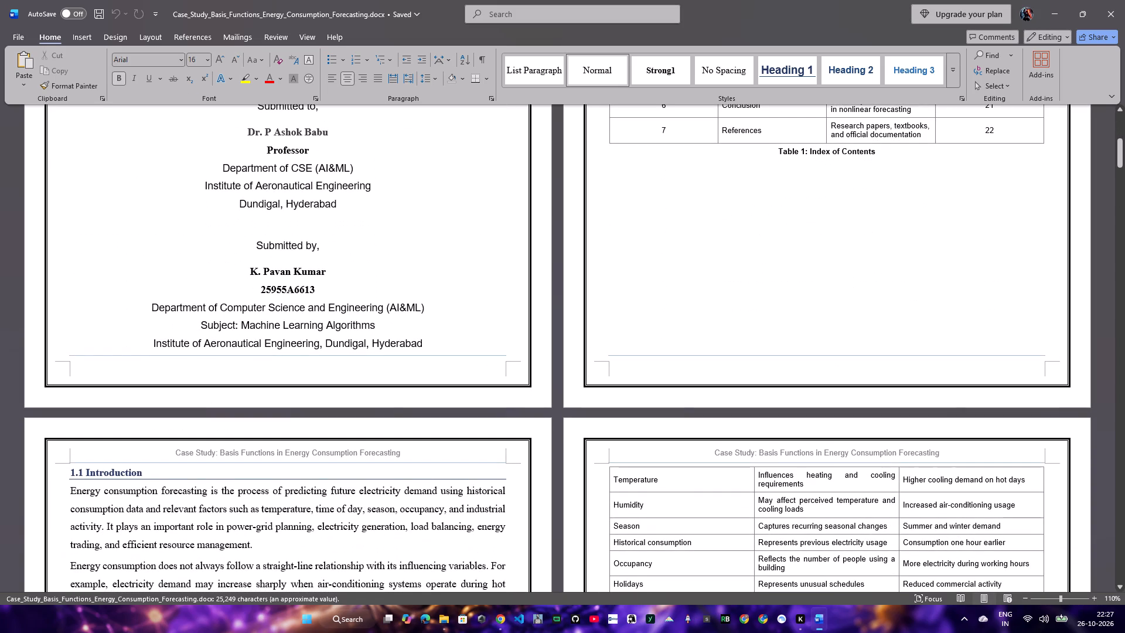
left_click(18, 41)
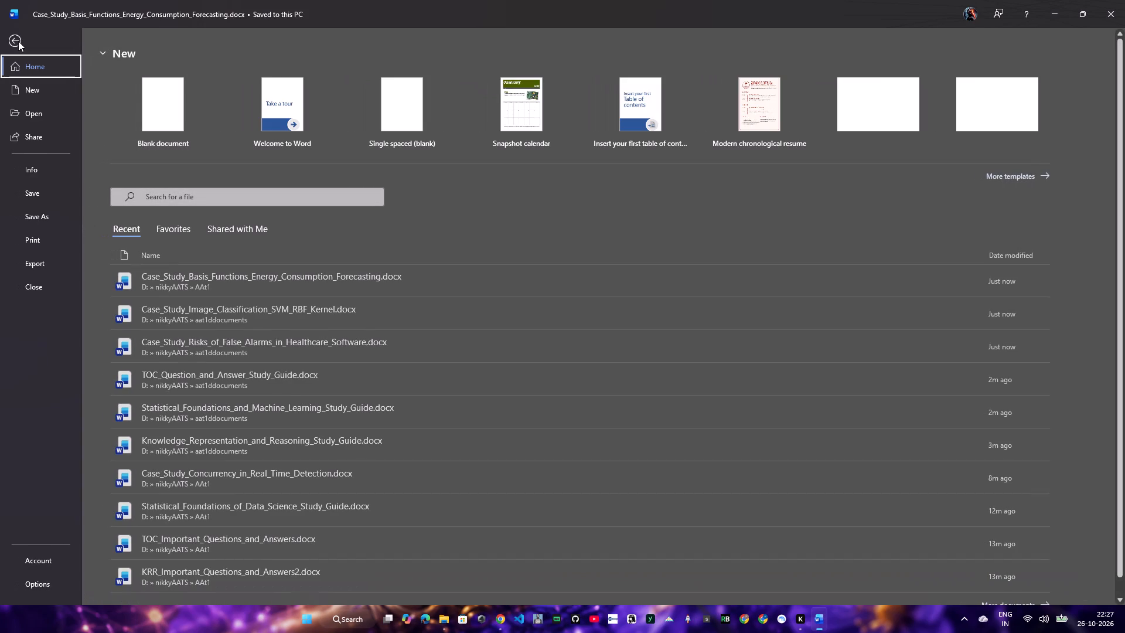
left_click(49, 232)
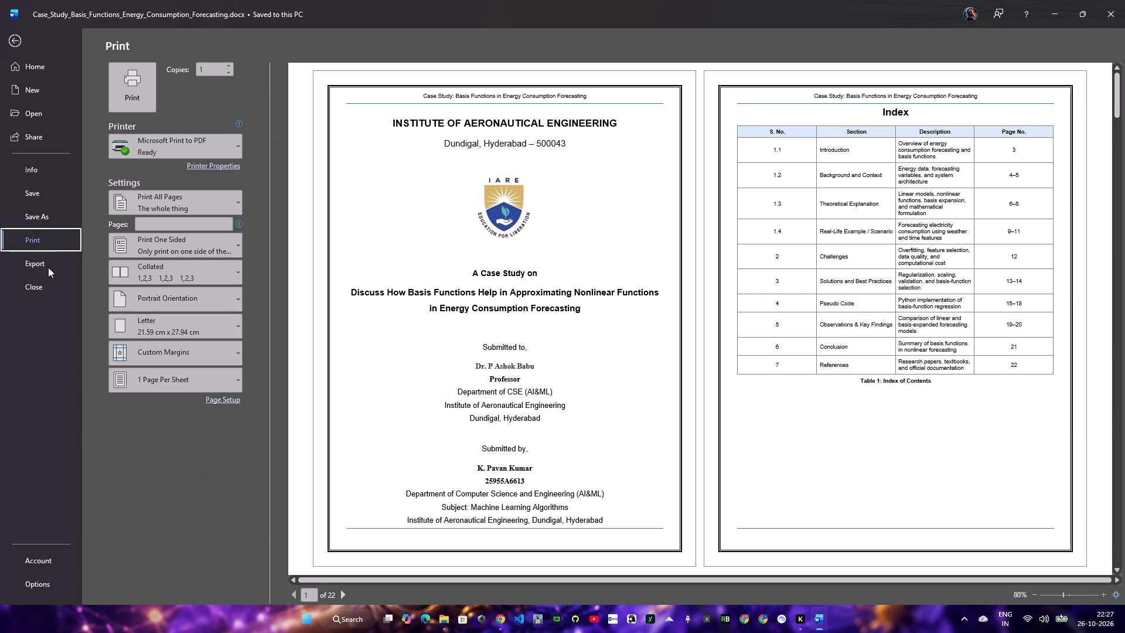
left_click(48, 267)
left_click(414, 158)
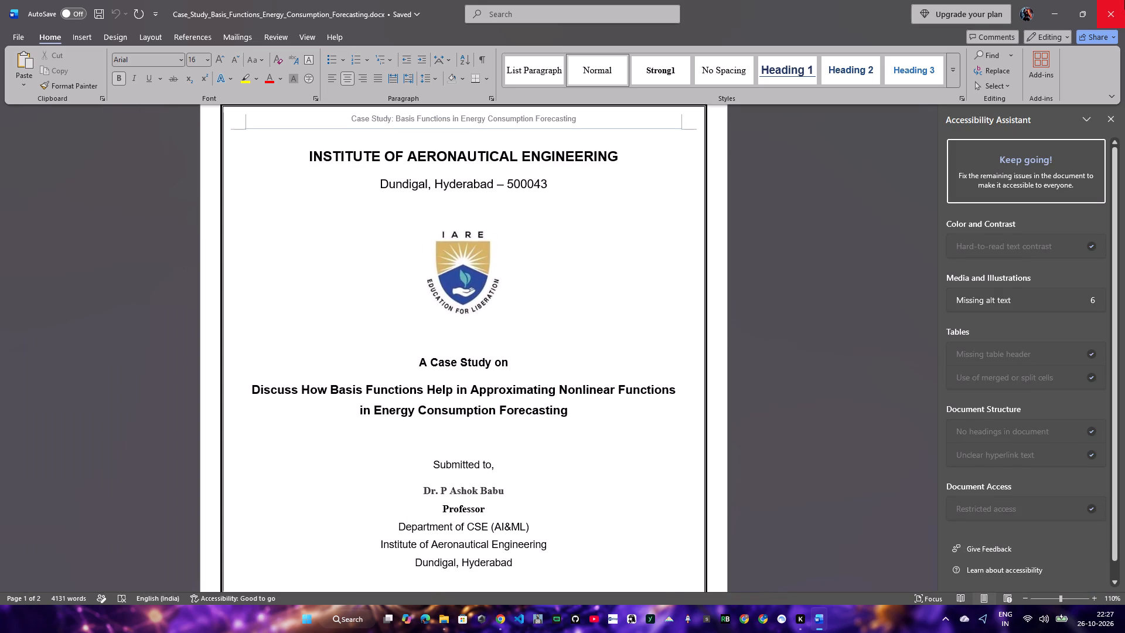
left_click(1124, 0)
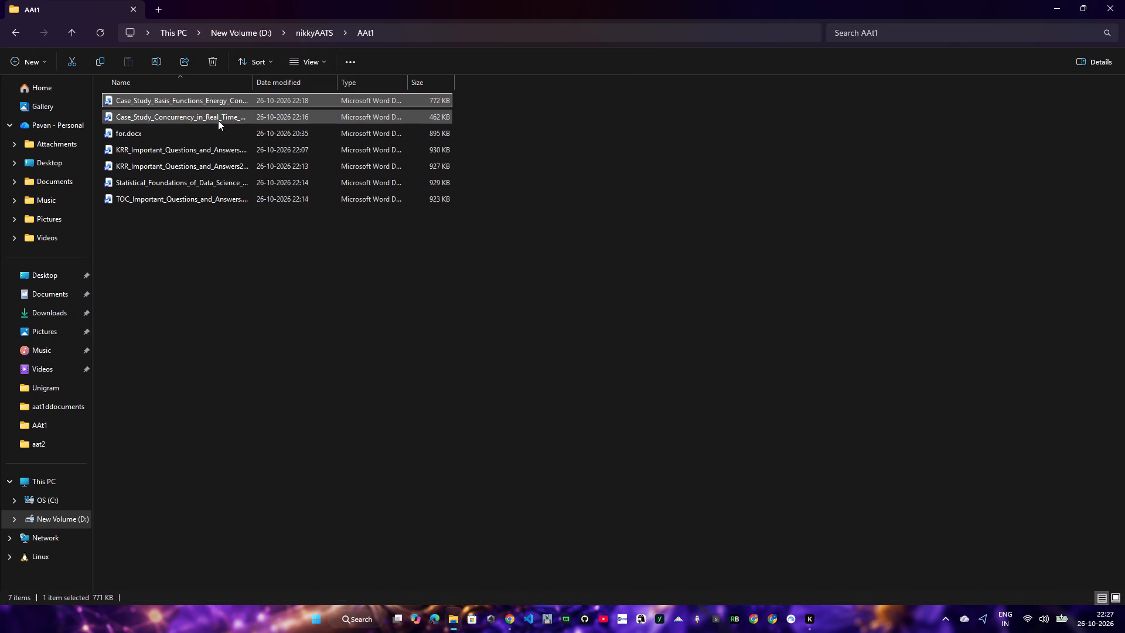
Export Case_Study_Basis_Functions_Energy_Consumption_Forecasting.docx as a same-named PDF into D:\nikkyAATS\AAt1 with standard optimization, then close both files.
double_click(225, 96)
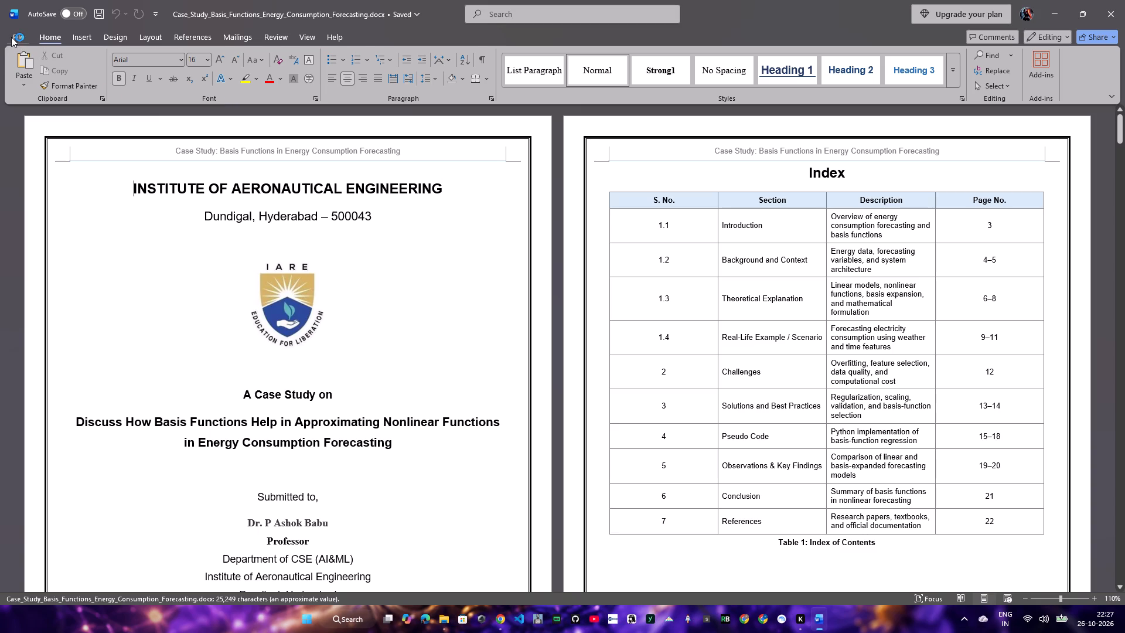
left_click(11, 37)
left_click(52, 263)
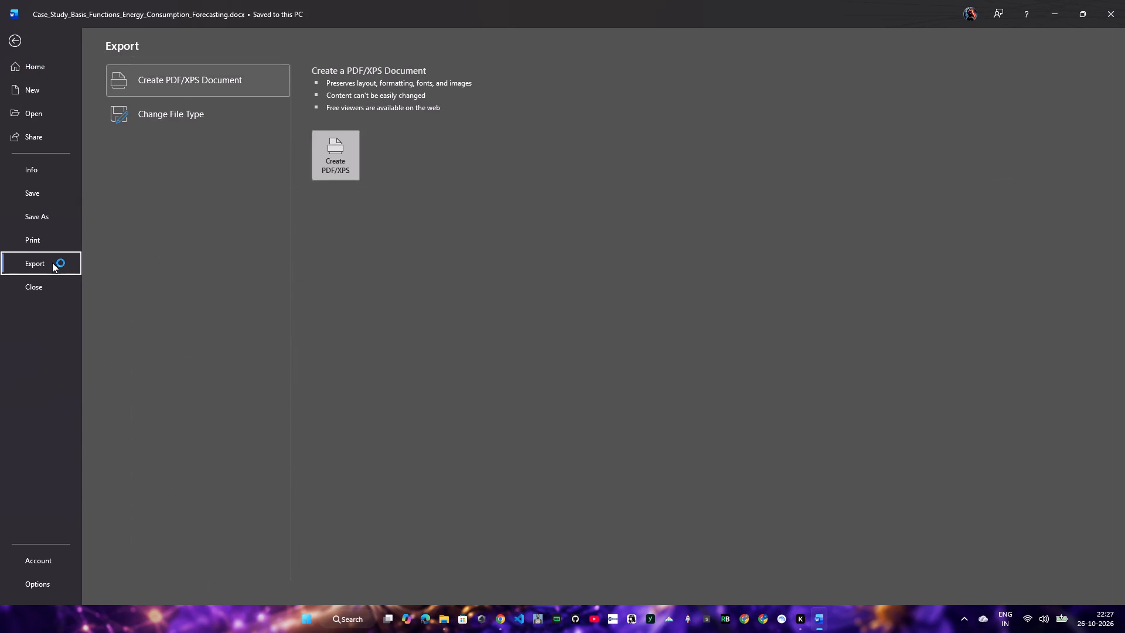
left_click(323, 164)
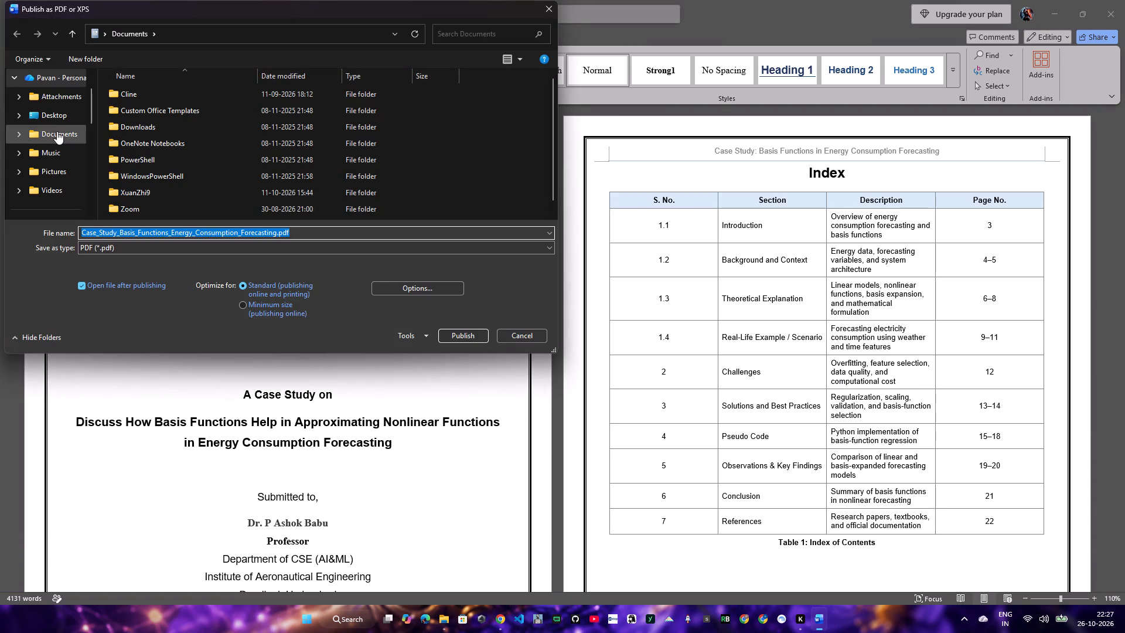
scroll(57, 131, "down", 3)
left_click(59, 148)
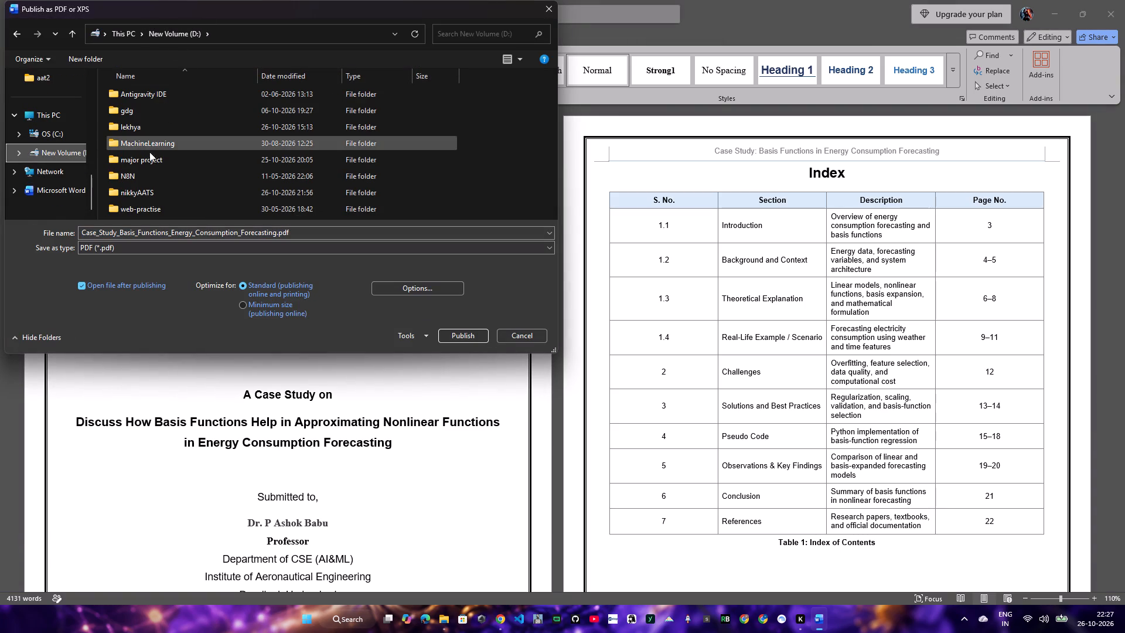
double_click(142, 189)
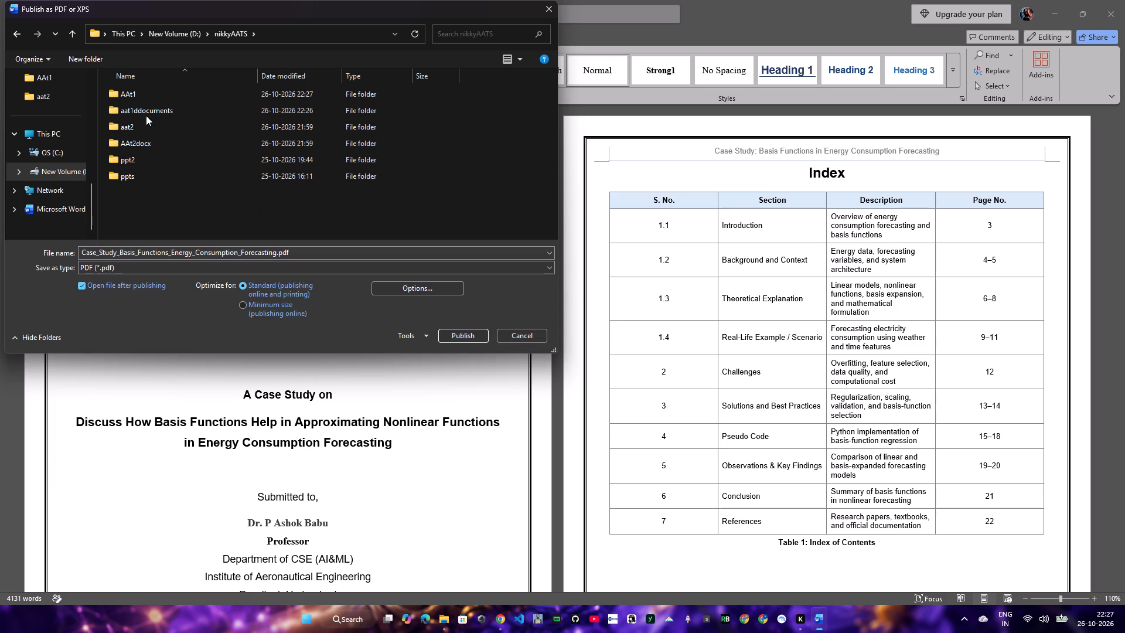
double_click(148, 91)
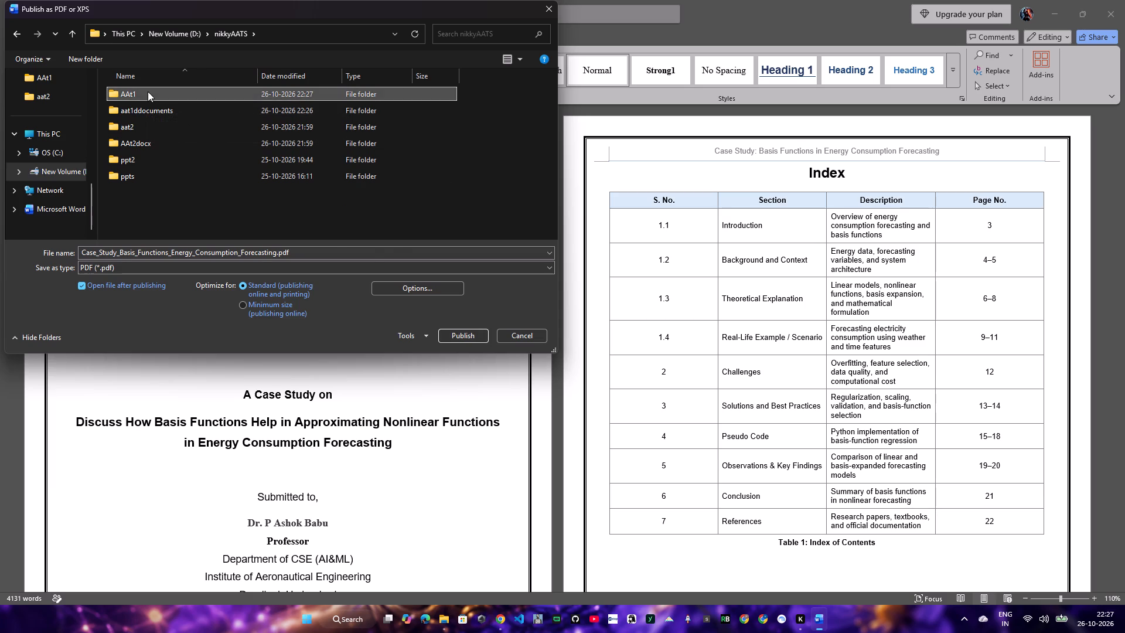
left_click(476, 342)
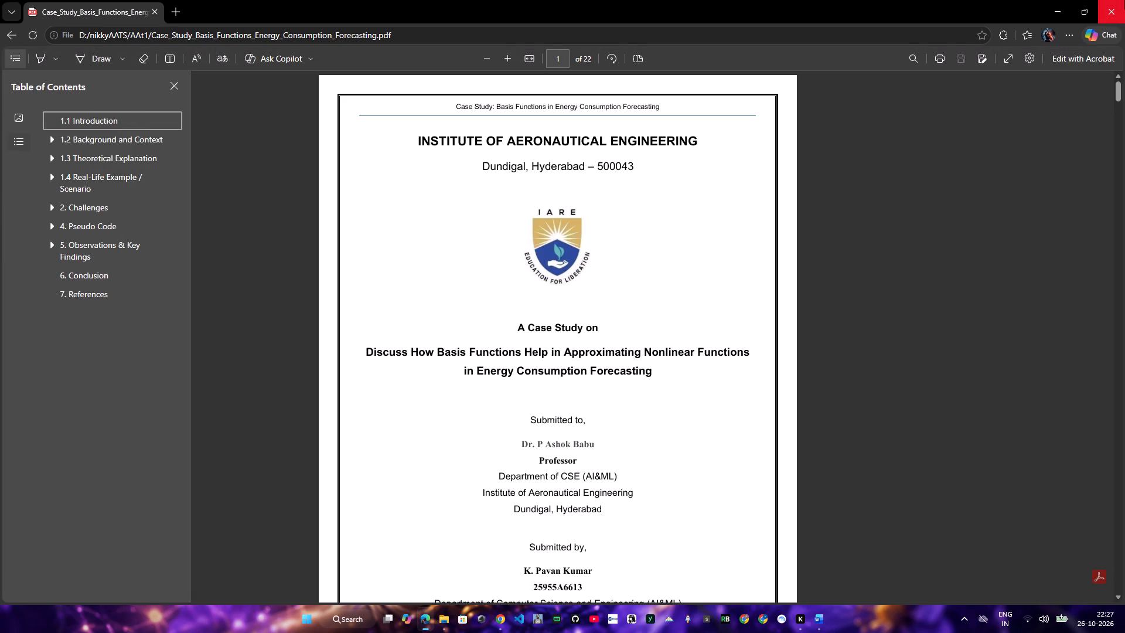
left_click(1124, 0)
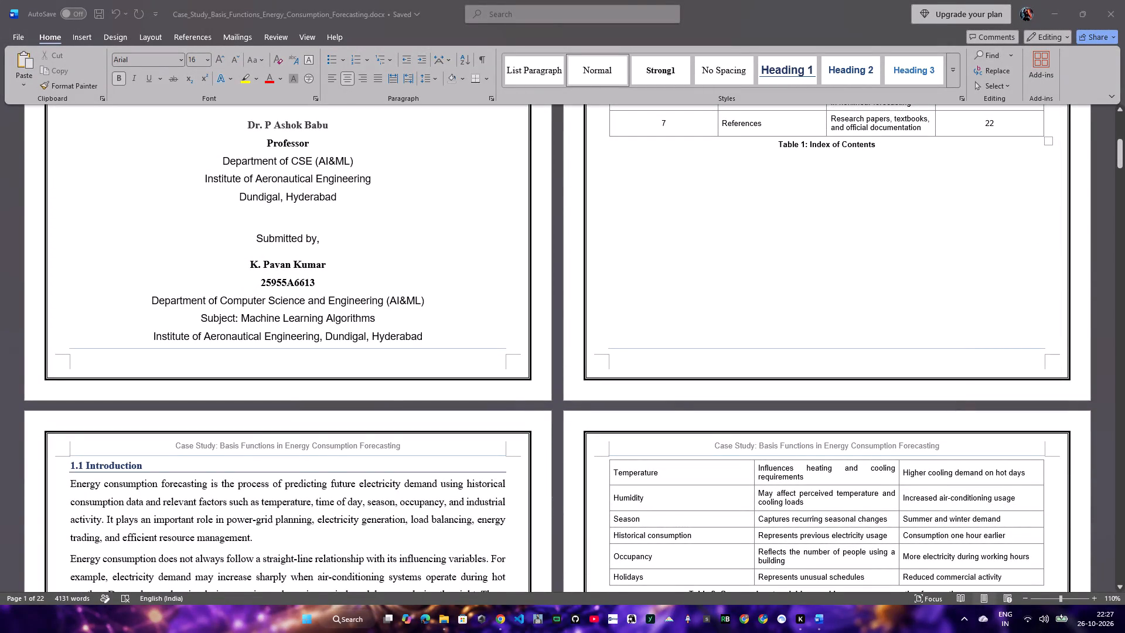
left_click(967, 174)
left_click(1120, 3)
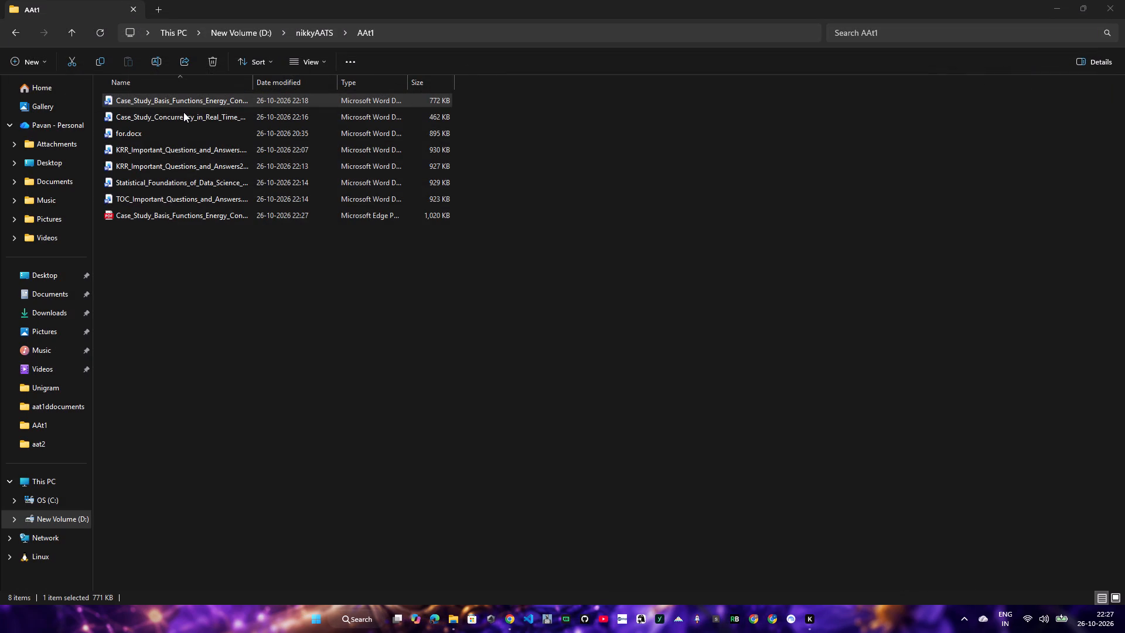
Open Case_Study_Concurrency_in_Real_Time_Detection.docx from the AAt1 folder.
double_click(183, 112)
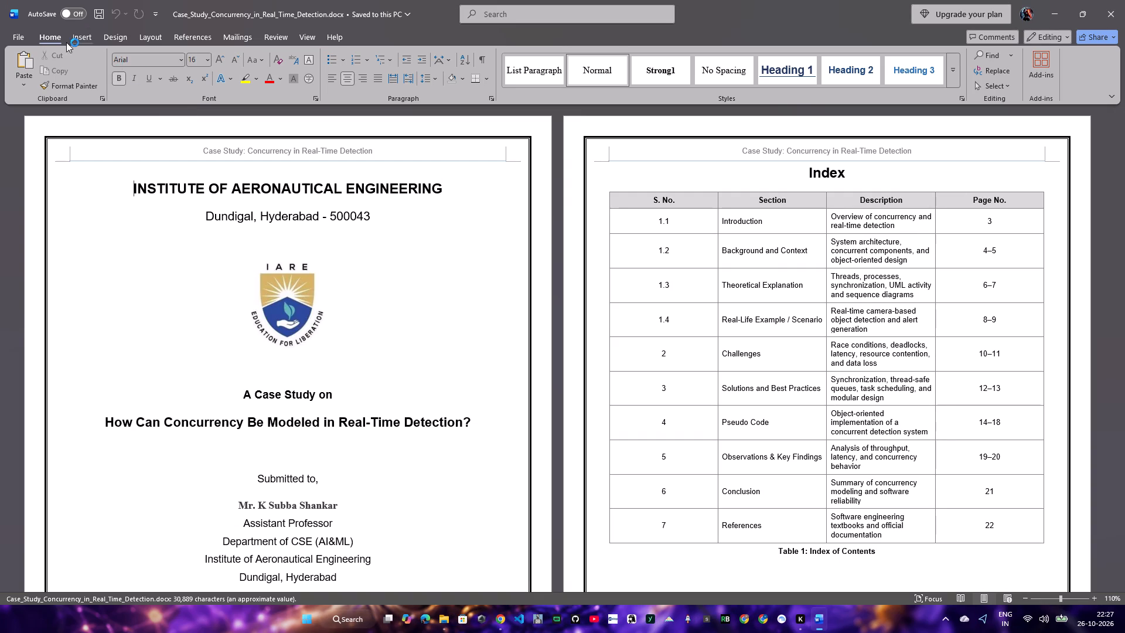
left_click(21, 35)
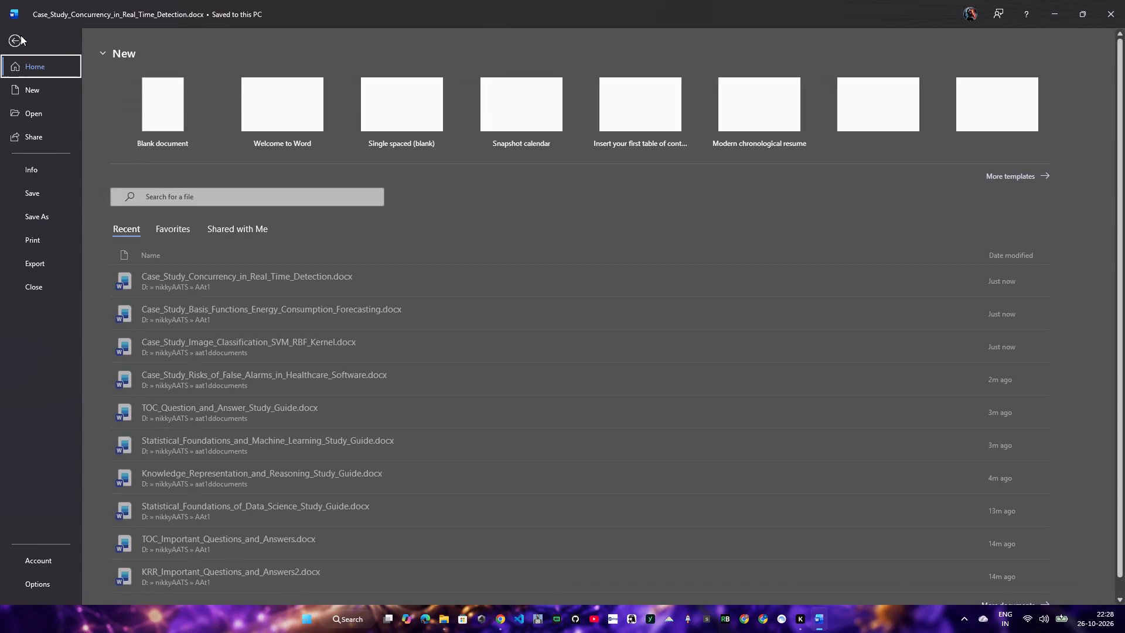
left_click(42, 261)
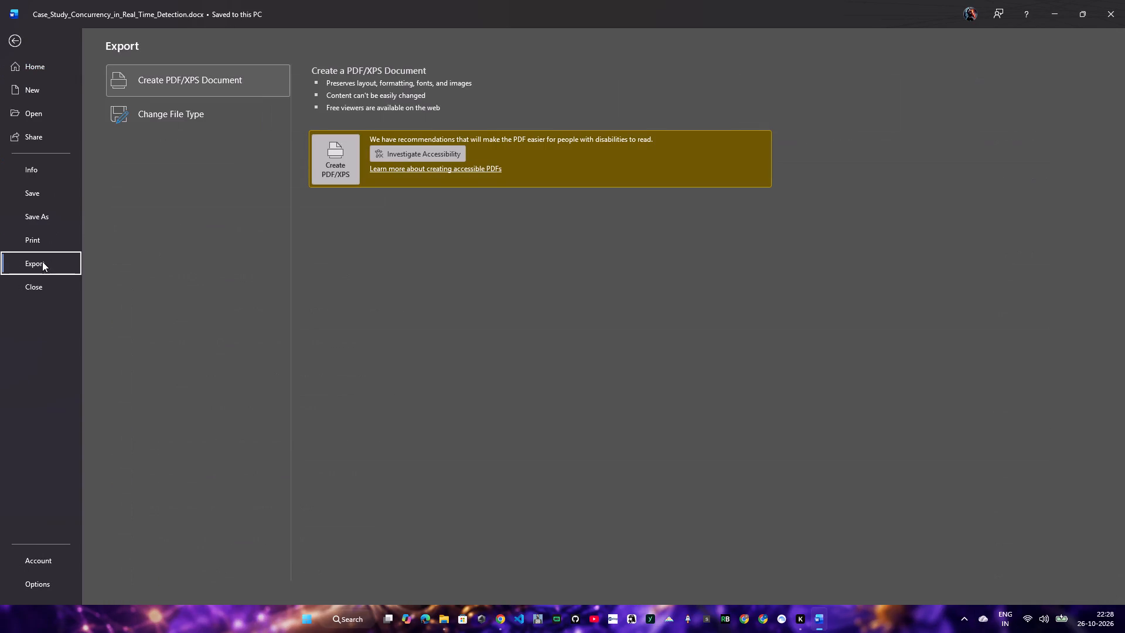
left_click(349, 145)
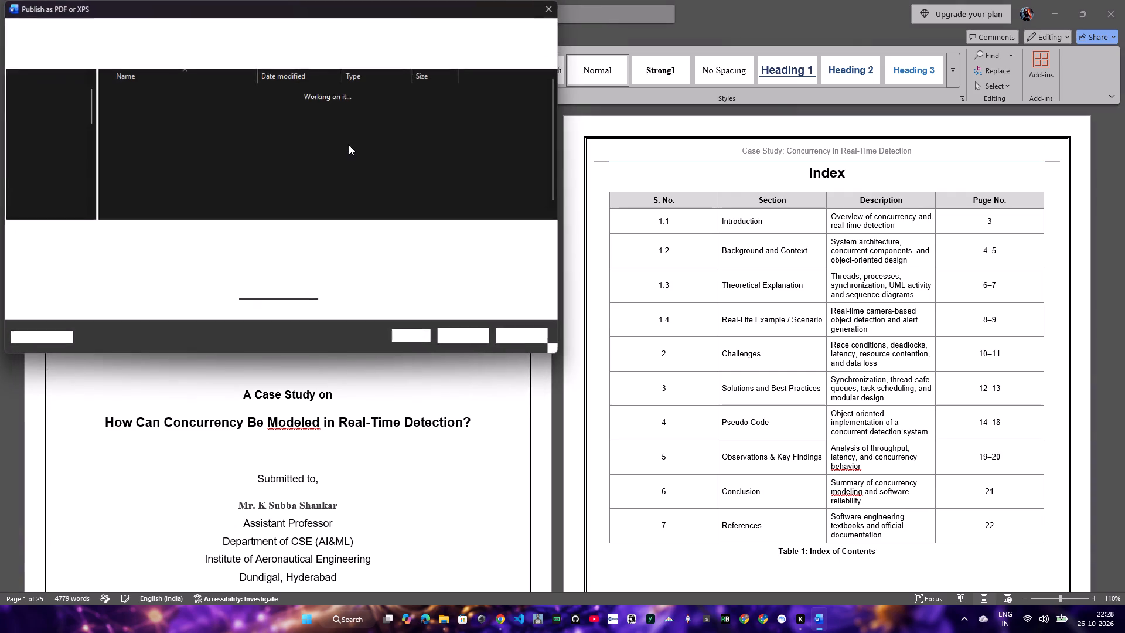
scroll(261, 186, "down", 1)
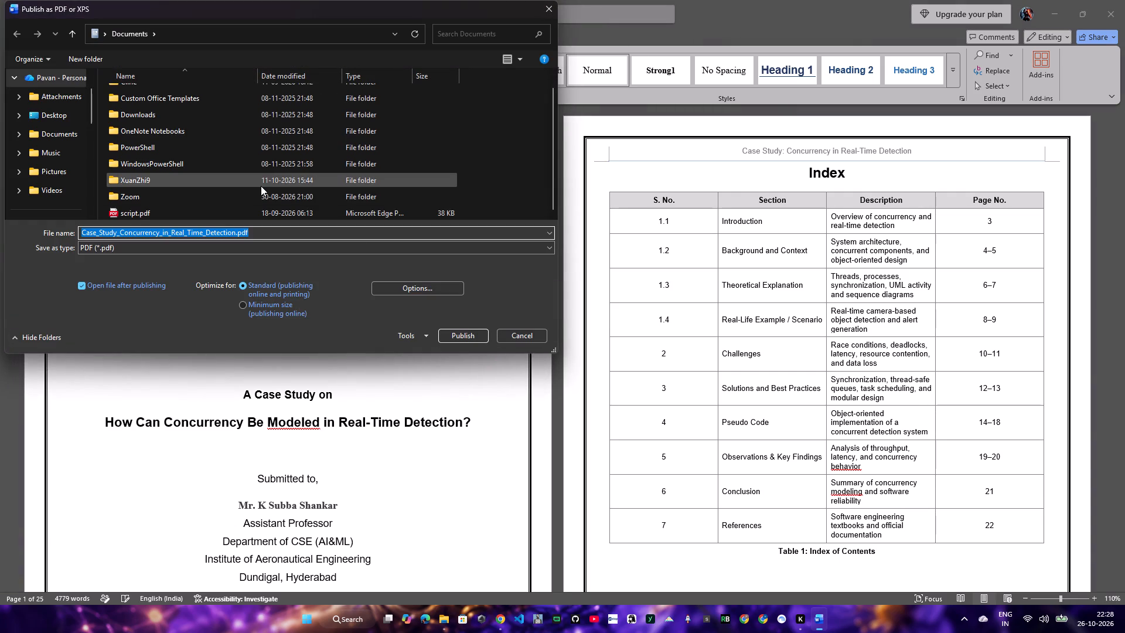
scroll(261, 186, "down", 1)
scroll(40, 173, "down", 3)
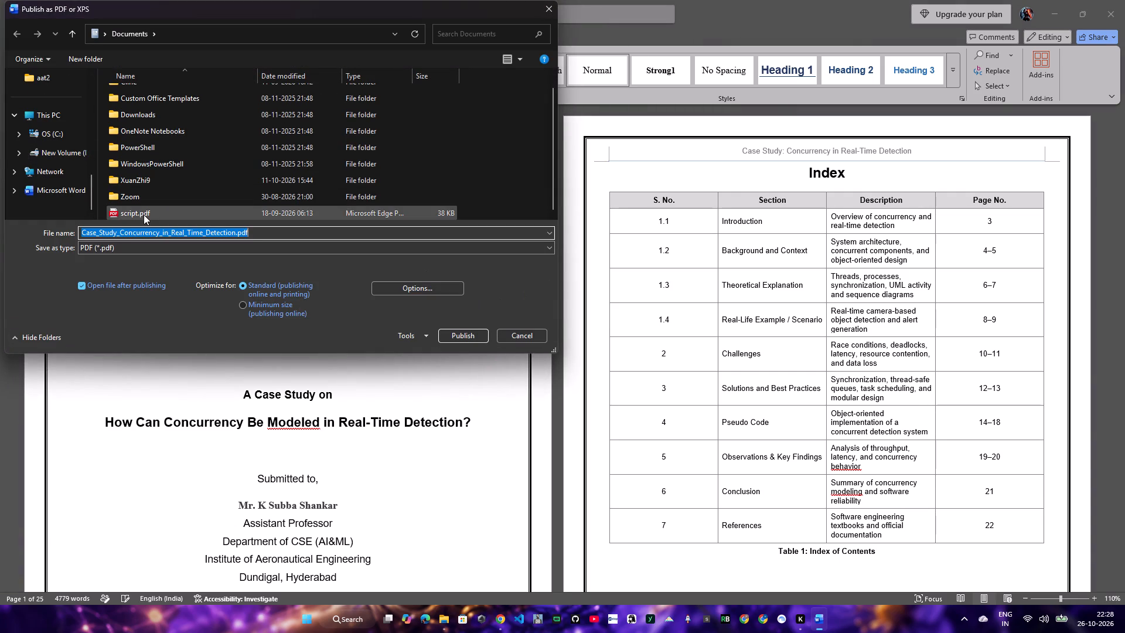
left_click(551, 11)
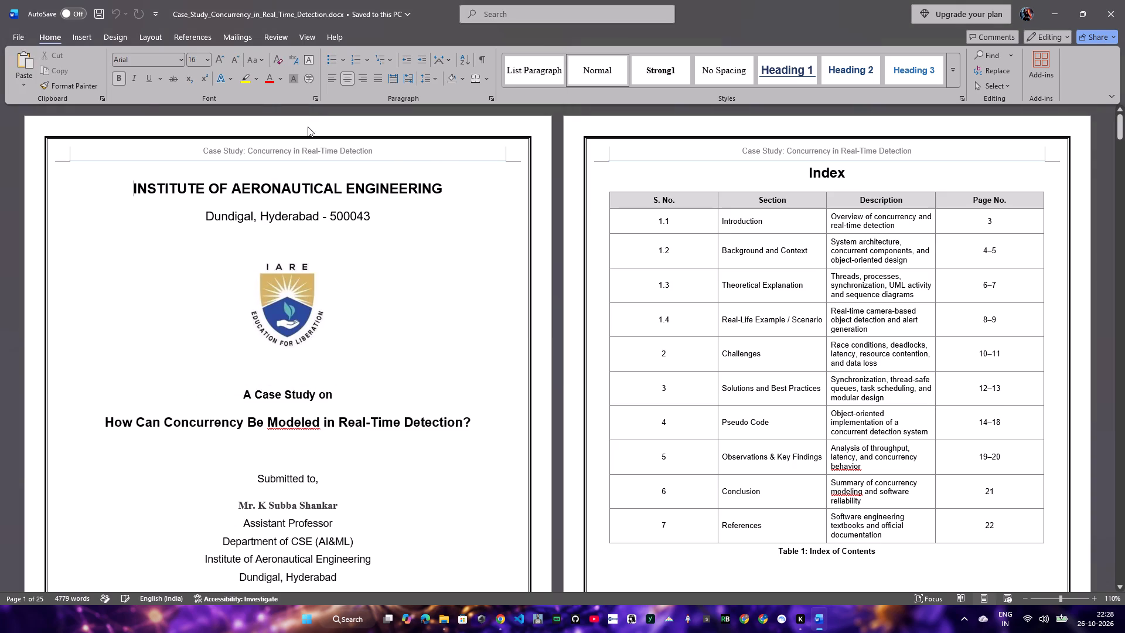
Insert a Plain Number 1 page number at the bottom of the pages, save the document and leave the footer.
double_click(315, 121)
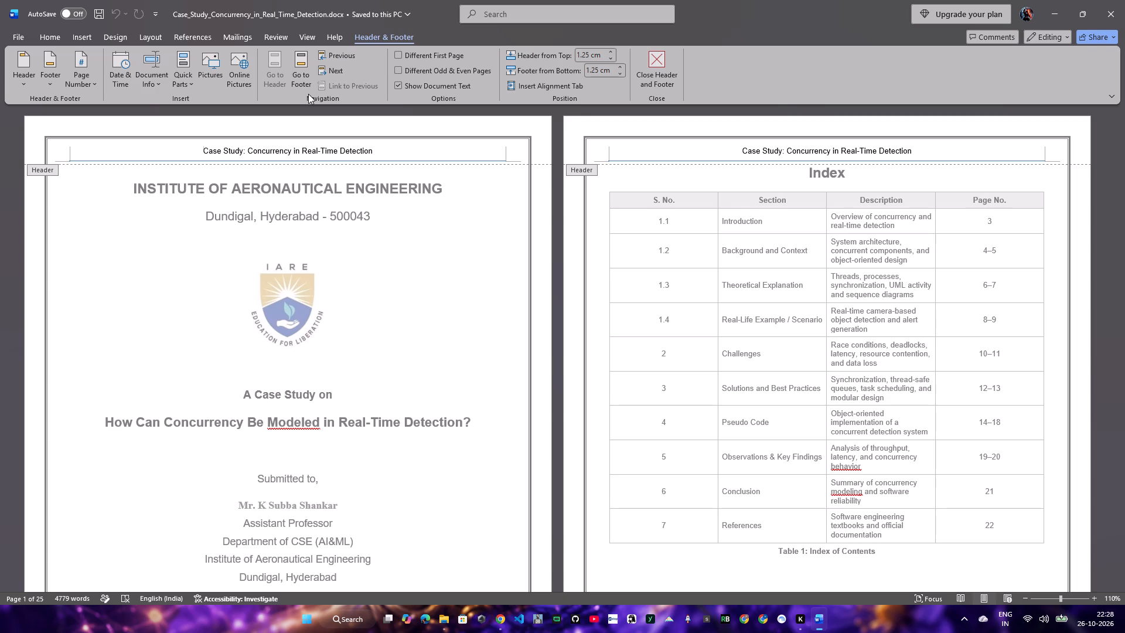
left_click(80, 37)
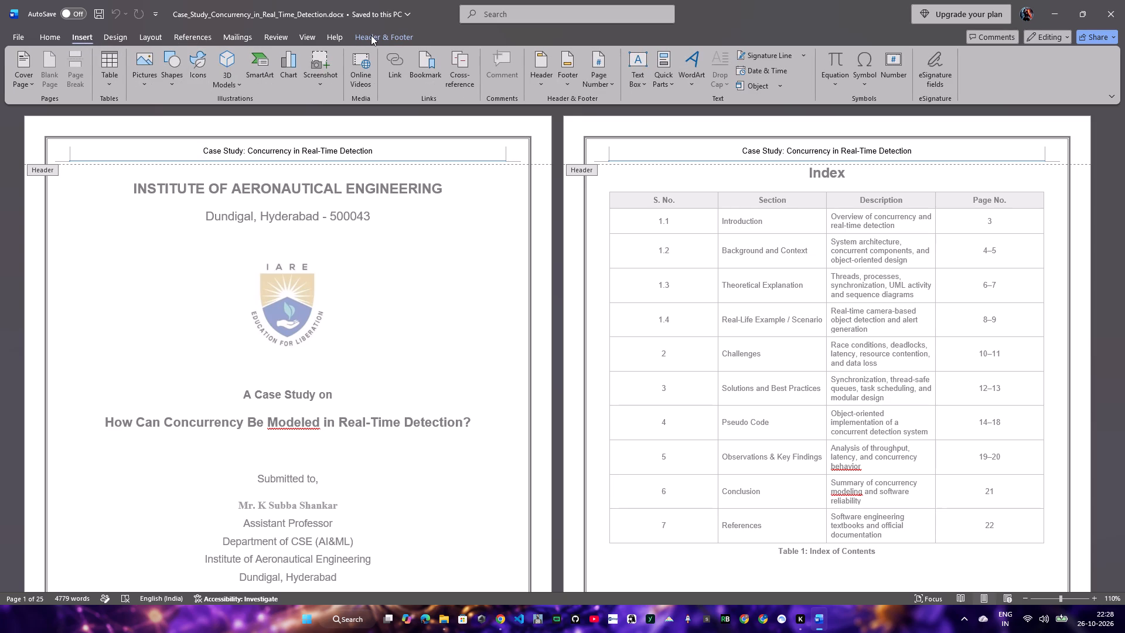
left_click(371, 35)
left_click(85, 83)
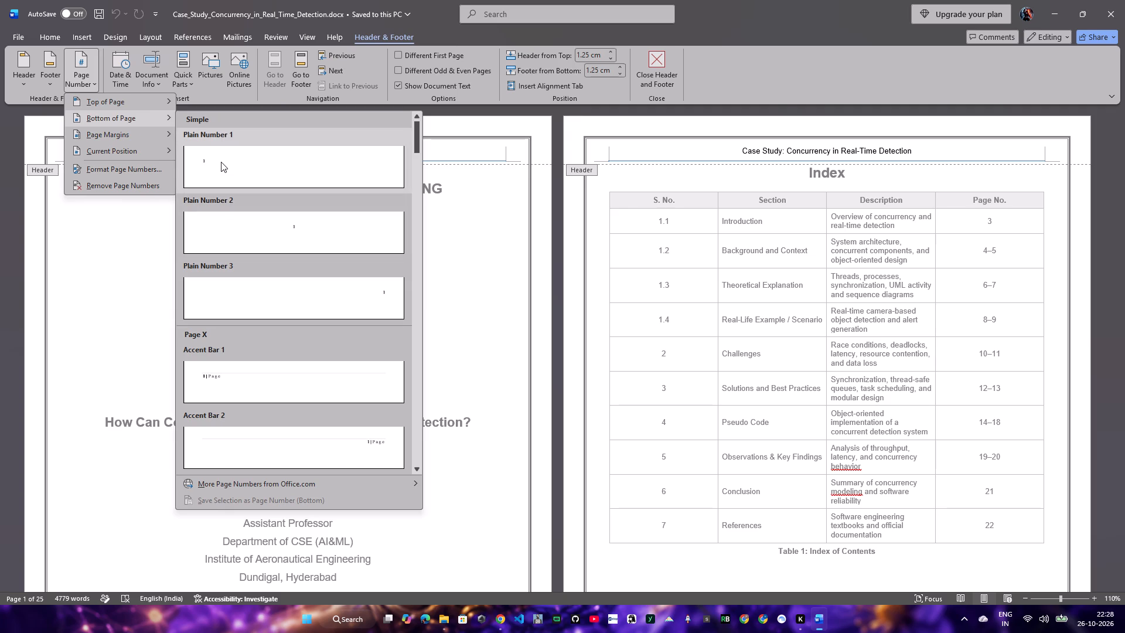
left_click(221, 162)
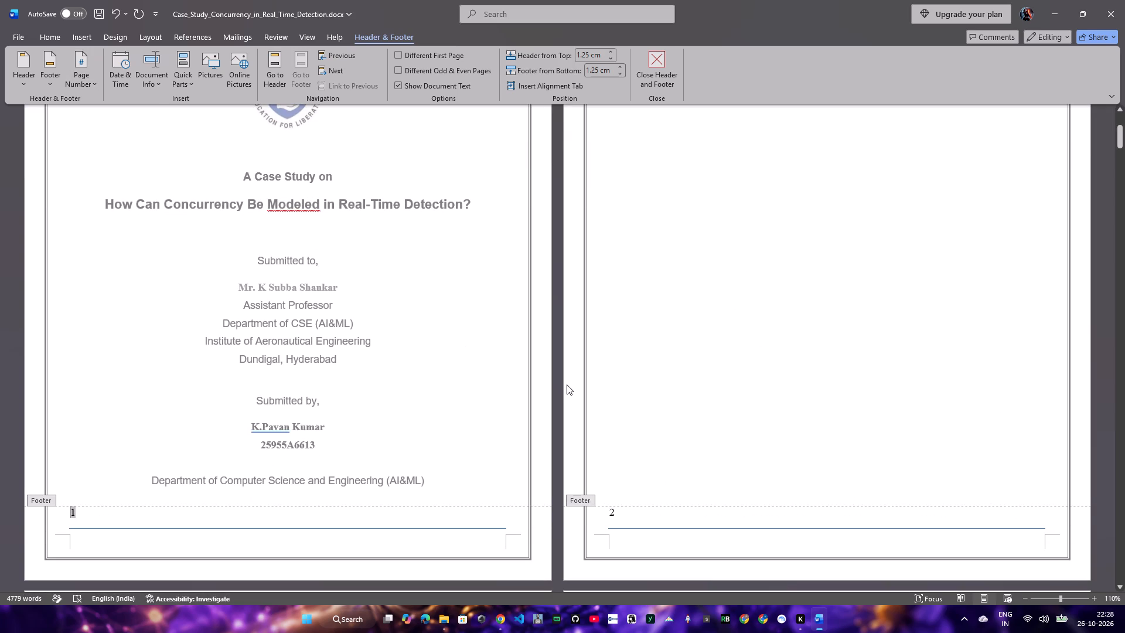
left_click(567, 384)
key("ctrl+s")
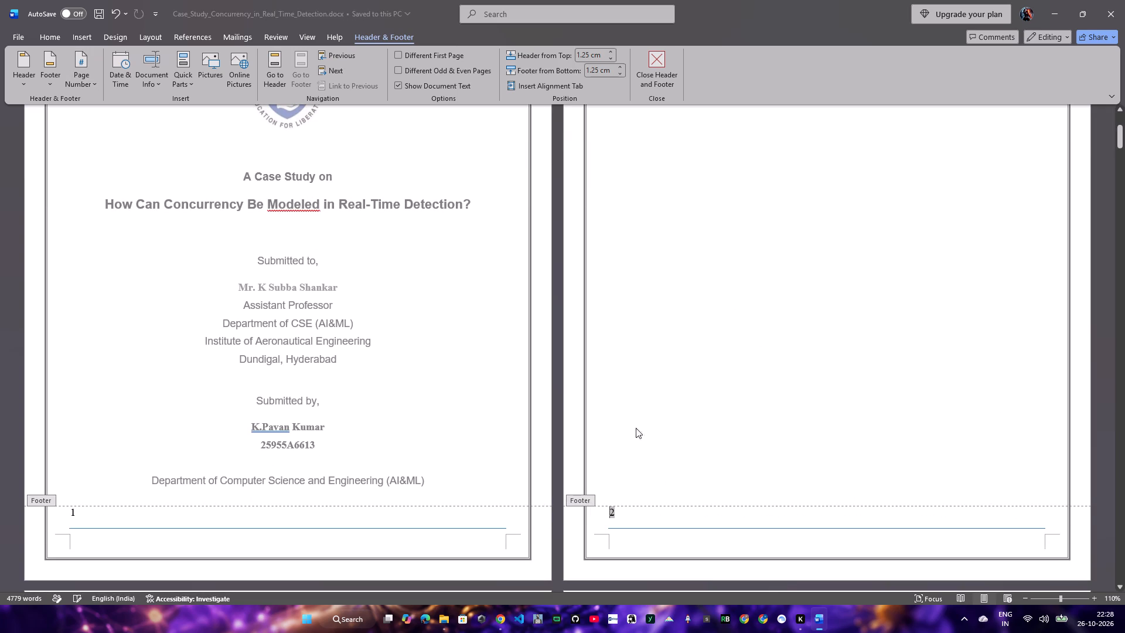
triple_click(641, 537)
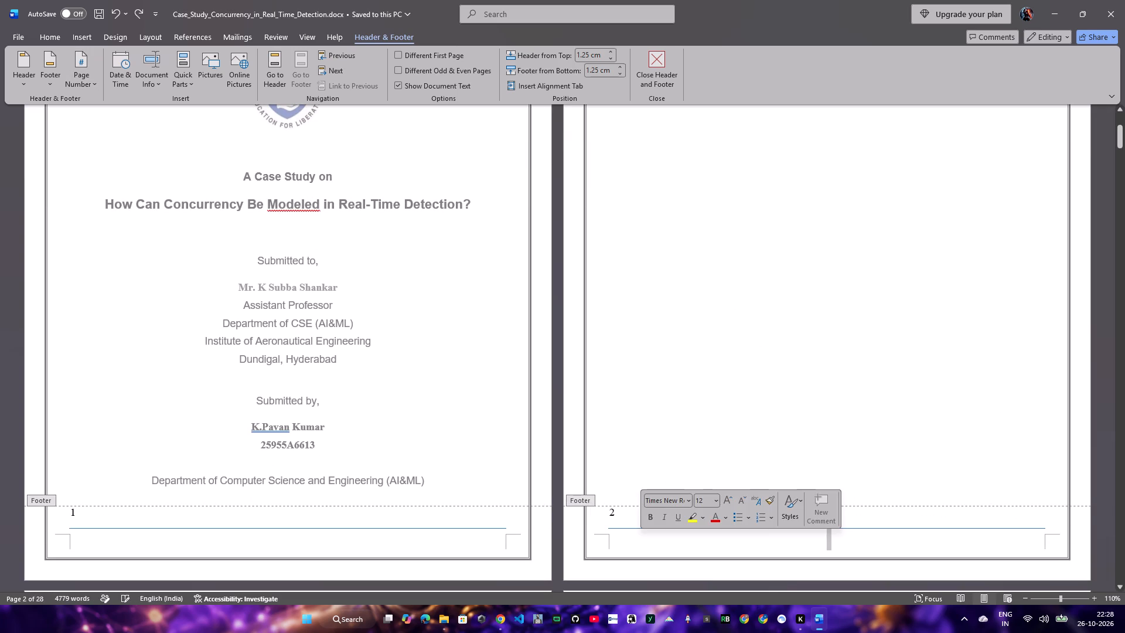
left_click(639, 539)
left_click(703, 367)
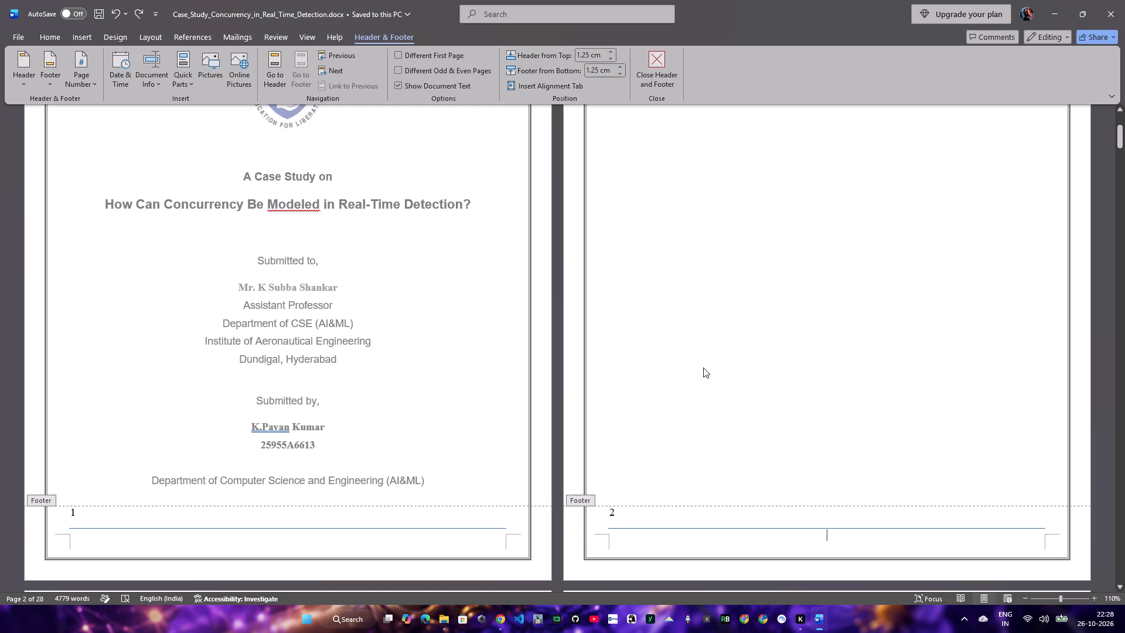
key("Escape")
Remove the blank page before "2. Challenges" and restyle that heading as Heading 1.
scroll(703, 367, "down", 5)
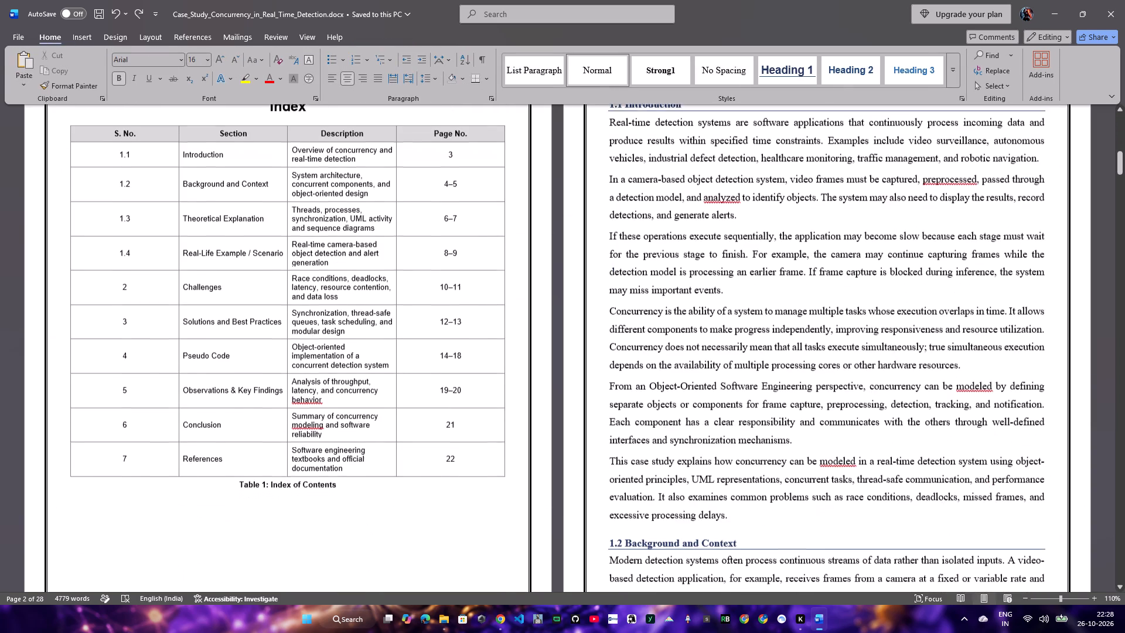
scroll(703, 367, "down", 7)
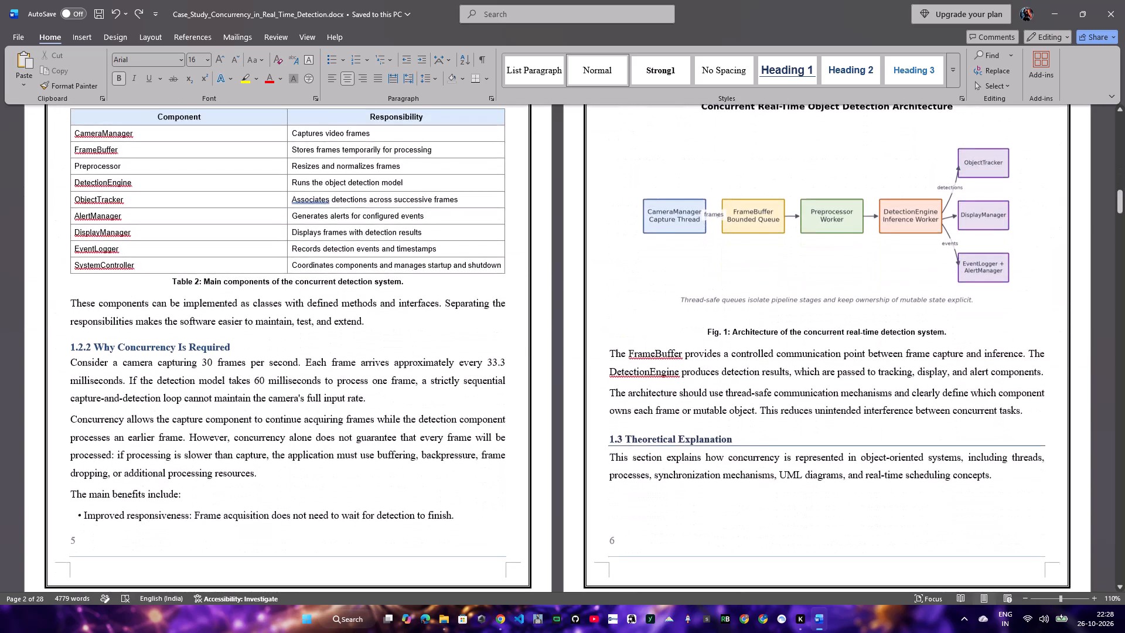
scroll(703, 367, "down", 9)
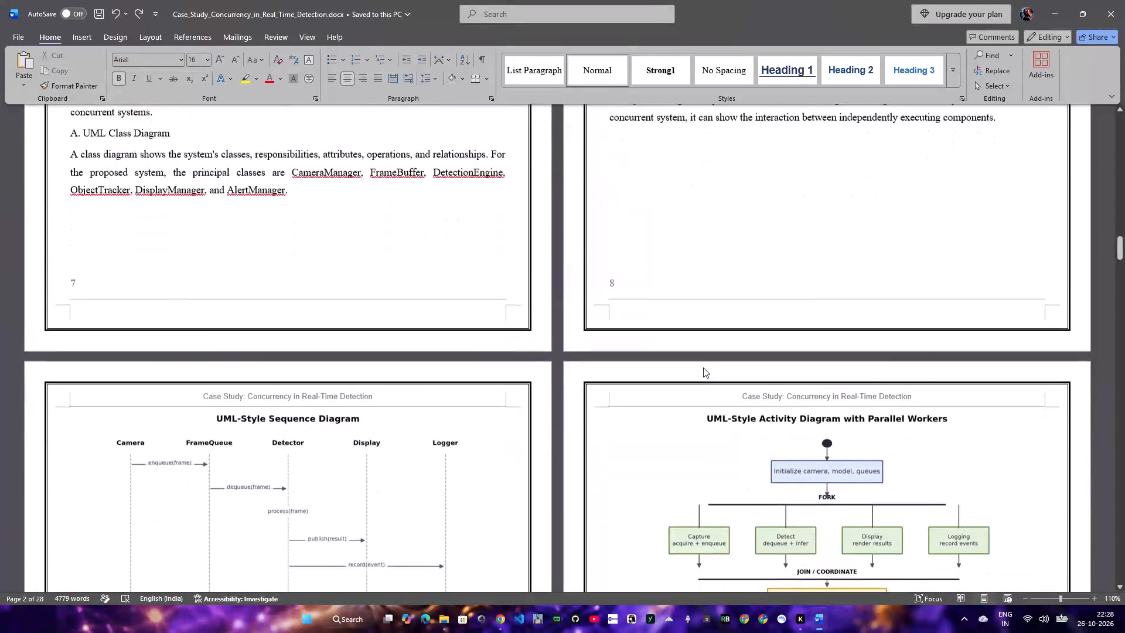
scroll(703, 367, "down", 12)
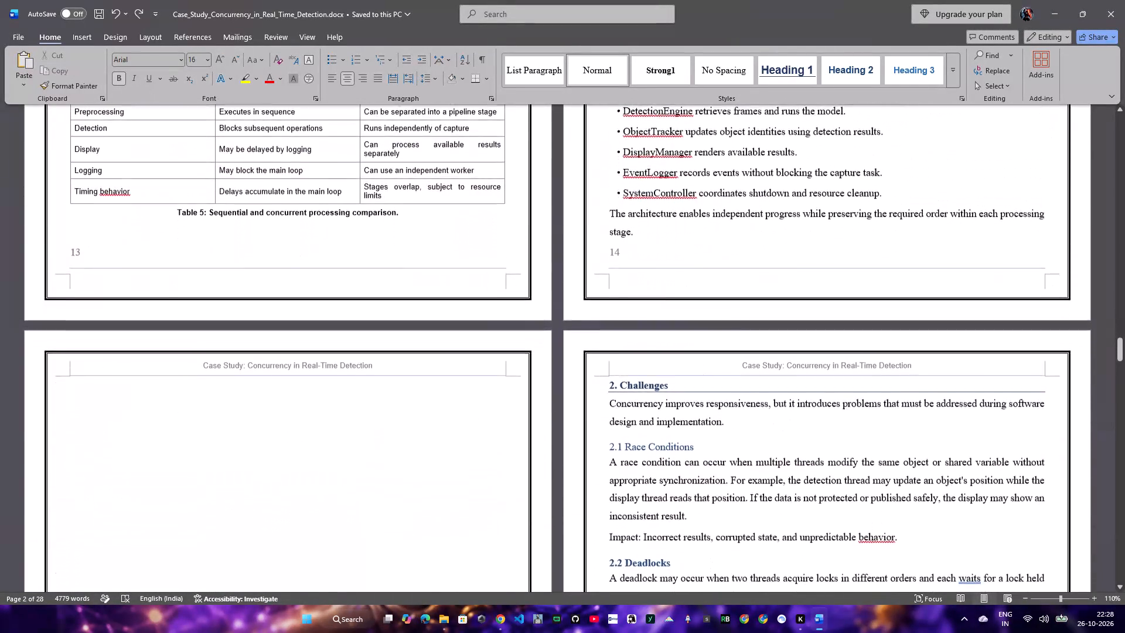
scroll(703, 367, "down", 2)
scroll(703, 367, "up", 1)
scroll(640, 387, "up", 1)
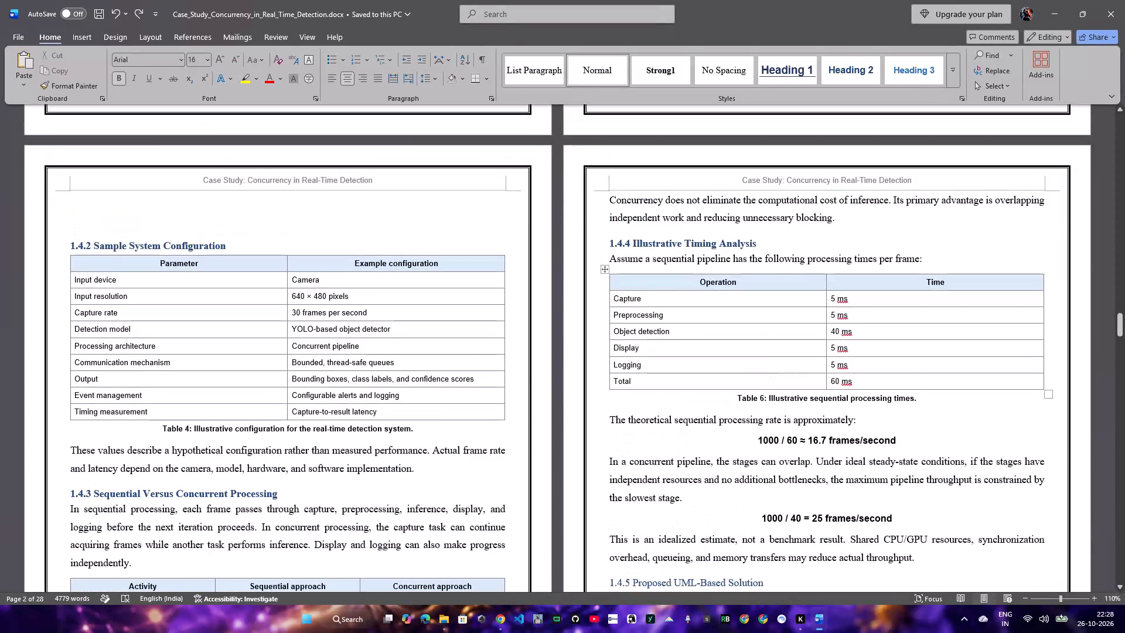
scroll(640, 387, "up", 1)
scroll(640, 387, "down", 7)
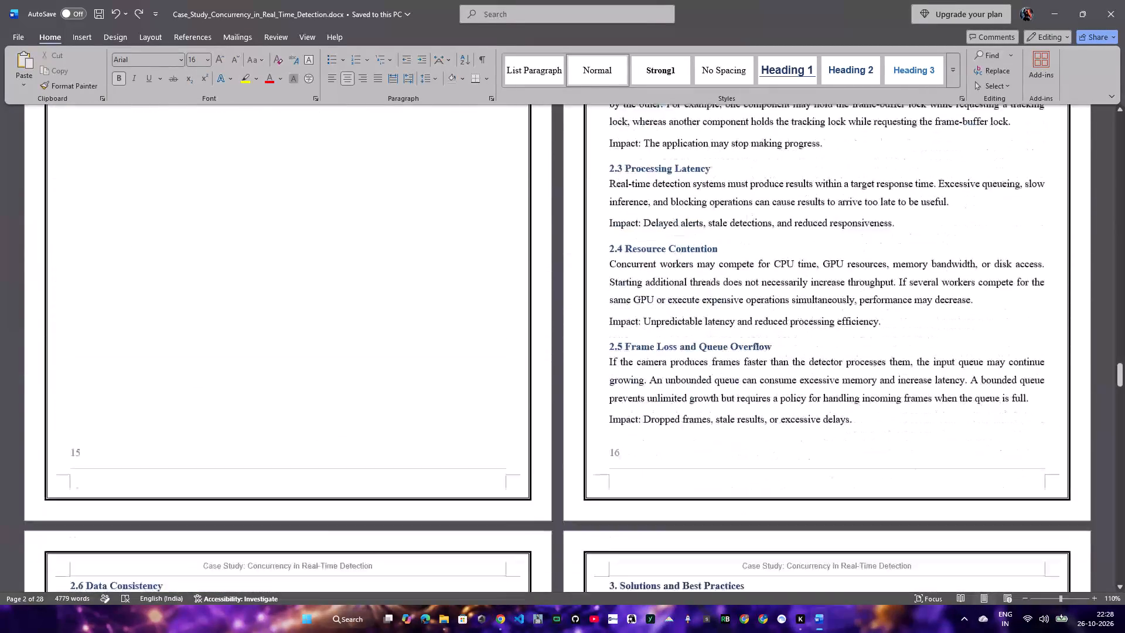
scroll(640, 387, "up", 1)
left_click(610, 507)
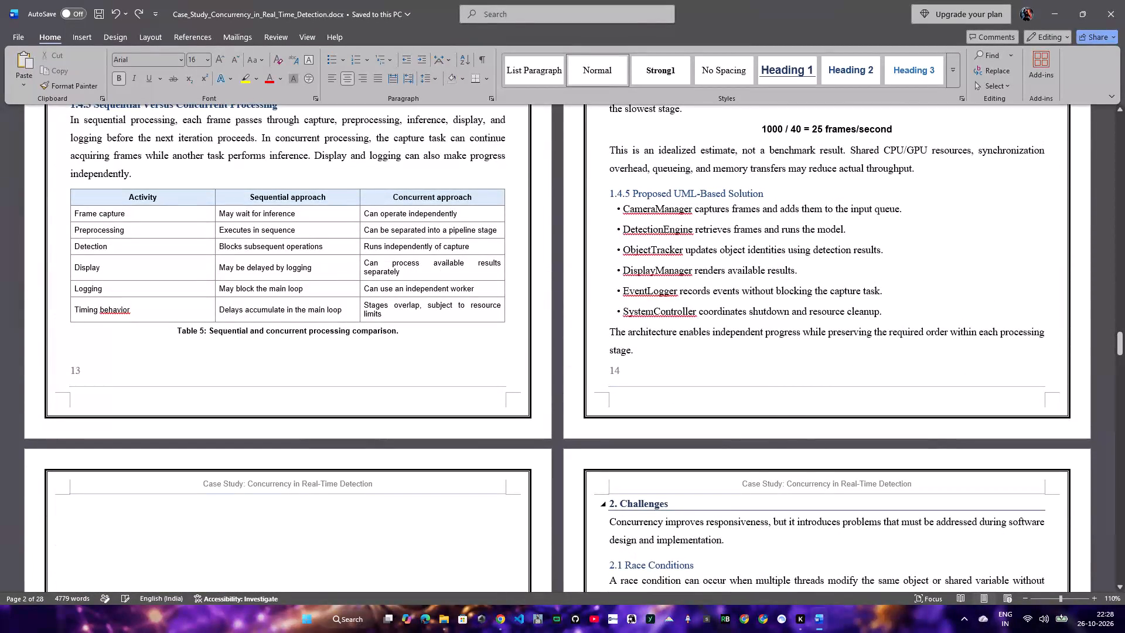
key("BackSpace")
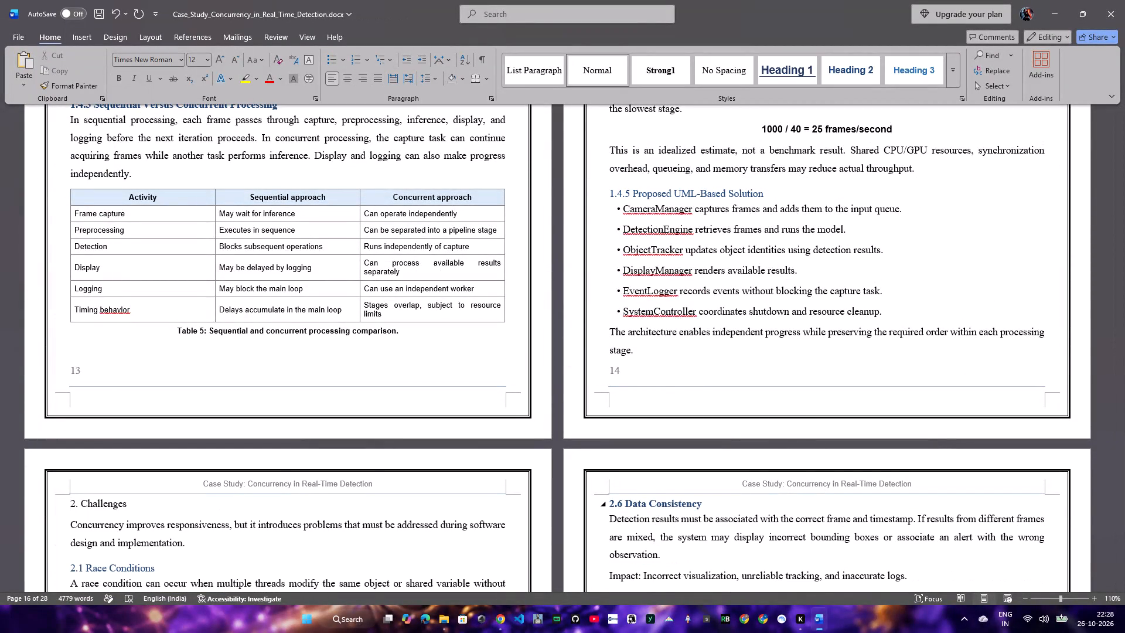
left_click(790, 78)
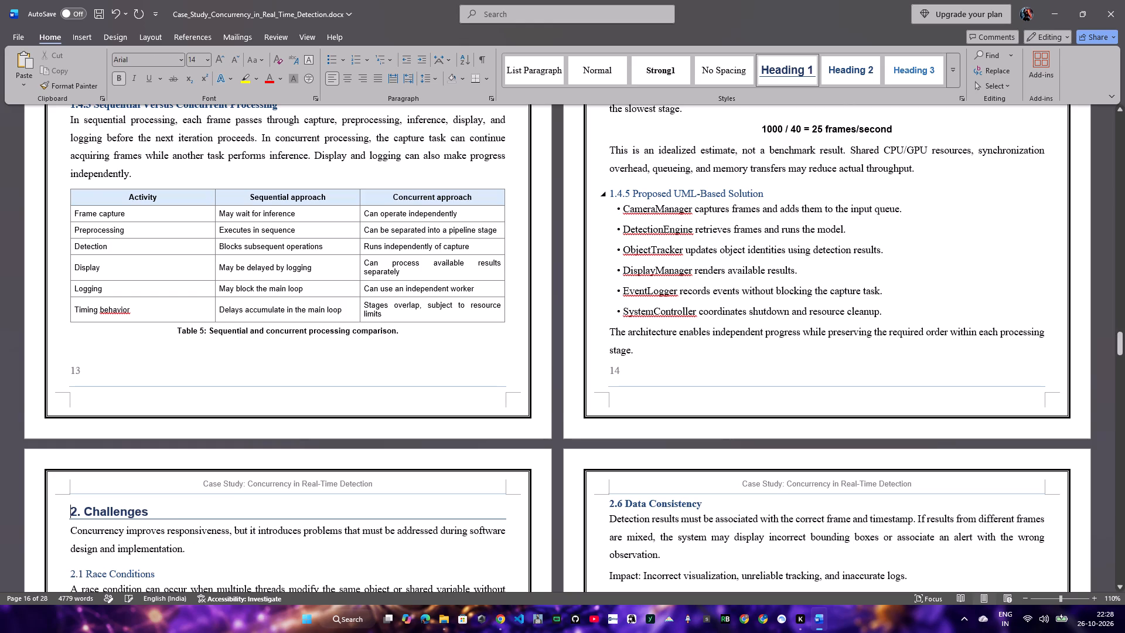
Delete key findings 6 to 8 on the page before "6. Conclusion".
scroll(684, 345, "down", 13)
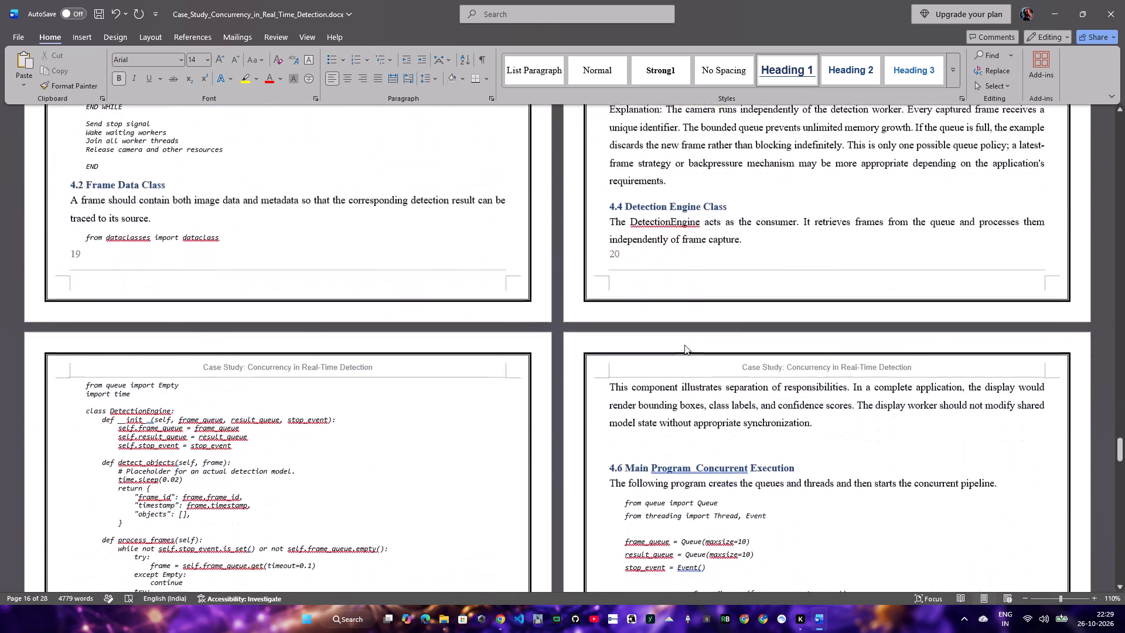
scroll(684, 345, "down", 1)
scroll(684, 345, "up", 1)
scroll(684, 345, "down", 2)
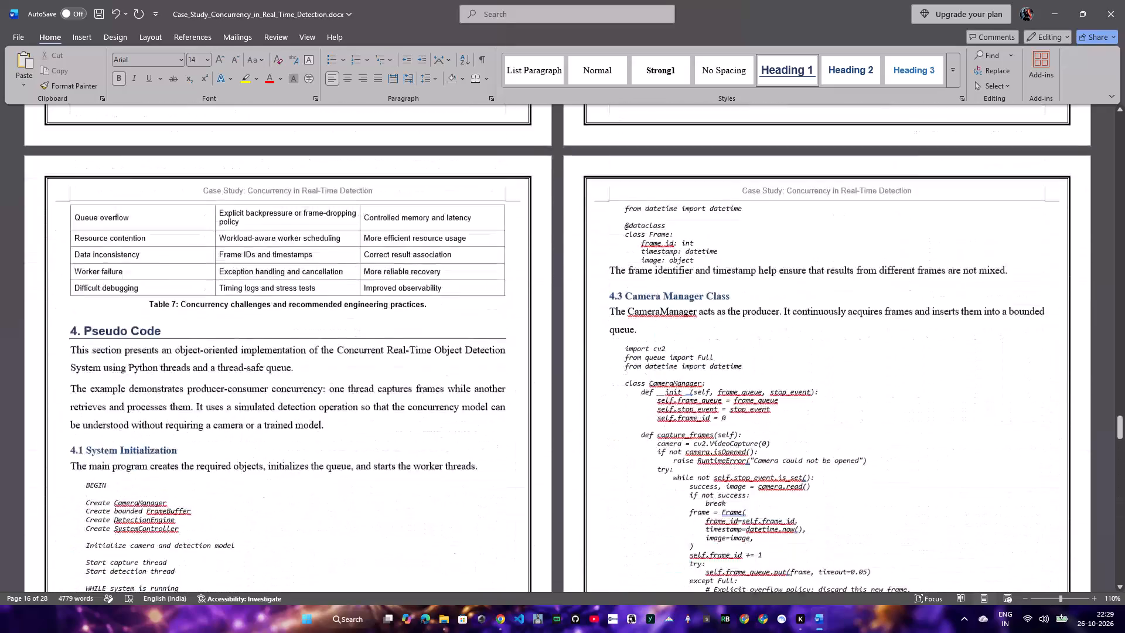
scroll(684, 345, "down", 6)
scroll(684, 345, "up", 1)
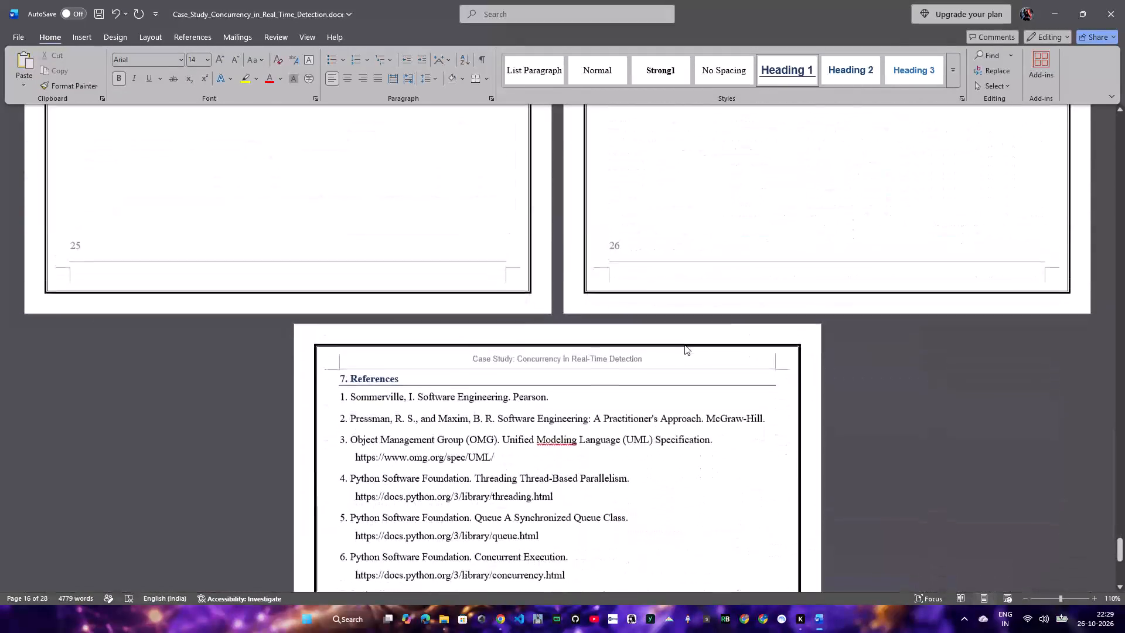
scroll(684, 345, "up", 4)
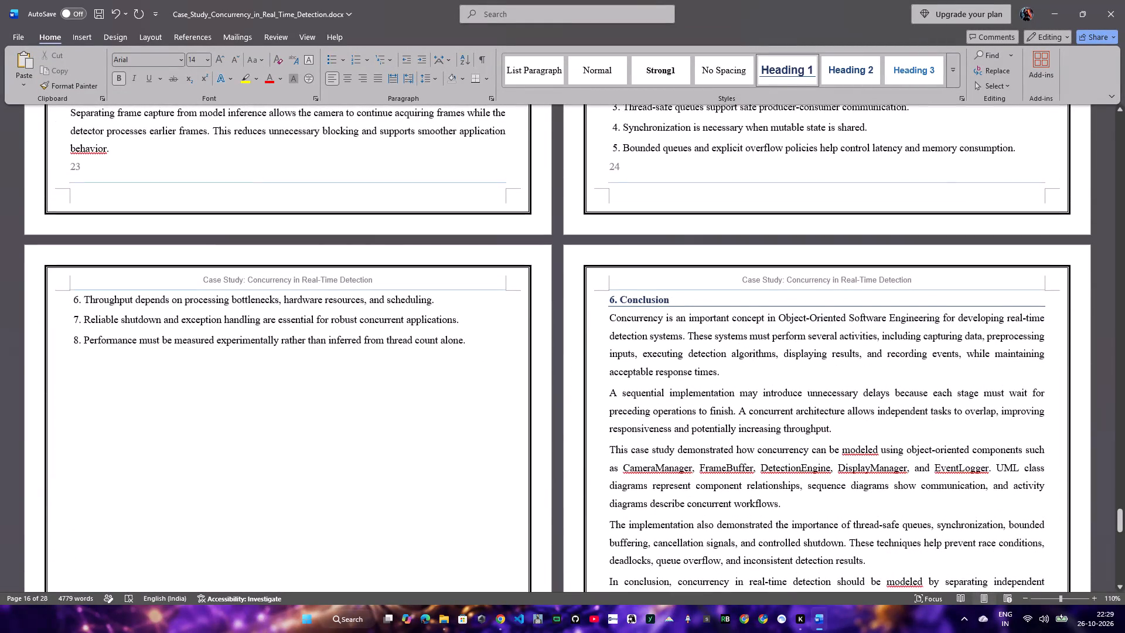
left_click_drag(465, 346, 411, 342)
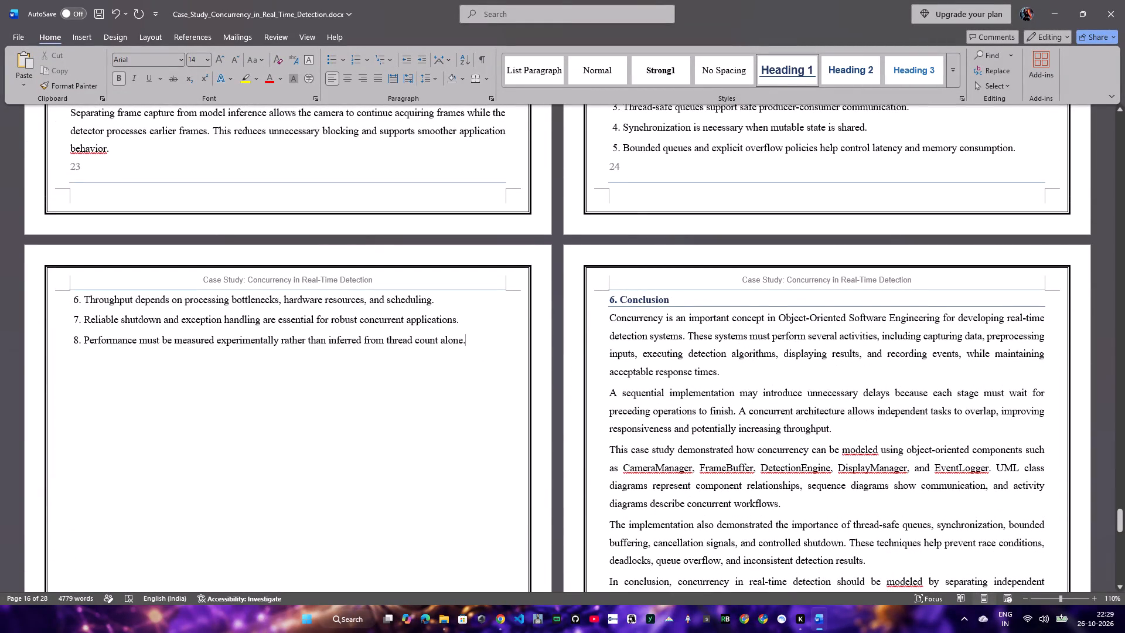
left_click_drag(411, 342, 67, 291)
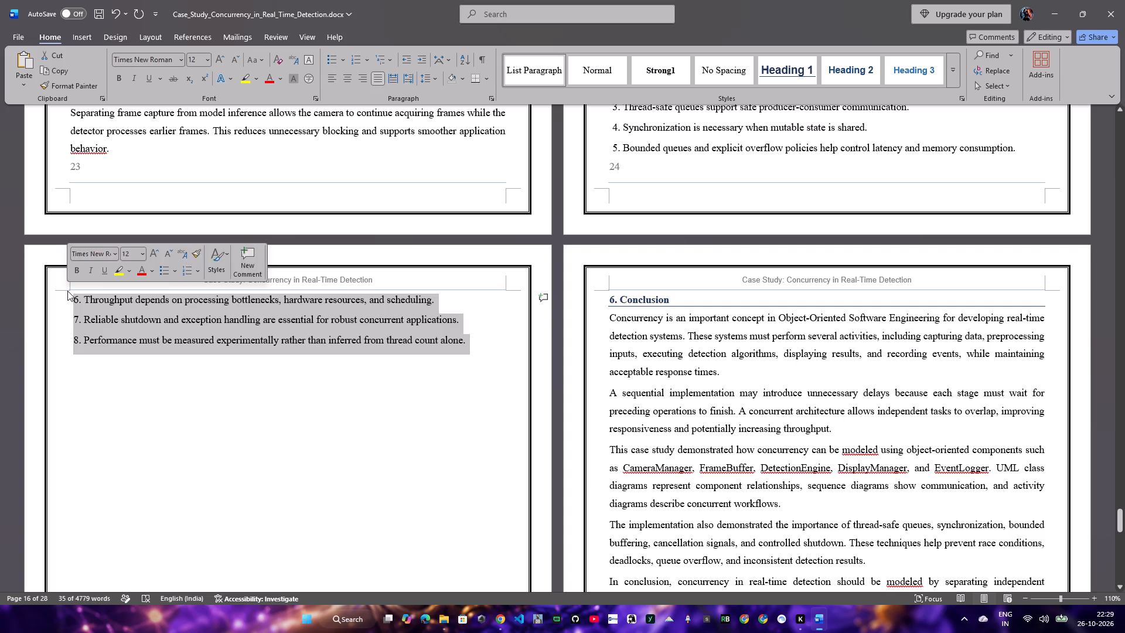
key("BackSpace")
Insert an Accent Bar 3 page number at the current position below the footer's horizontal line.
double_click(88, 172)
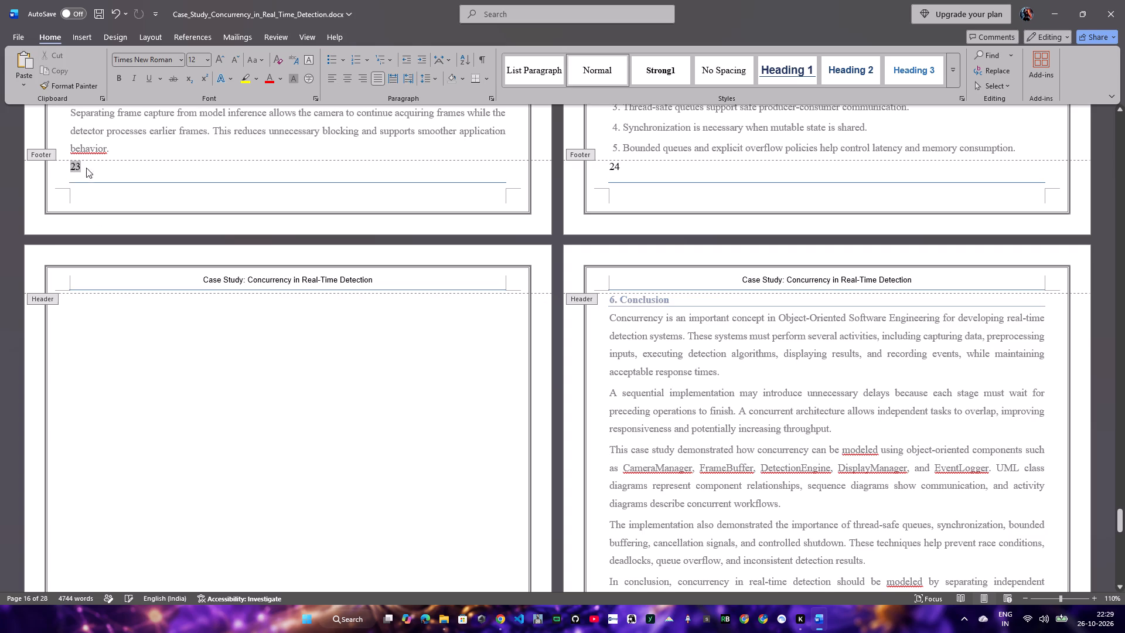
double_click(86, 168)
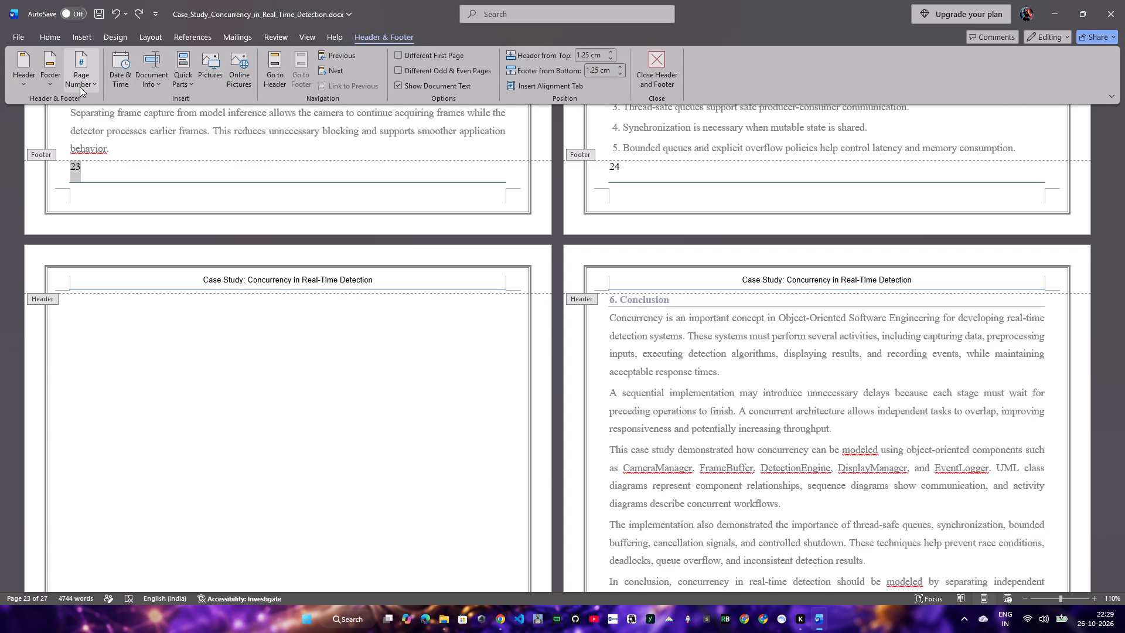
left_click(81, 87)
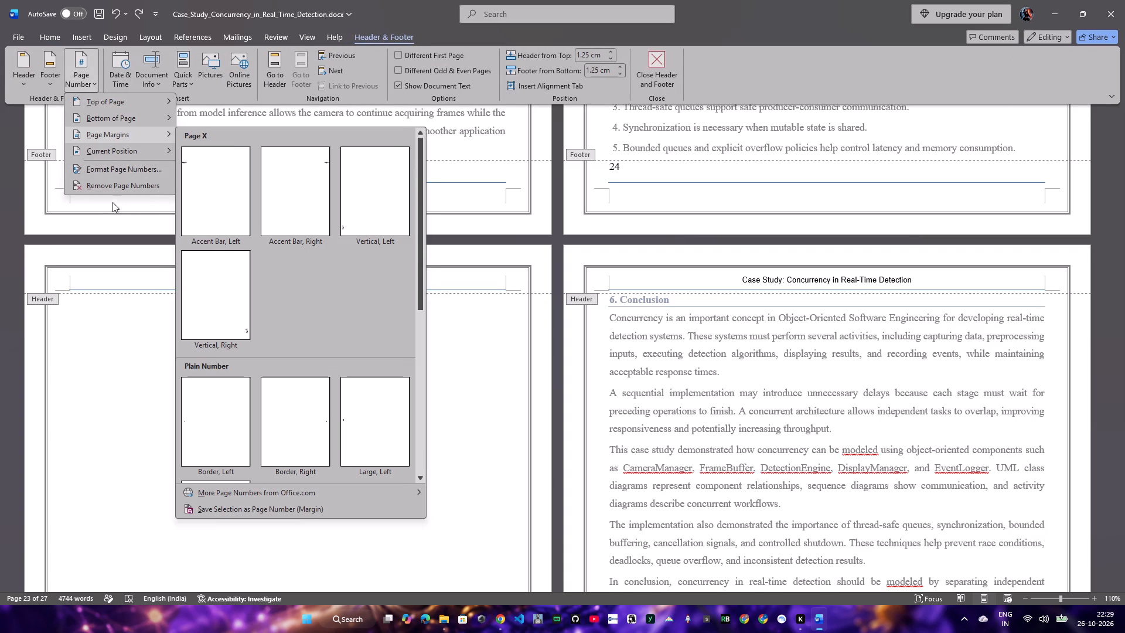
left_click(111, 203)
double_click(207, 164)
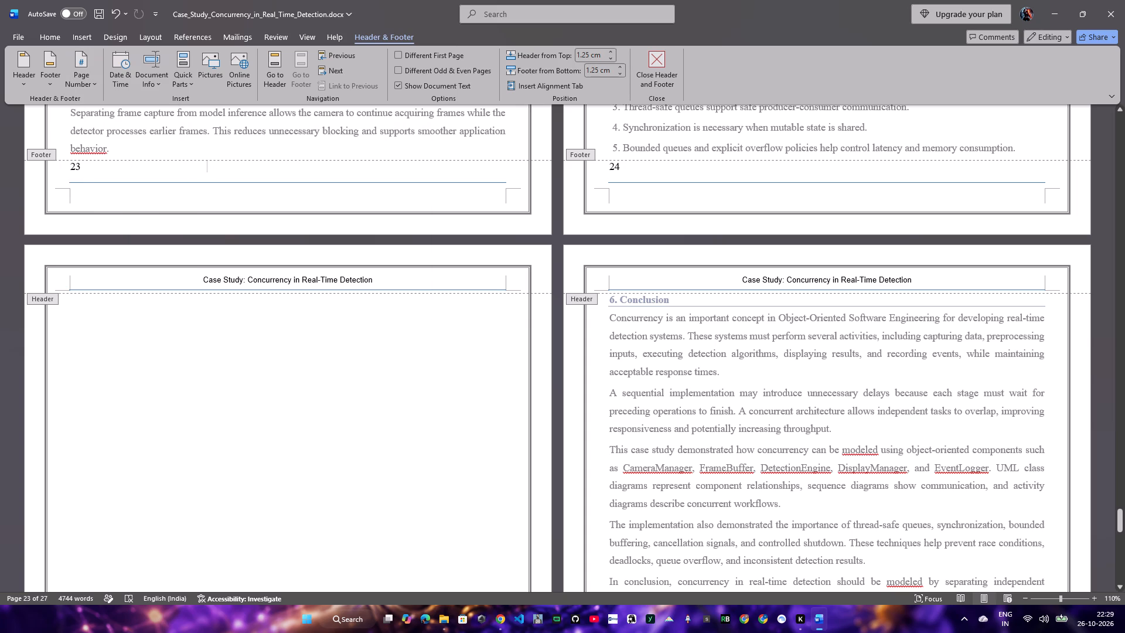
double_click(254, 174)
double_click(265, 198)
double_click(280, 188)
double_click(91, 190)
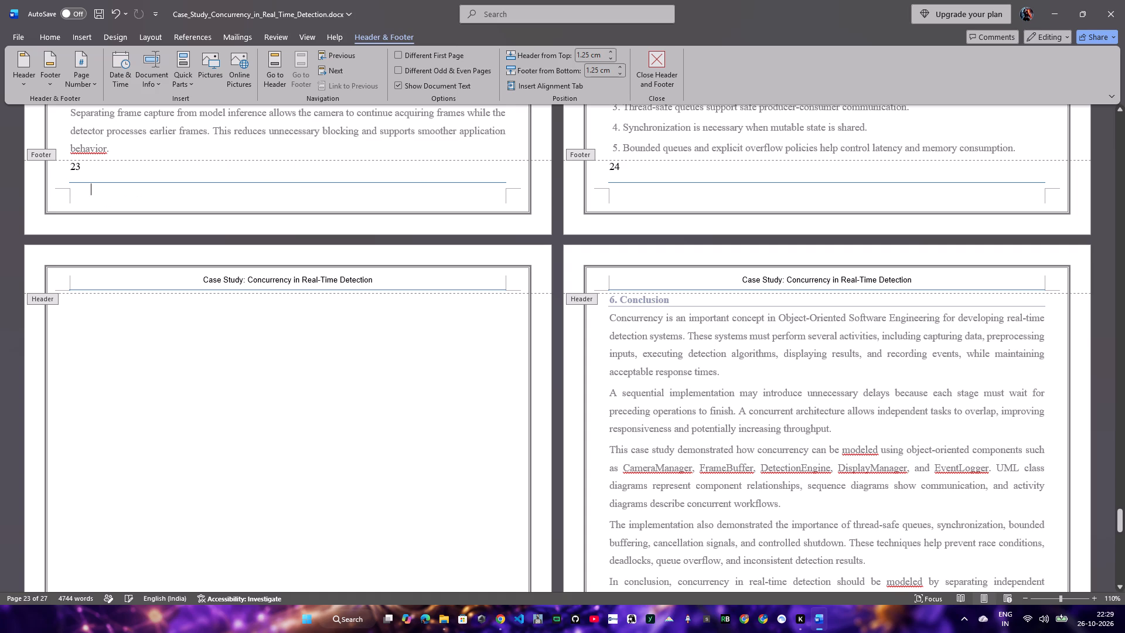
double_click(81, 192)
double_click(73, 193)
left_click(88, 84)
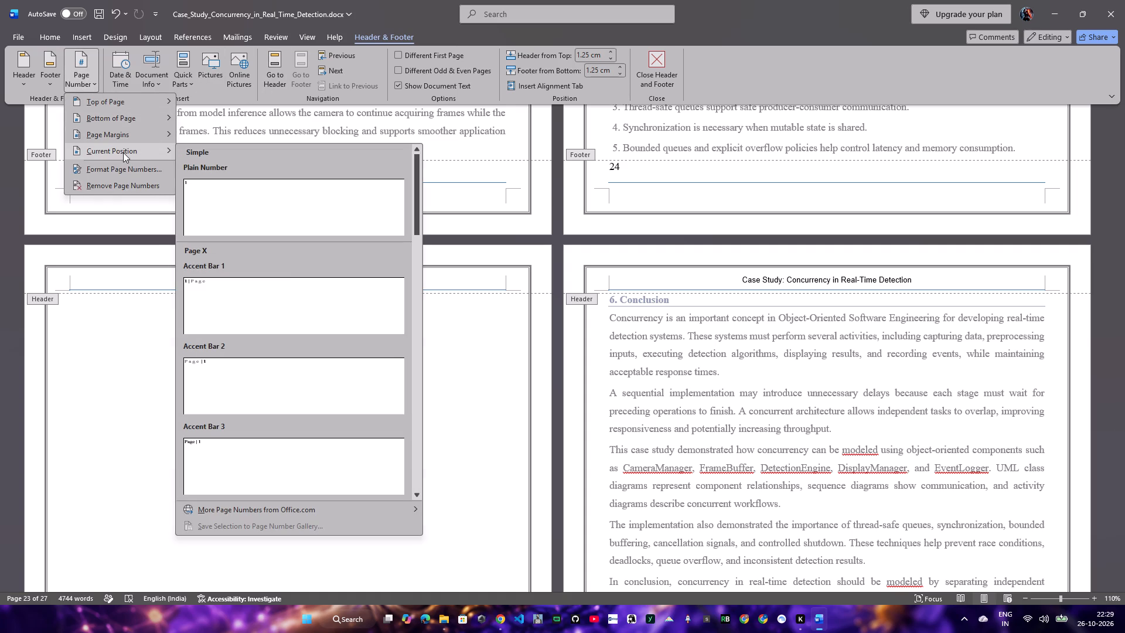
scroll(231, 406, "down", 1)
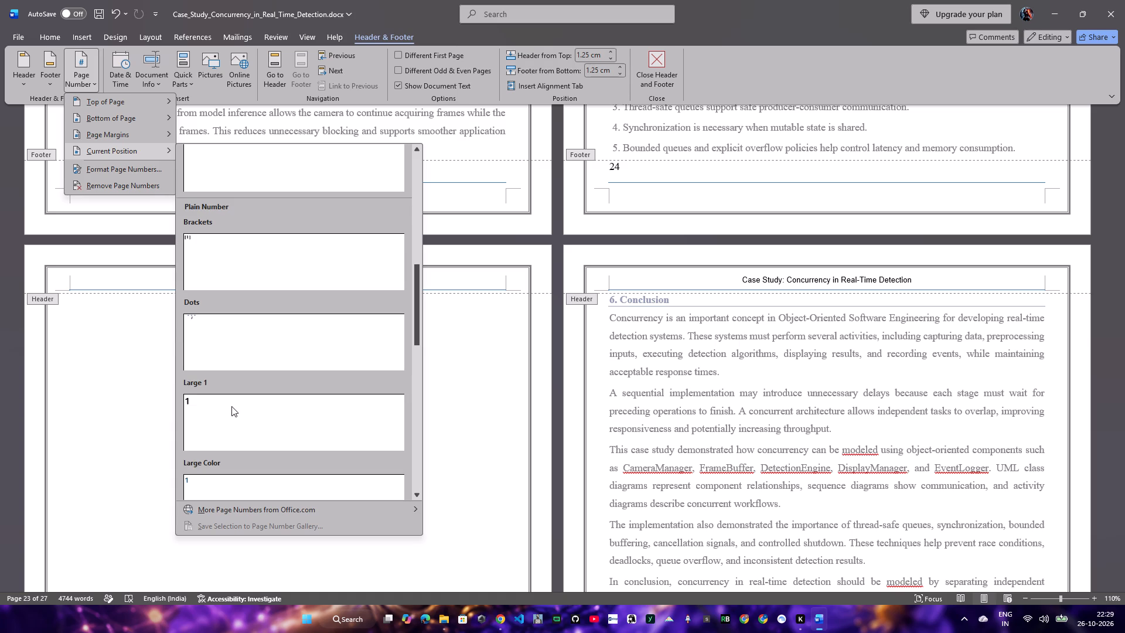
scroll(231, 406, "down", 1)
scroll(246, 326, "up", 1)
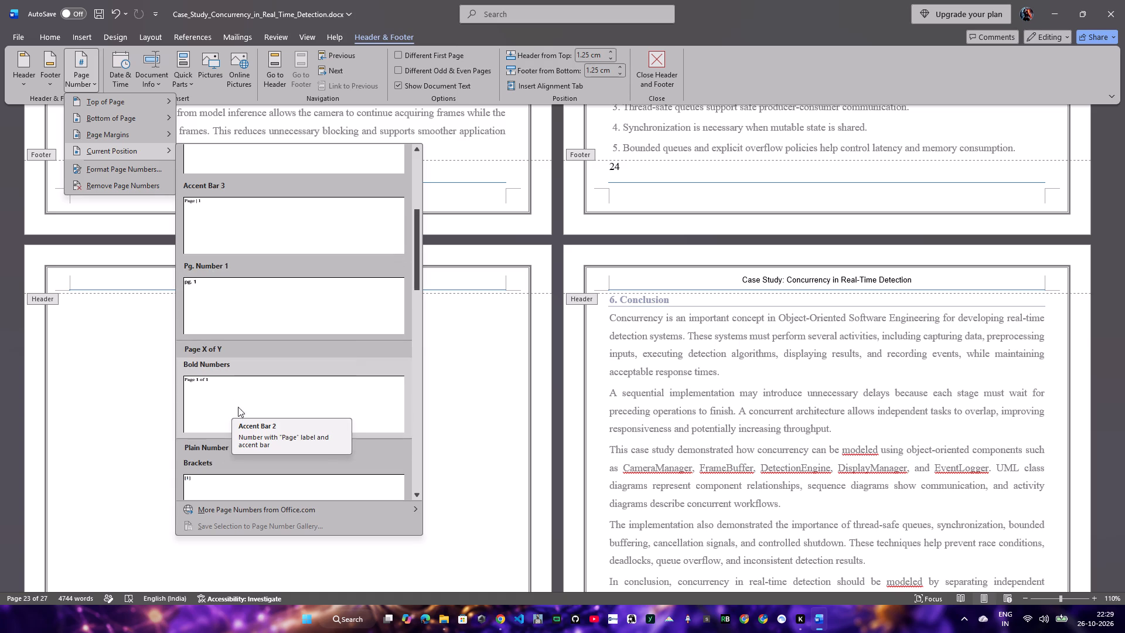
left_click(253, 229)
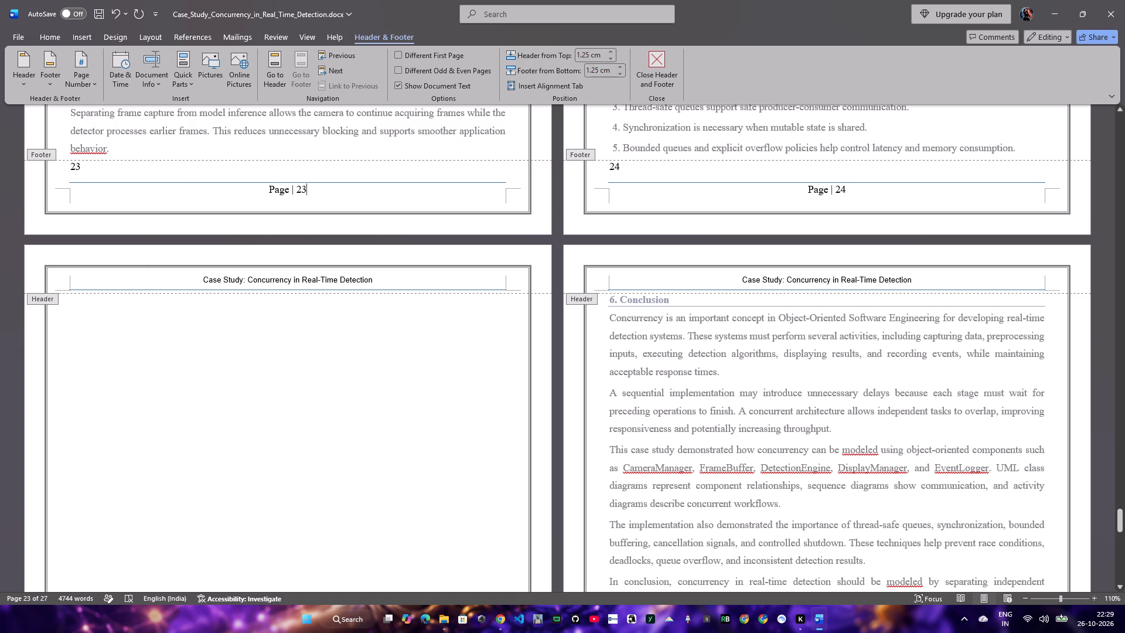
Delete the plain page number above the footer's horizontal line.
left_click(105, 166)
key("BackSpace")
key("BackSpace")
Check the running header and the "Page |" number in the footers of the concurrency case study, starting from the cover page.
left_click(652, 395)
scroll(652, 395, "up", 20)
scroll(652, 395, "up", 14)
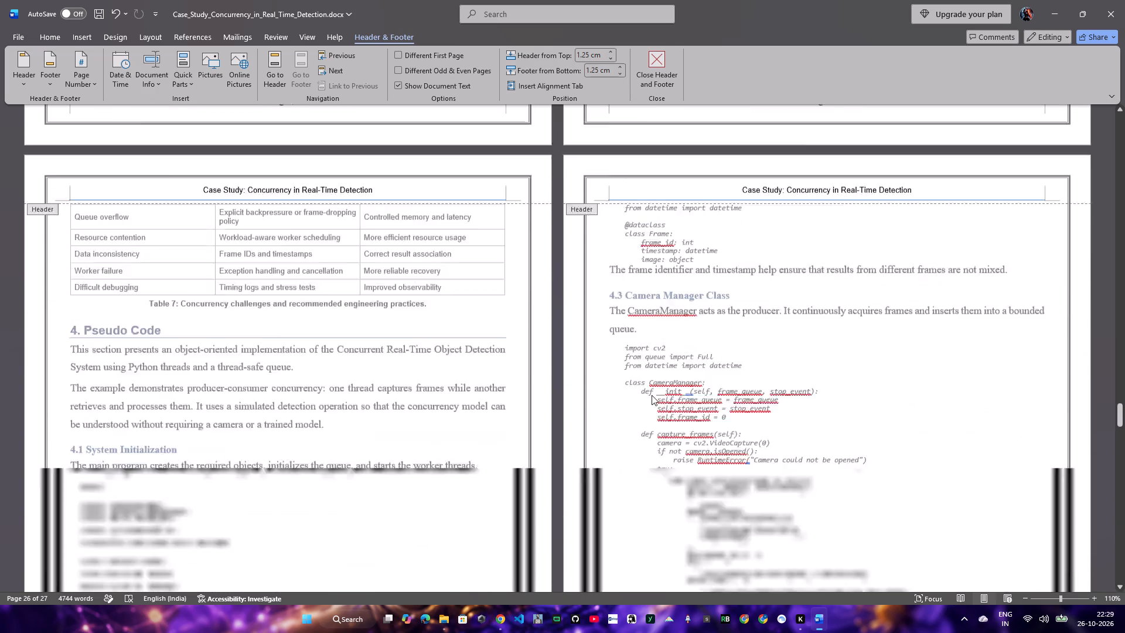
scroll(652, 395, "up", 20)
scroll(652, 395, "up", 20)
scroll(652, 395, "up", 18)
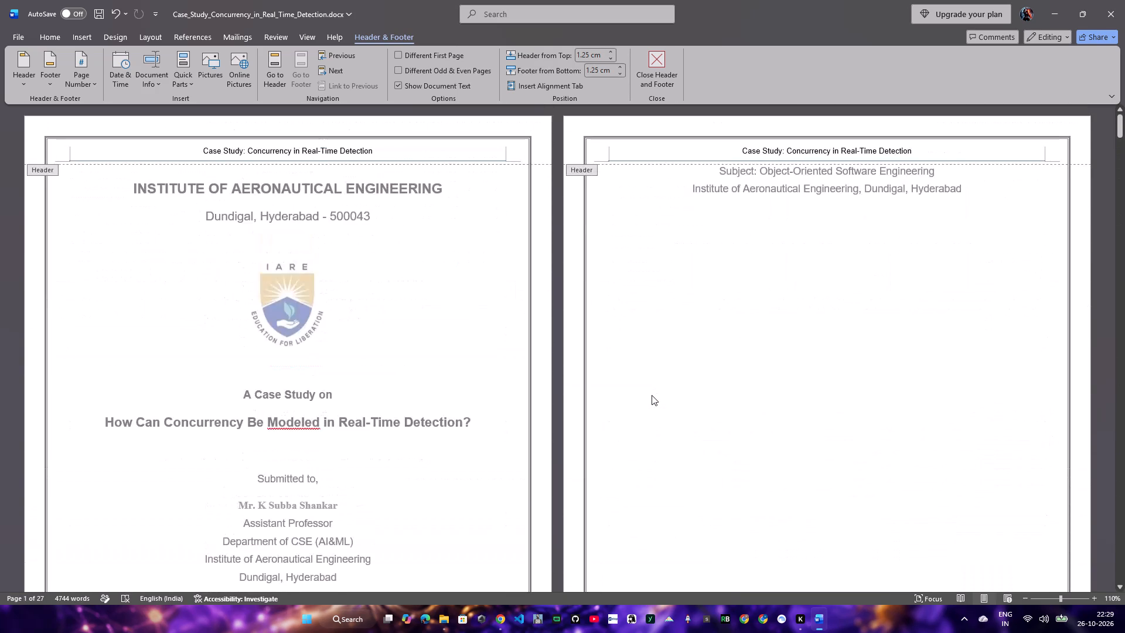
scroll(652, 395, "down", 5)
scroll(652, 395, "up", 1)
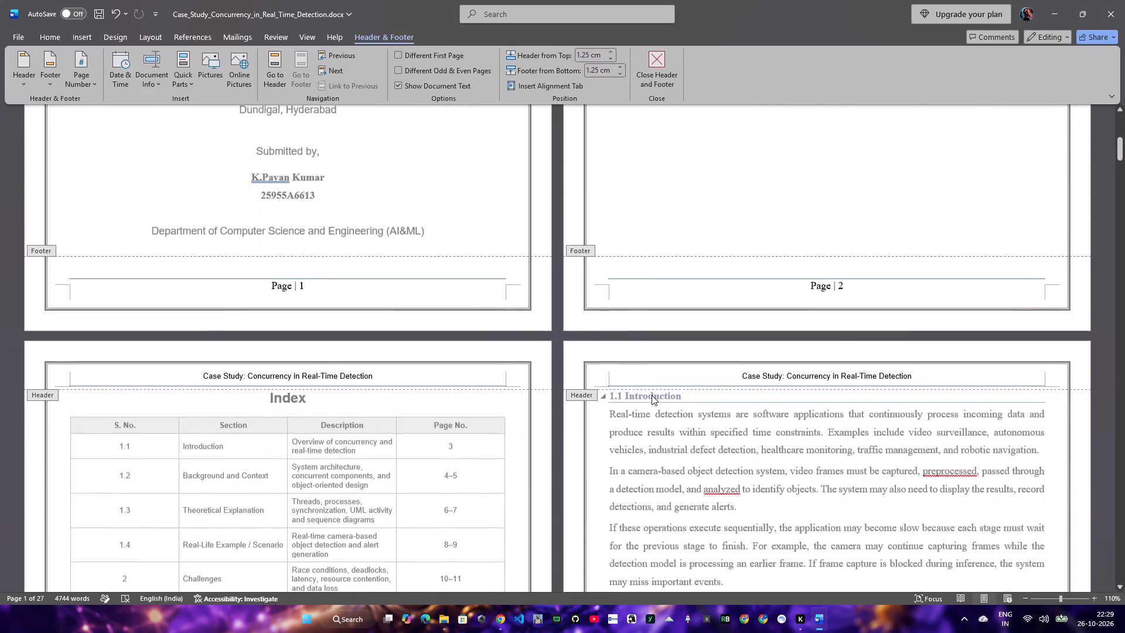
scroll(652, 395, "up", 2)
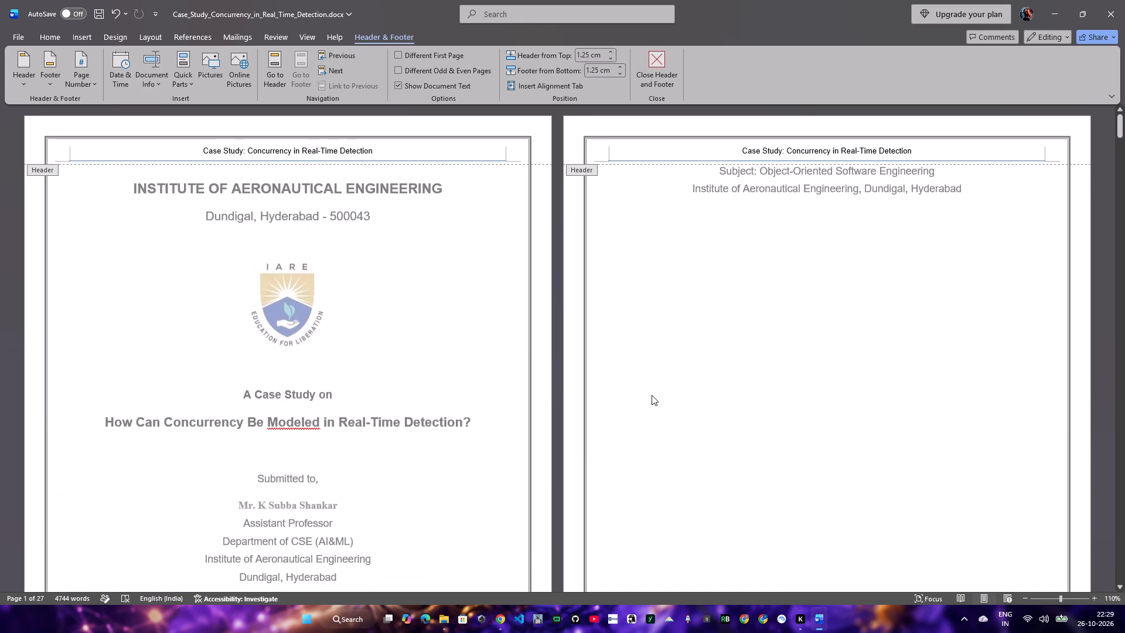
left_click(415, 357)
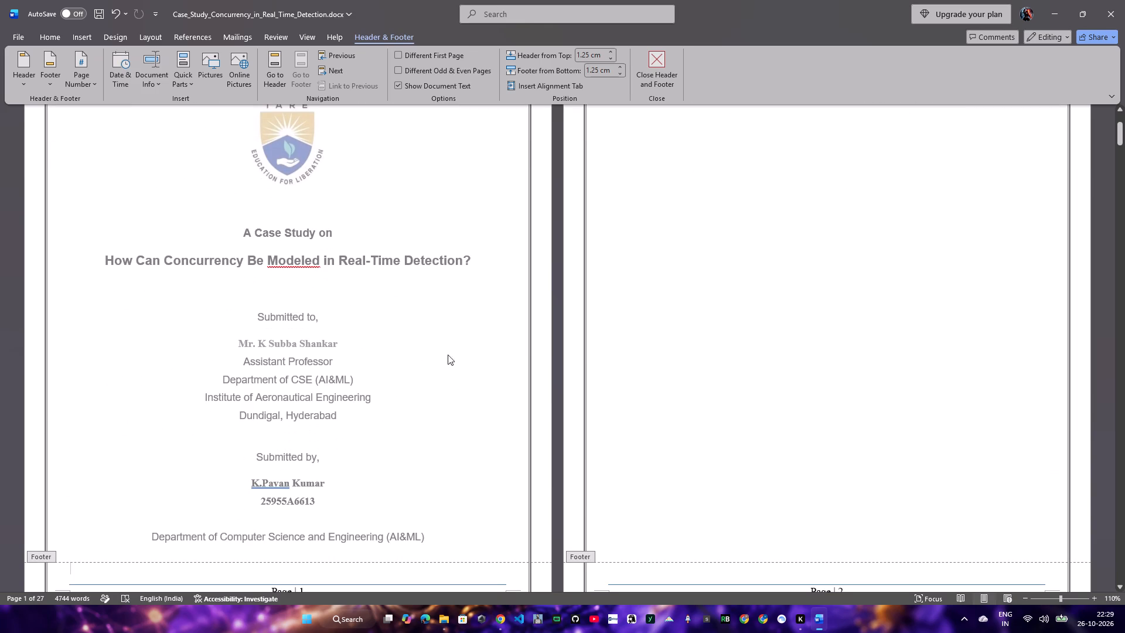
scroll(389, 350, "down", 1)
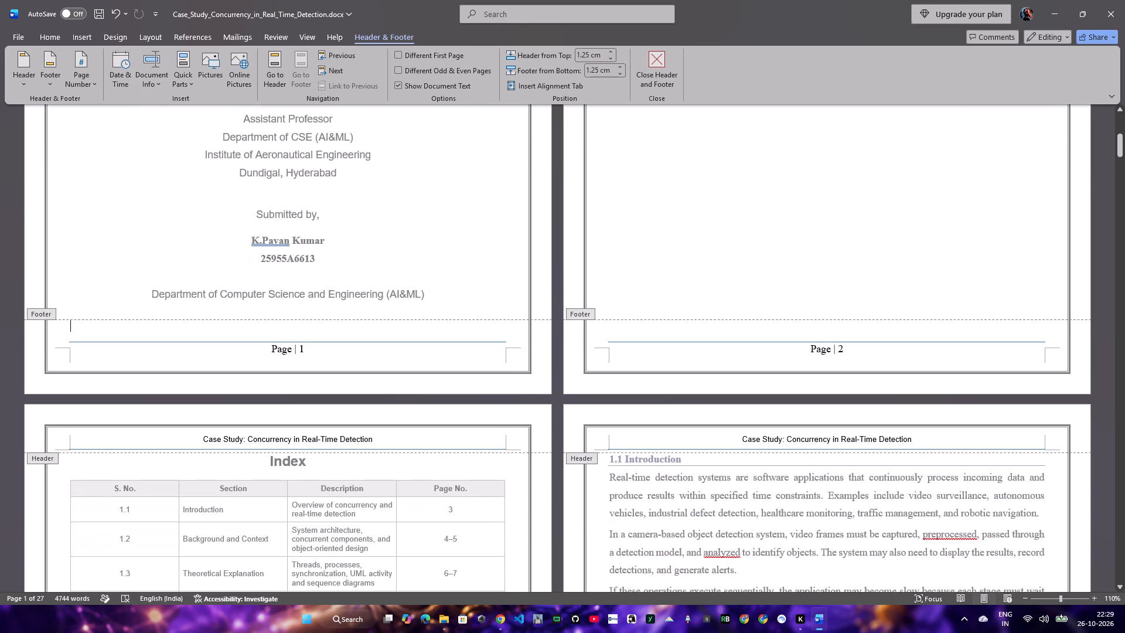
scroll(389, 350, "down", 1)
left_click_drag(315, 349, 269, 354)
left_click_drag(269, 354, 264, 352)
left_click(328, 348)
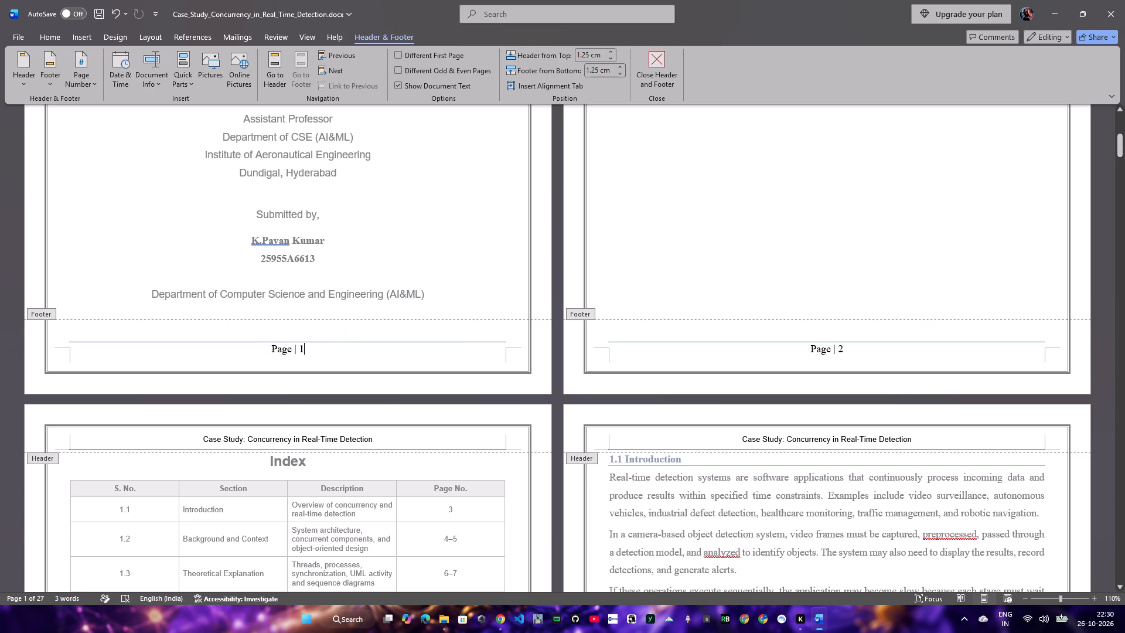
left_click(328, 348)
Undo all the edits made to the concurrency case study, including the footer page number changes, and save the document.
key("ctrl+z")
key("ctrl+z")
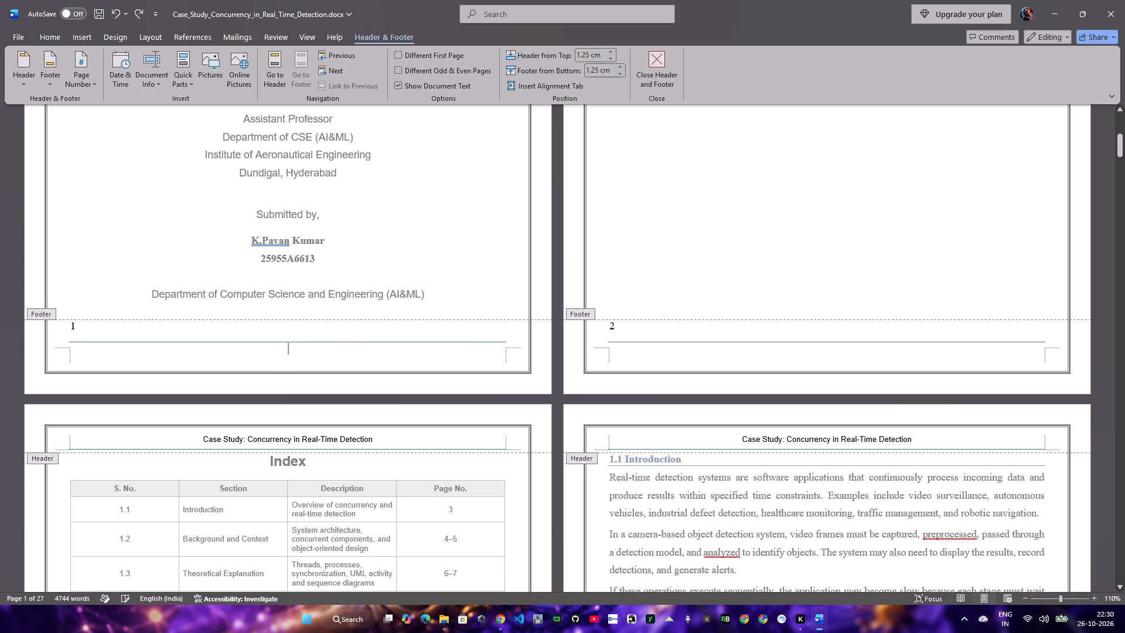
key("ctrl+z")
key("ctrl+z")
key("ctrl+z")
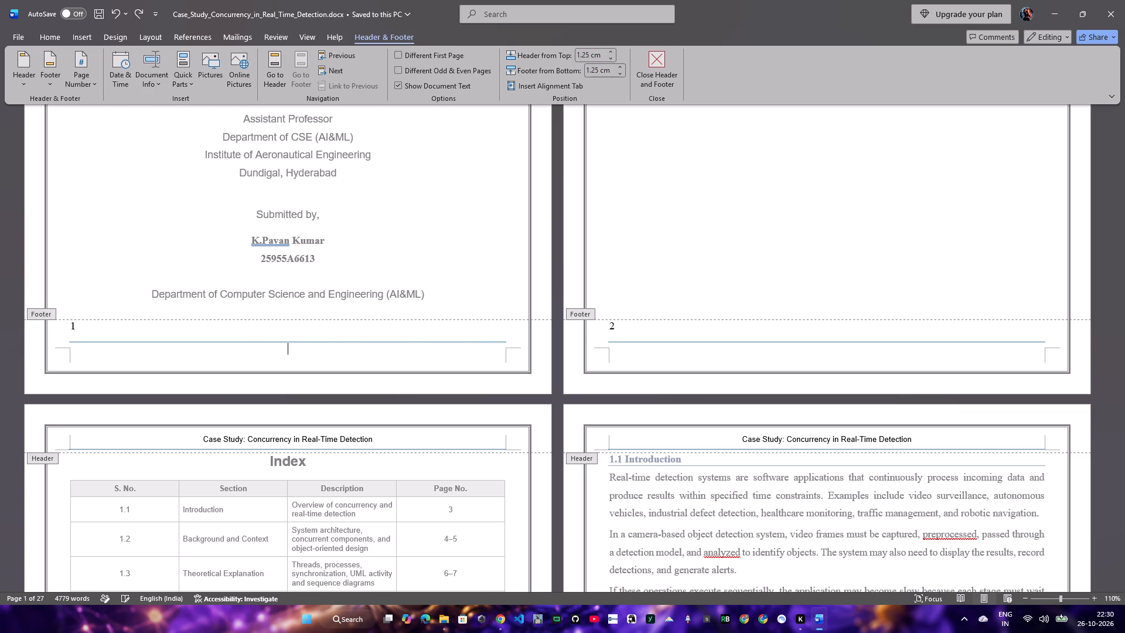
key("ctrl+z")
key("ctrl+s")
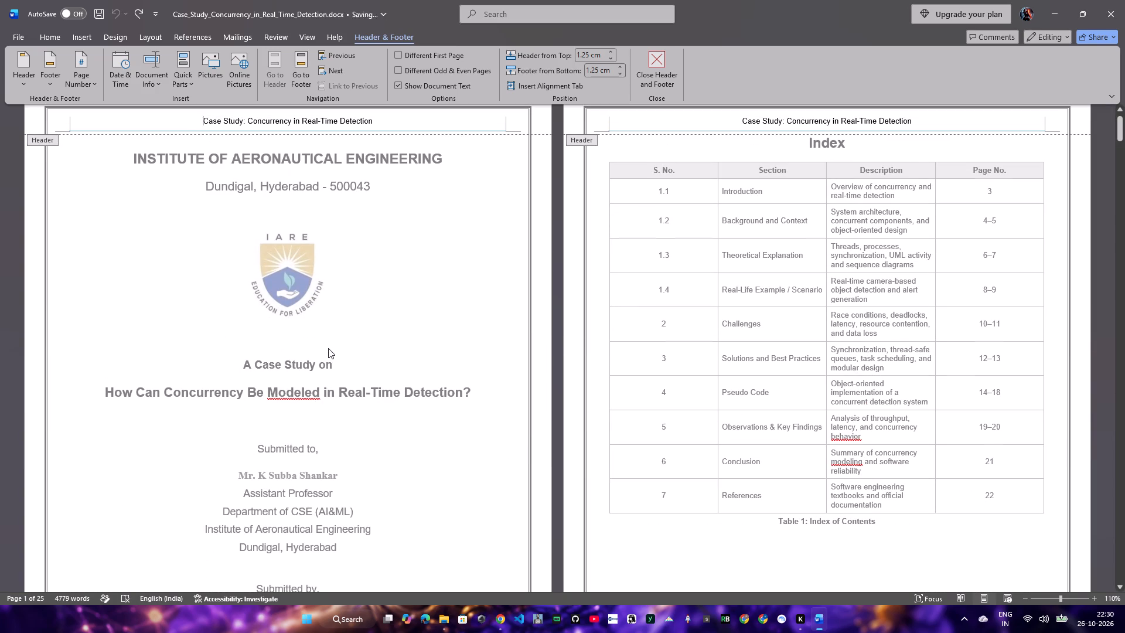
Export the case study as Case_Study_Concurrency_in_Real_Time_Detection.pdf in the AAt1 folder, and close both the PDF and the document.
left_click(340, 332)
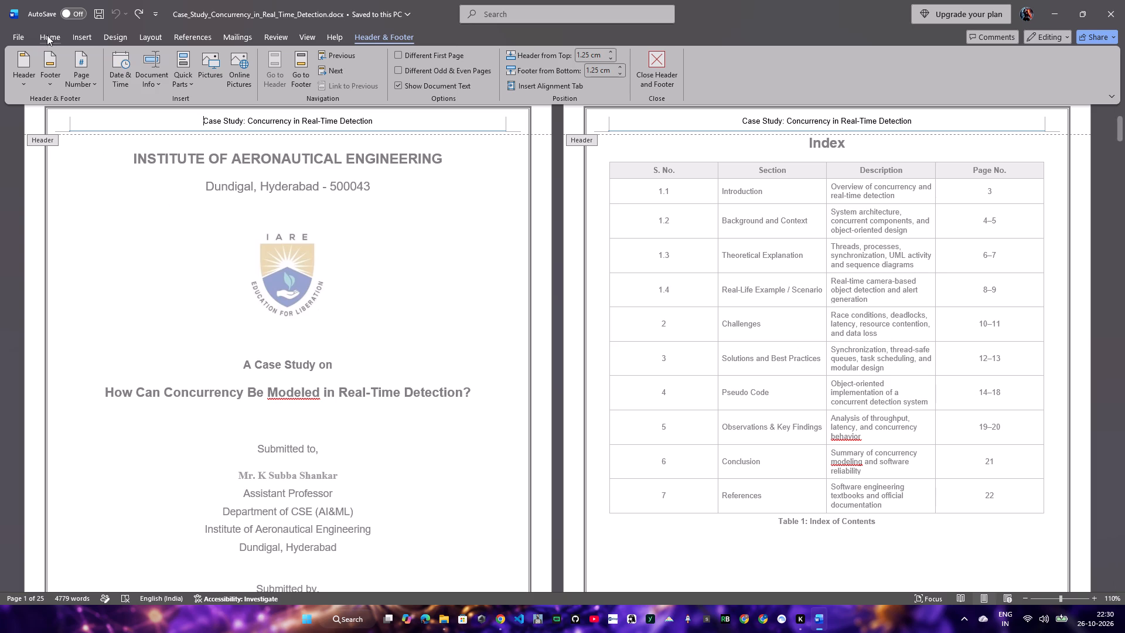
left_click(12, 35)
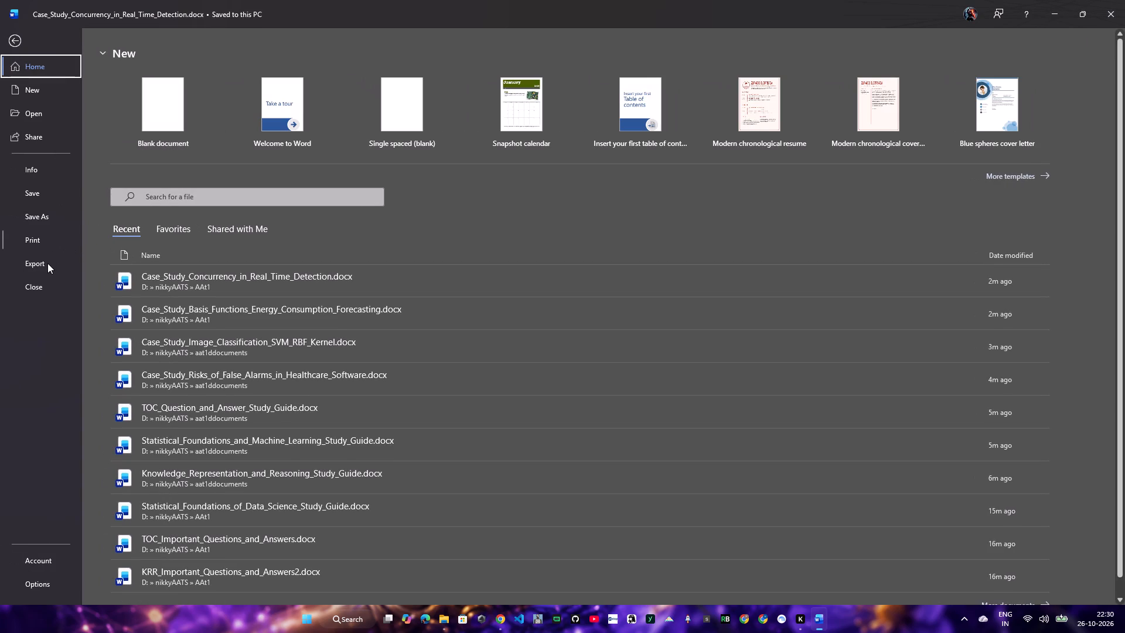
left_click(47, 263)
left_click(326, 162)
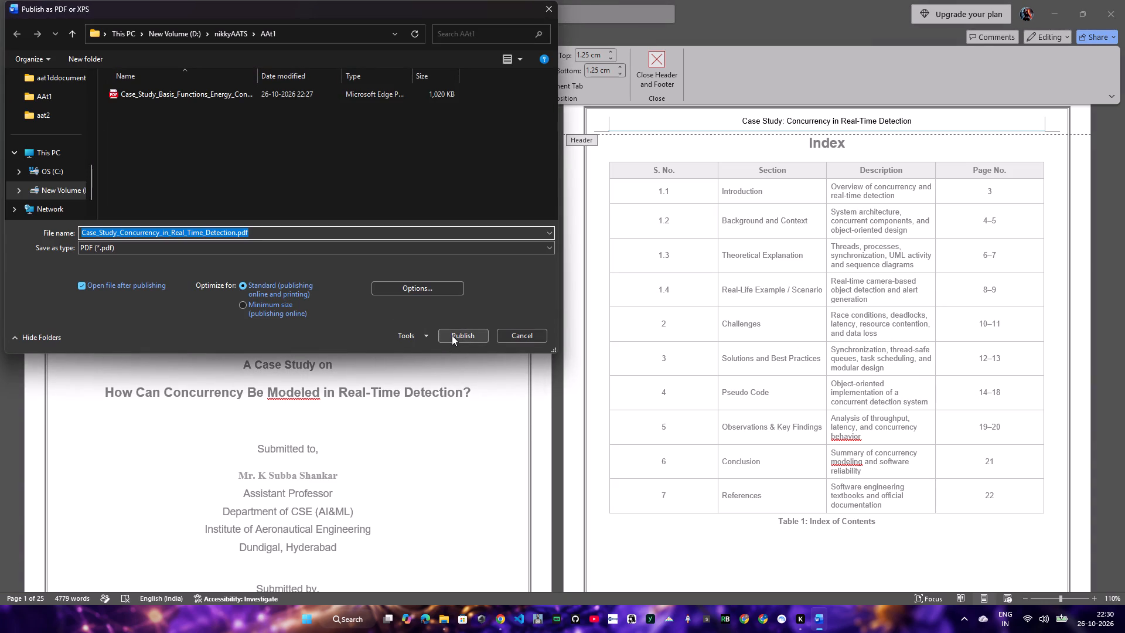
left_click(452, 335)
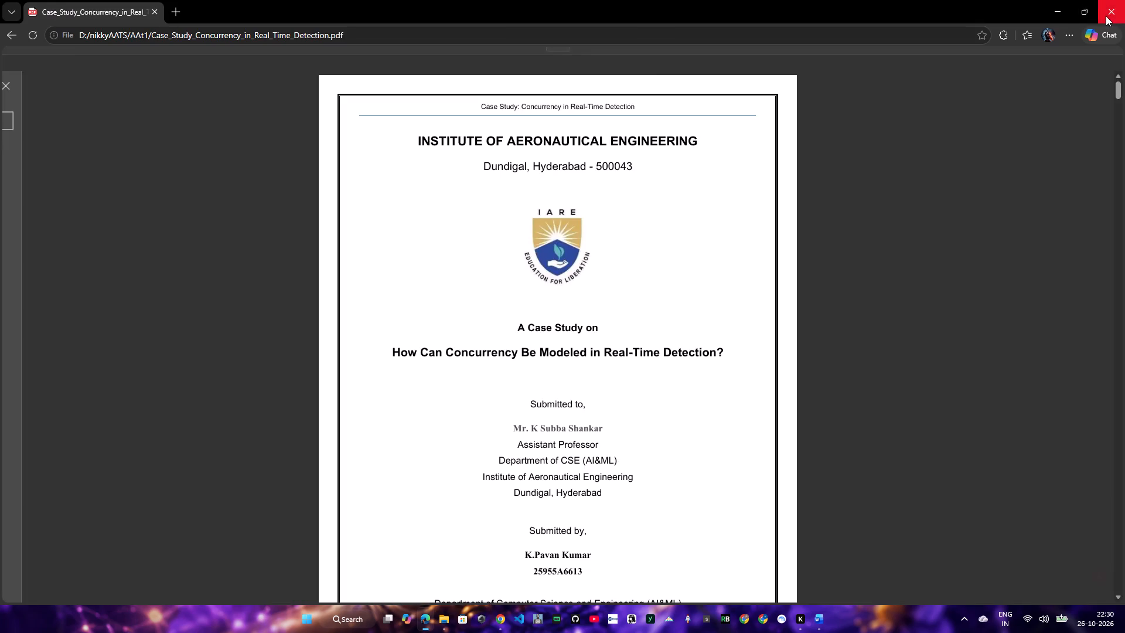
left_click(1106, 16)
left_click(1106, 16)
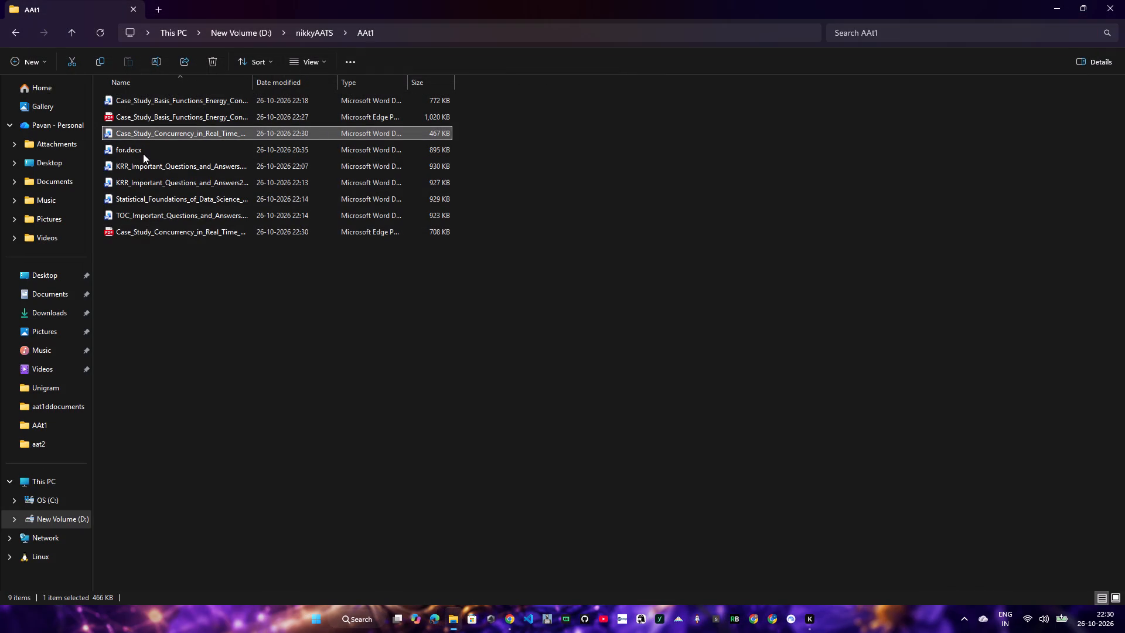
Open KRR_Important_Questions_and_Answers.docx from the AAt1 folder and look over its opening pages.
double_click(139, 166)
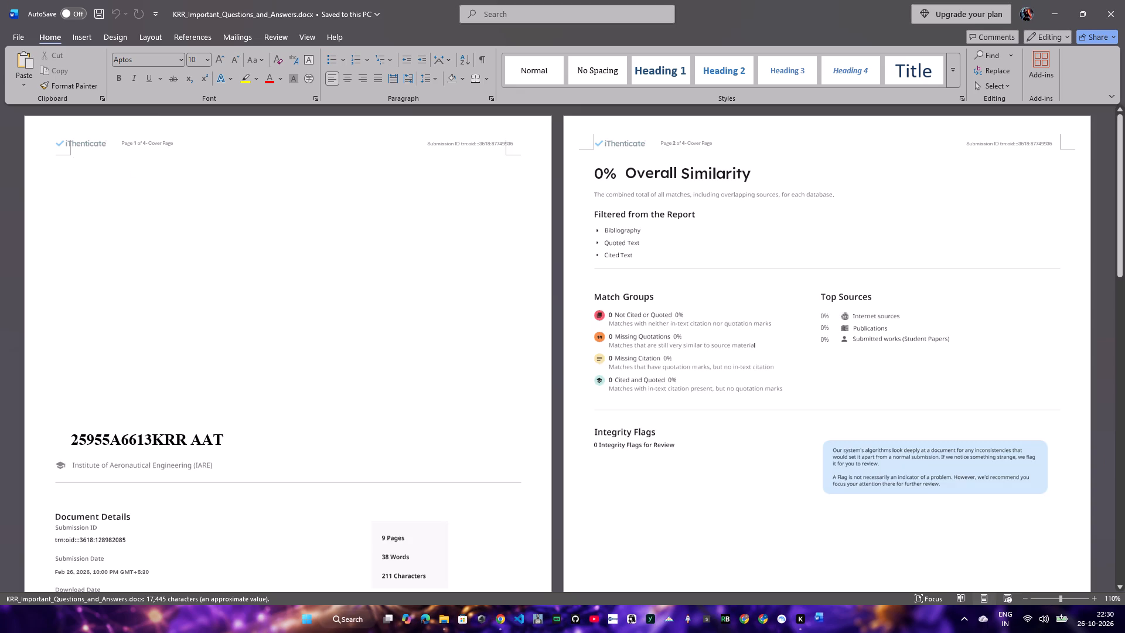
scroll(233, 293, "down", 6)
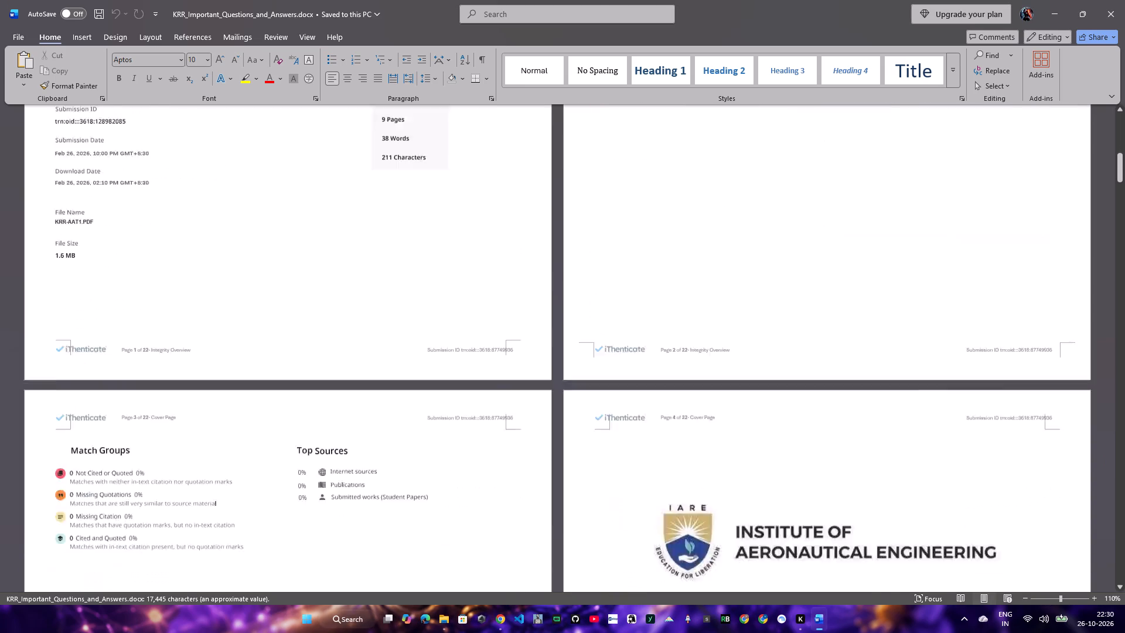
scroll(233, 293, "down", 1)
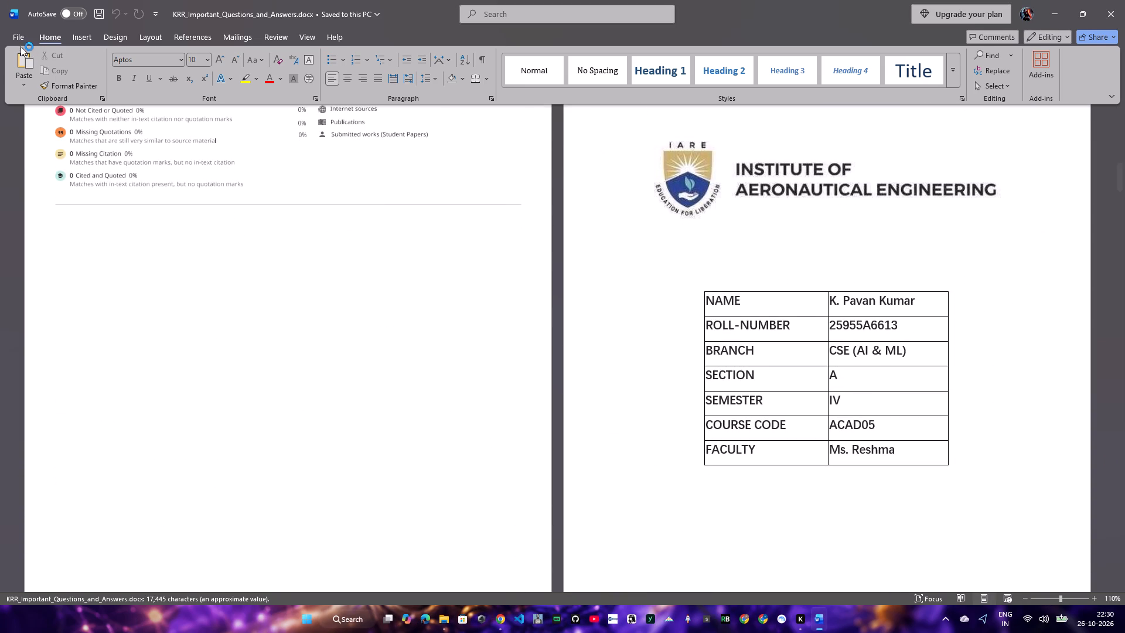
Export the document as KRR_Important_Questions_and_Answers.pdf to D:\nikkyAATS\AAt1, copying that folder path for reuse, and close the opened PDF.
left_click(13, 32)
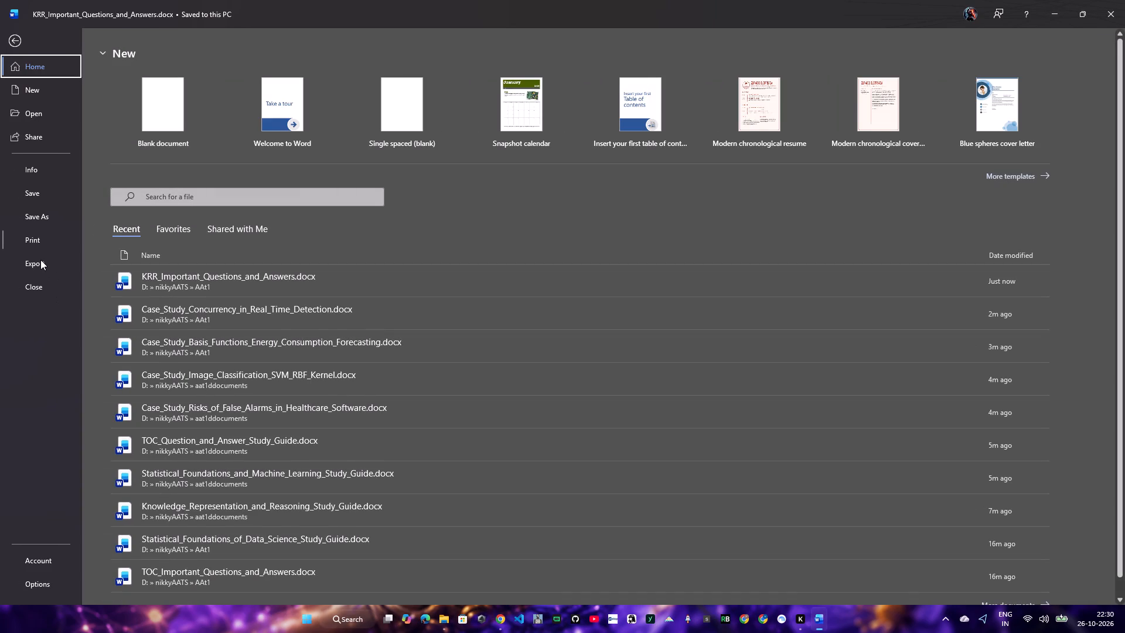
left_click(40, 260)
left_click(330, 174)
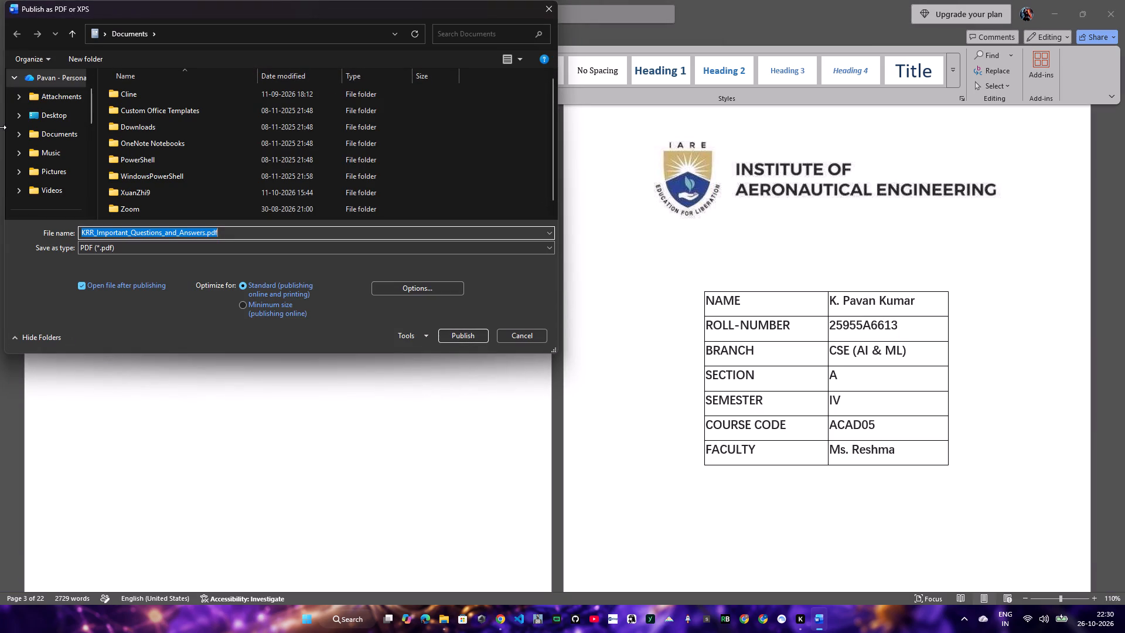
scroll(0, 127, "down", 1)
scroll(45, 188, "down", 1)
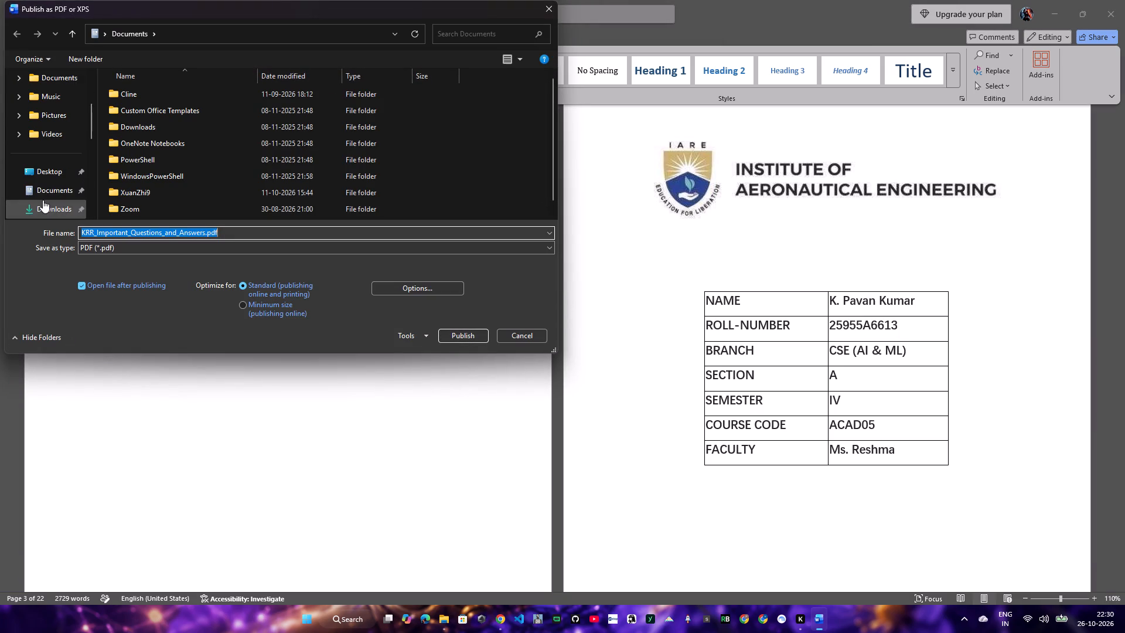
left_click(43, 200)
scroll(43, 200, "down", 2)
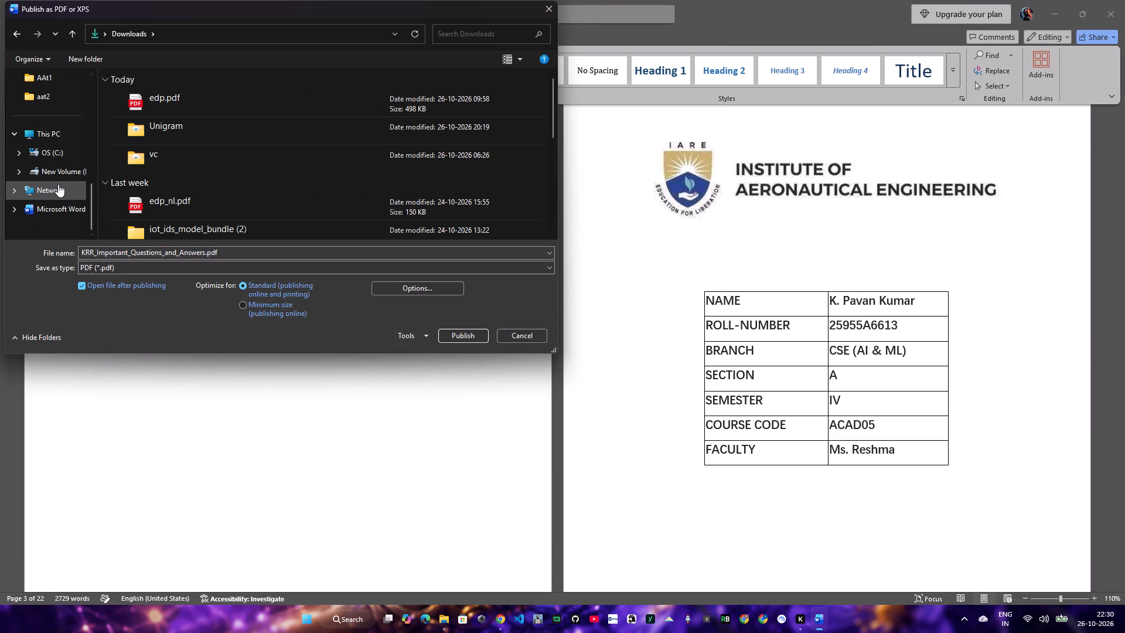
left_click(58, 184)
left_click(60, 175)
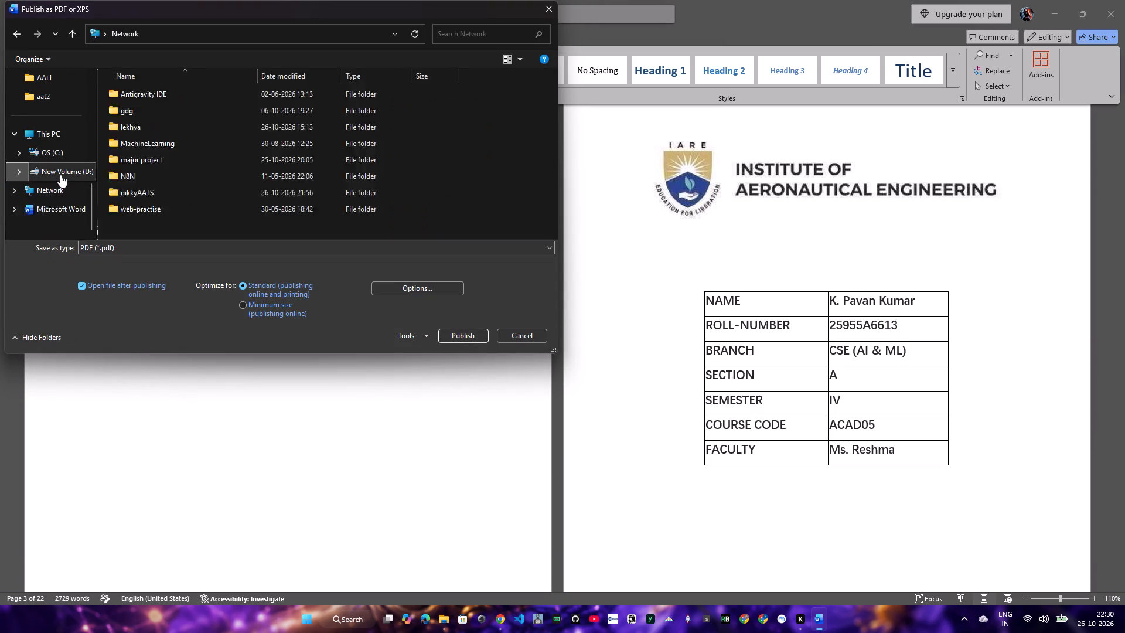
double_click(138, 194)
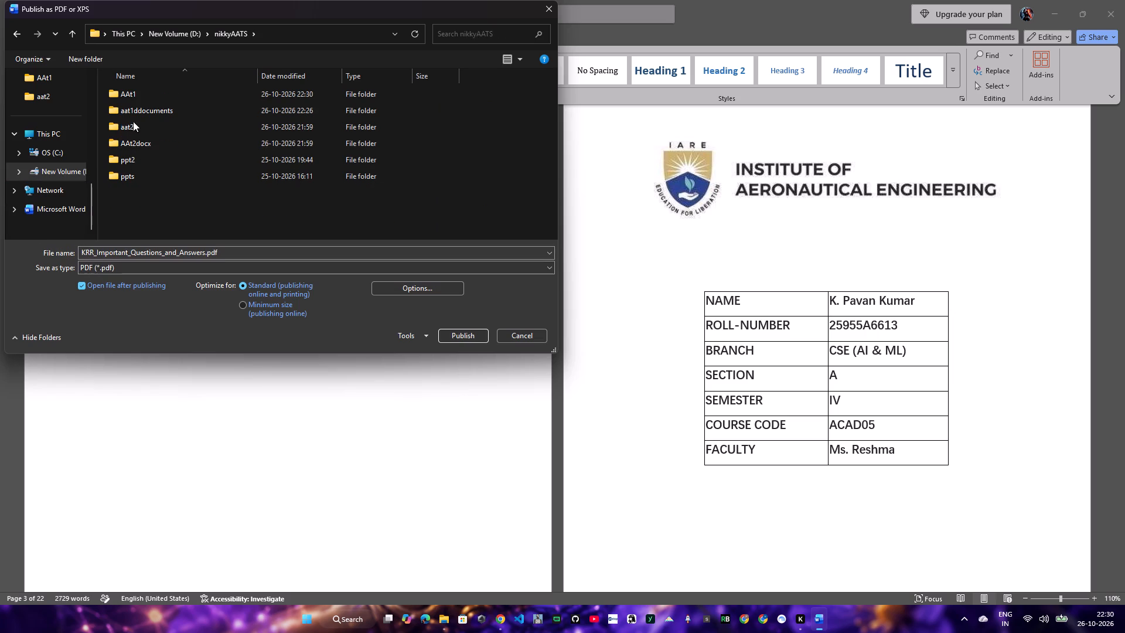
left_click(136, 101)
double_click(138, 100)
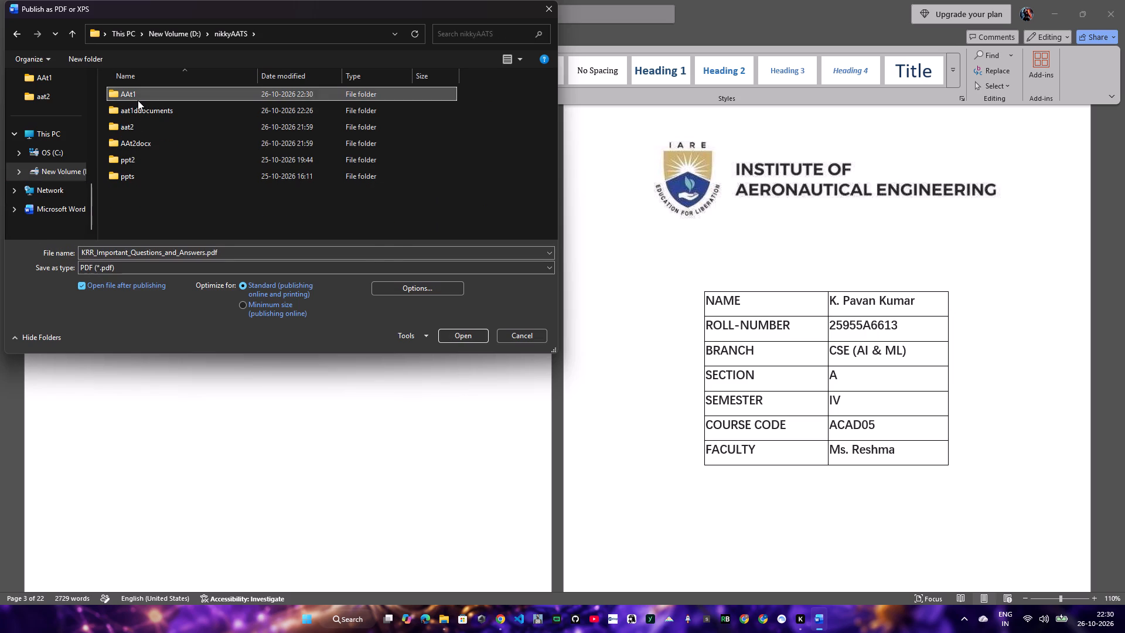
left_click(325, 36)
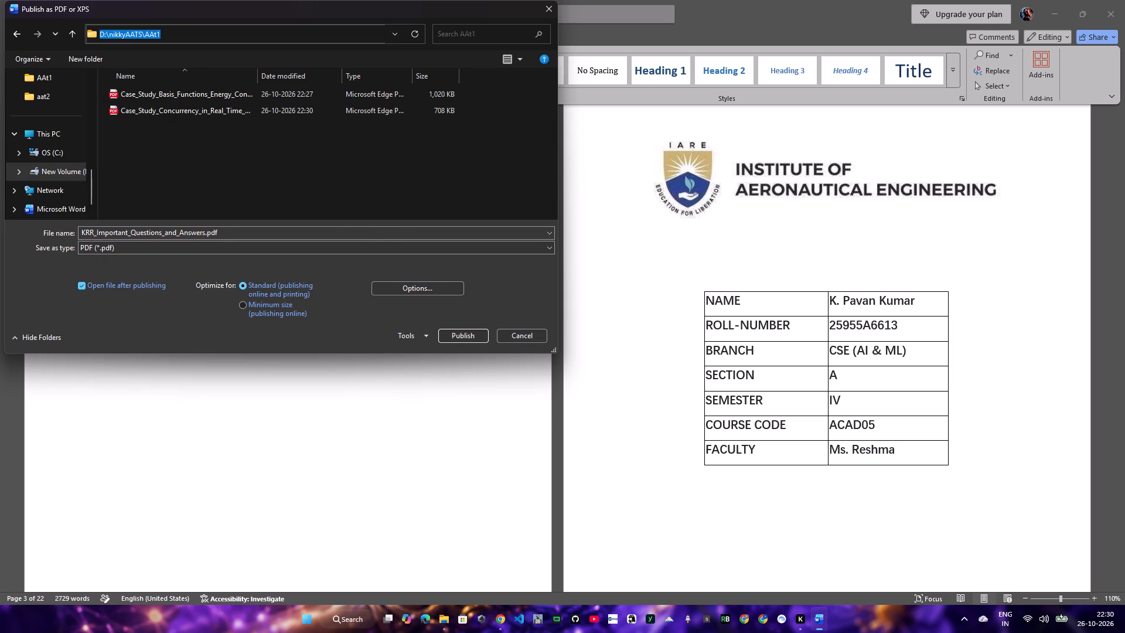
key("ctrl+c")
left_click(472, 339)
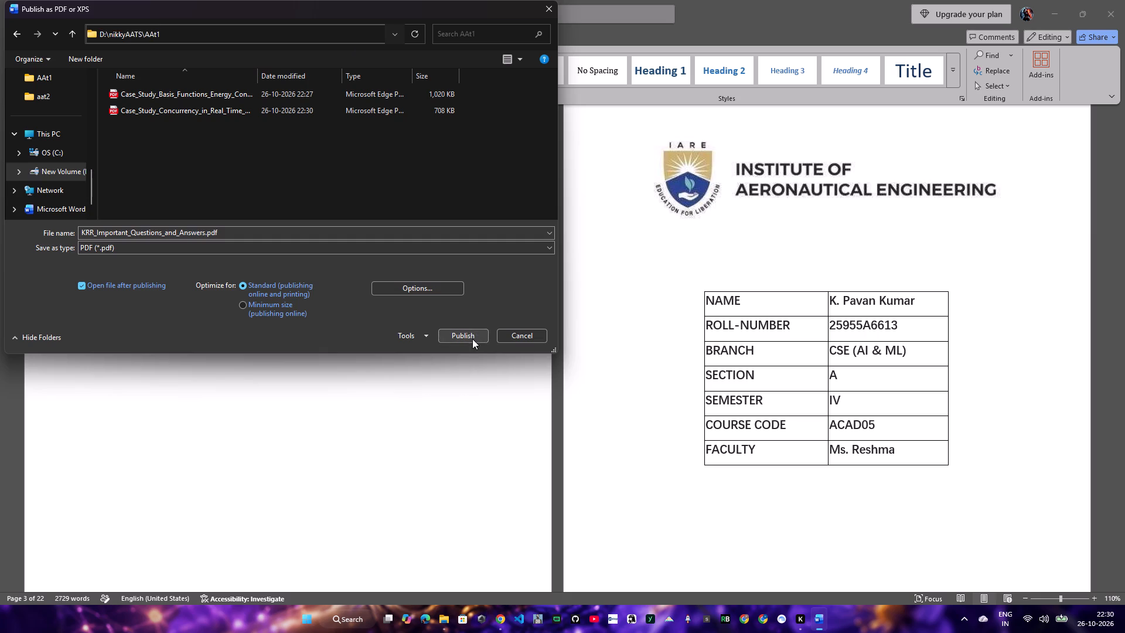
left_click(1116, 4)
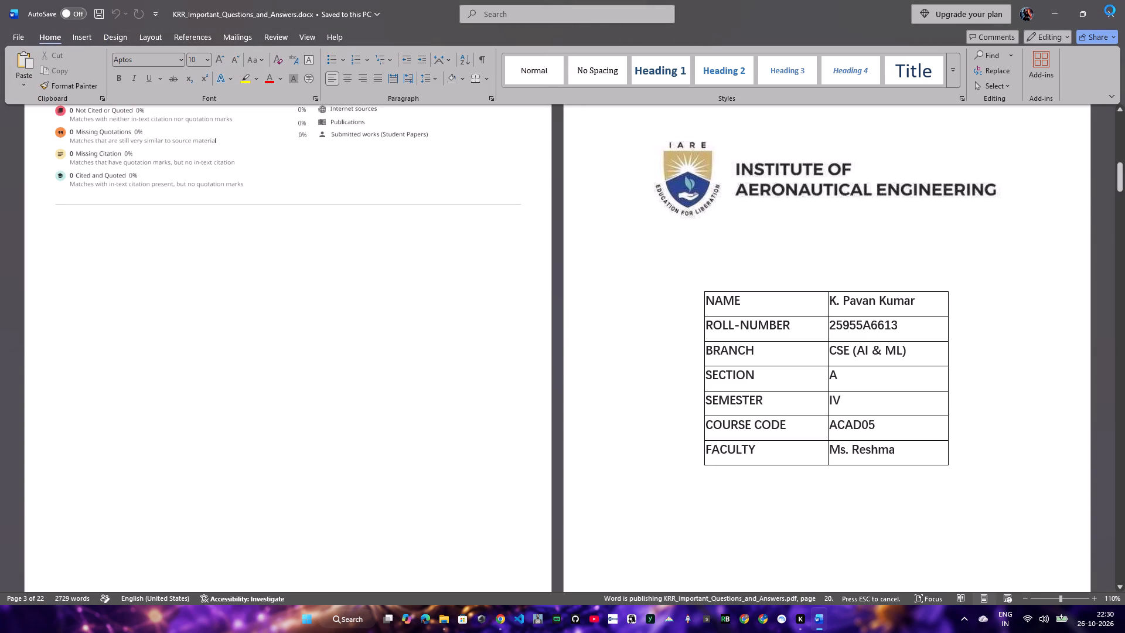
left_click(1110, 10)
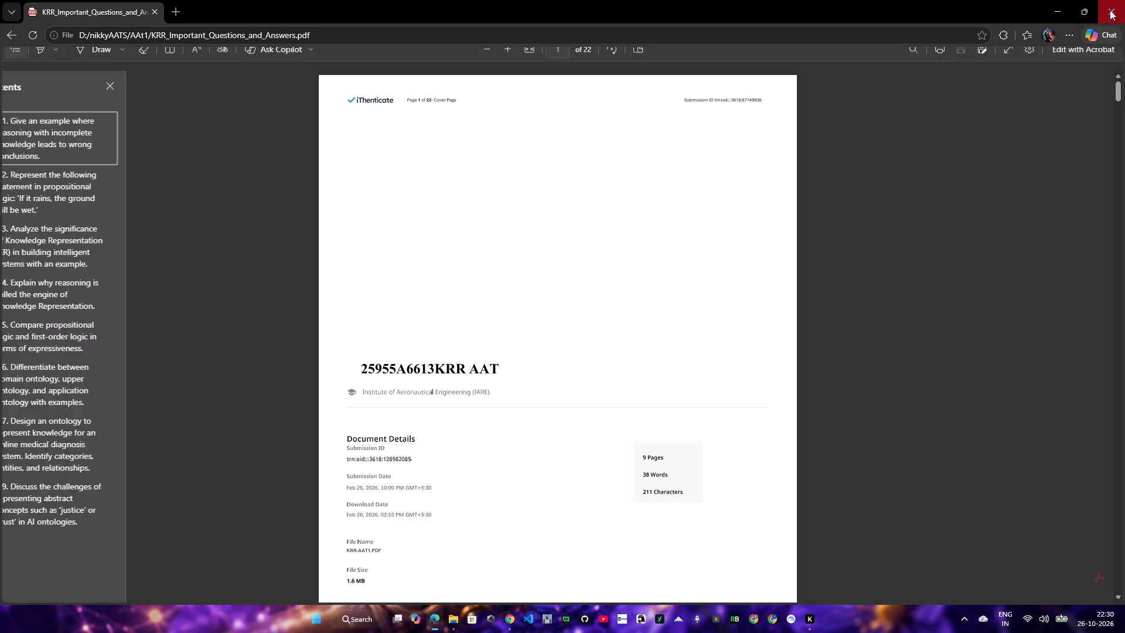
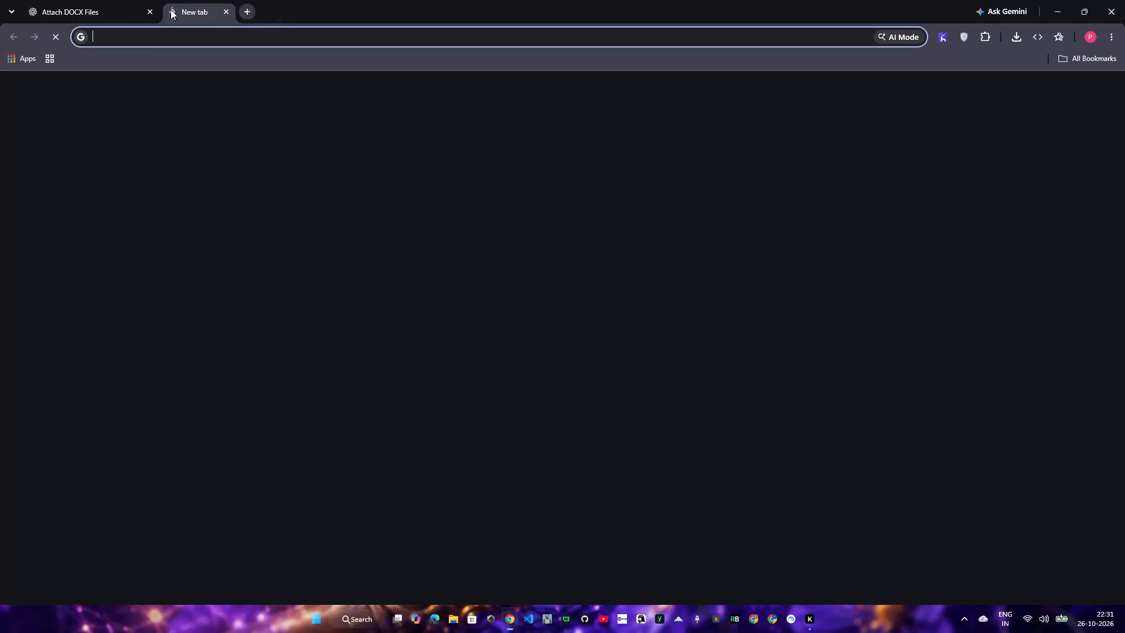
Open the Samvidha student management portal at samvidha.iare.ac.in and sign in with the saved credentials.
type("samv")
key("Return")
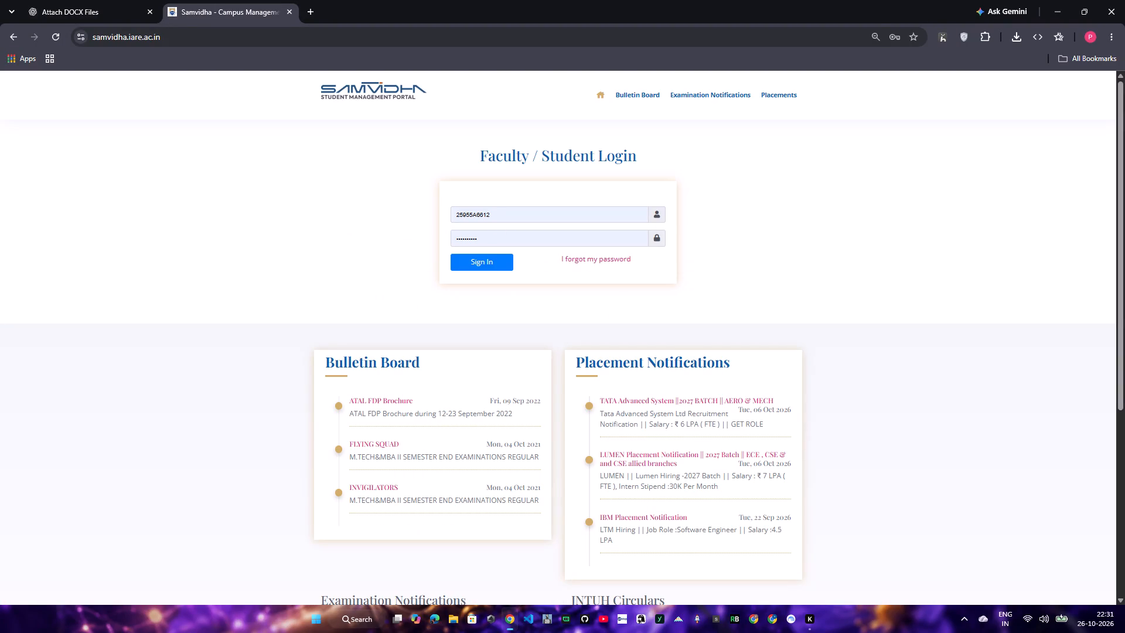
left_click(483, 260)
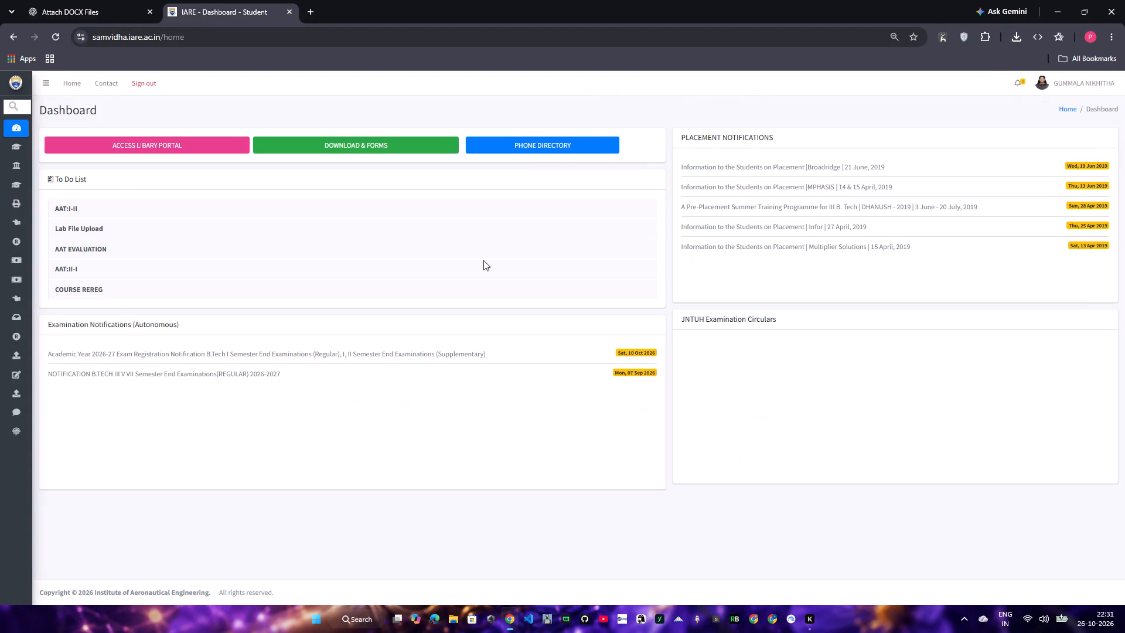
Open the AAT-I upload page from the portal's Uploads section.
left_click(47, 387)
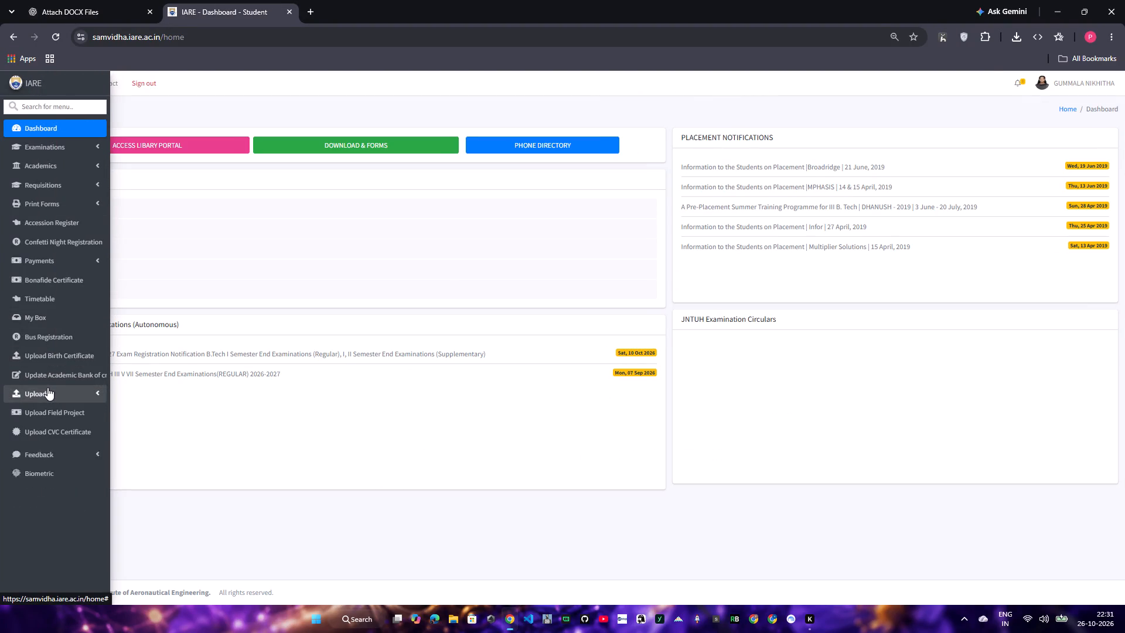
scroll(43, 450, "down", 3)
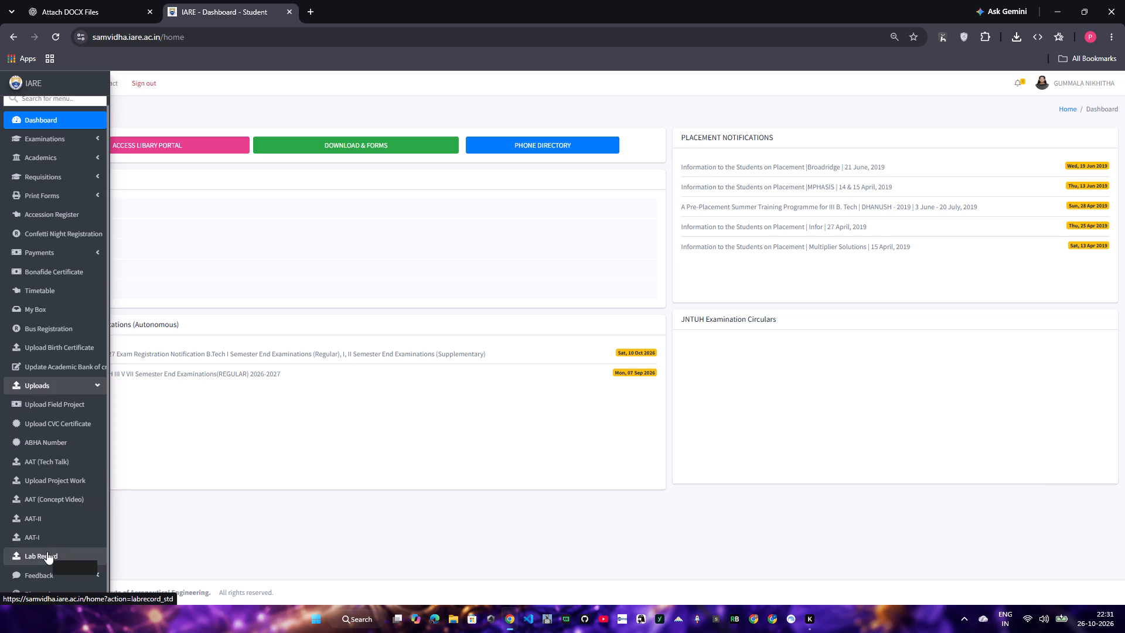
left_click(52, 551)
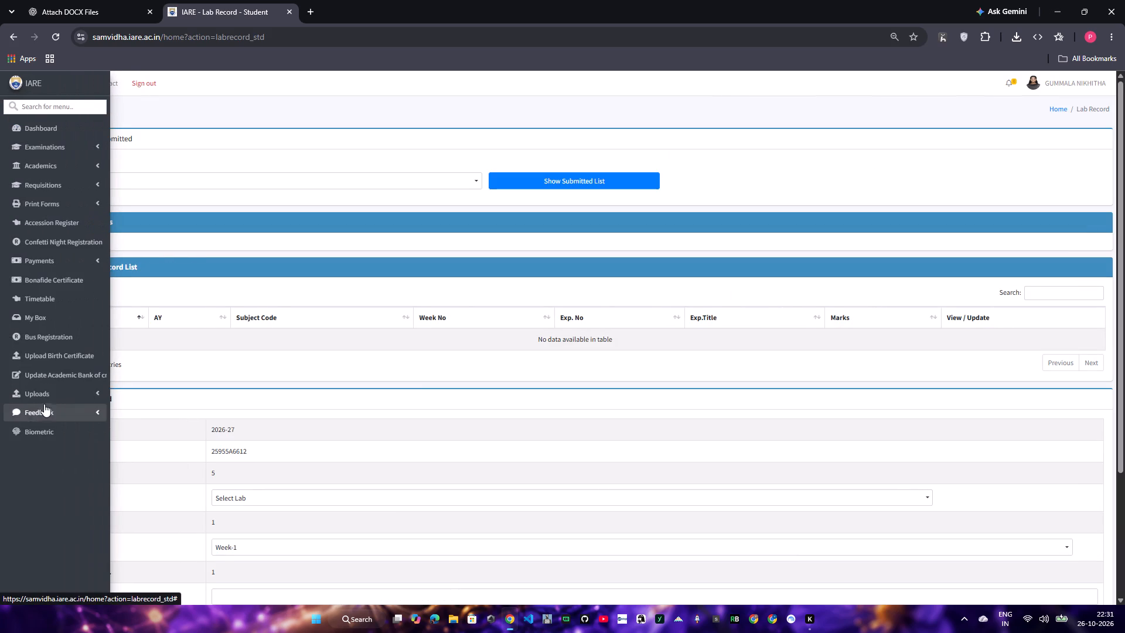
left_click(50, 390)
scroll(53, 553, "down", 1)
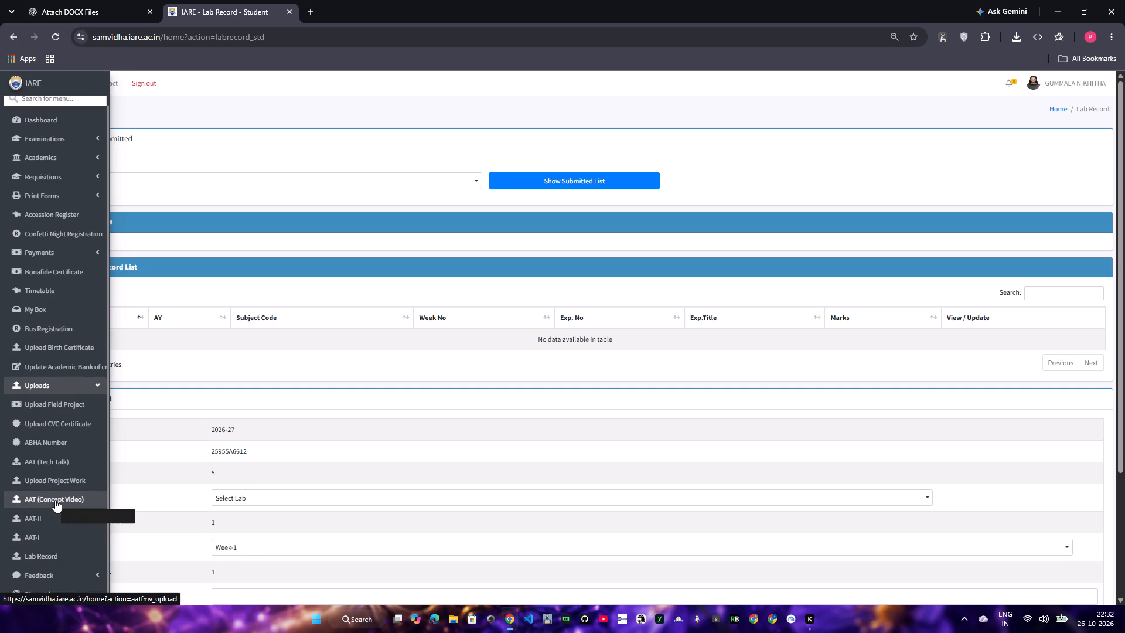
left_click(48, 533)
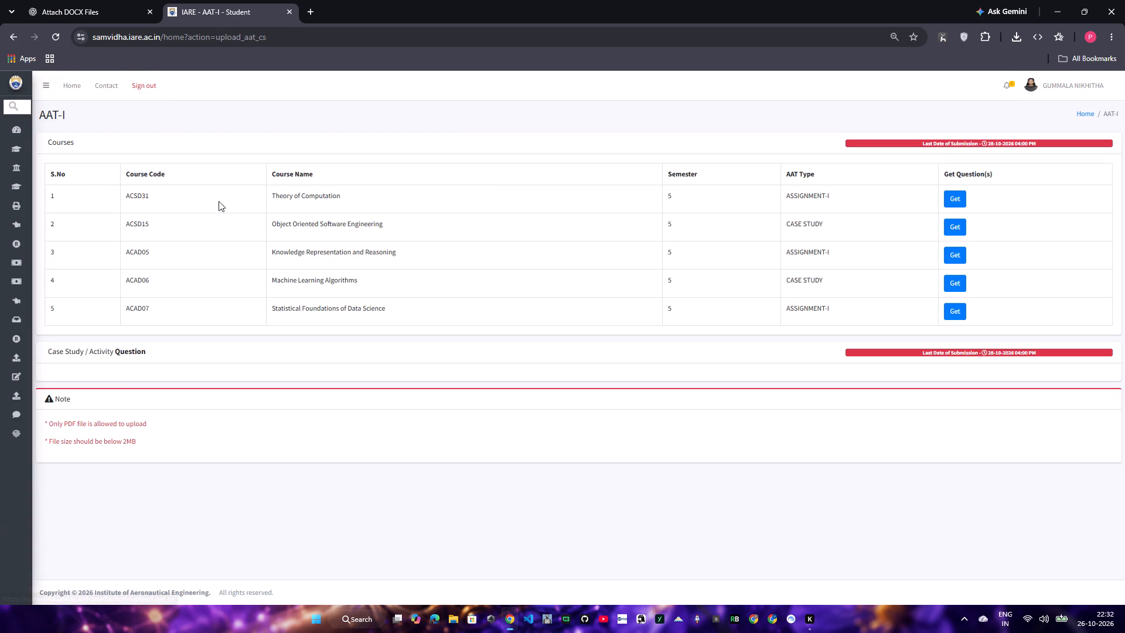
Upload TOC_Question_and_Answer_Study_Guide.pdf from D:\nikkyAATS\aat1ddocuments as the answer for Theory of Computation (ACSD31).
left_click(955, 189)
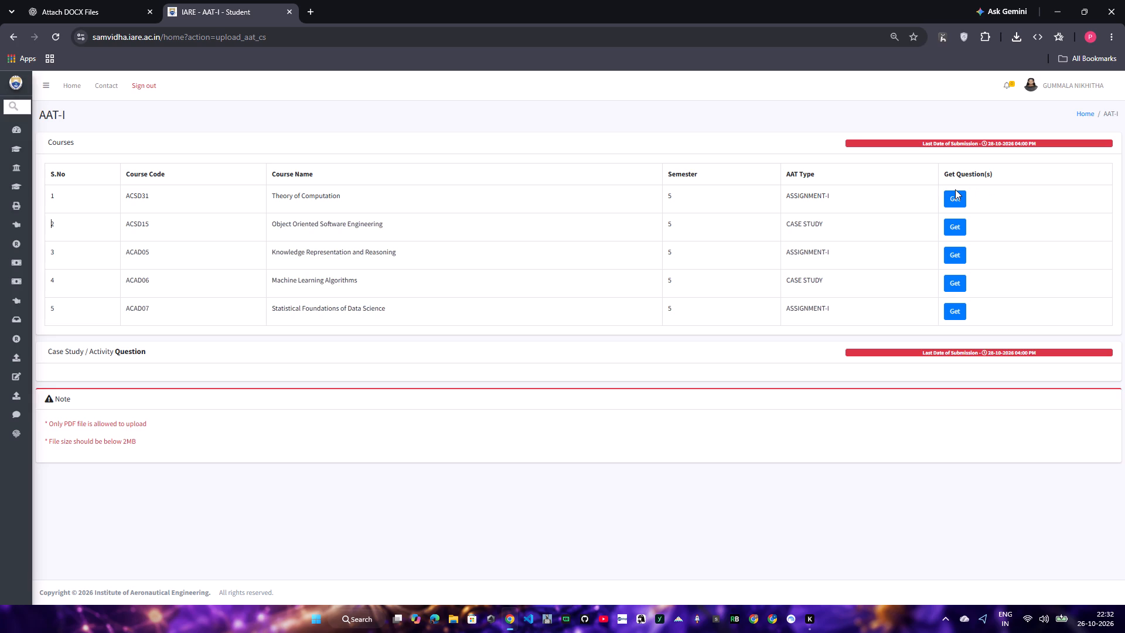
left_click(956, 198)
left_click(564, 390)
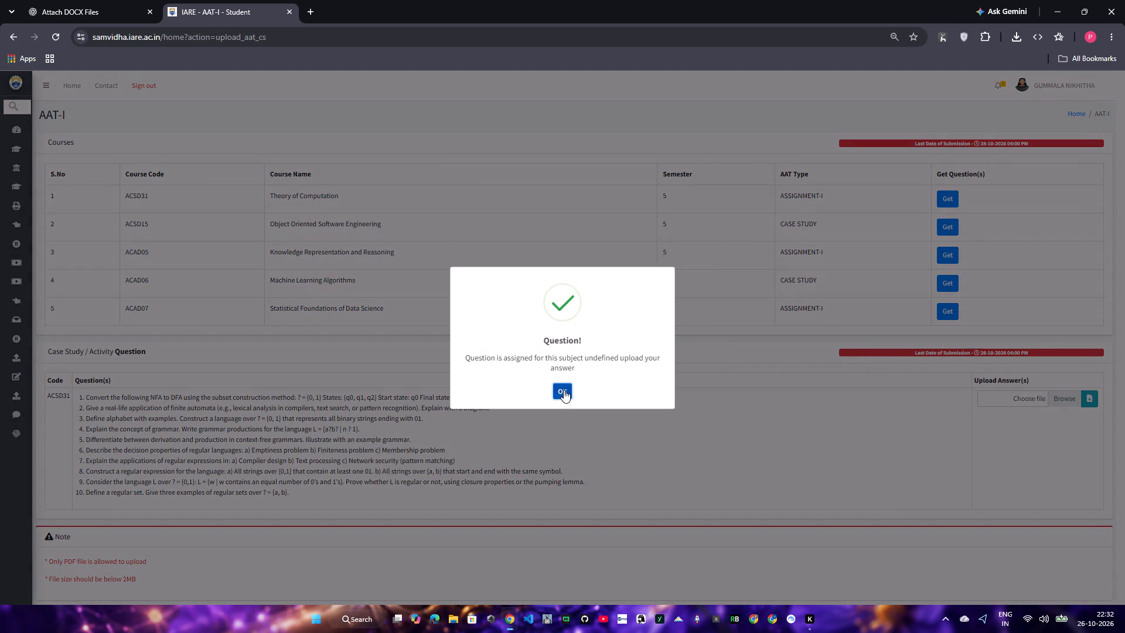
left_click(1071, 388)
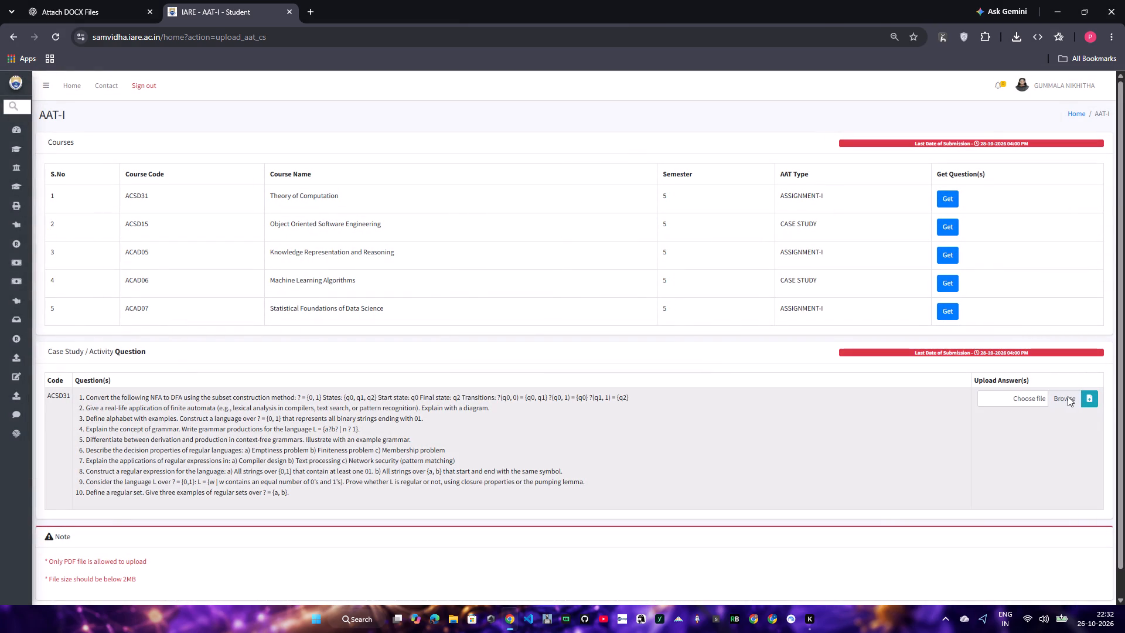
left_click(1068, 396)
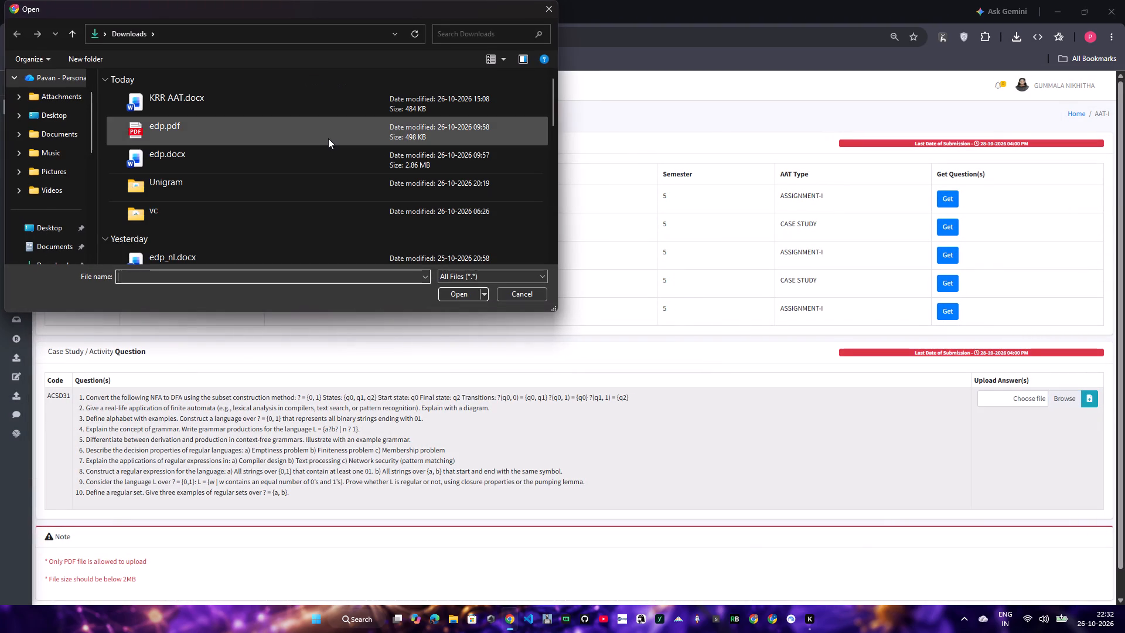
left_click(175, 30)
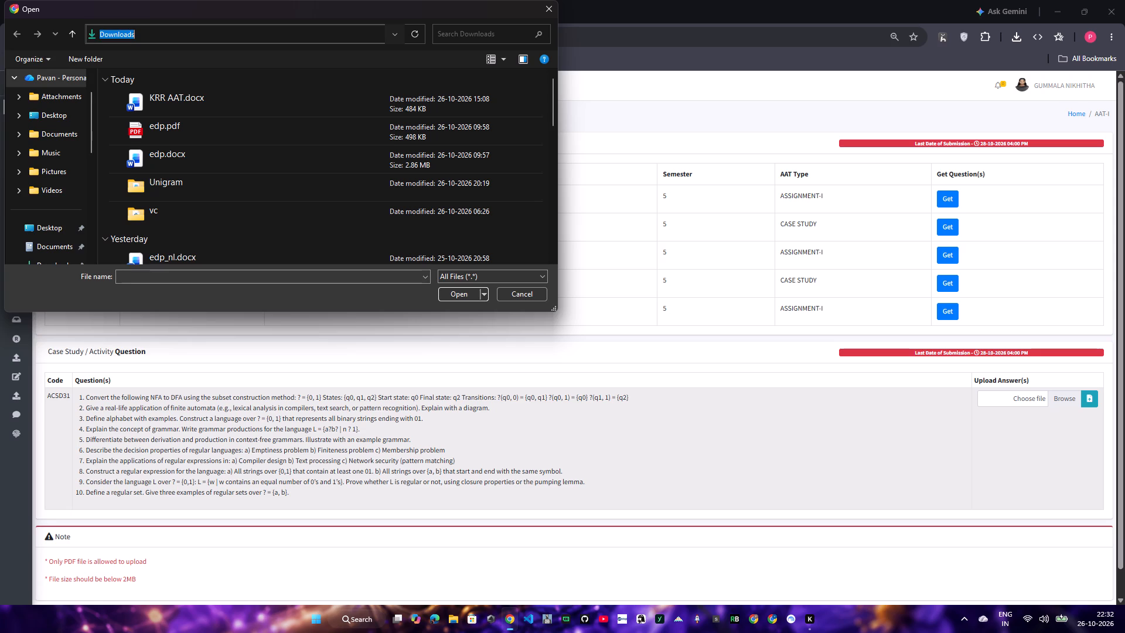
key("ctrl+v")
key("Return")
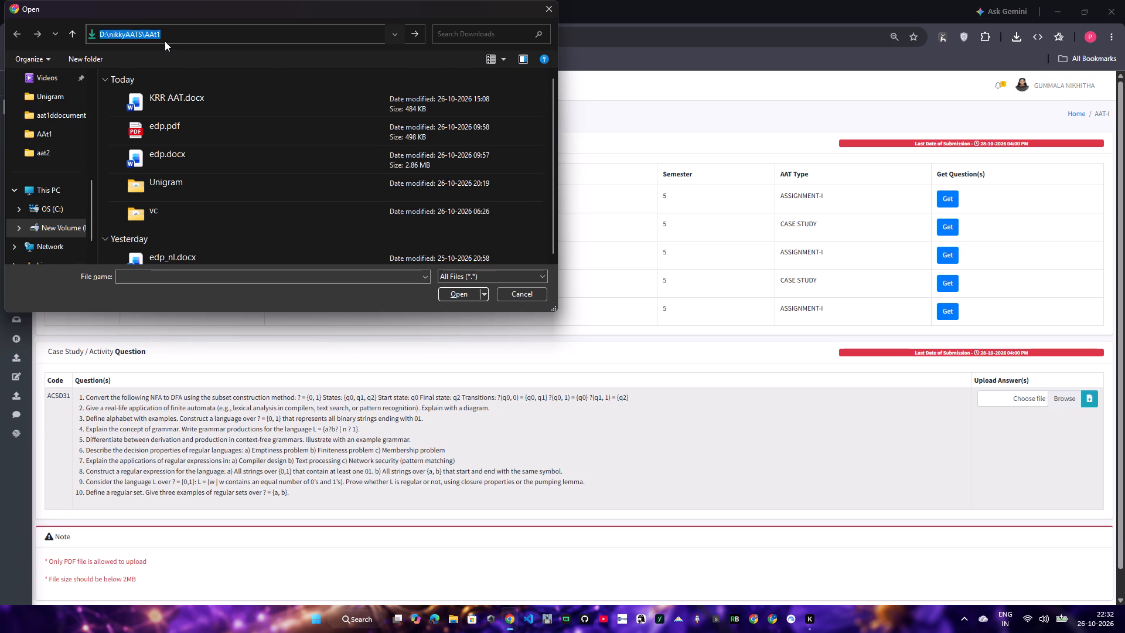
left_click(218, 33)
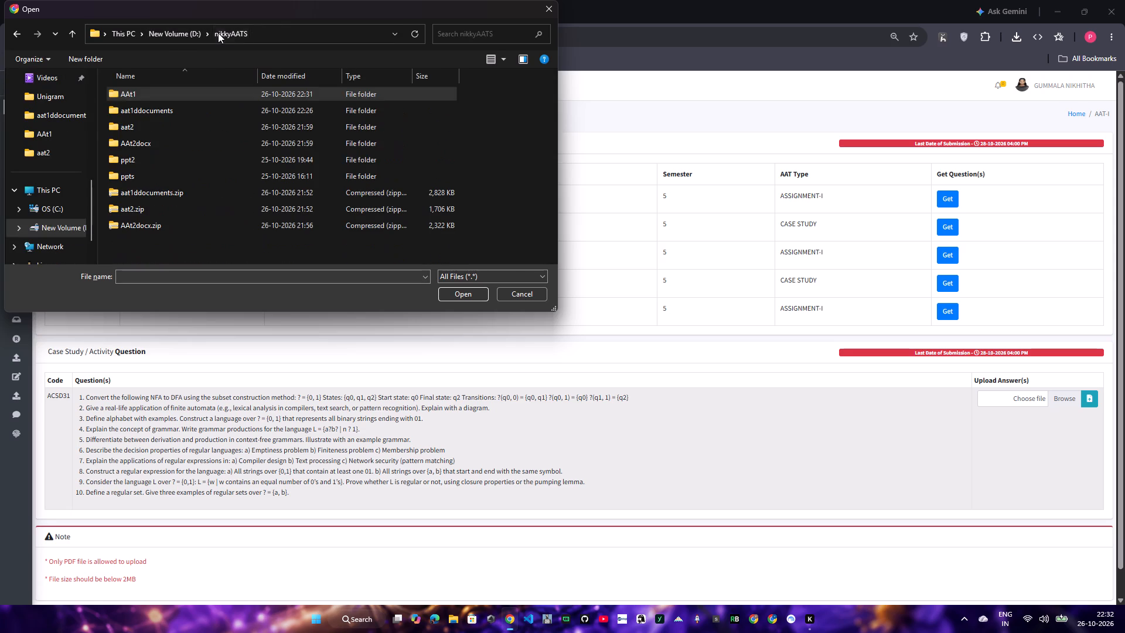
double_click(154, 113)
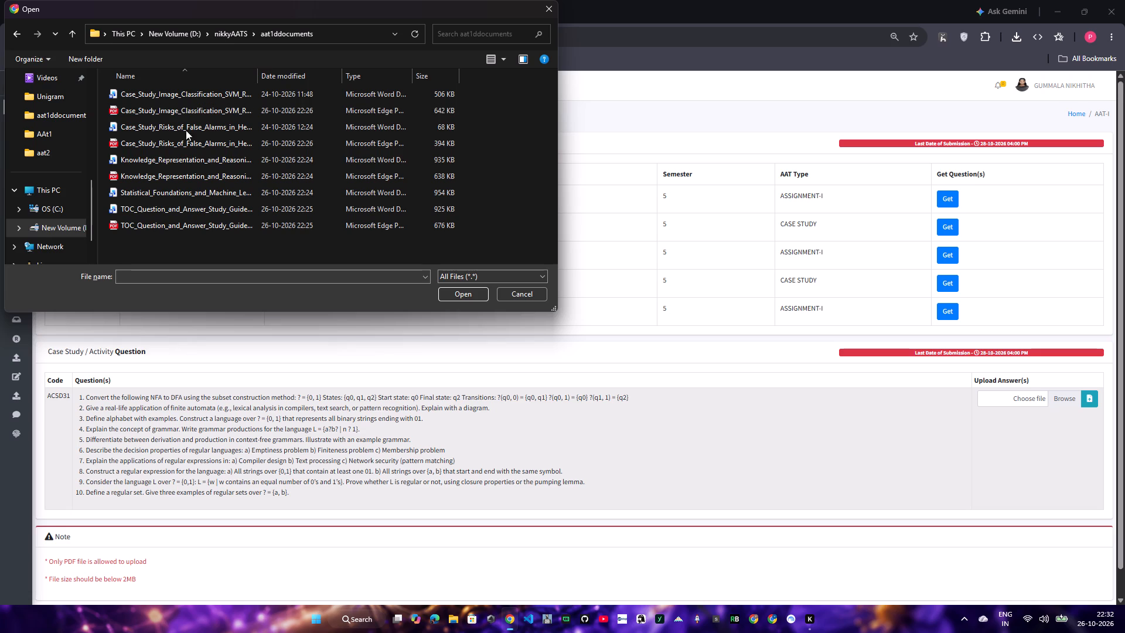
left_click(158, 218)
left_click(464, 292)
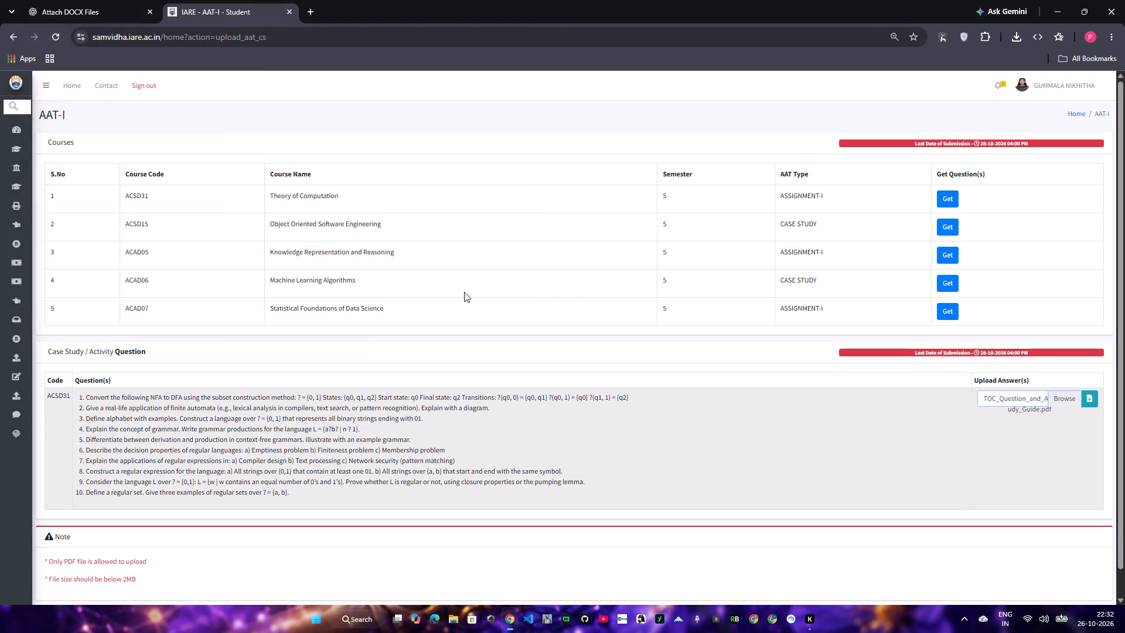
left_click(1088, 406)
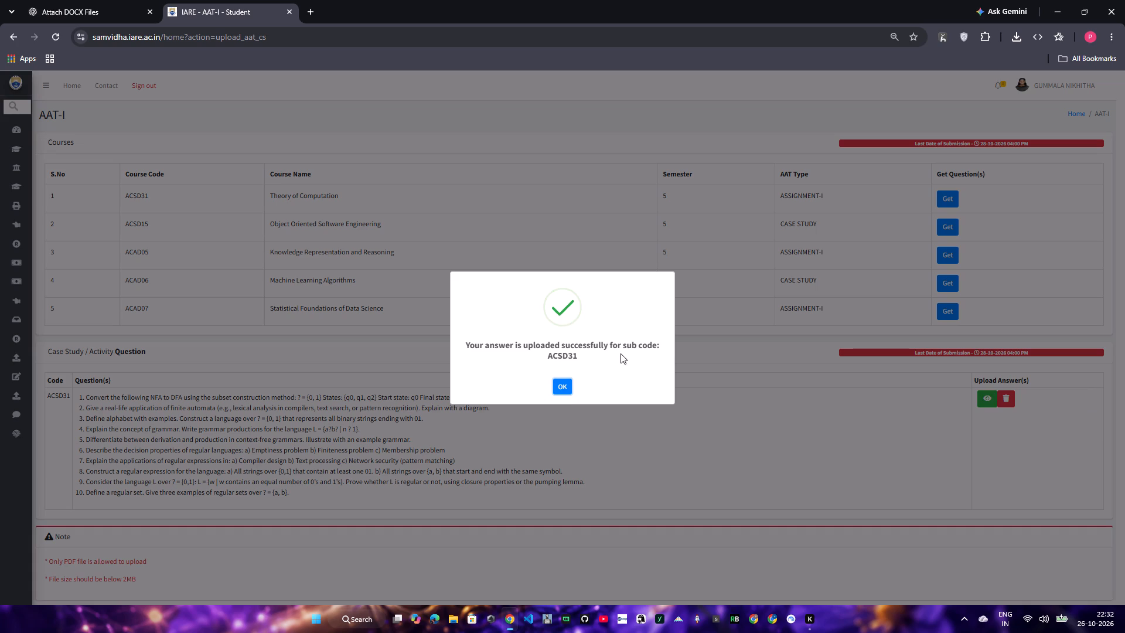
left_click(561, 379)
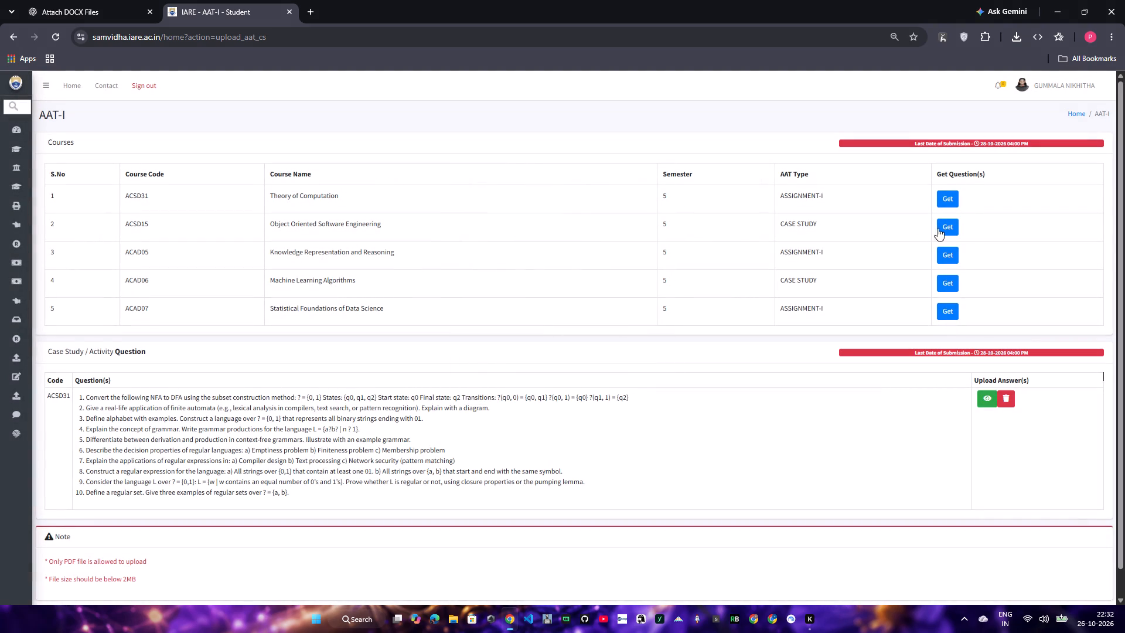
Upload Case_Study_Risks_of_False_Alarms_in_Healthcare_Software.pdf from aat1ddocuments as the answer for Object Oriented Software Engineering (ACSD15).
left_click(948, 230)
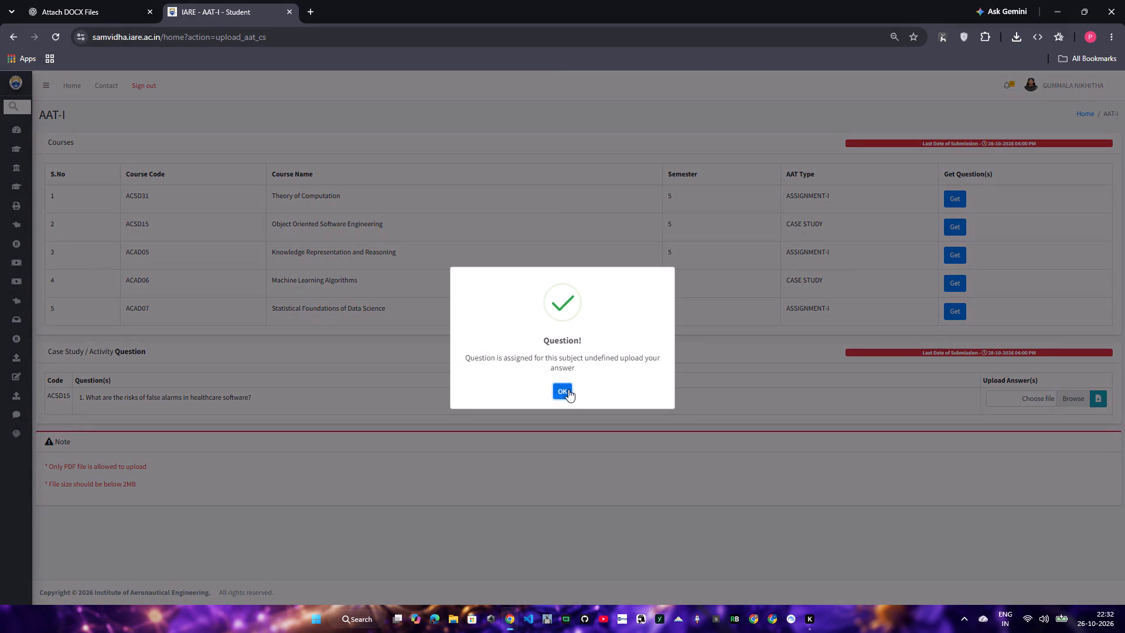
left_click(568, 390)
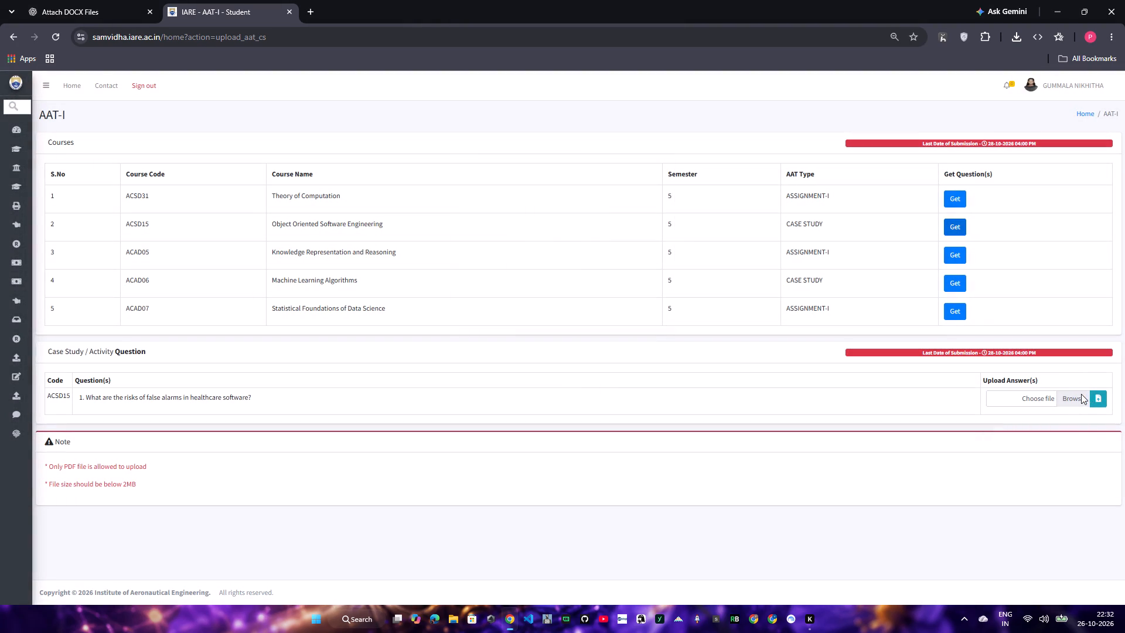
left_click(1090, 398)
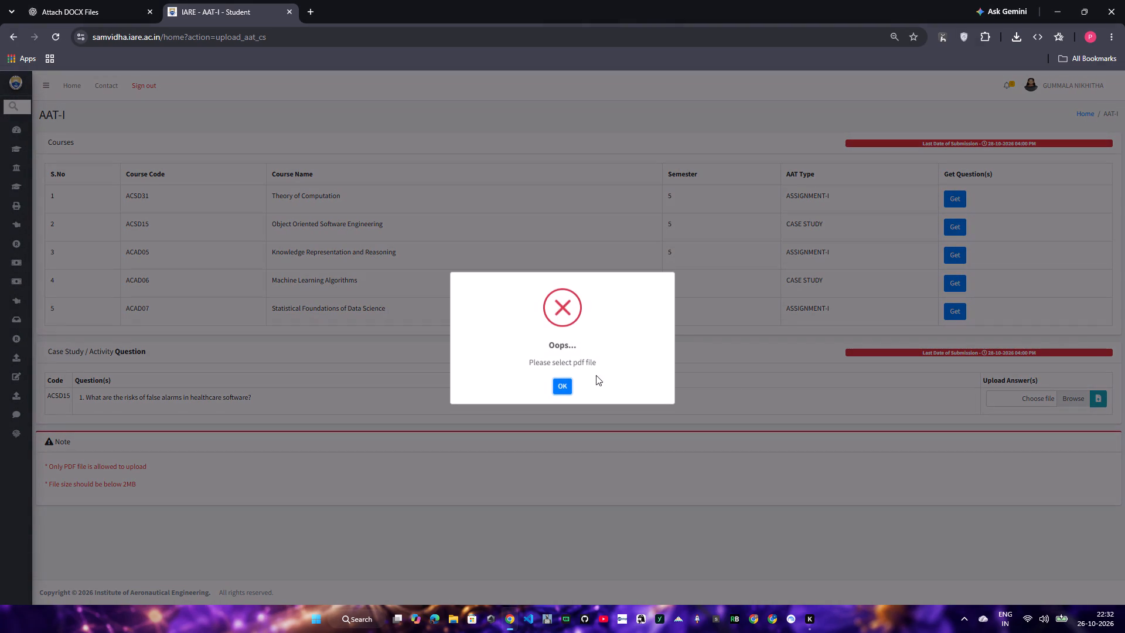
left_click(561, 387)
left_click(1046, 399)
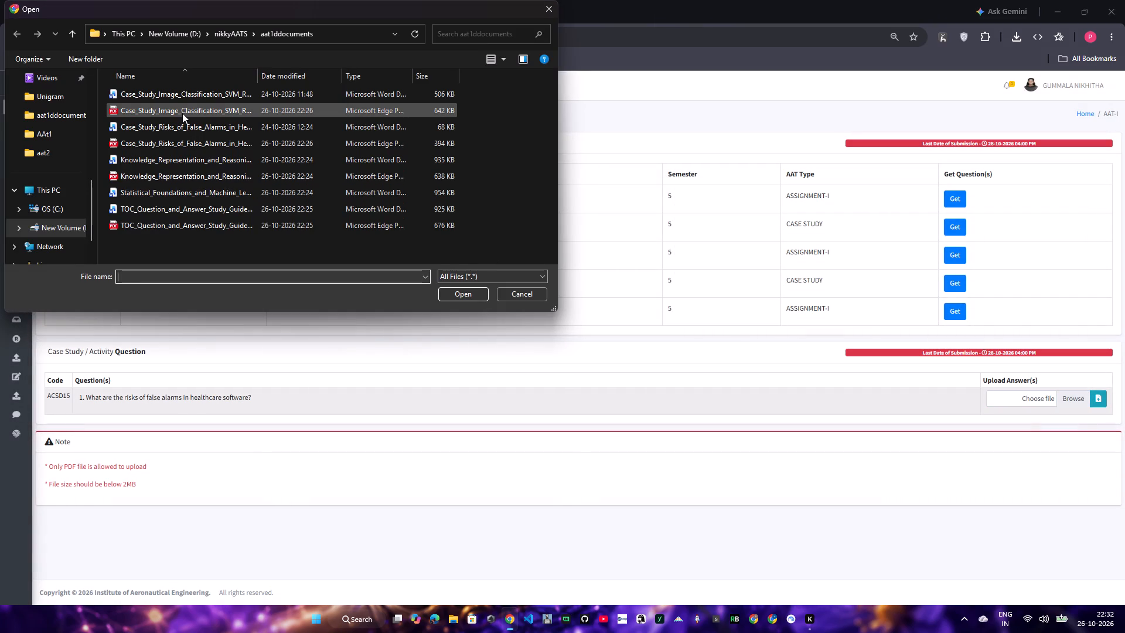
left_click(187, 149)
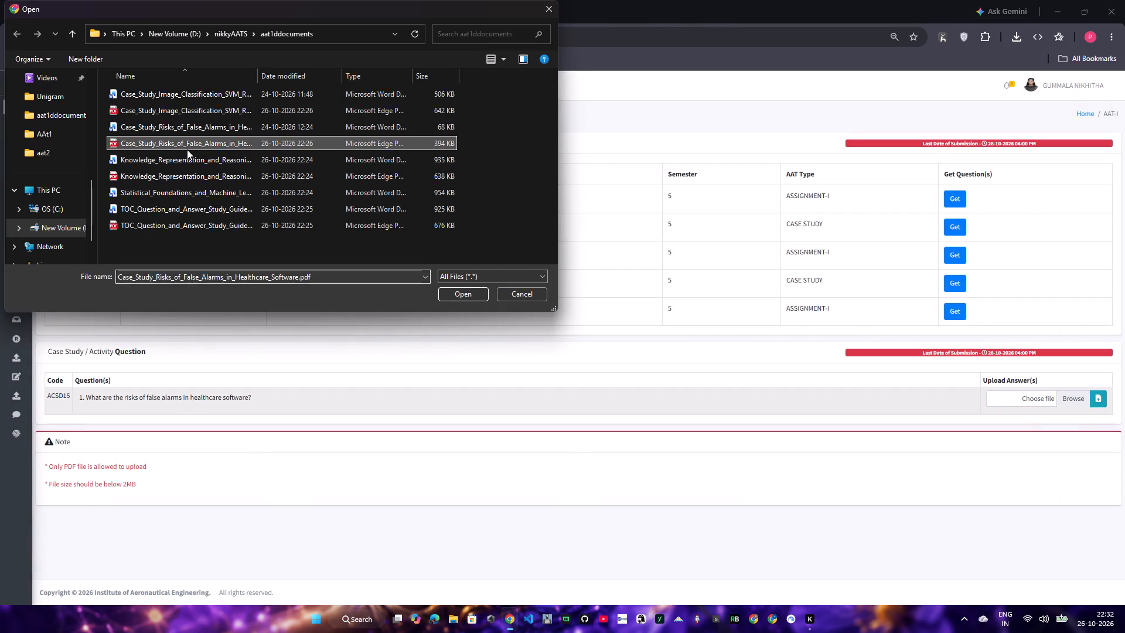
left_click(451, 295)
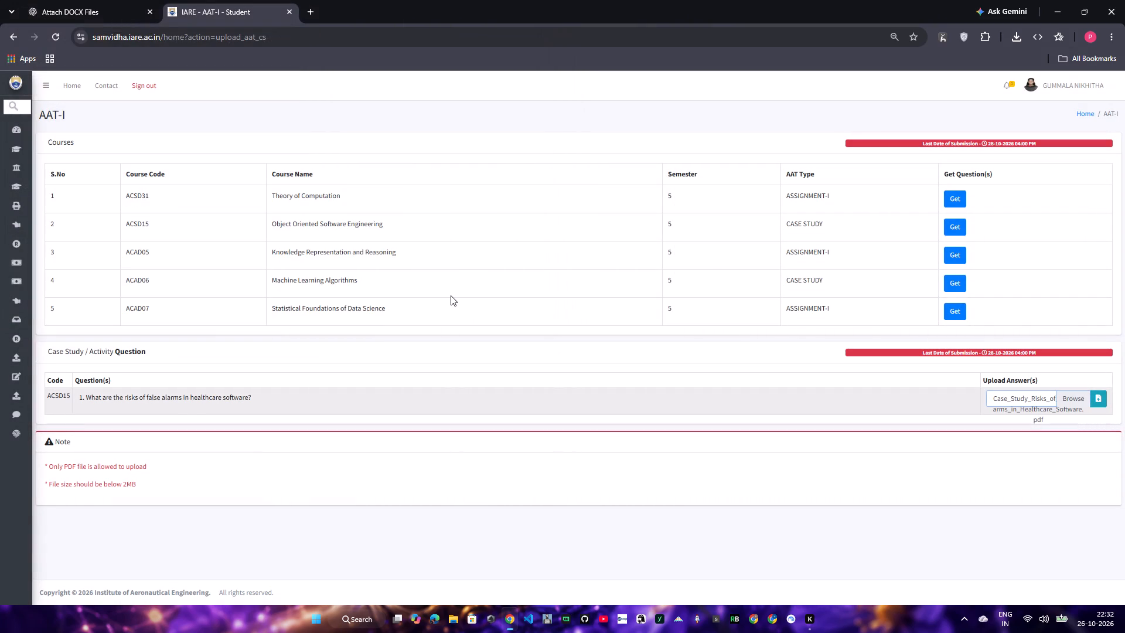
left_click(1101, 402)
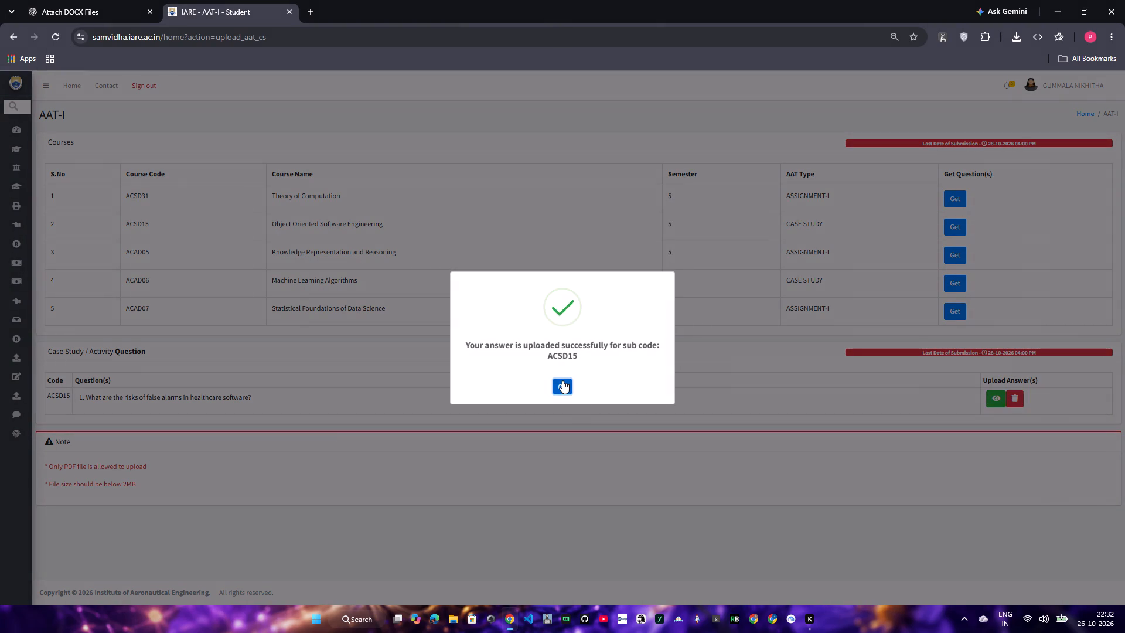
left_click(562, 380)
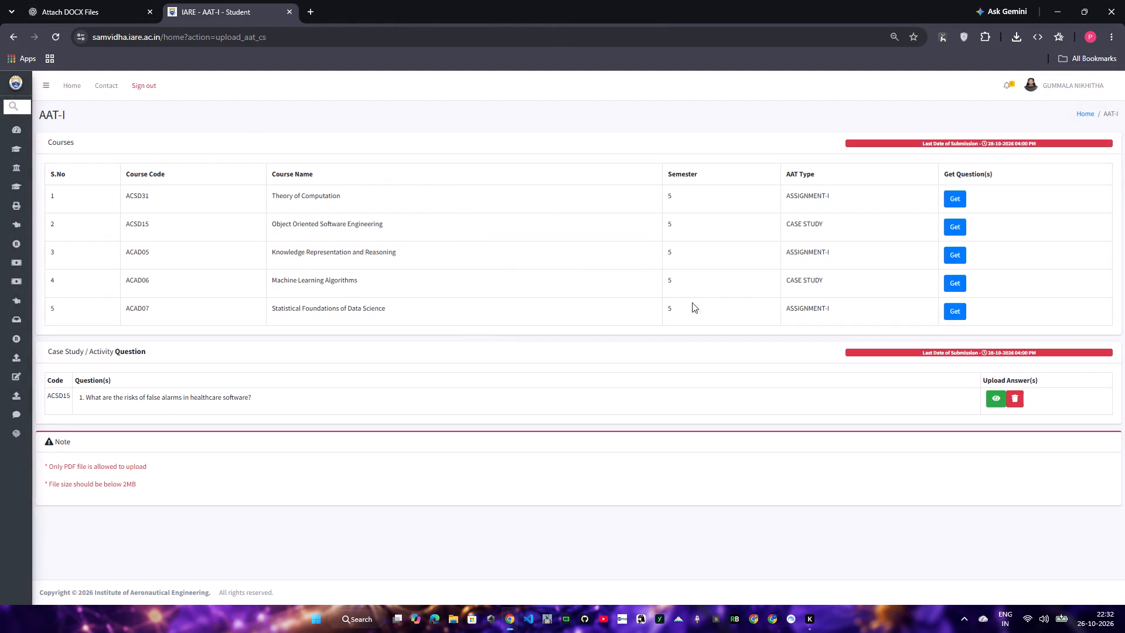
Upload Knowledge_Representation_and_Reasoning_Study_Guide.pdf from aat1ddocuments as the answer for Knowledge Representation and Reasoning (ACAD05).
left_click(955, 251)
left_click(560, 401)
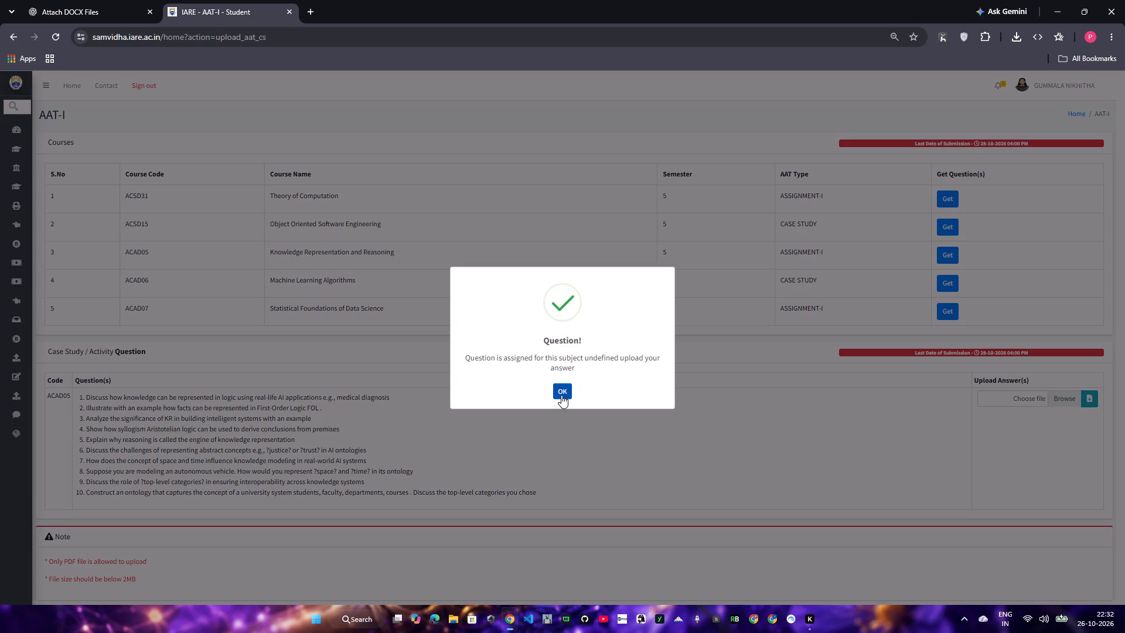
left_click(561, 395)
left_click(1057, 401)
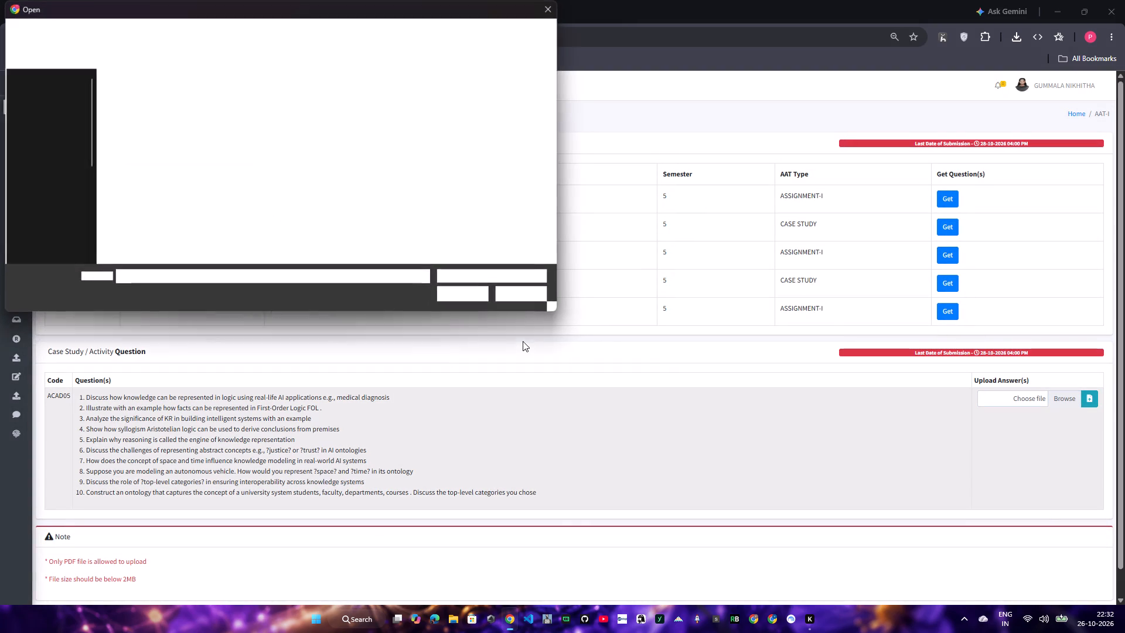
left_click(167, 176)
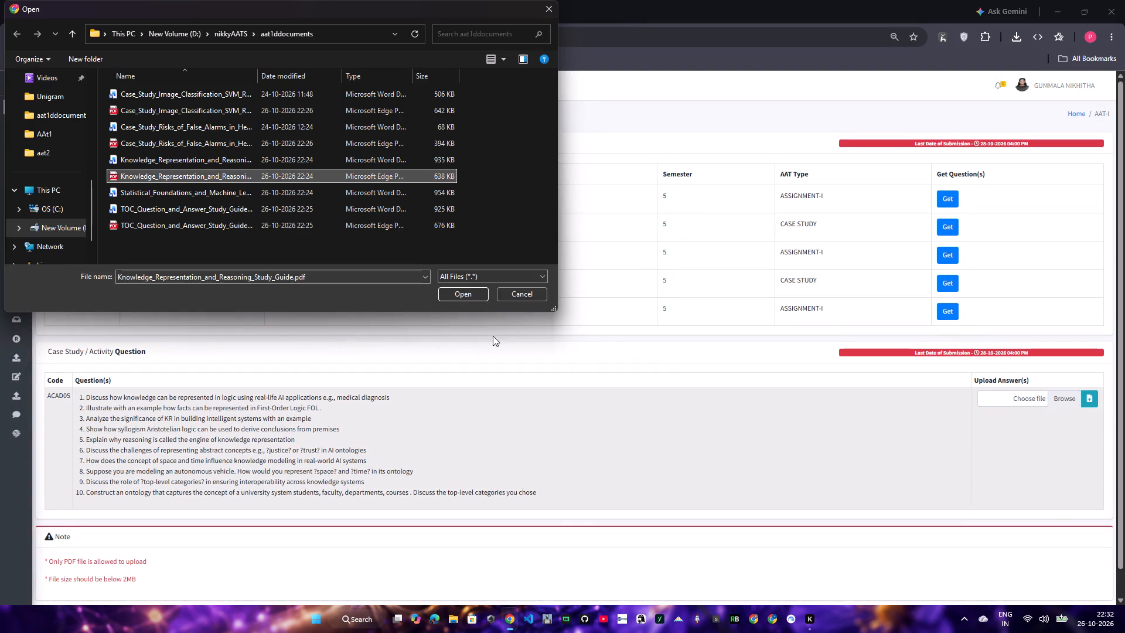
left_click(462, 294)
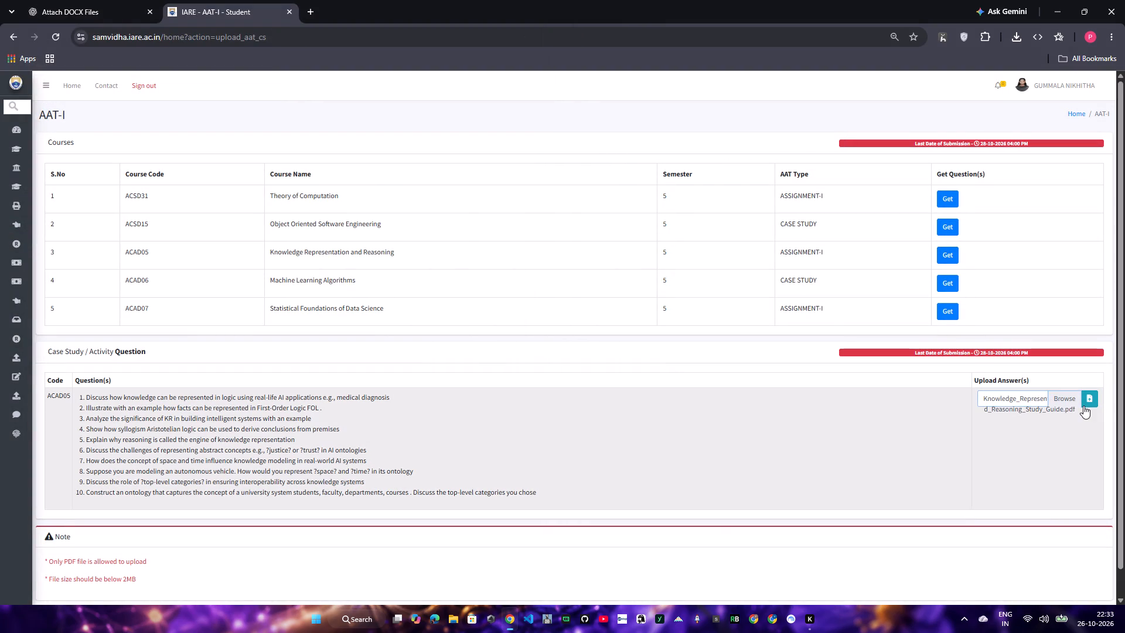
left_click(1089, 400)
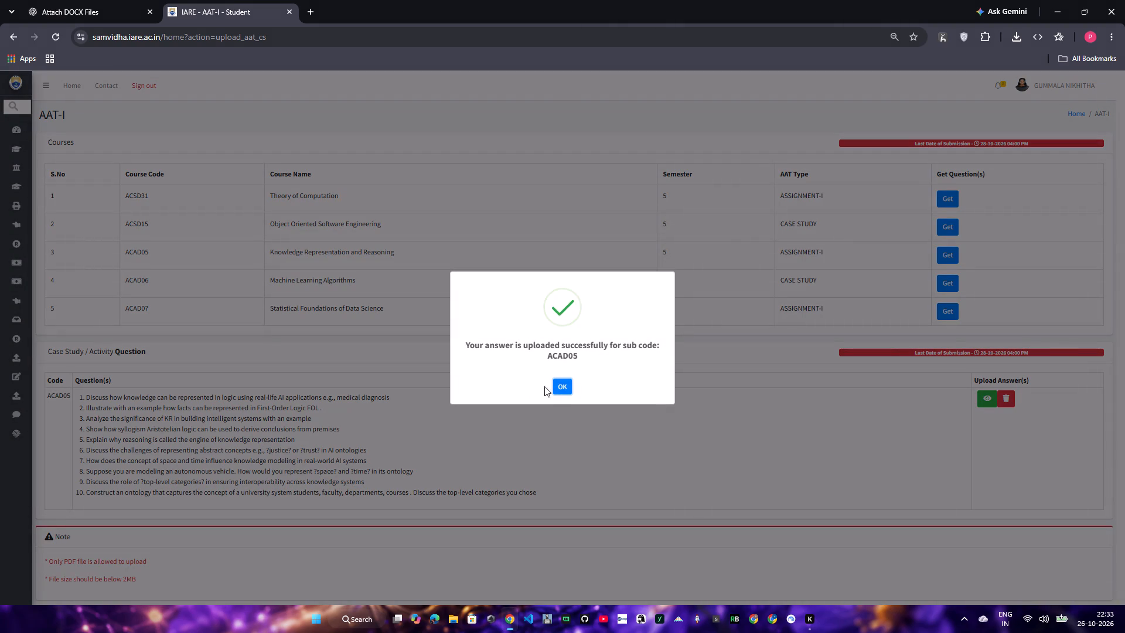
left_click(556, 383)
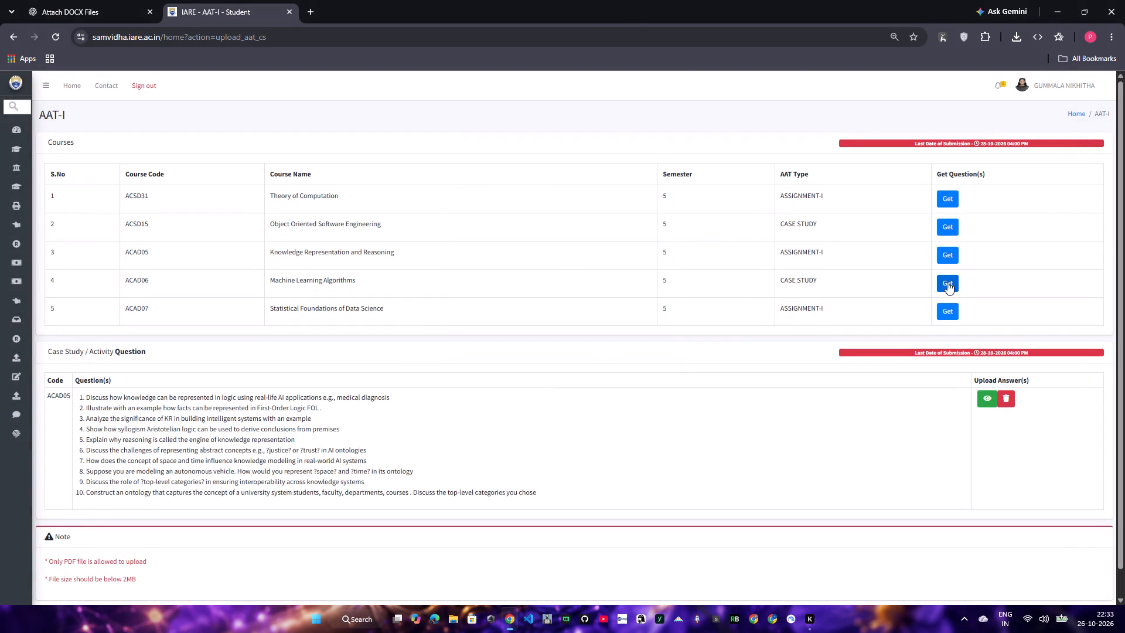
Upload Case_Study_Image_Classification_SVM_RBF_Kernel.pdf from aat1ddocuments as the answer for Machine Learning Algorithms (ACAD06).
left_click(947, 282)
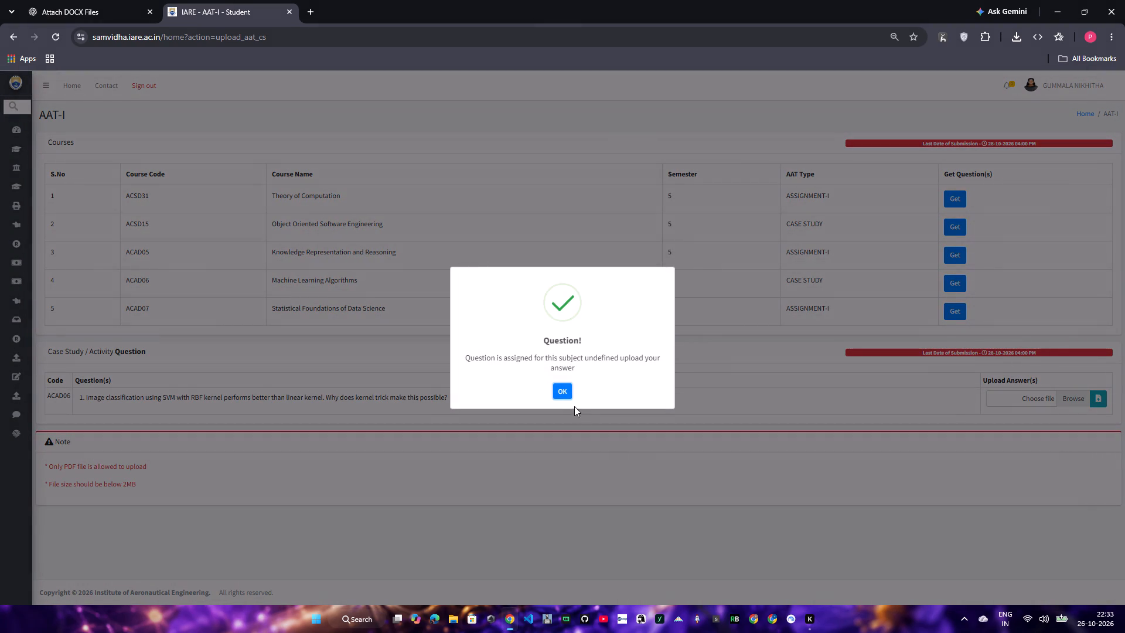
left_click(561, 393)
left_click(1080, 403)
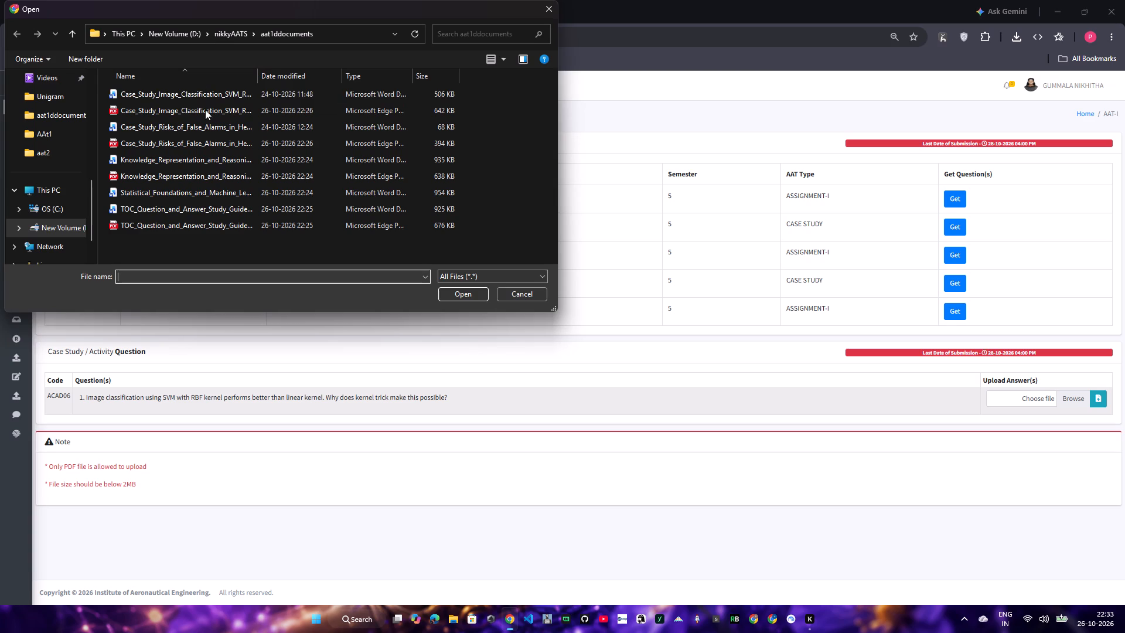
left_click(205, 110)
left_click(481, 296)
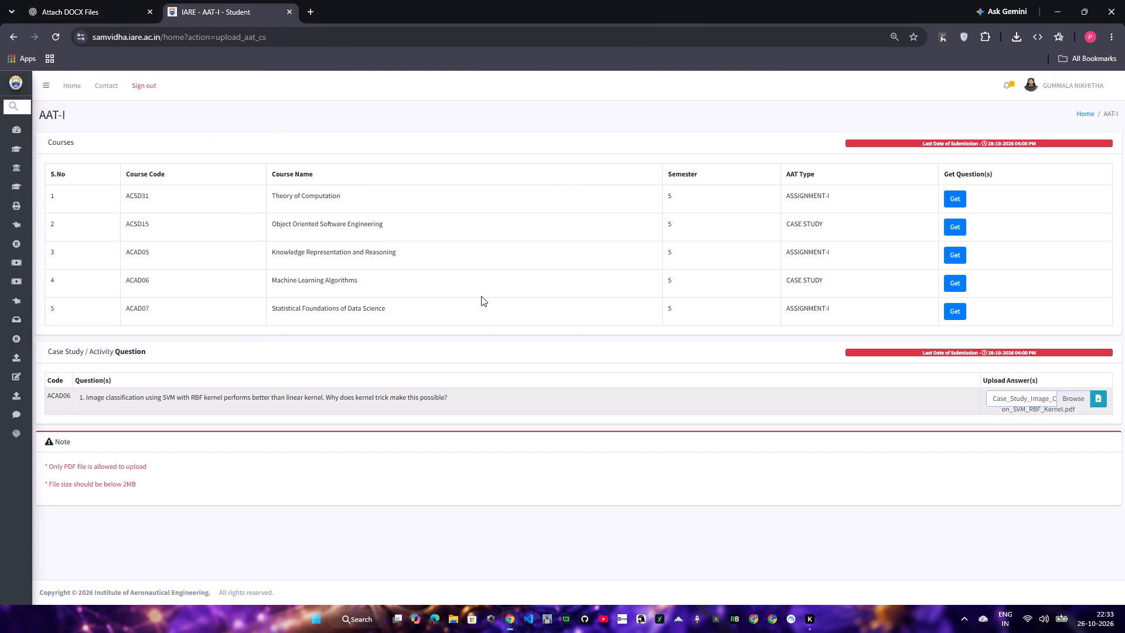
left_click(1100, 400)
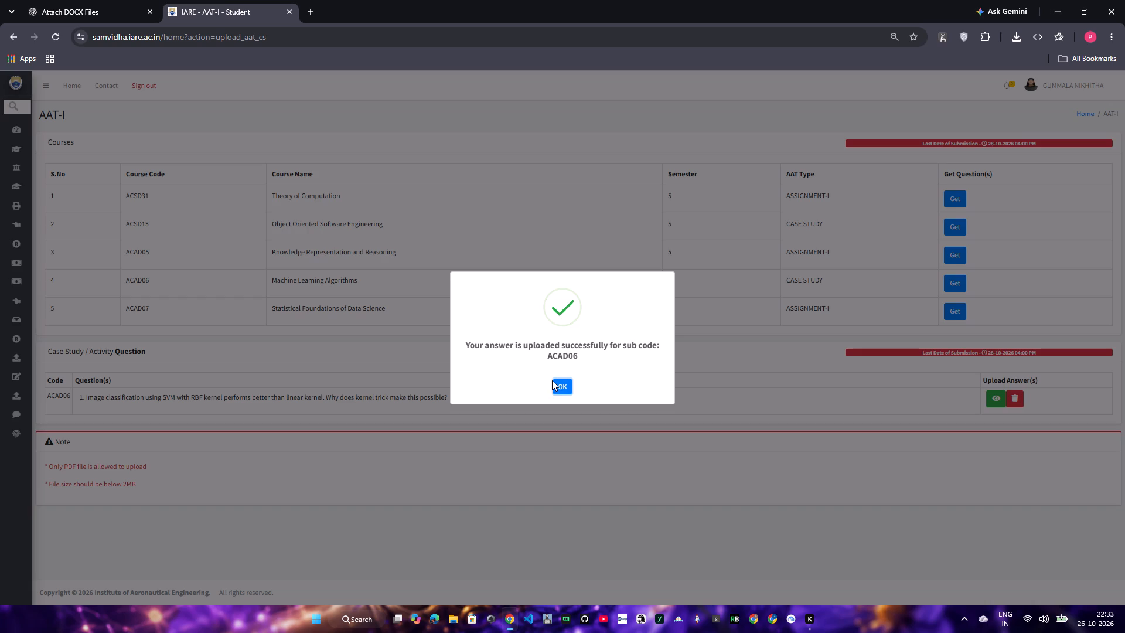
left_click(561, 389)
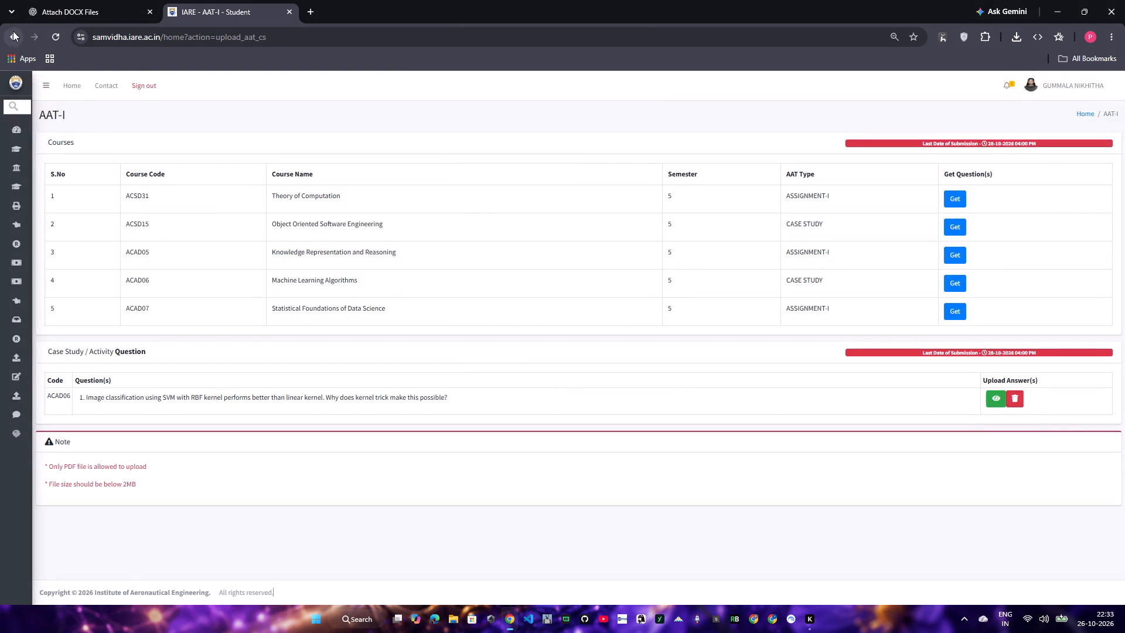
Sign out of the current student account and sign in to the portal with the second student's saved login.
left_click(143, 84)
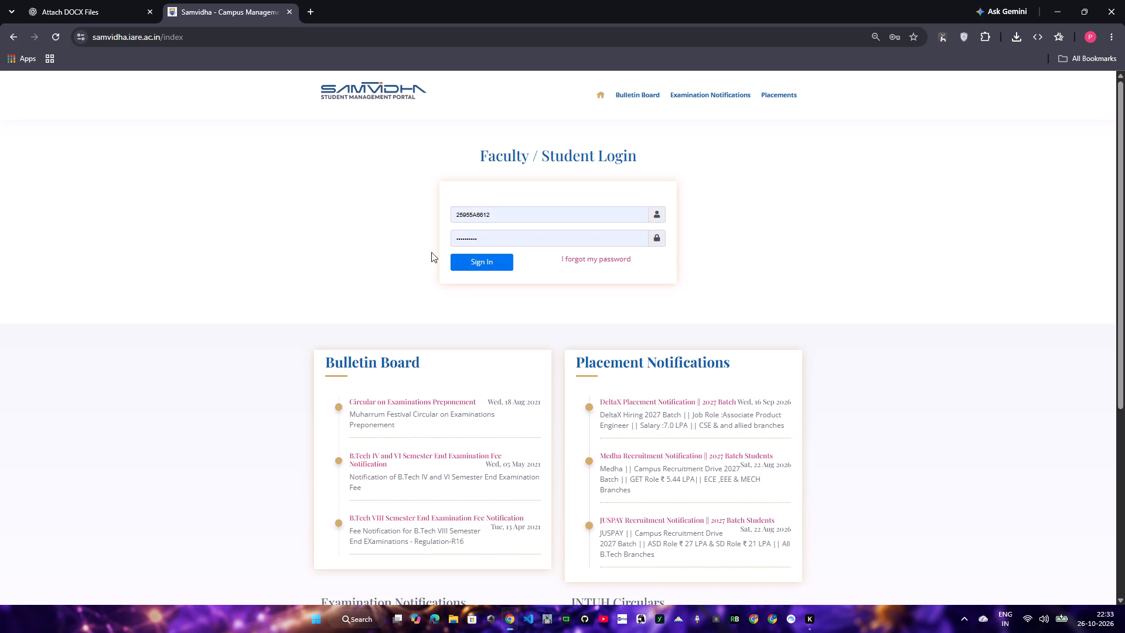
left_click(510, 216)
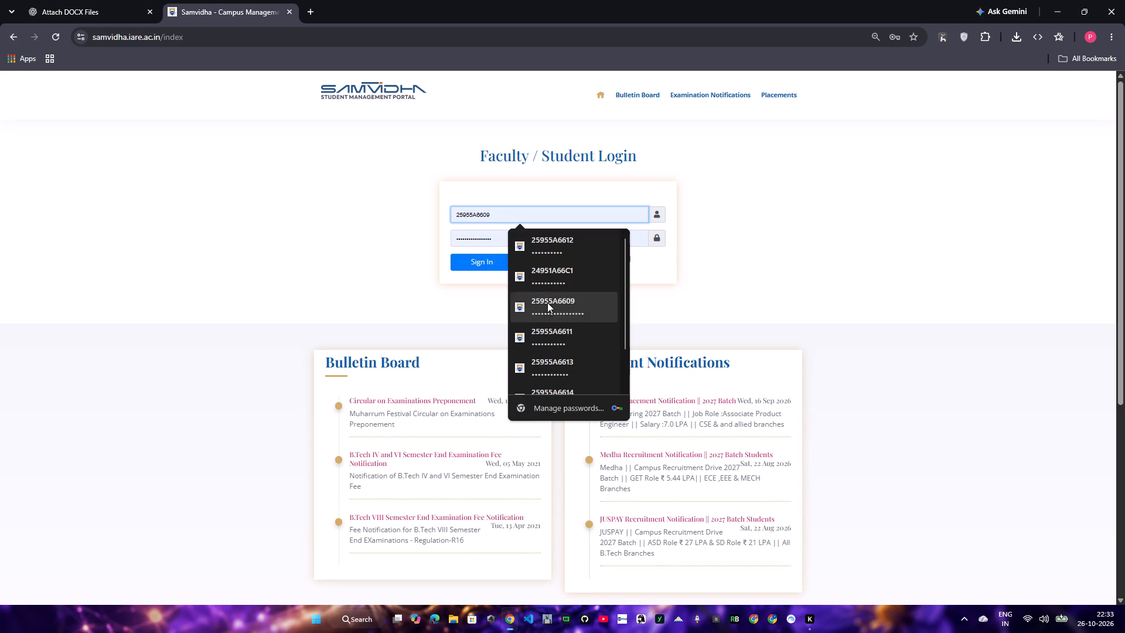
left_click(560, 368)
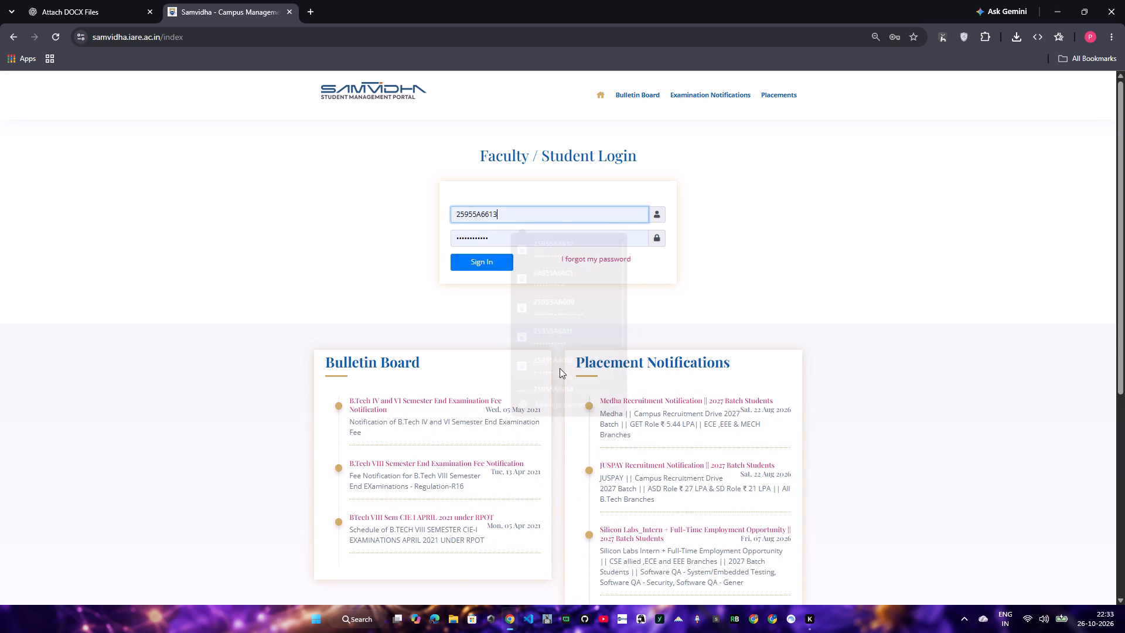
left_click(490, 261)
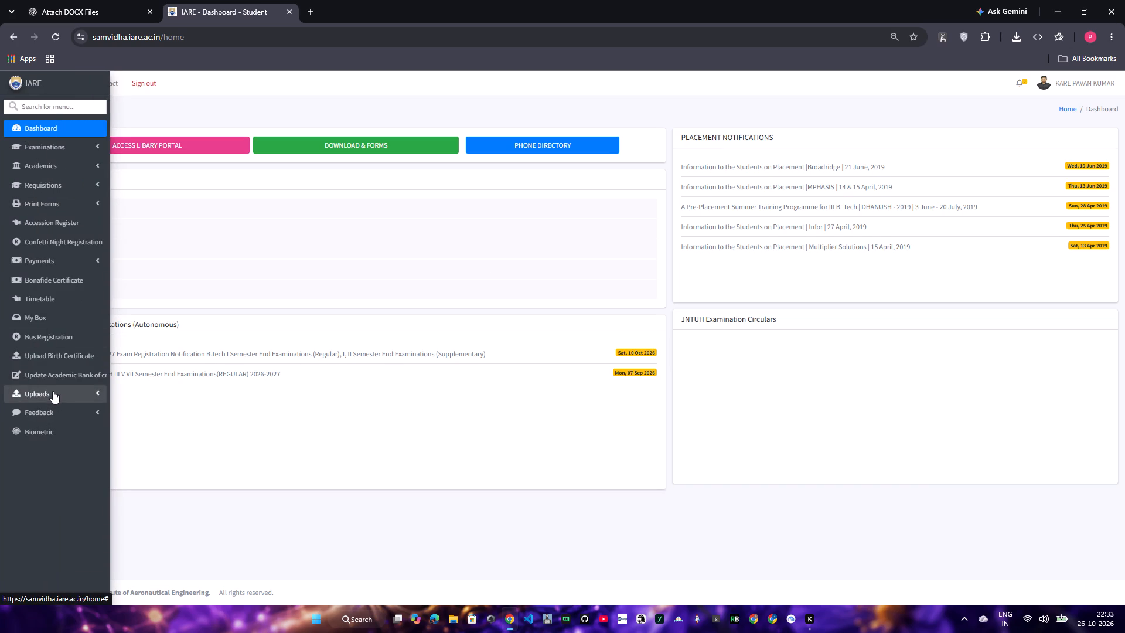
Open the AAT-I upload page from the portal's Uploads section for this account.
left_click(52, 389)
scroll(52, 481, "down", 1)
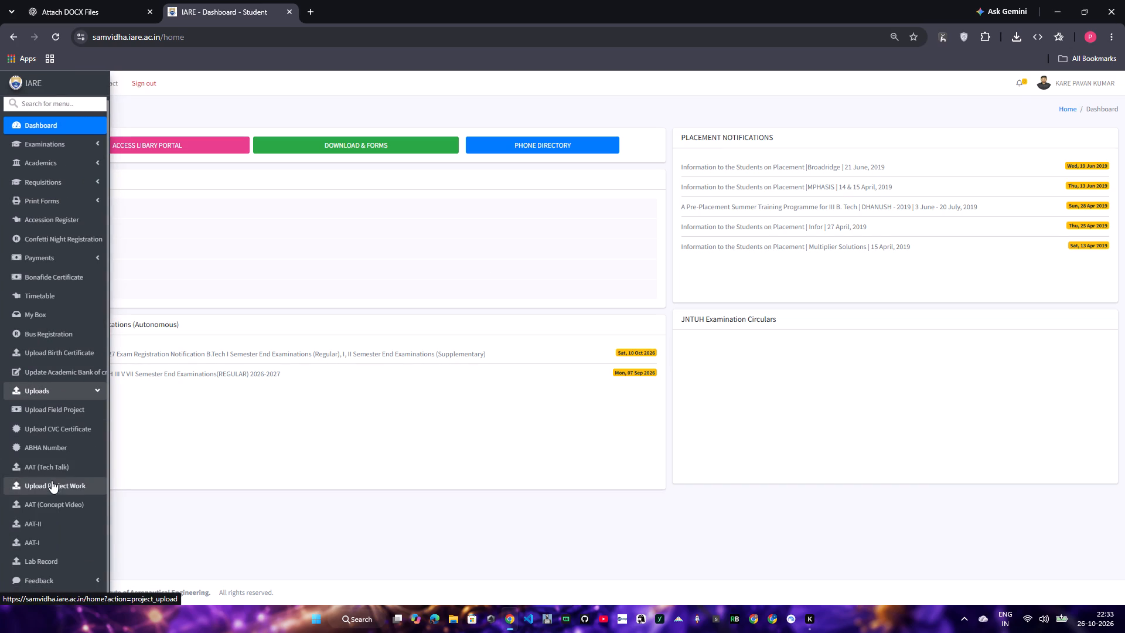
left_click(52, 540)
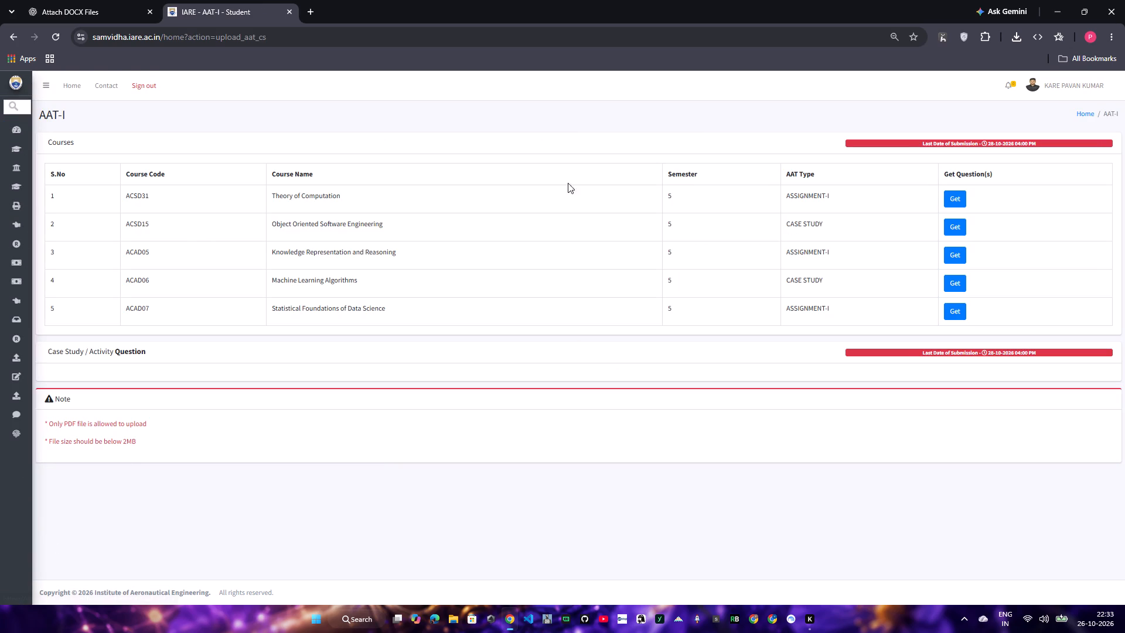
Try to upload TOC_Important_Questions_and_Answers.pdf from D:\nikkyAATS\AAt1 as the answer for Theory of Computation (ACSD31).
left_click(950, 204)
left_click_drag(573, 397, 567, 393)
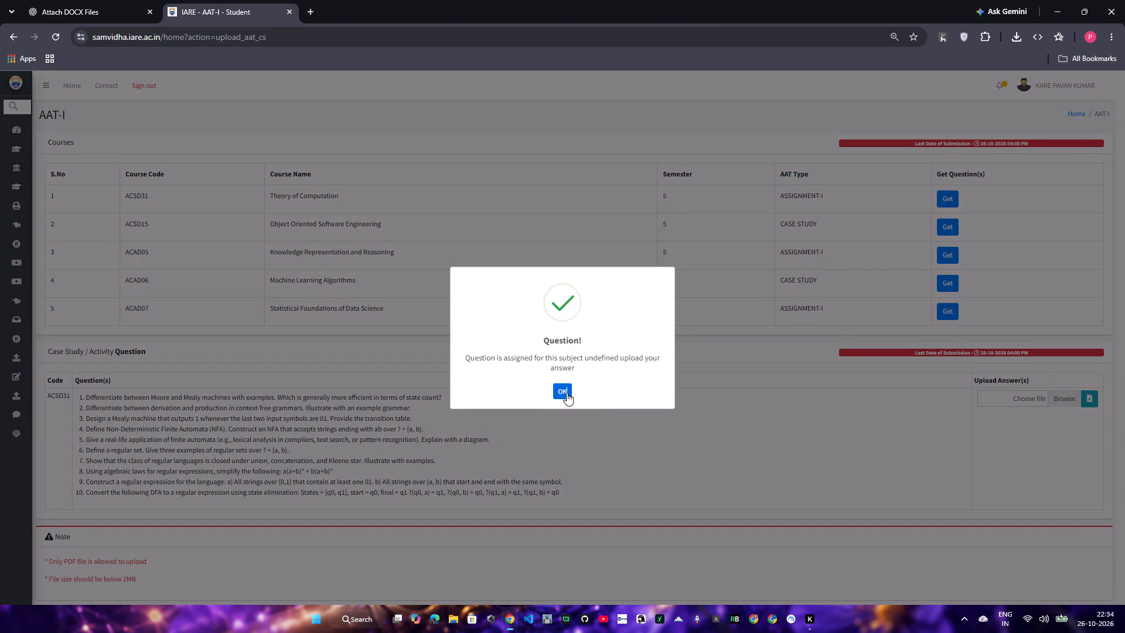
left_click(567, 393)
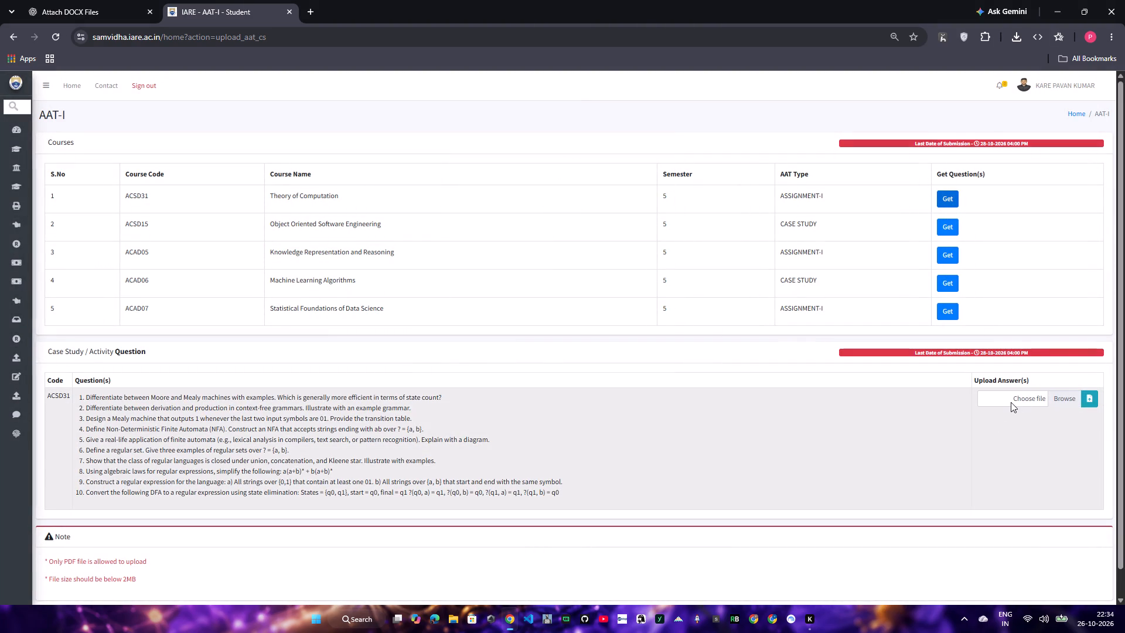
left_click(1032, 402)
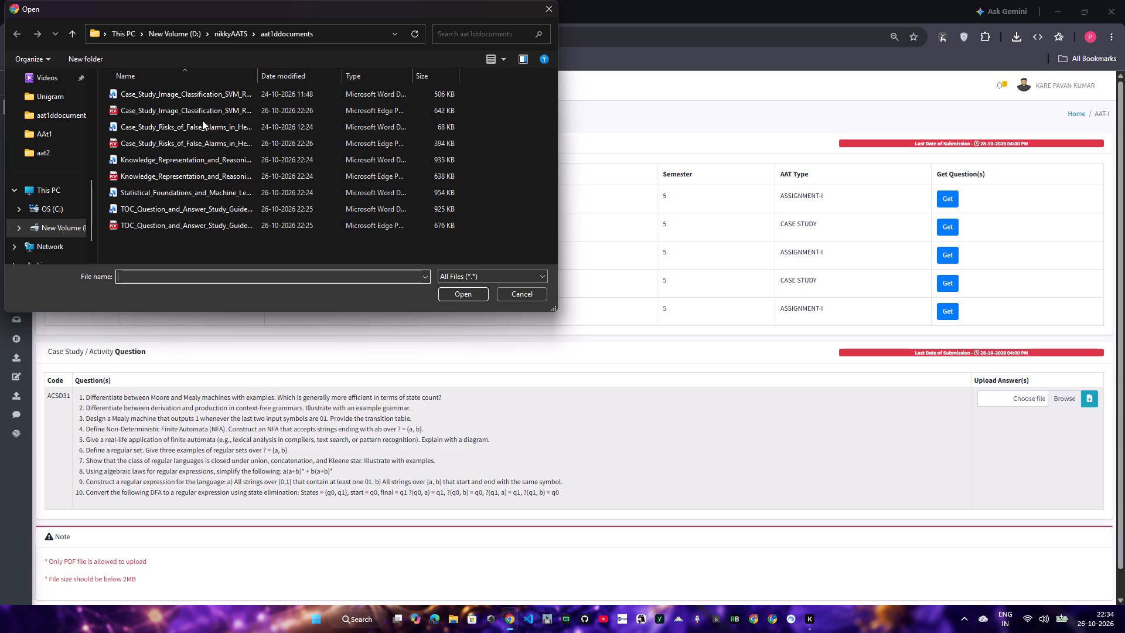
left_click(234, 37)
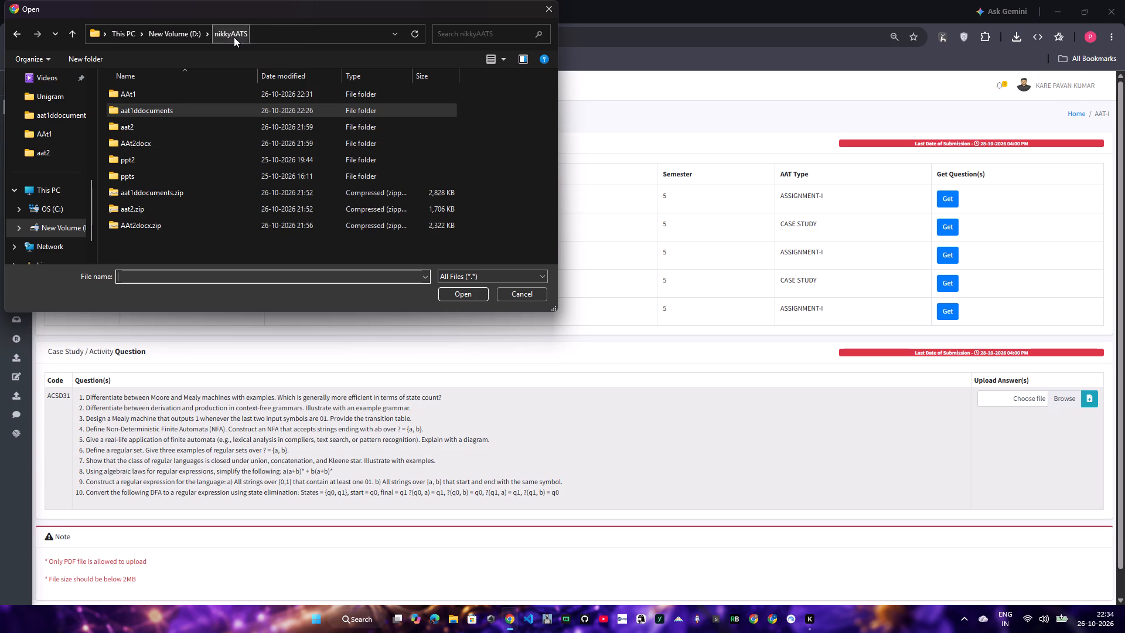
double_click(157, 91)
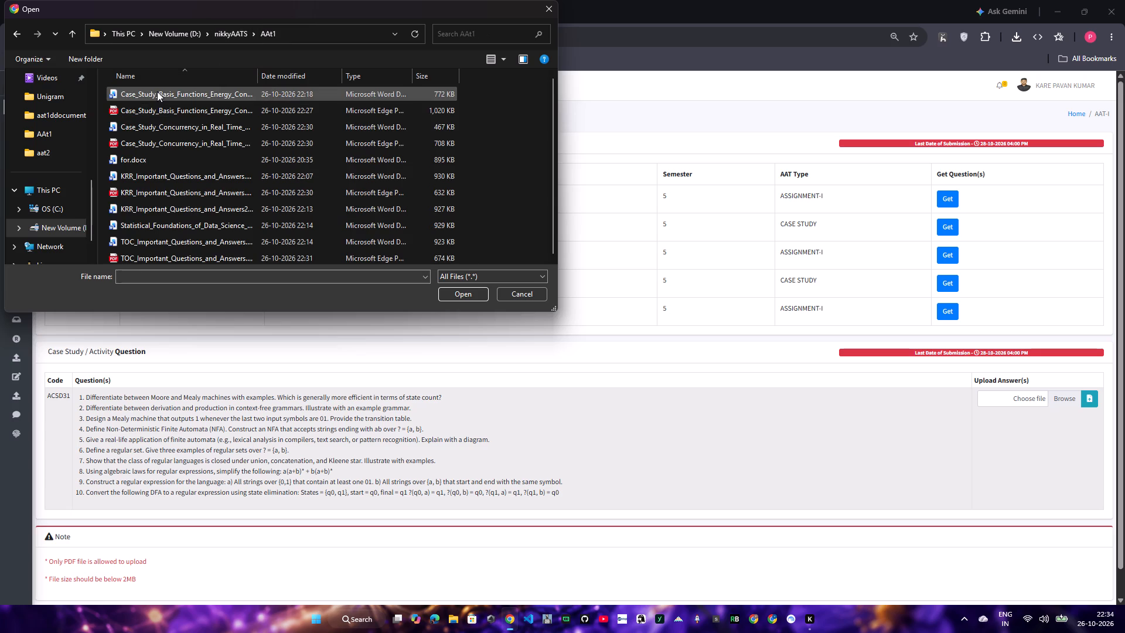
left_click(168, 105)
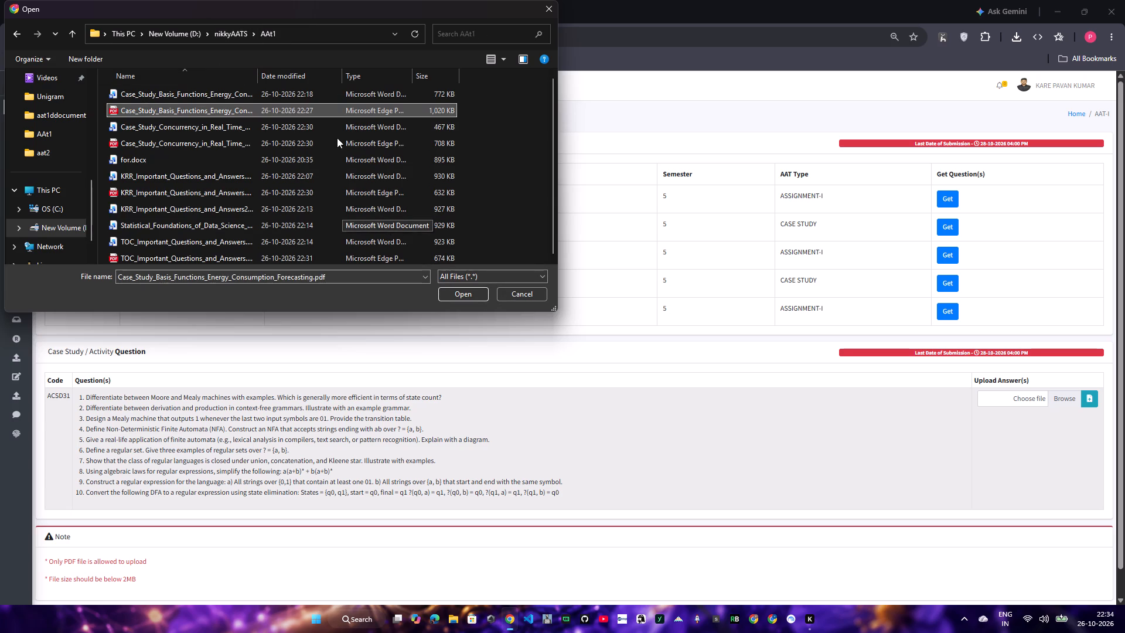
scroll(264, 220, "down", 1)
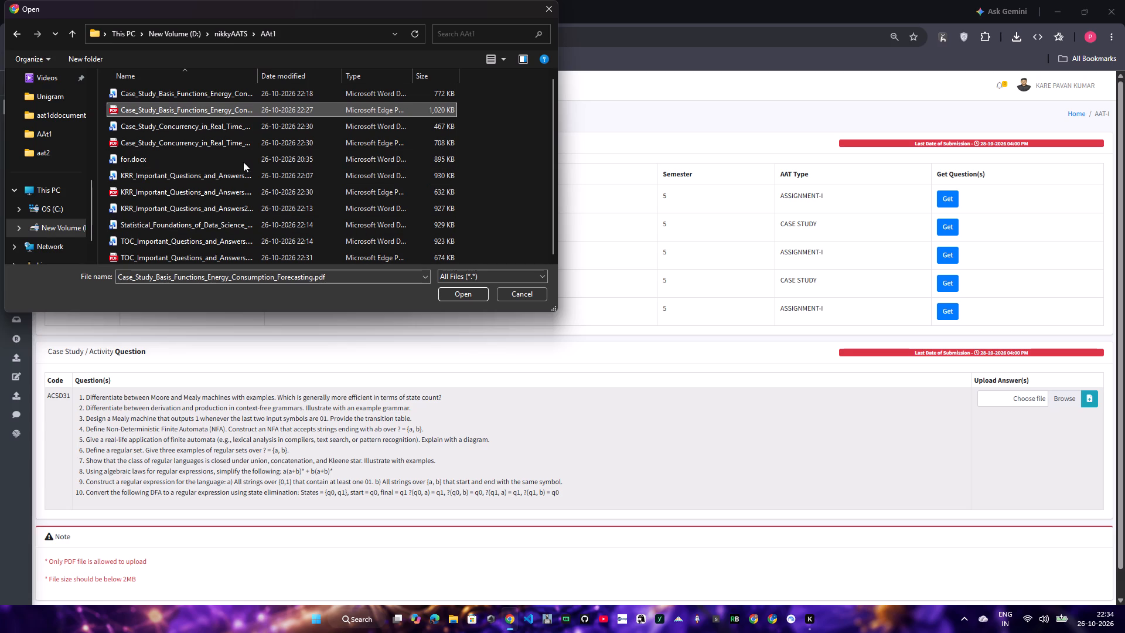
scroll(251, 216, "down", 1)
left_click(227, 252)
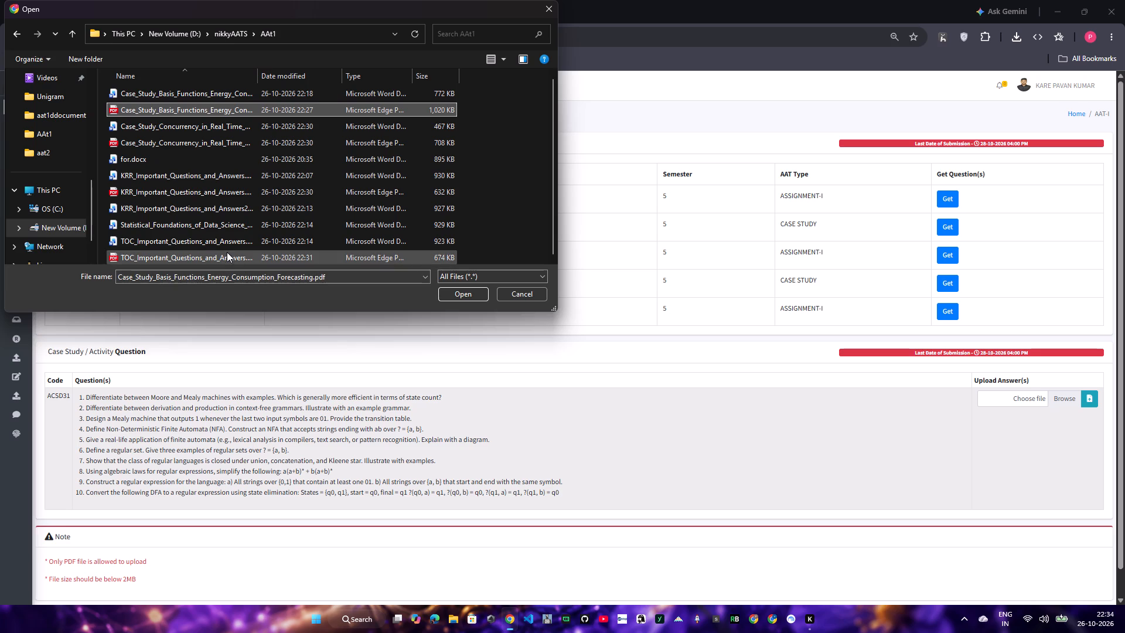
left_click(463, 295)
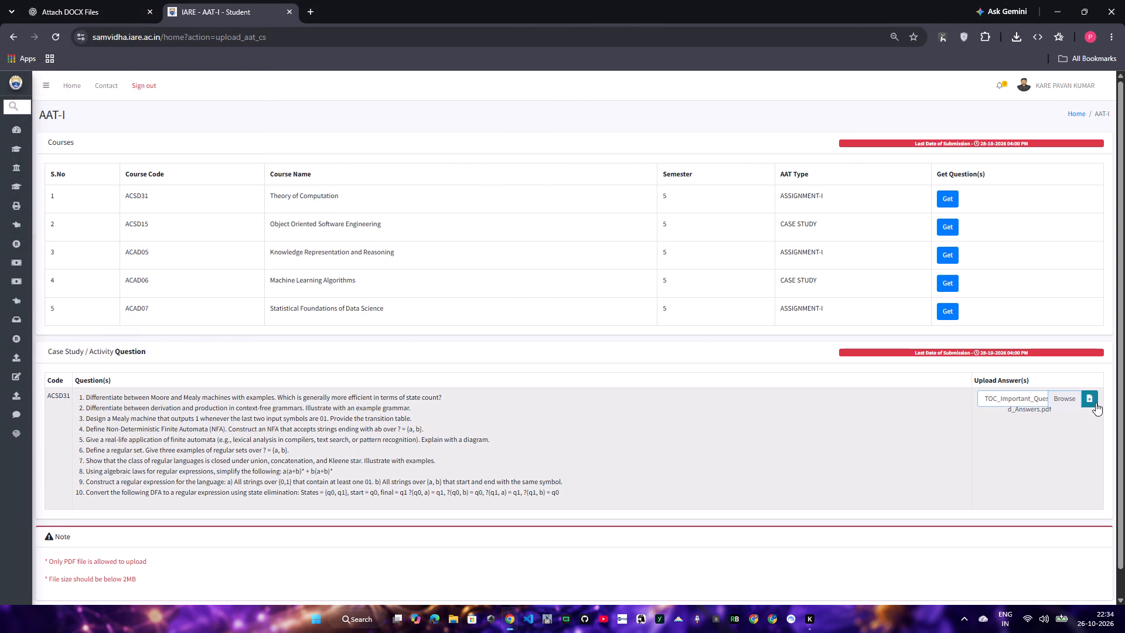
left_click(1095, 401)
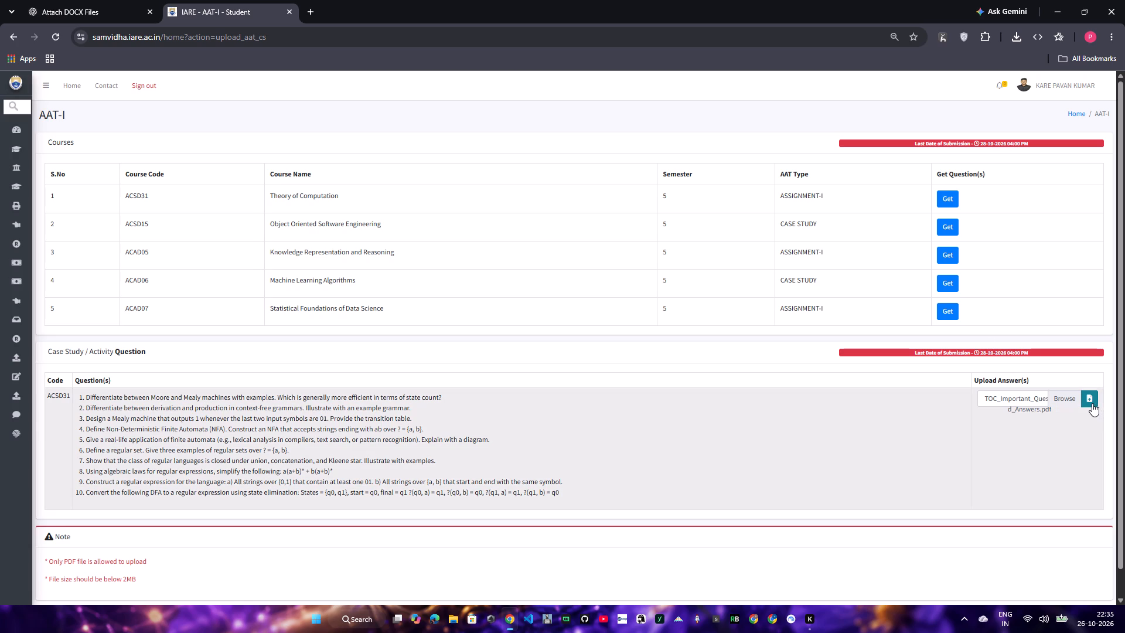
left_click(1092, 402)
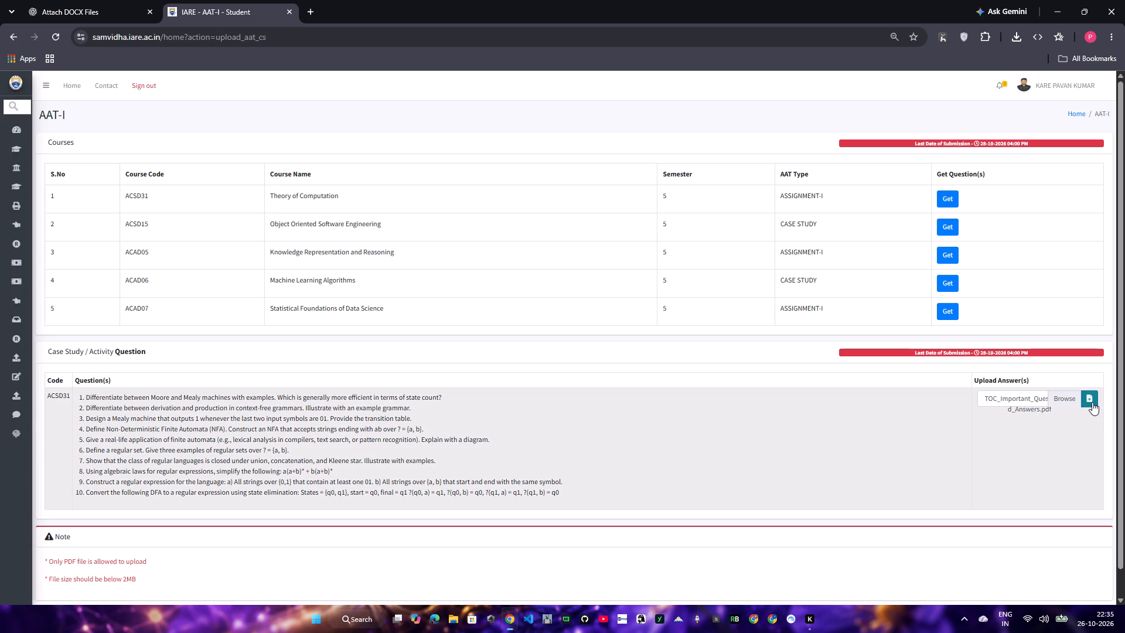
left_click(1086, 396)
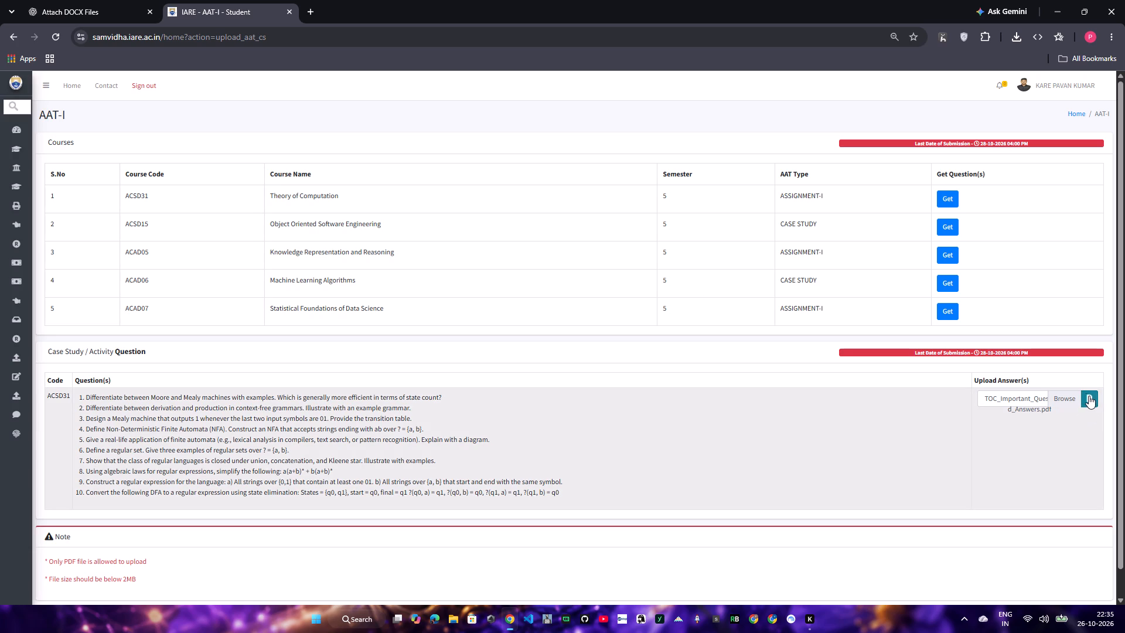
left_click(1089, 396)
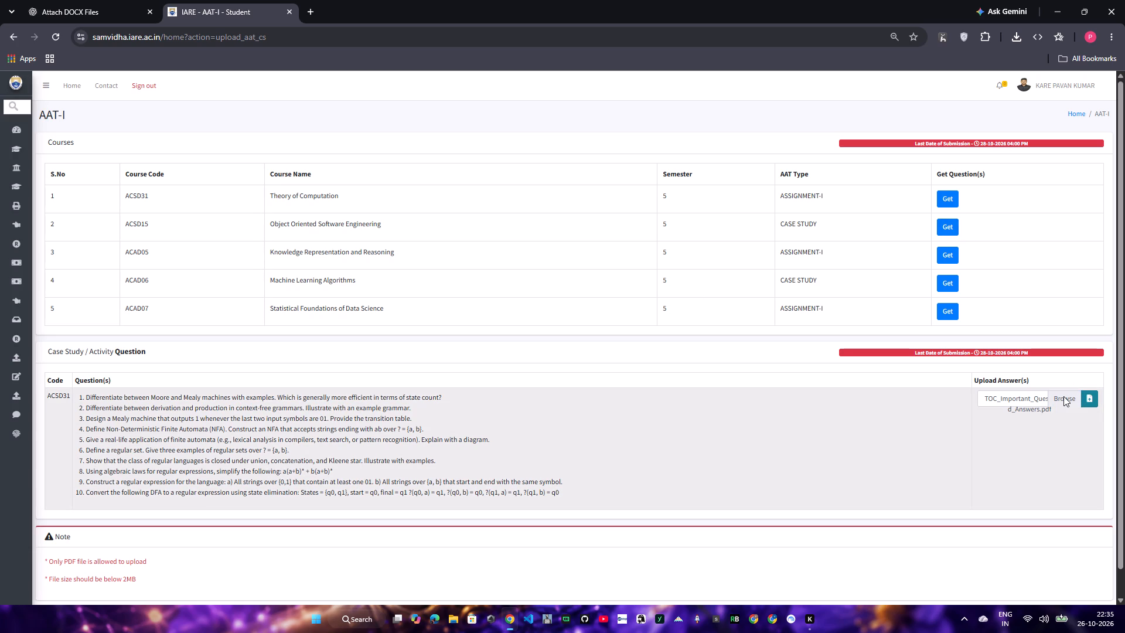
Choose TOC_Important_Questions_and_Answers.pdf again for Theory of Computation (ACSD31) and retry the upload.
left_click(1063, 396)
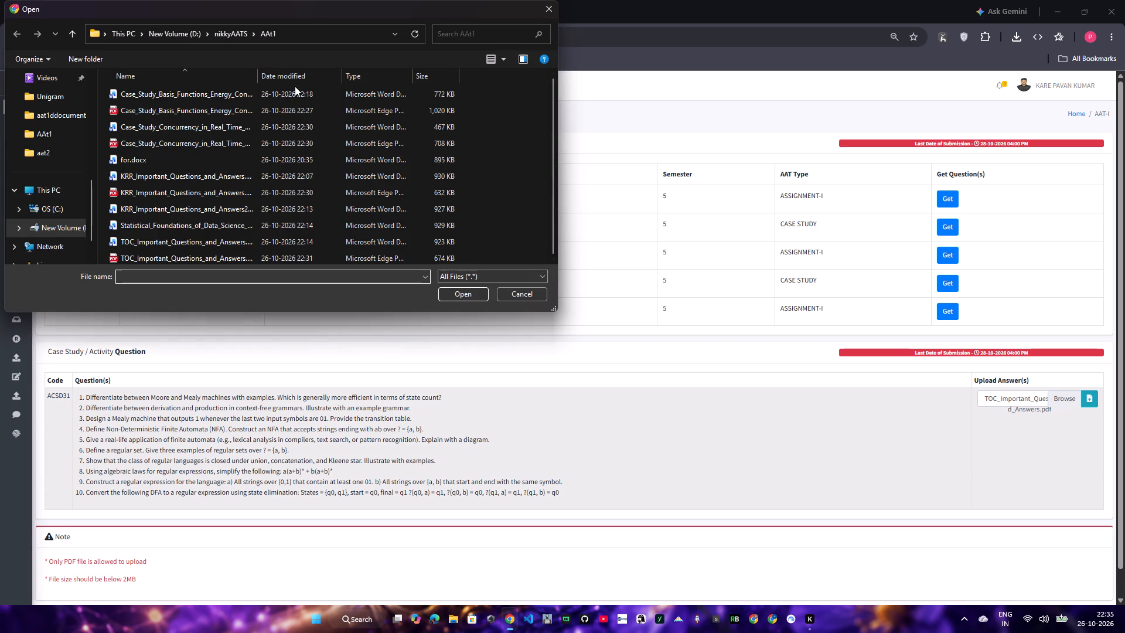
left_click(294, 117)
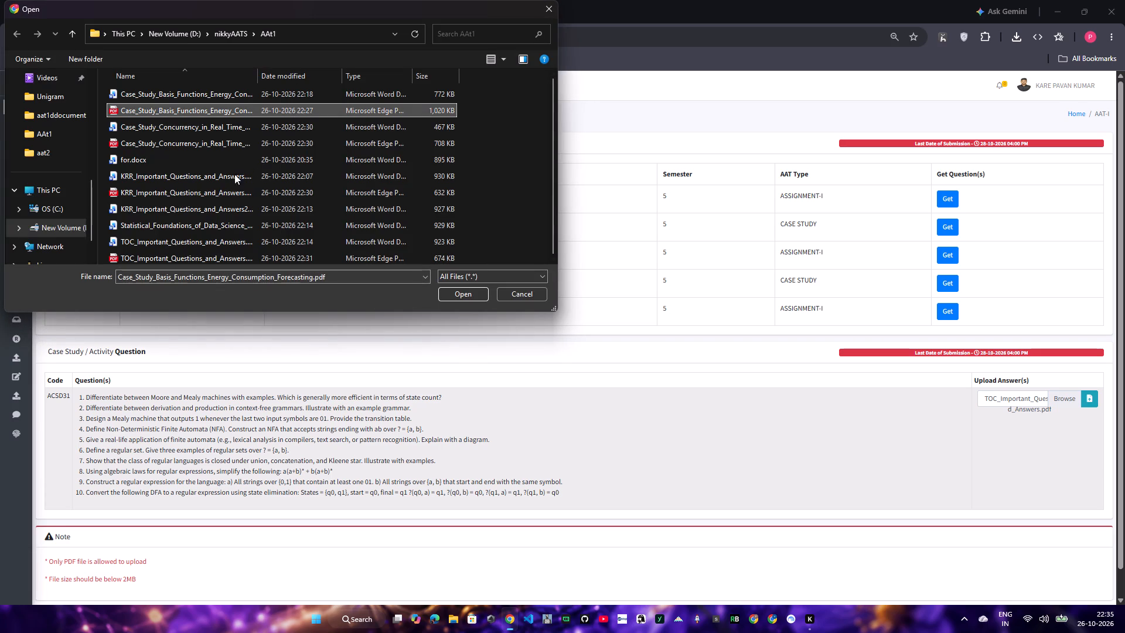
scroll(204, 213, "down", 1)
left_click(205, 257)
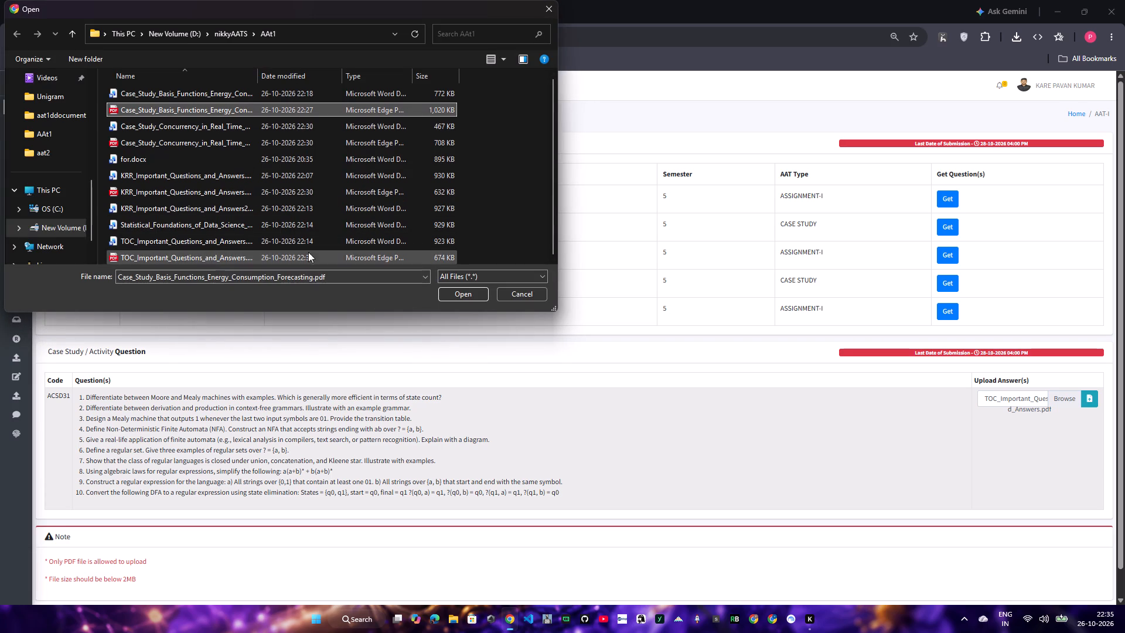
left_click(462, 290)
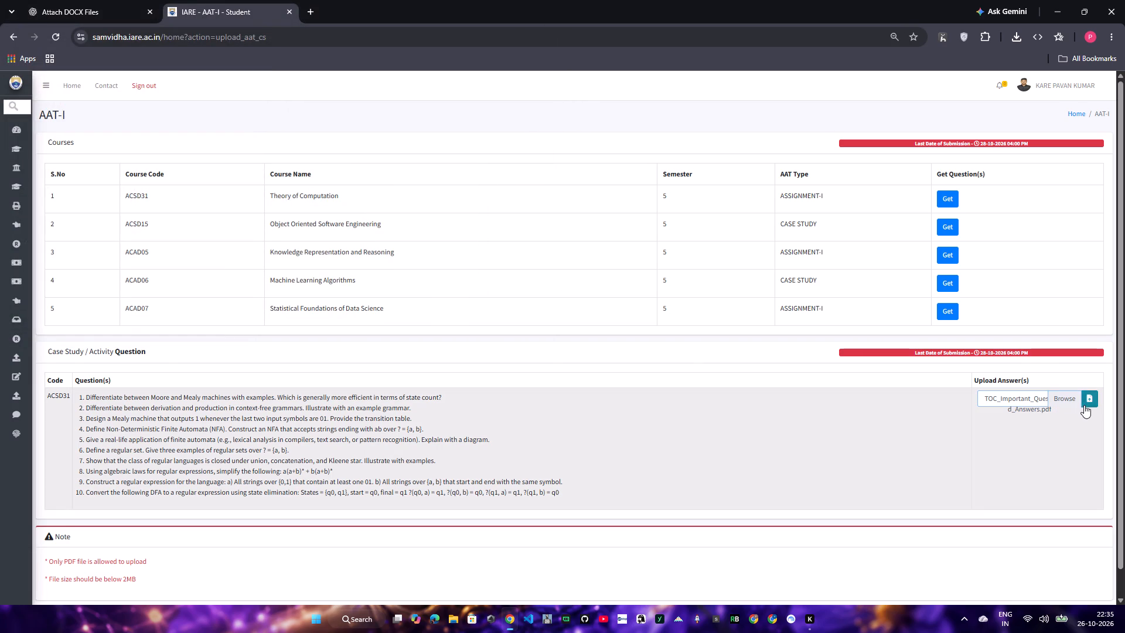
left_click(1094, 393)
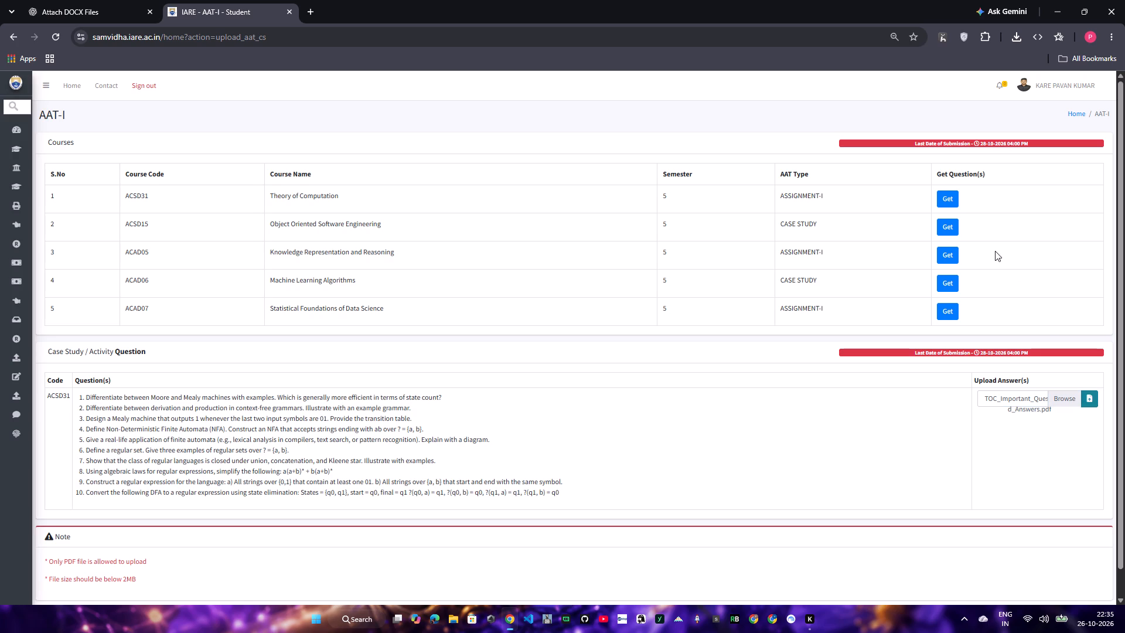
Upload Case_Study_Concurrency_in_Real_Time_Detection.pdf from D:\nikkyAATS\AAt1 as the answer for Object Oriented Software Engineering (ACSD15).
left_click(945, 226)
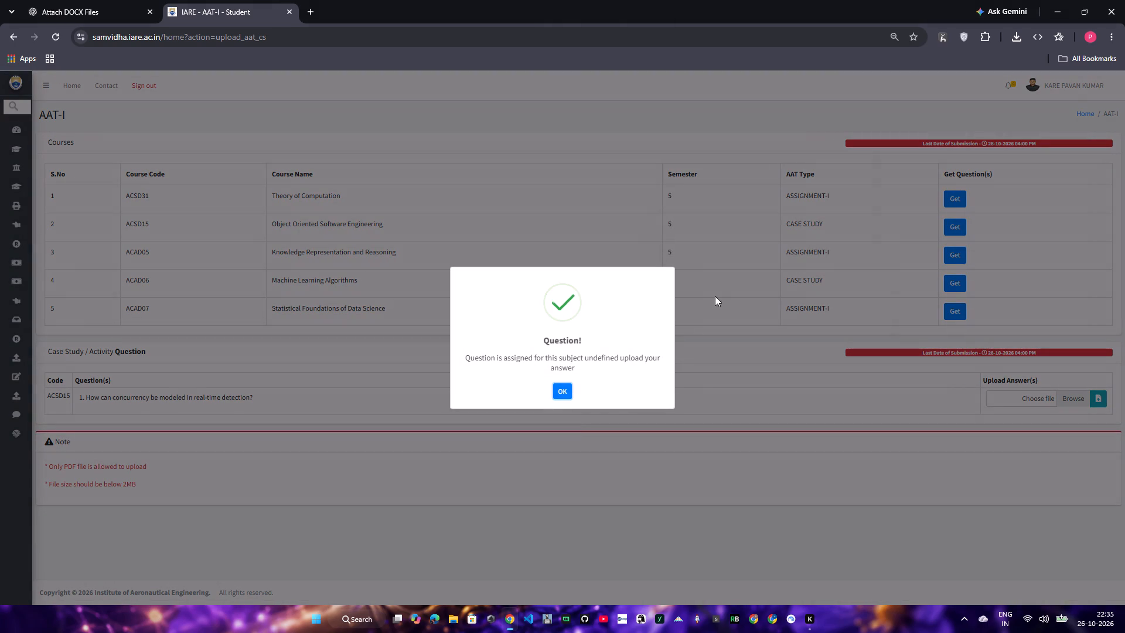
left_click(563, 393)
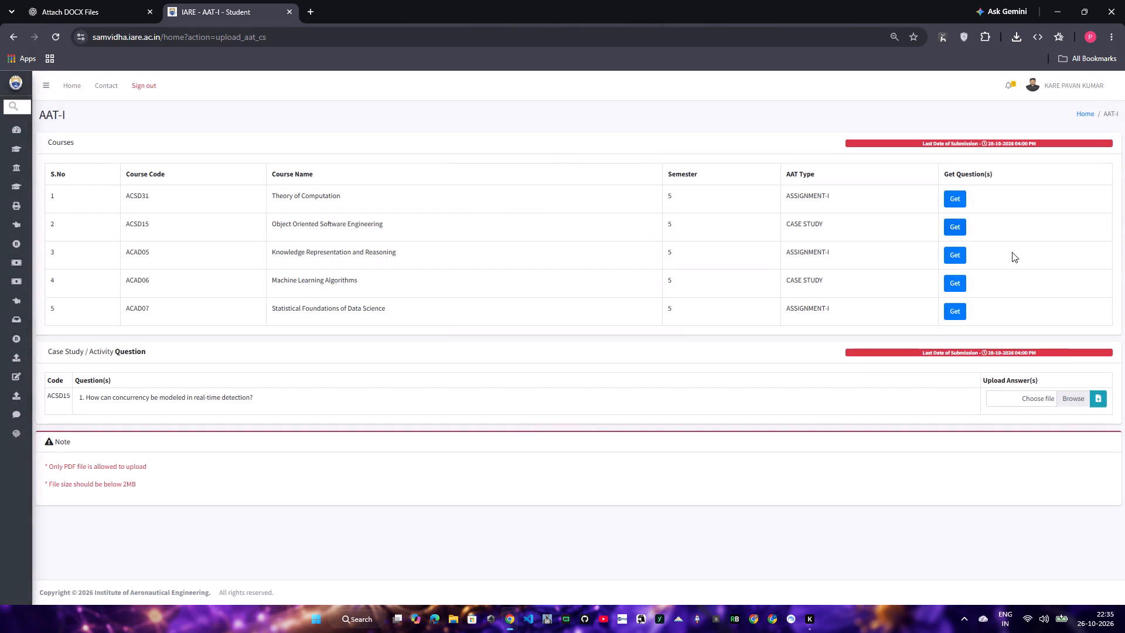
left_click(1073, 397)
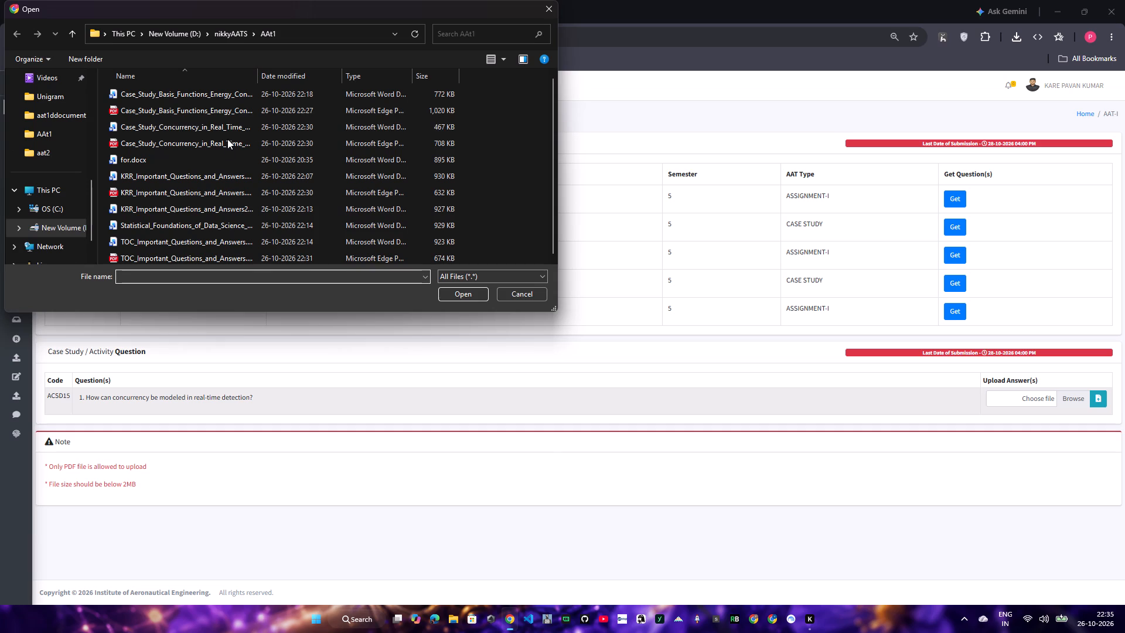
left_click(227, 139)
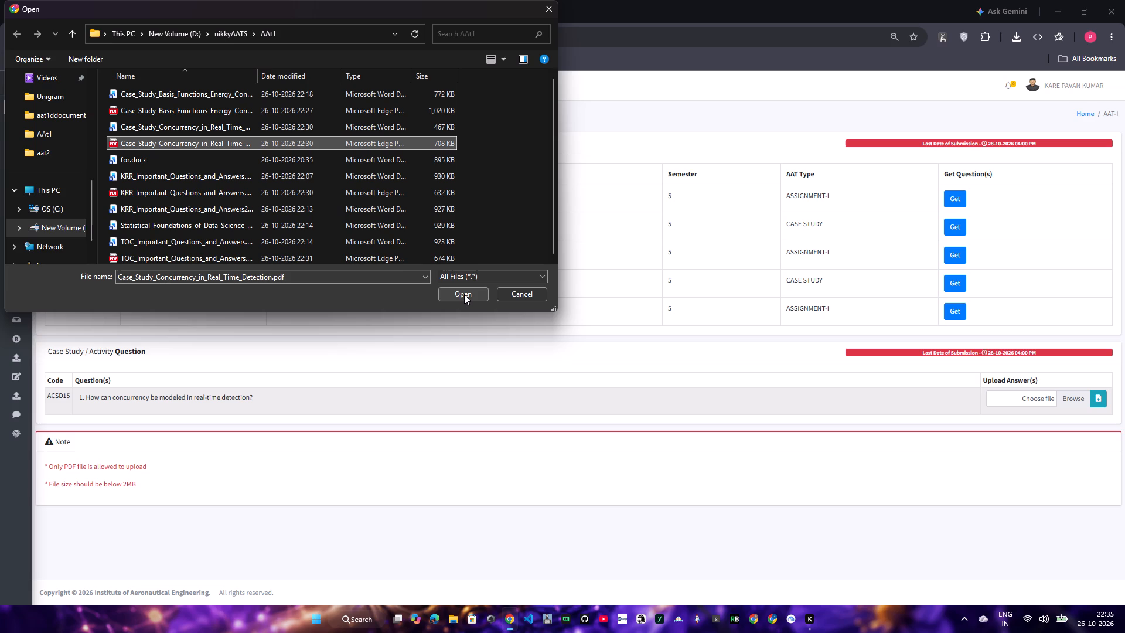
left_click(464, 294)
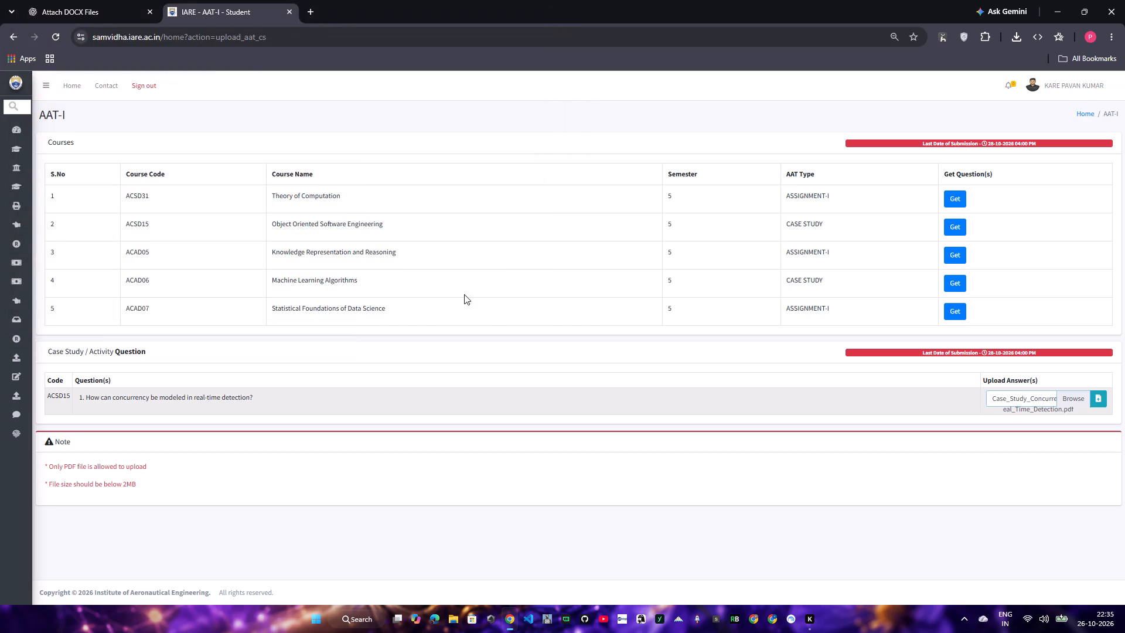
left_click(1102, 392)
left_click(553, 382)
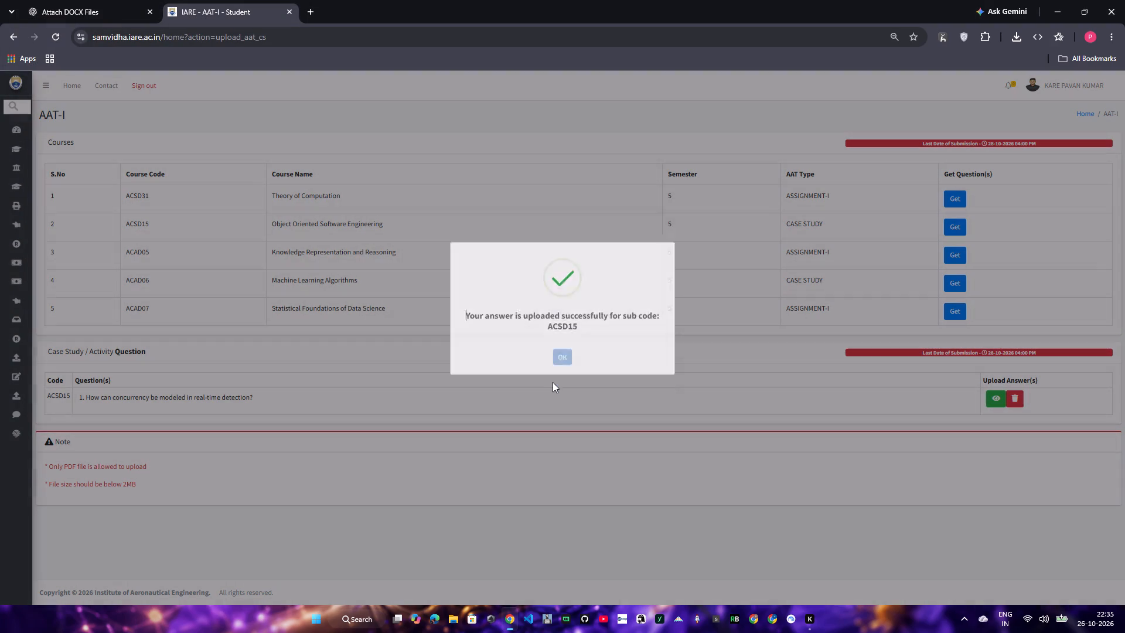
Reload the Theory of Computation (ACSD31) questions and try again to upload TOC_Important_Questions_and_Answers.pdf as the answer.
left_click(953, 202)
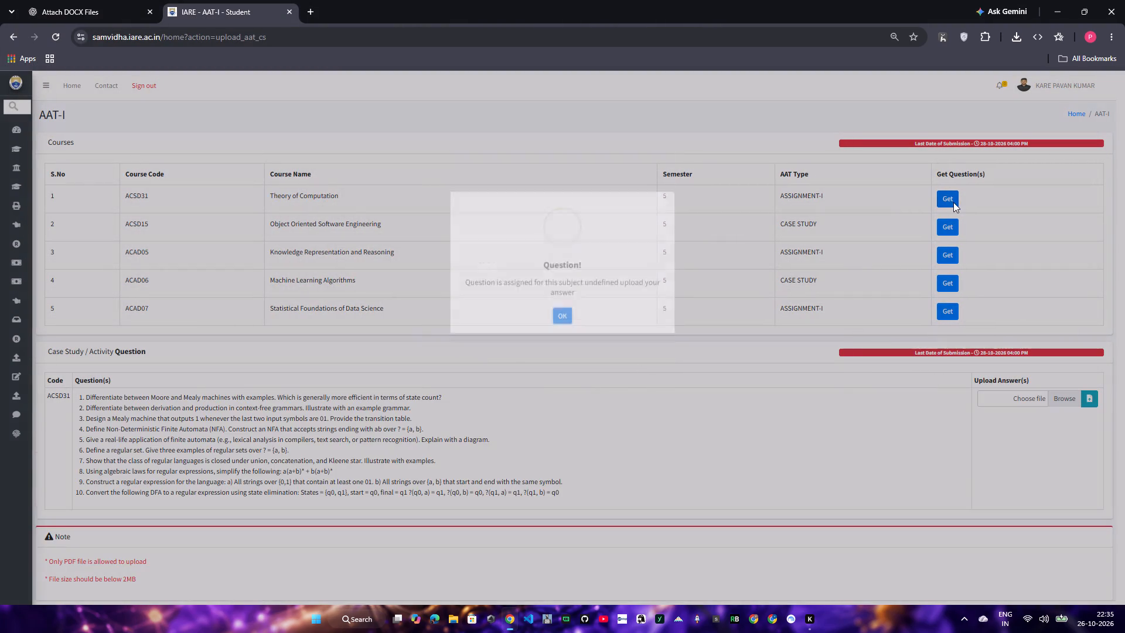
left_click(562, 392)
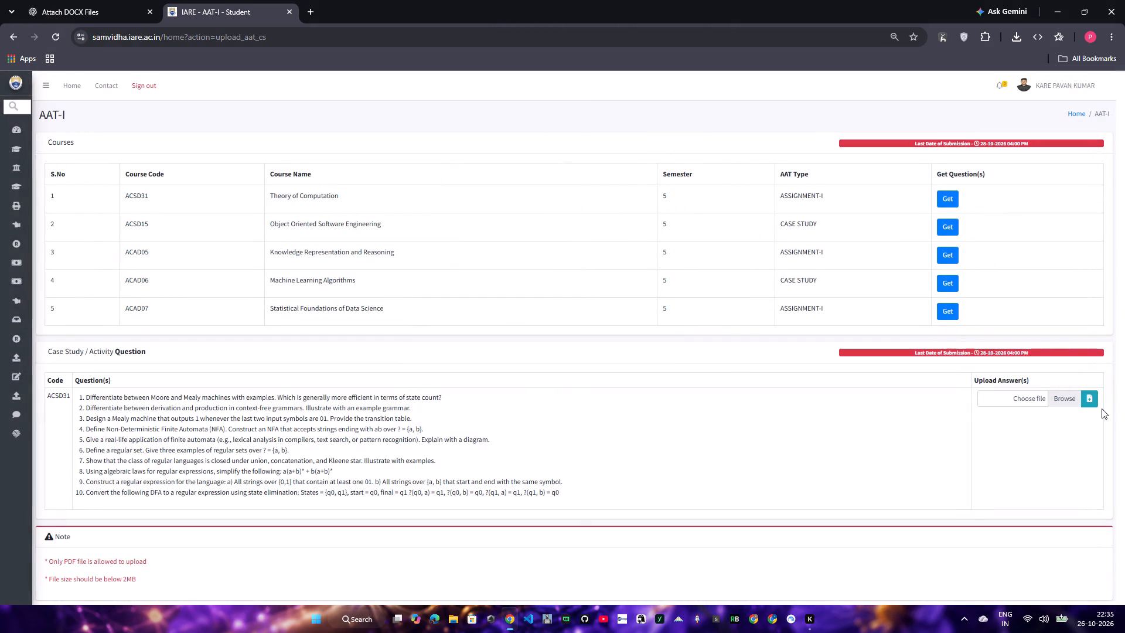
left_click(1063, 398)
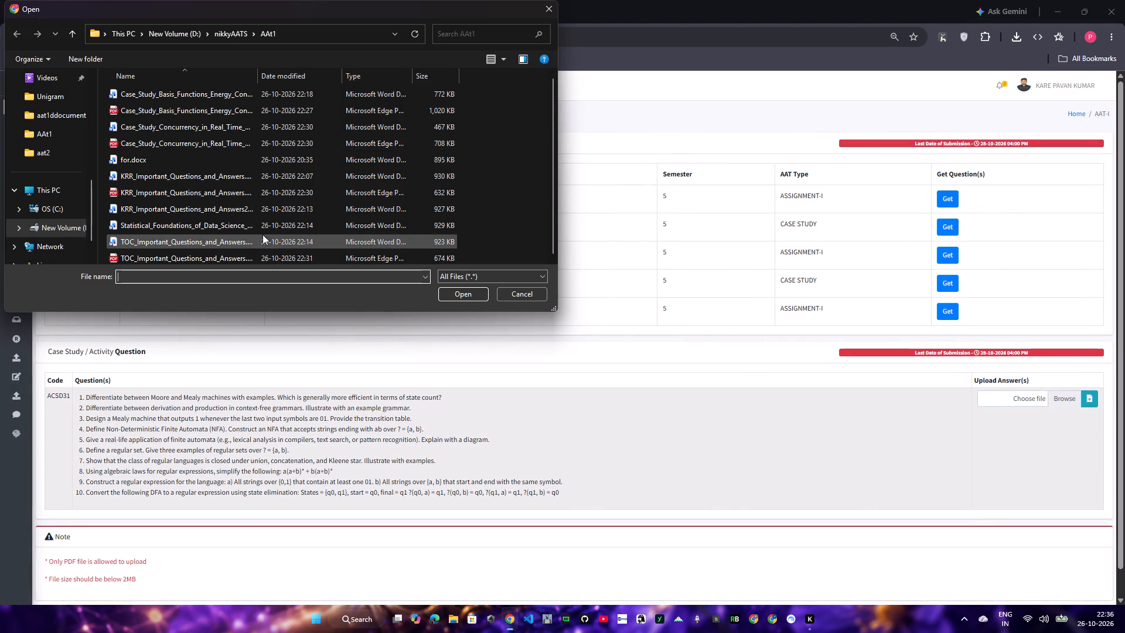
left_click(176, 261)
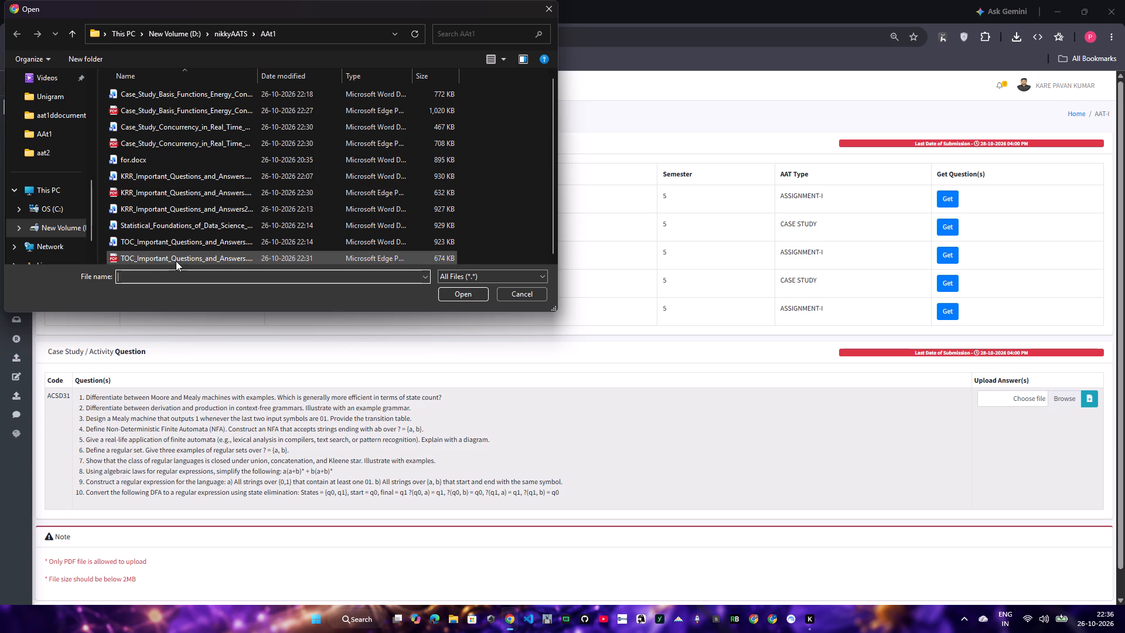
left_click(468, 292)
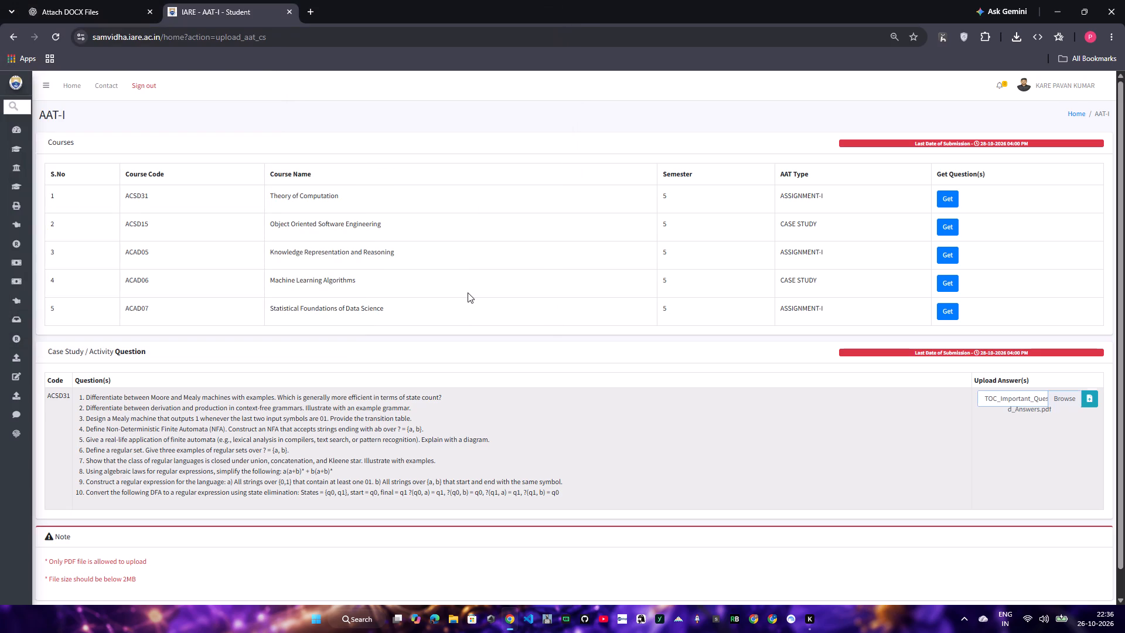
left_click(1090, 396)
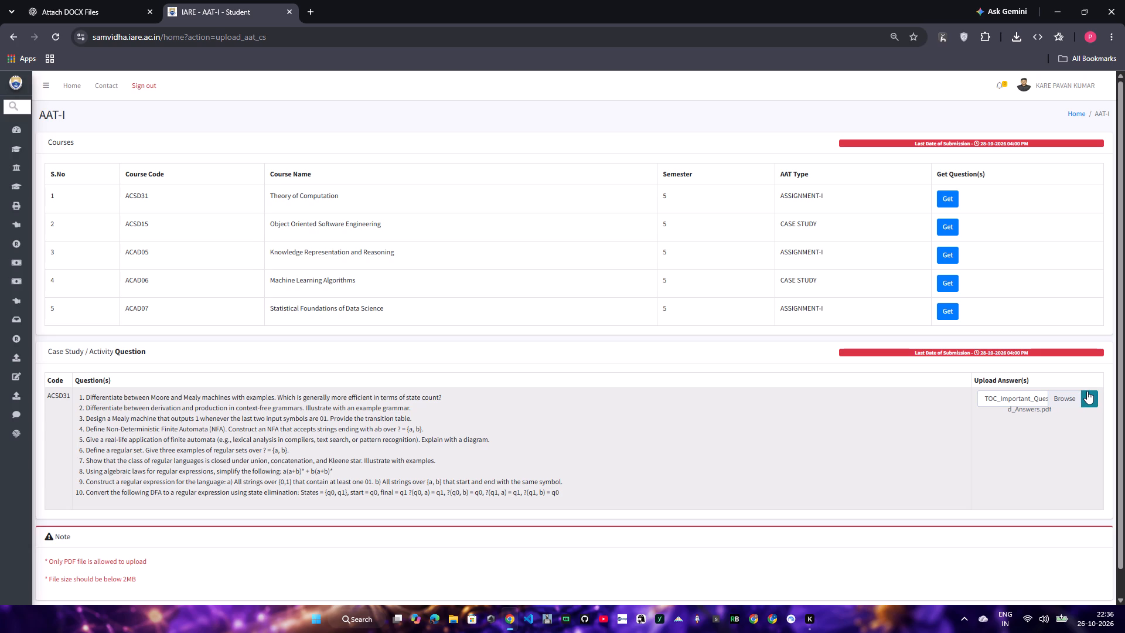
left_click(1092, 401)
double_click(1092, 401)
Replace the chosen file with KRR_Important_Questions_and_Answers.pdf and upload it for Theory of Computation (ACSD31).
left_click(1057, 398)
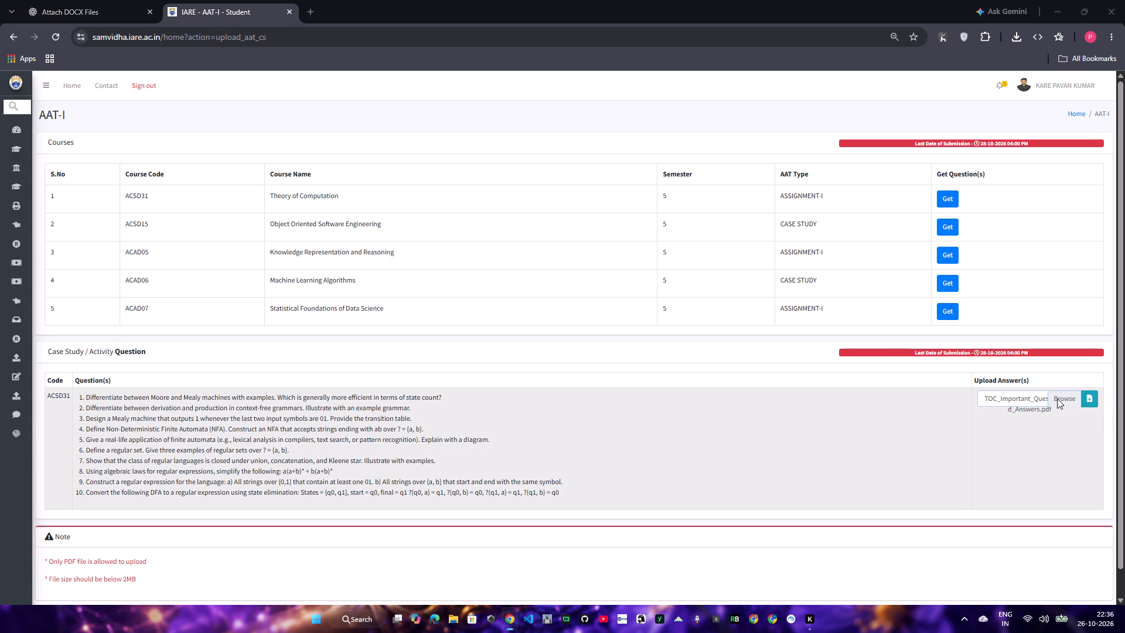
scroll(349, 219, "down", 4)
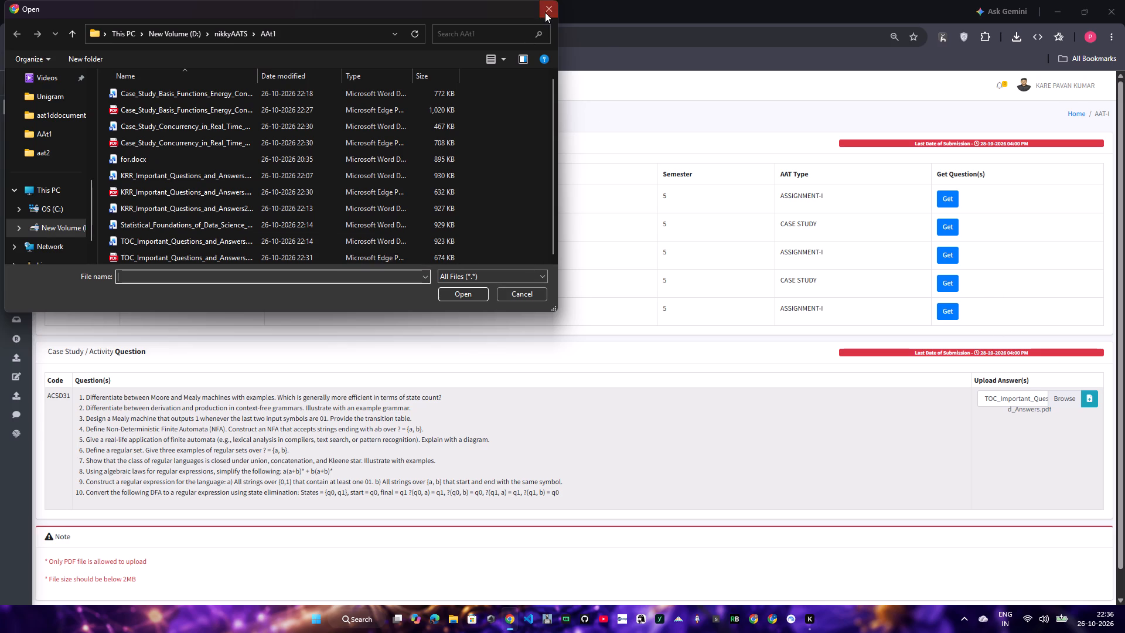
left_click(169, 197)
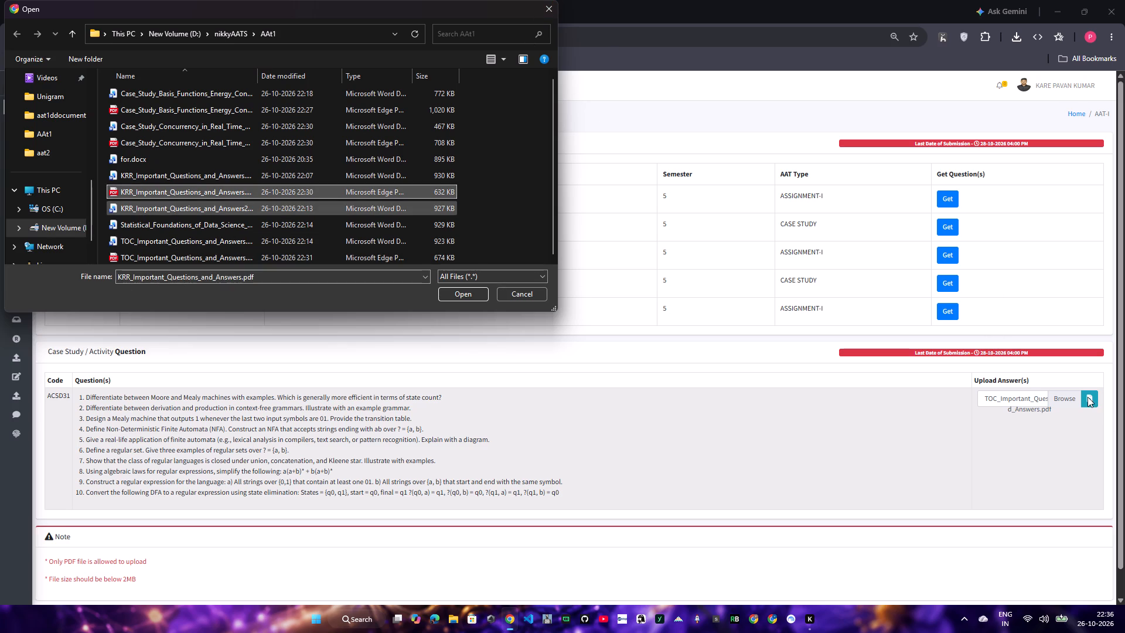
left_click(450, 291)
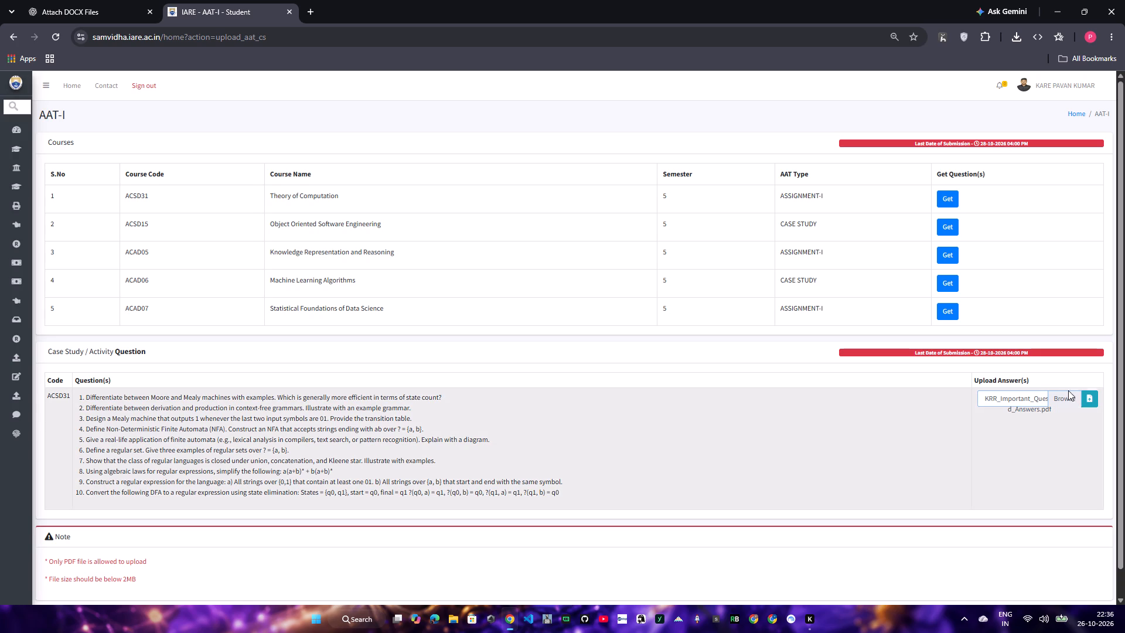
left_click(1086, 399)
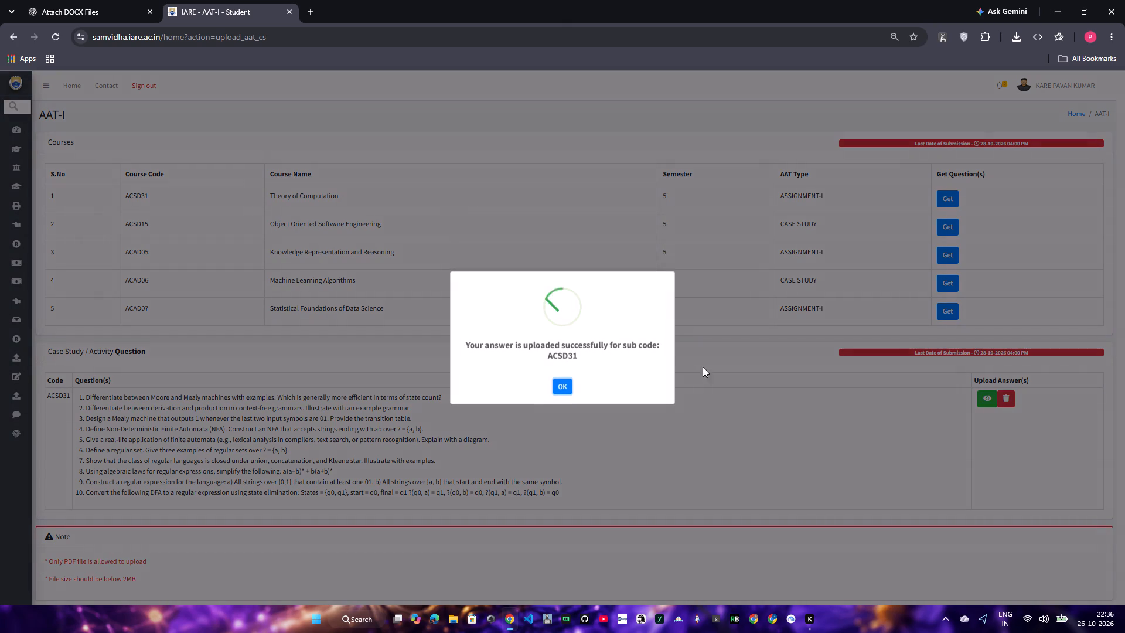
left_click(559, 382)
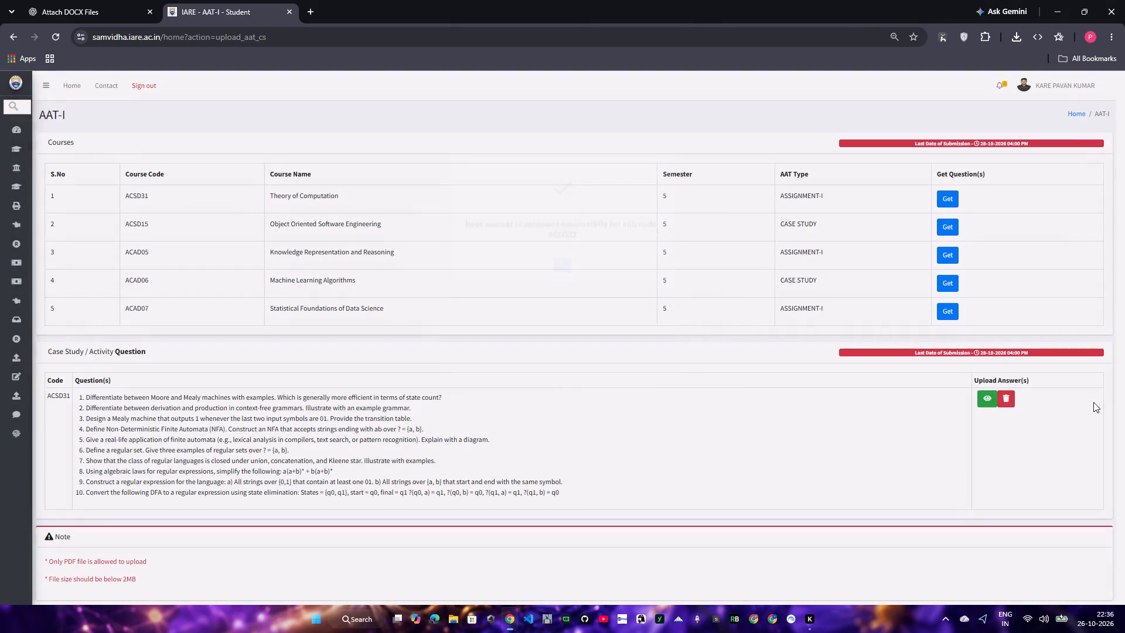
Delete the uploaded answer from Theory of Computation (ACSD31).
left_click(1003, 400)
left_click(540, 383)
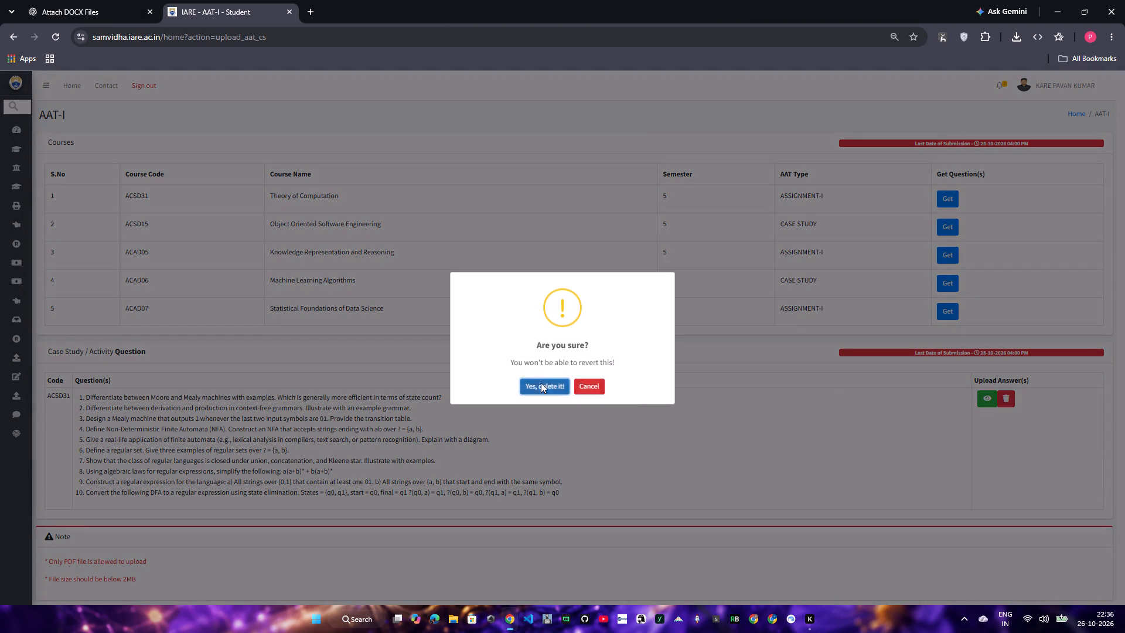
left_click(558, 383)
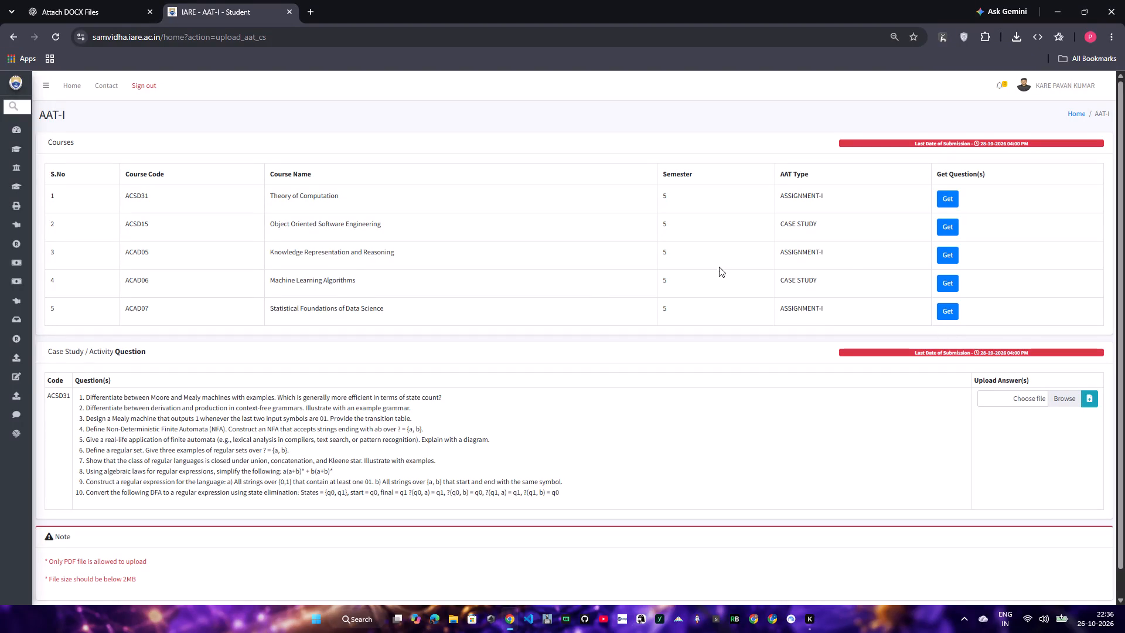
Upload KRR_Important_Questions_and_Answers.pdf as the answer for Knowledge Representation and Reasoning (ACAD05).
left_click(936, 260)
left_click(550, 390)
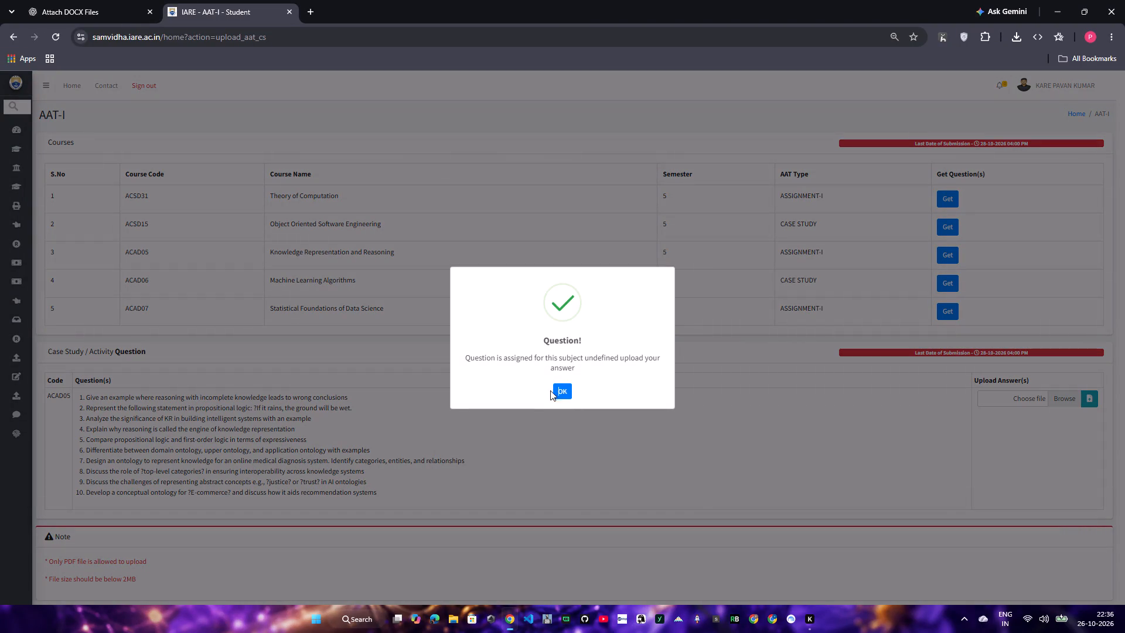
left_click(558, 389)
left_click(1059, 398)
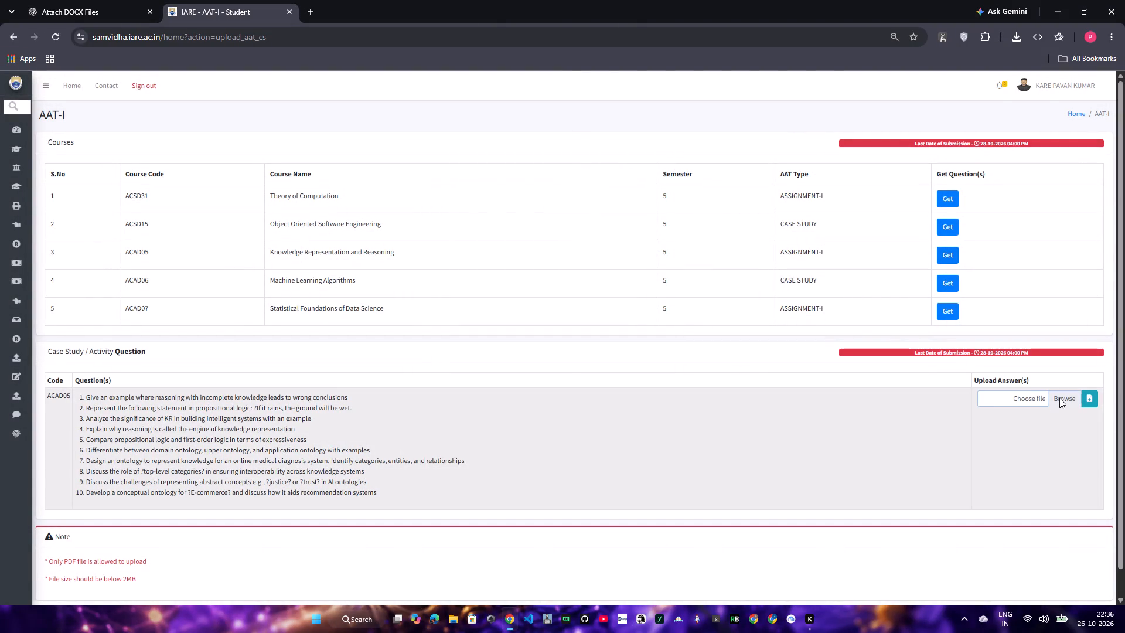
left_click(195, 189)
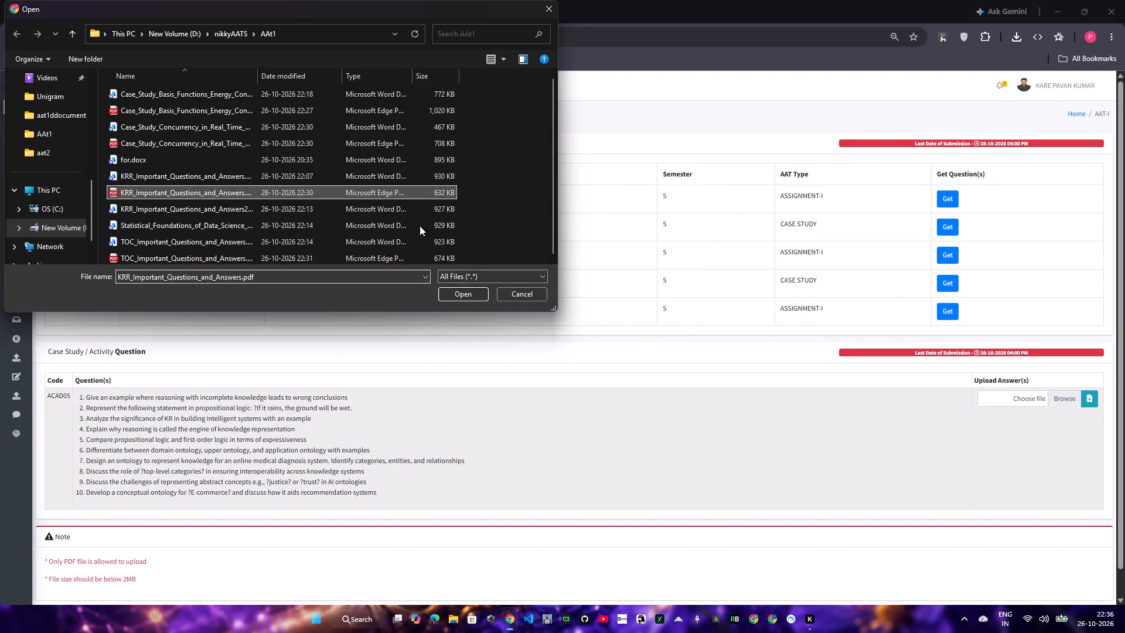
left_click(458, 288)
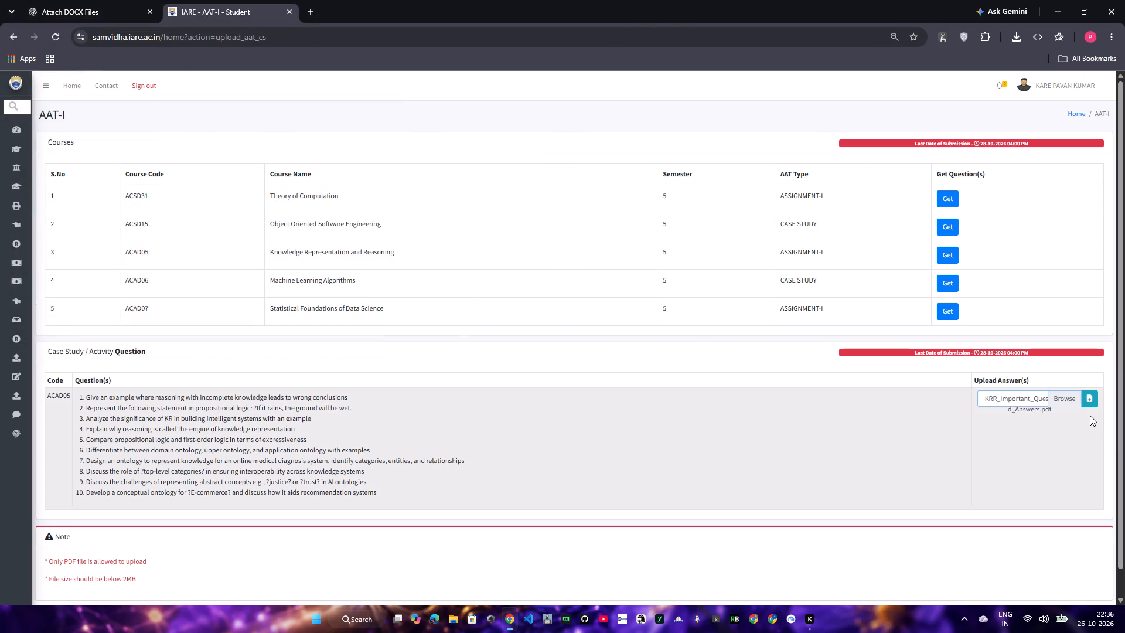
left_click(1089, 401)
left_click(558, 384)
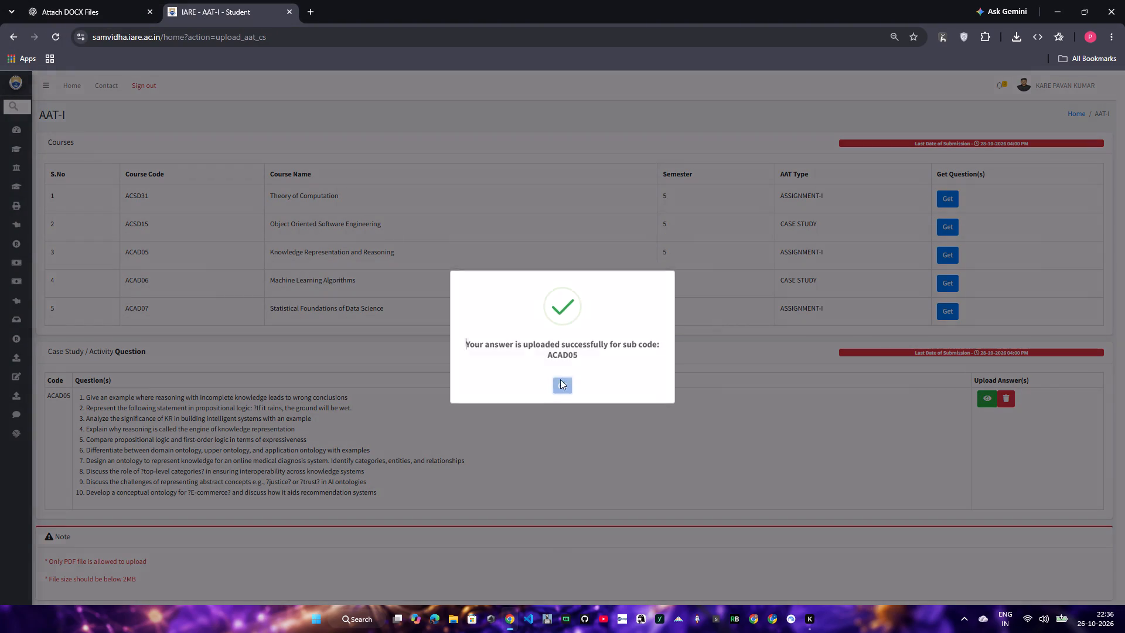
Upload Case_Study_Basis_Functions_Energy_Consumption_Forecasting.pdf as the answer for Machine Learning Algorithms (ACAD06).
left_click(942, 290)
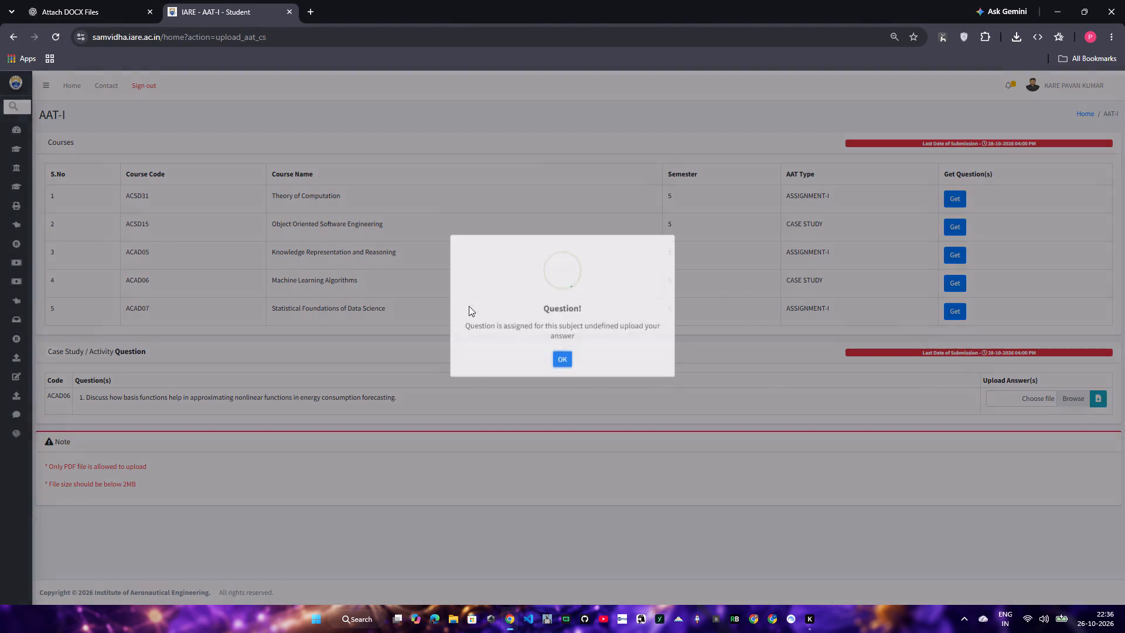
left_click(567, 393)
left_click(1073, 400)
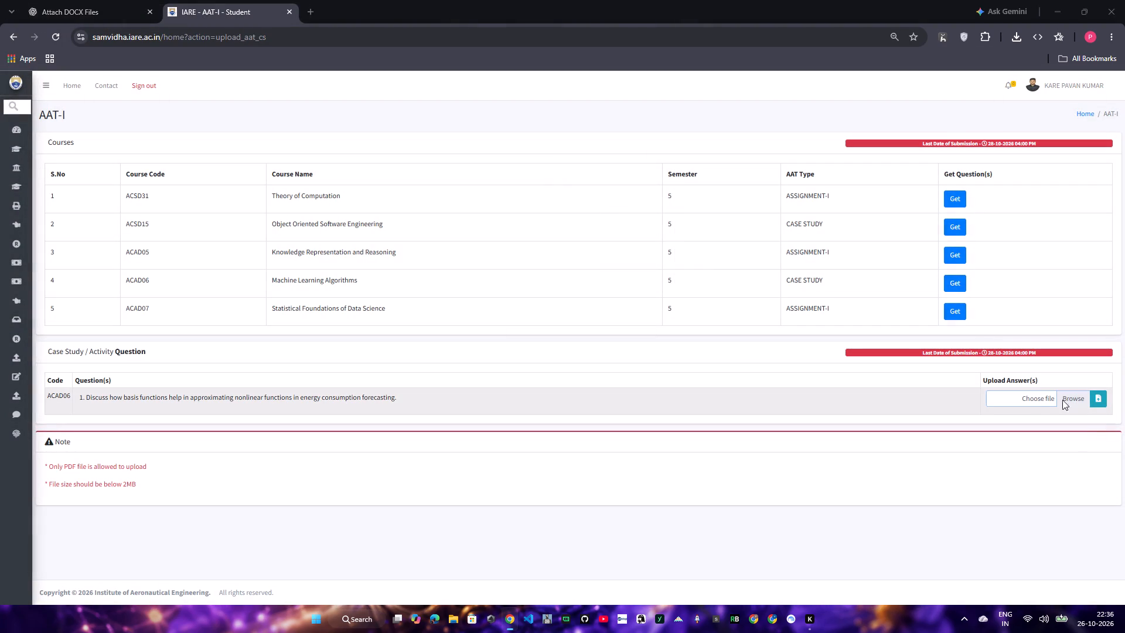
scroll(186, 249, "down", 1)
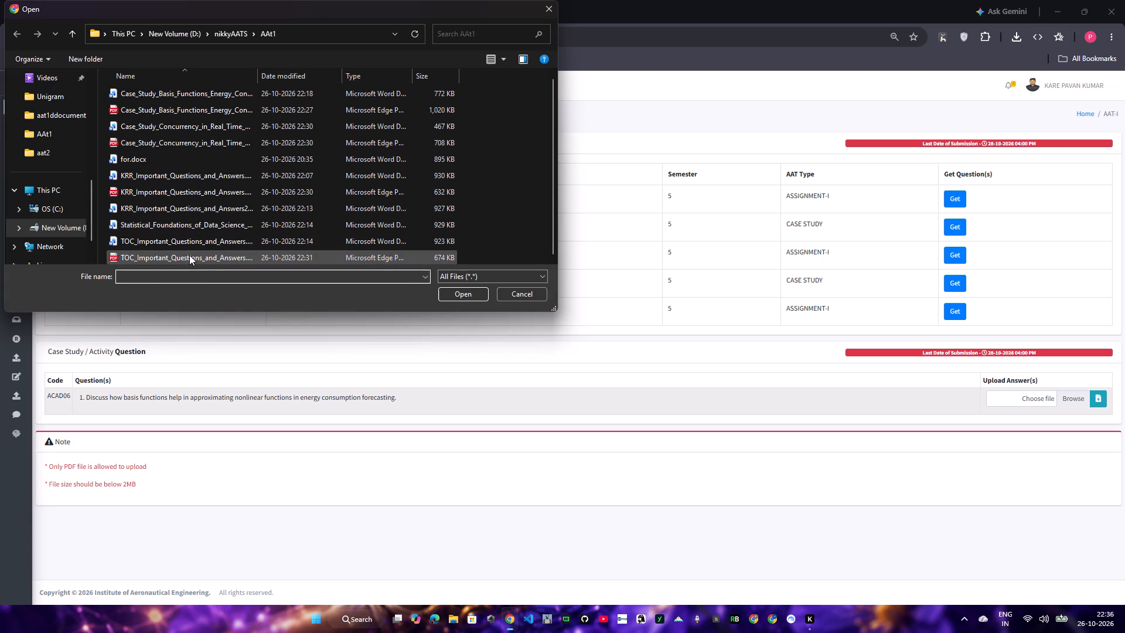
left_click(190, 255)
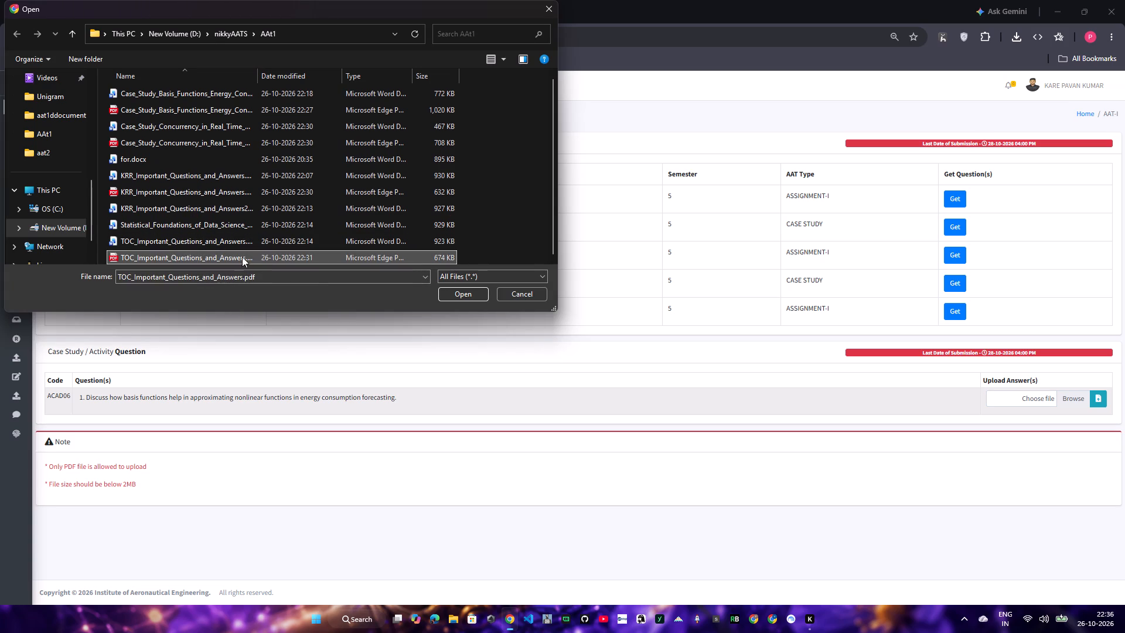
left_click(213, 198)
left_click(189, 150)
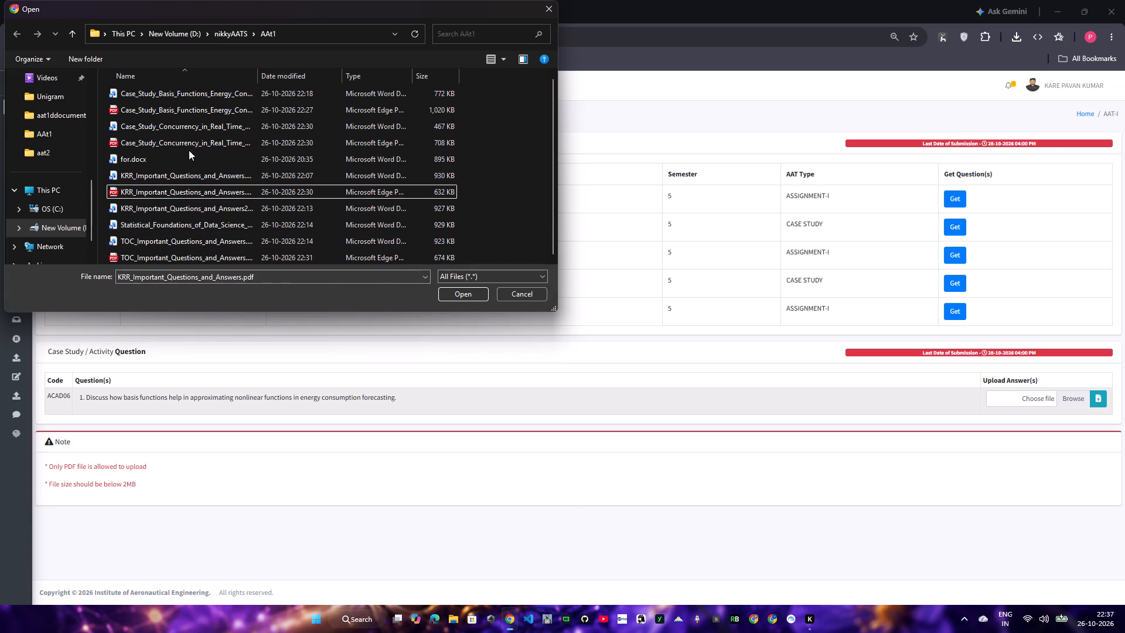
left_click(193, 144)
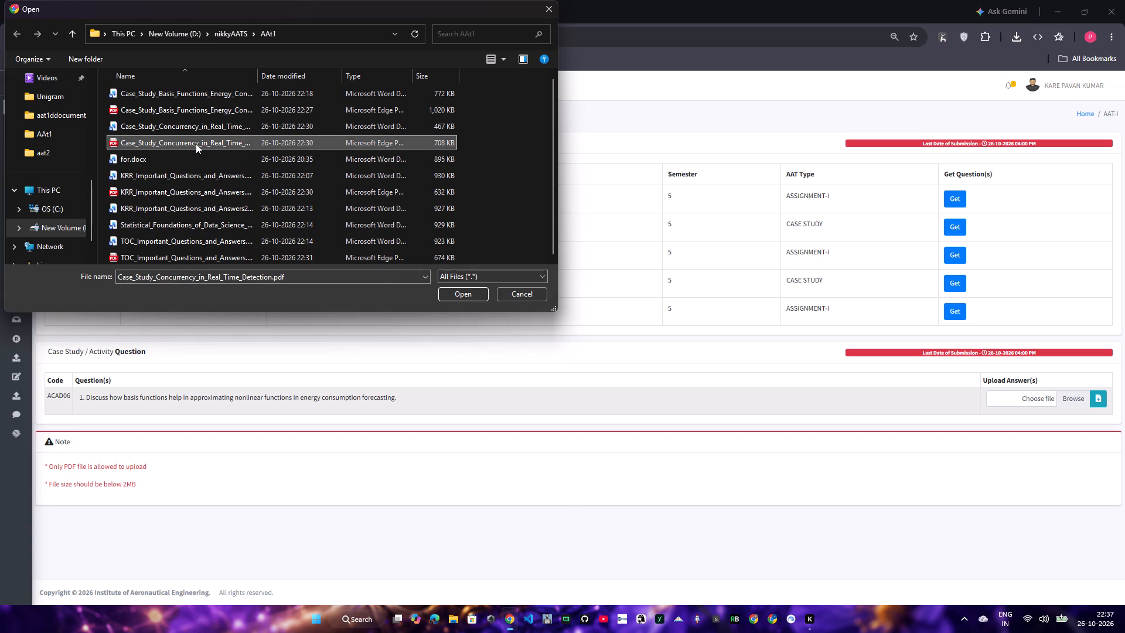
left_click(204, 193)
scroll(163, 182, "up", 1)
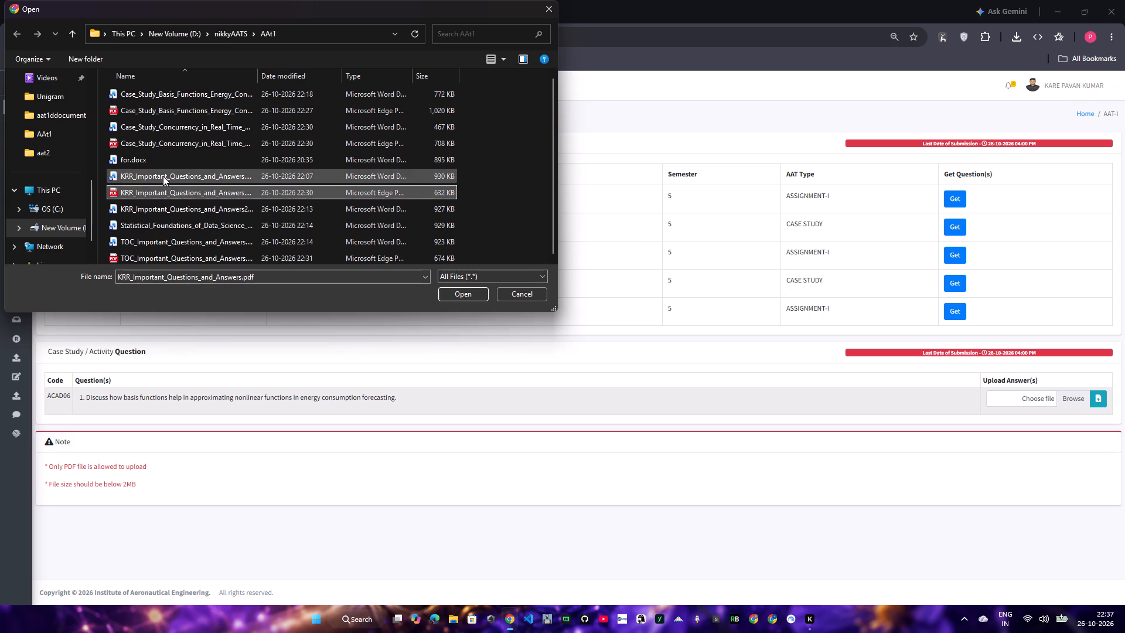
scroll(166, 182, "down", 3)
left_click(175, 106)
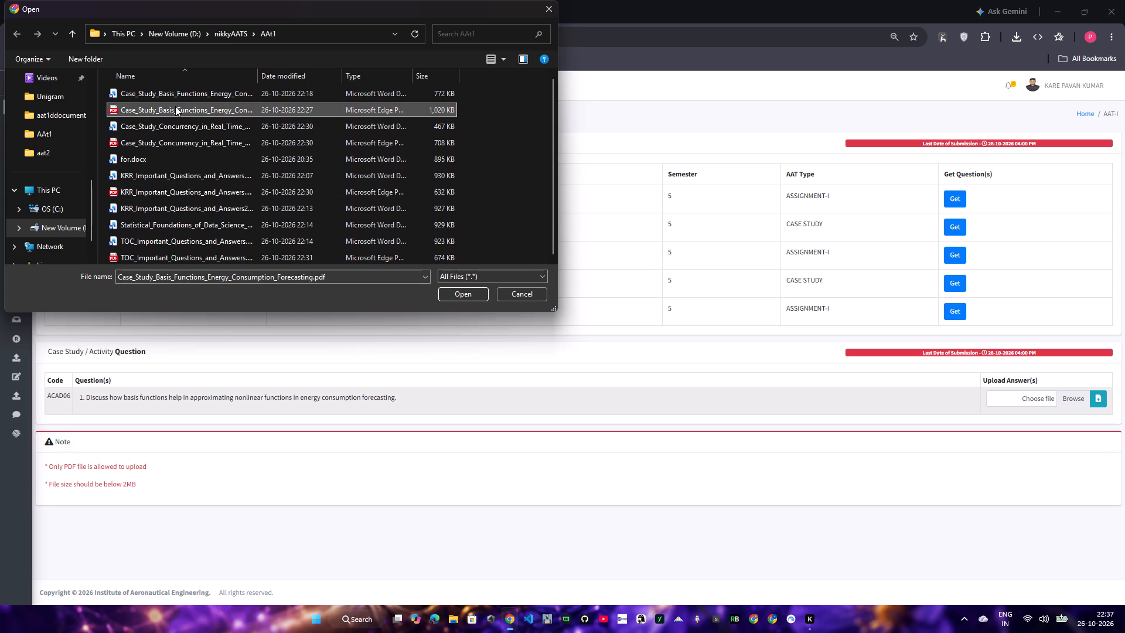
left_click(466, 296)
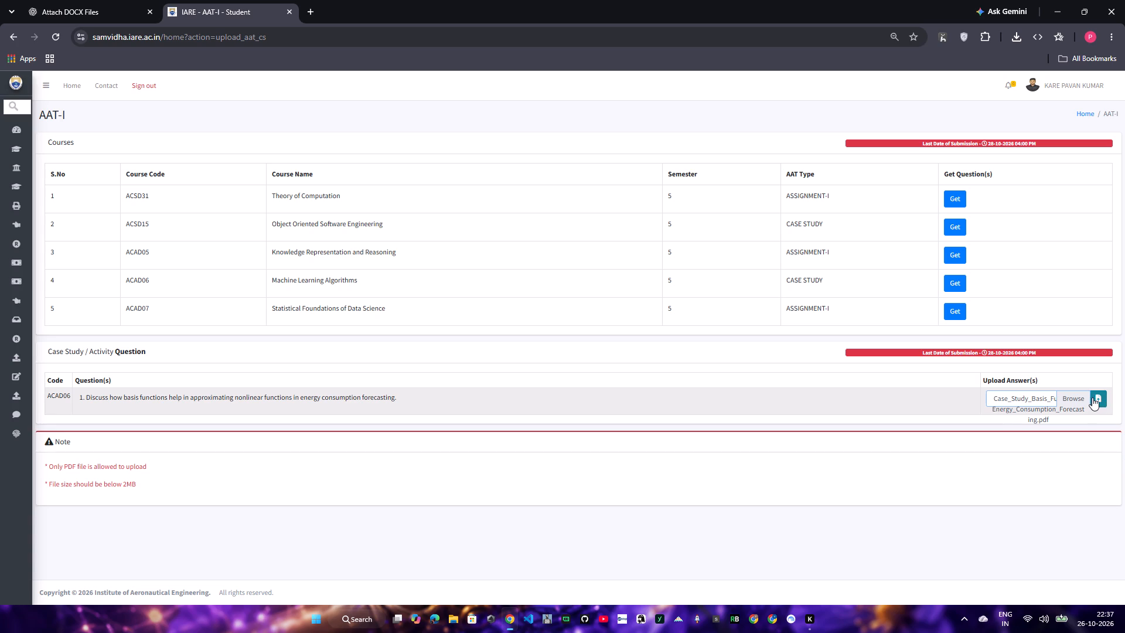
left_click(1095, 397)
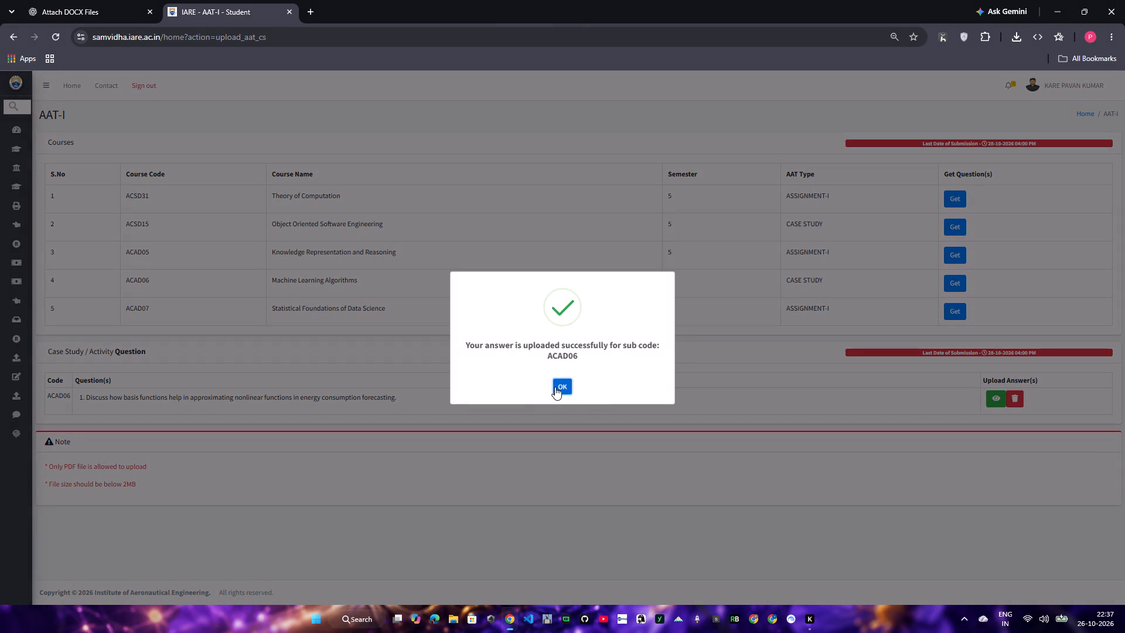
left_click(555, 387)
Load the assigned questions for Theory of Computation (ACSD31).
left_click(953, 196)
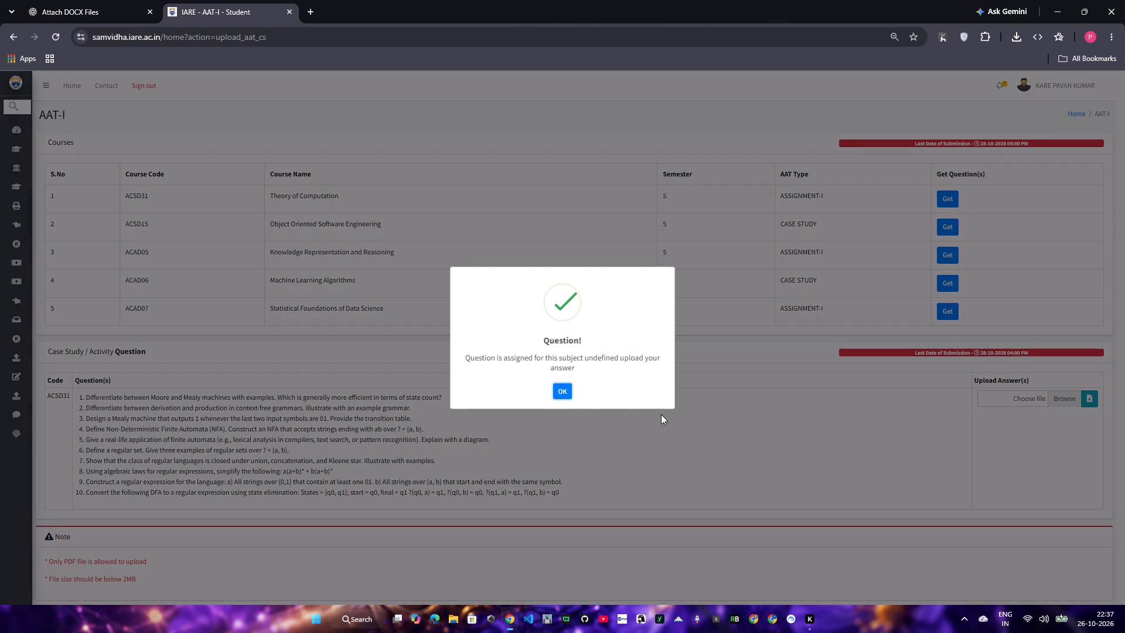
left_click(559, 390)
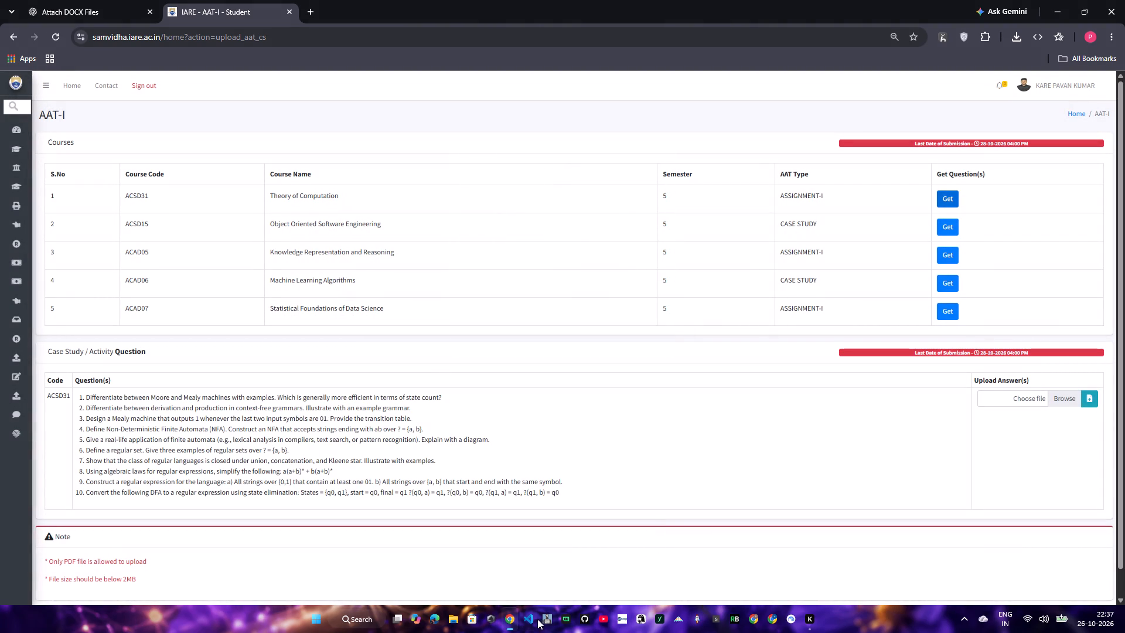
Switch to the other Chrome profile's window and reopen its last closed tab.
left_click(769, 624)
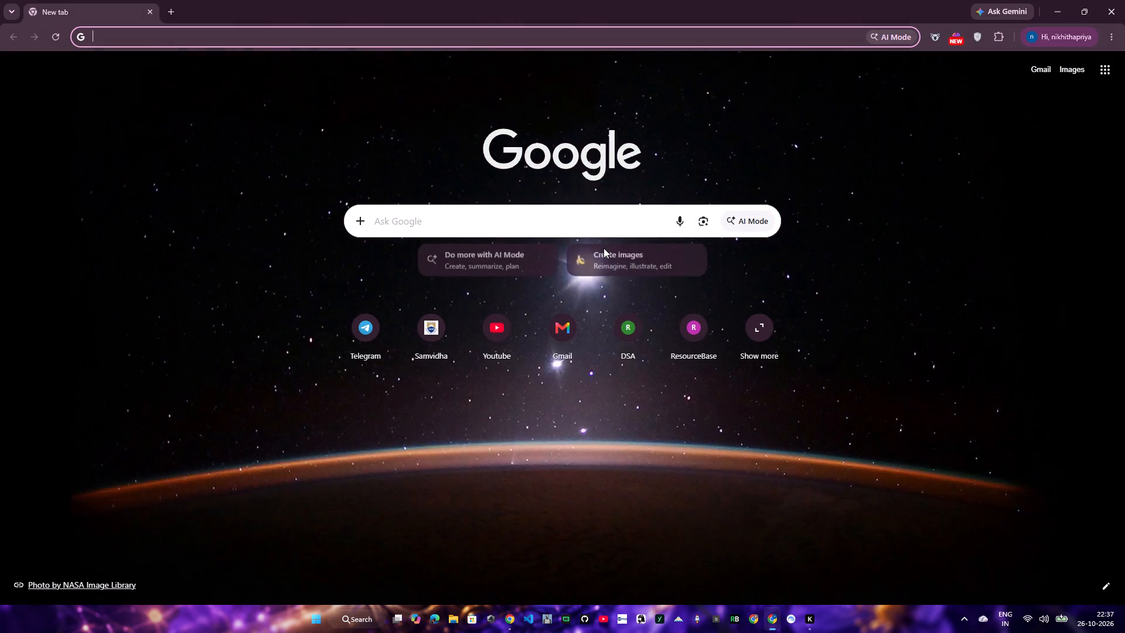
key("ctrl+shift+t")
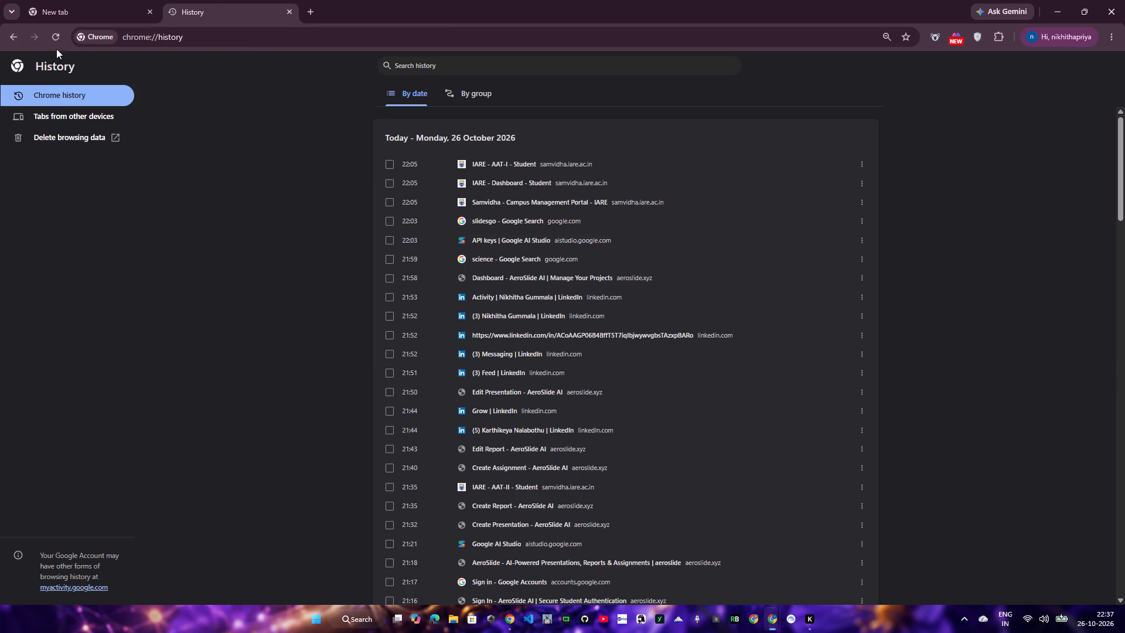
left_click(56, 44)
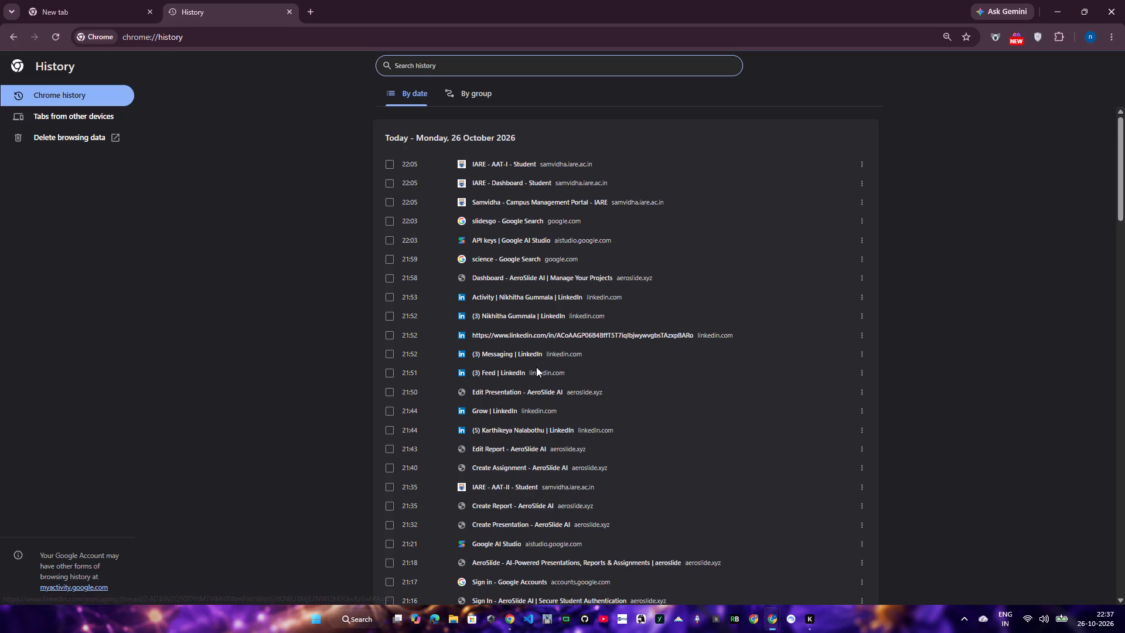
Look through the browsing history by date, from 26 October back to 24 October 2026.
scroll(536, 367, "down", 1)
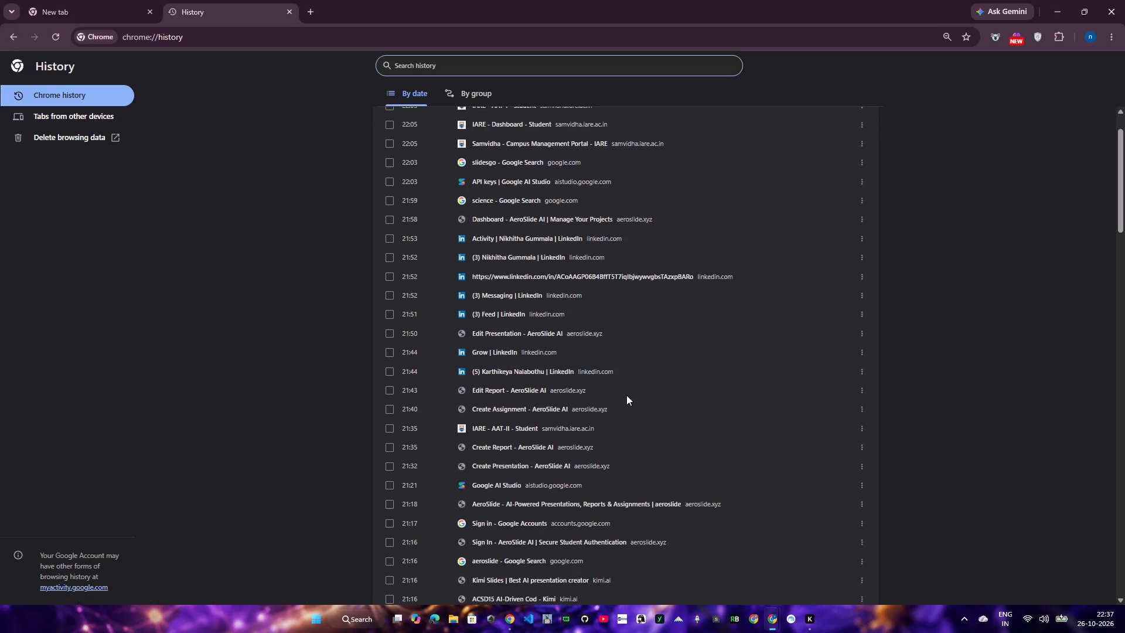
scroll(626, 398, "down", 2)
scroll(626, 398, "up", 3)
scroll(626, 398, "down", 9)
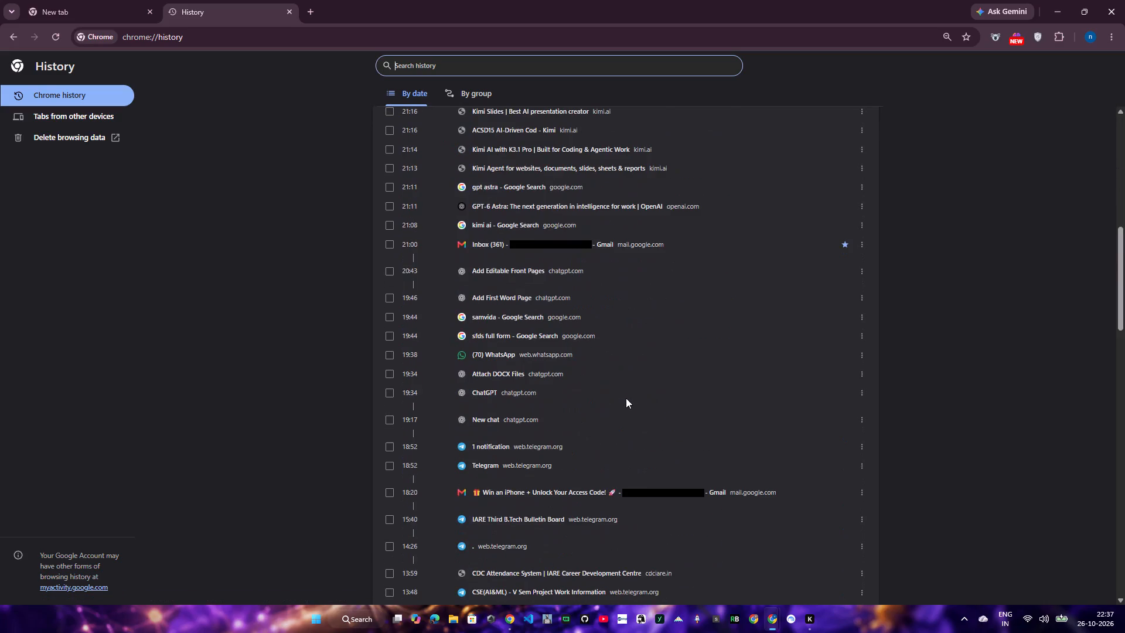
scroll(626, 397, "down", 3)
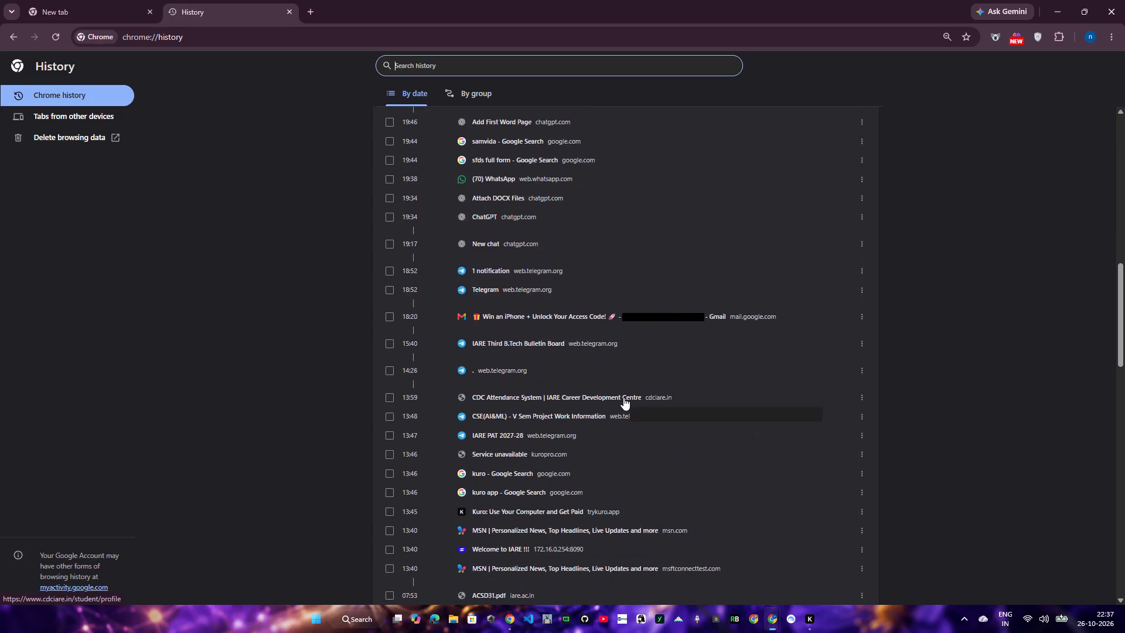
scroll(622, 399, "down", 7)
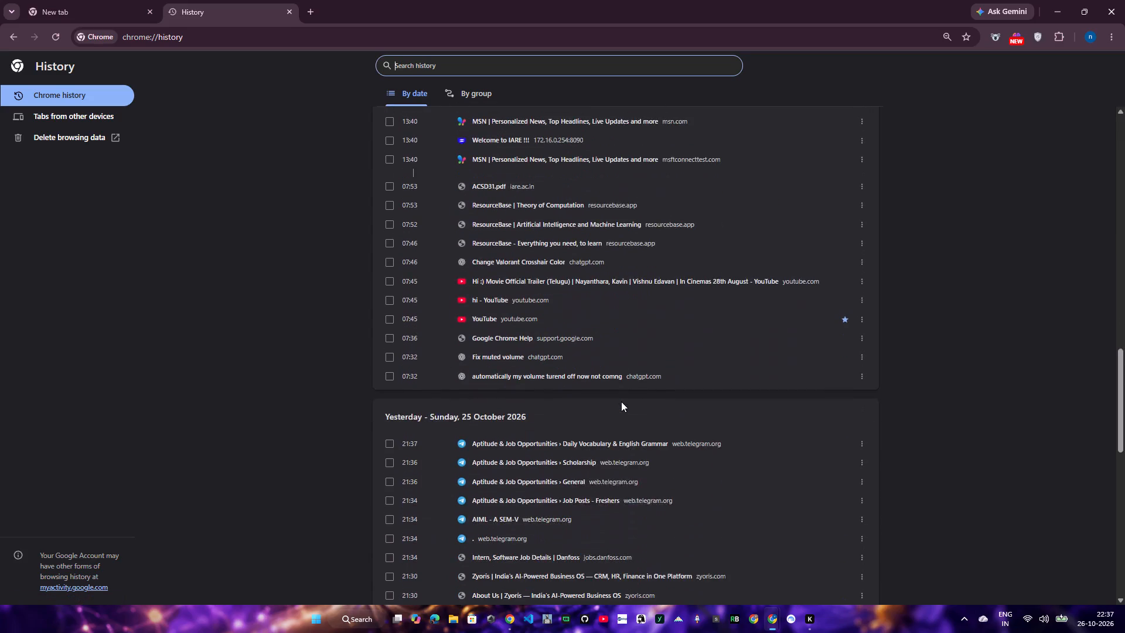
scroll(621, 403, "down", 5)
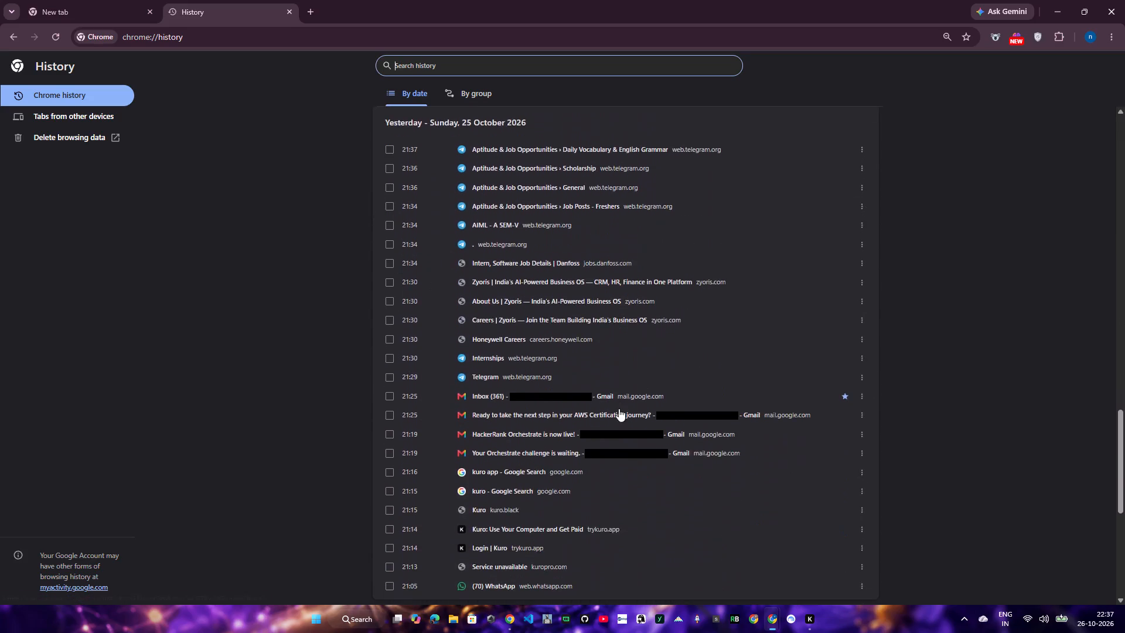
scroll(618, 409, "down", 4)
scroll(616, 411, "up", 16)
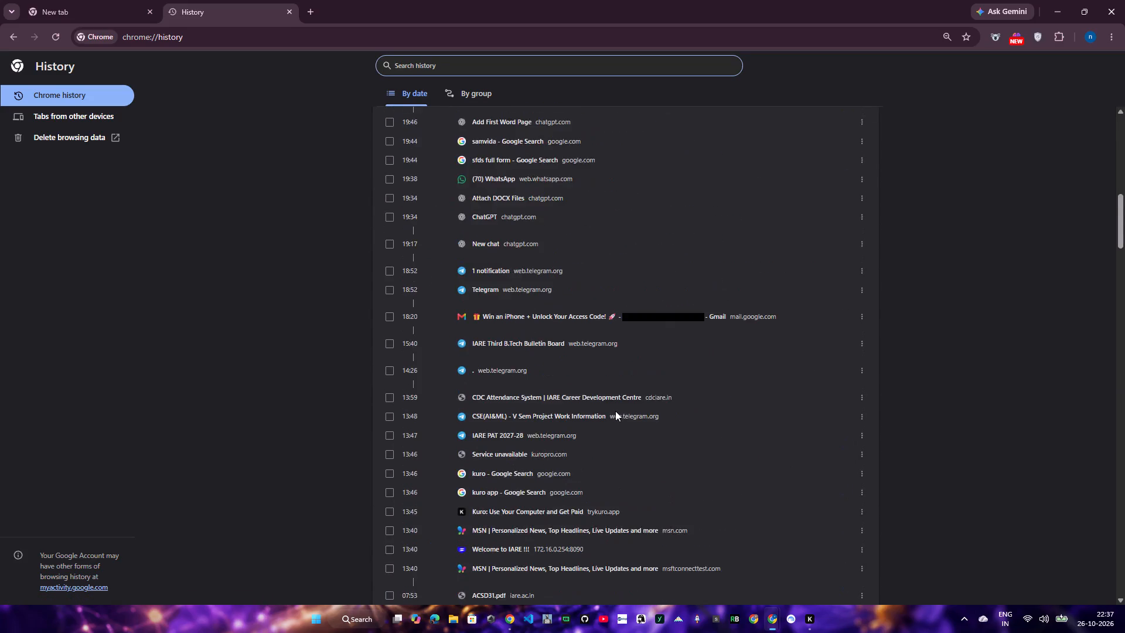
scroll(615, 409, "down", 17)
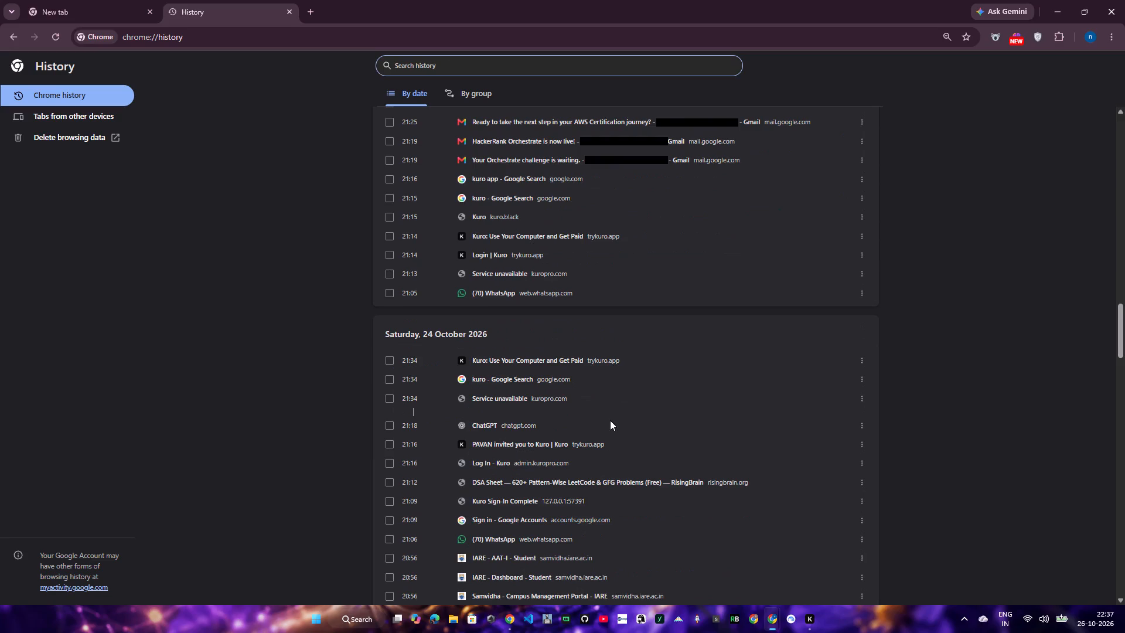
scroll(609, 421, "down", 5)
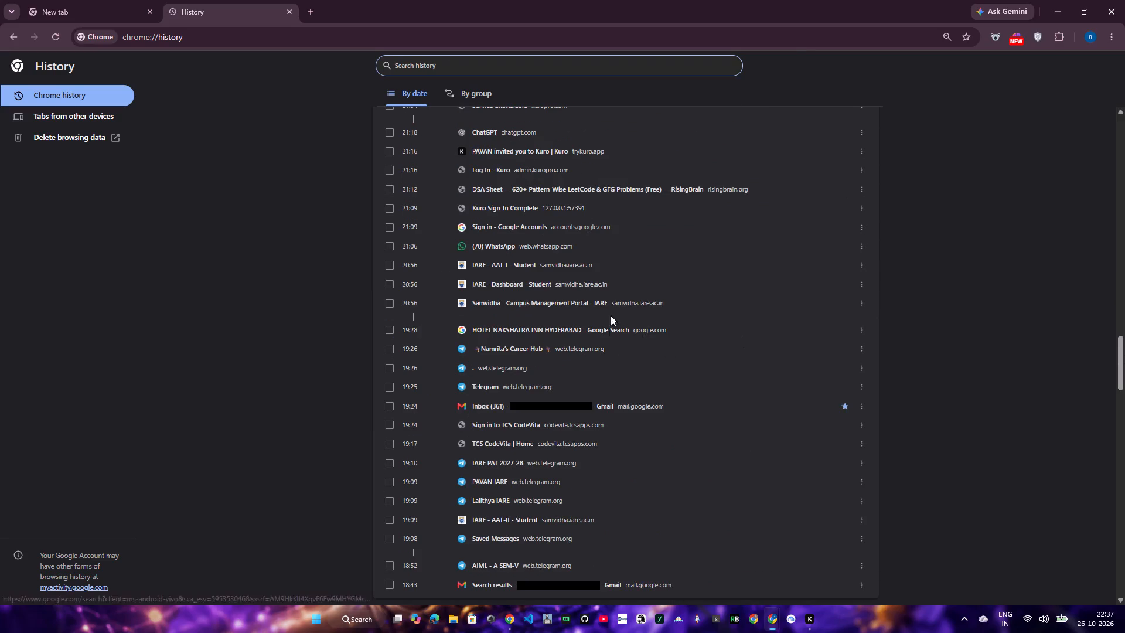
Close the browsing history window and return to the AAT-I page with the Theory of Computation questions.
left_click(1124, 0)
left_click(1124, 6)
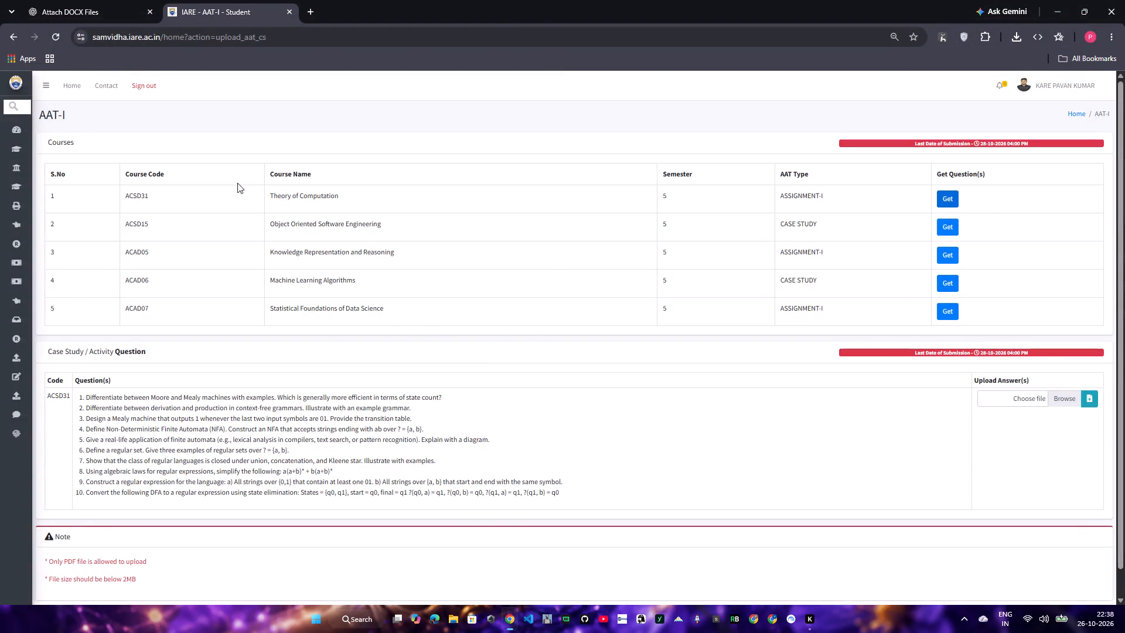
Open File Explorer.
left_click(461, 617)
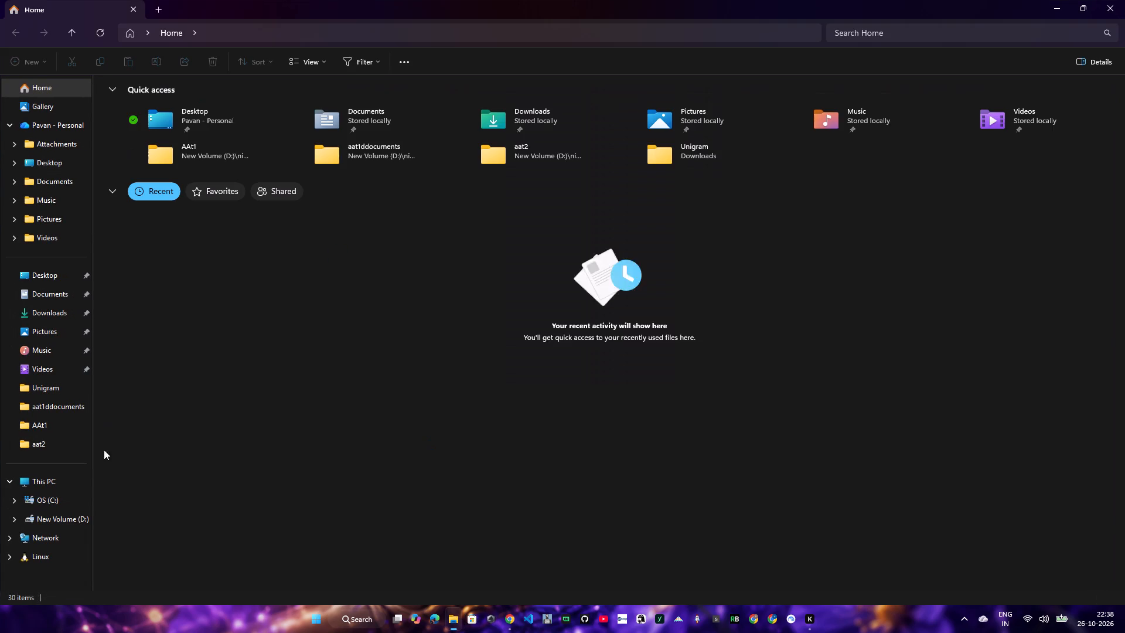
In File Explorer, permanently delete TOC_Important_Questions_and_Answers.pdf from the AAt1 folder inside nikkyAATS on drive D.
left_click(42, 511)
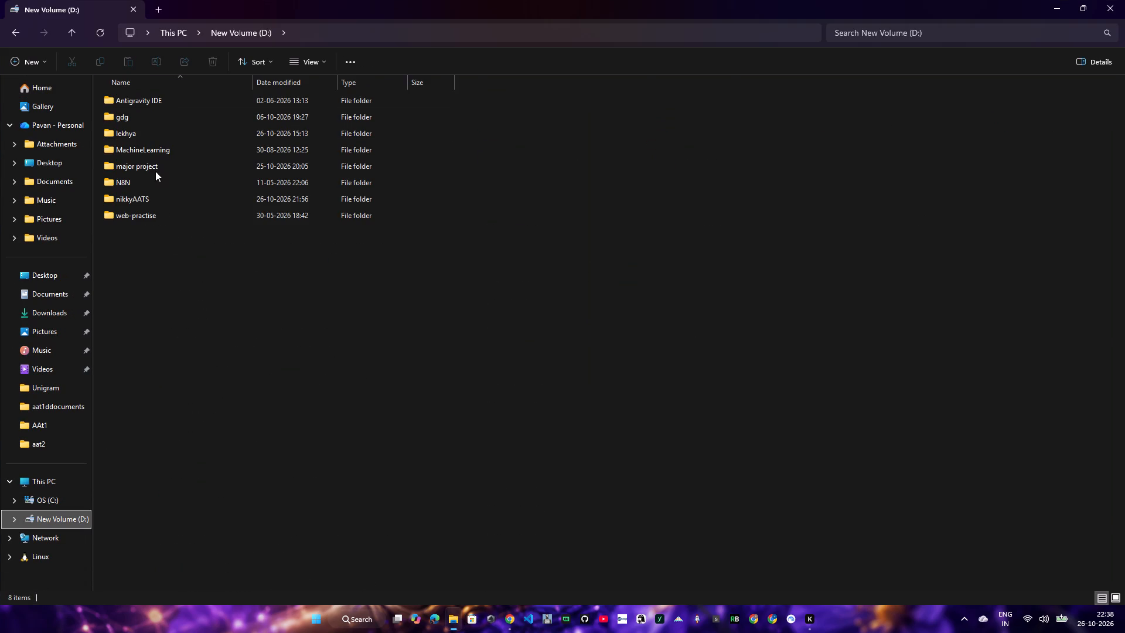
left_click(149, 196)
left_click(149, 196)
left_click(146, 203)
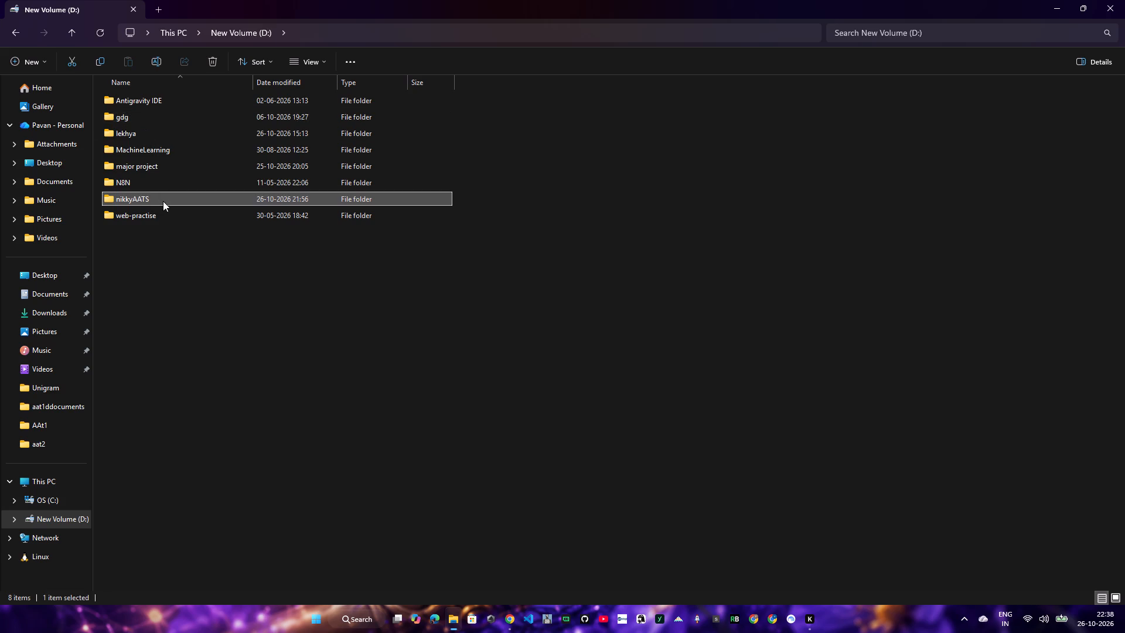
double_click(161, 196)
double_click(157, 104)
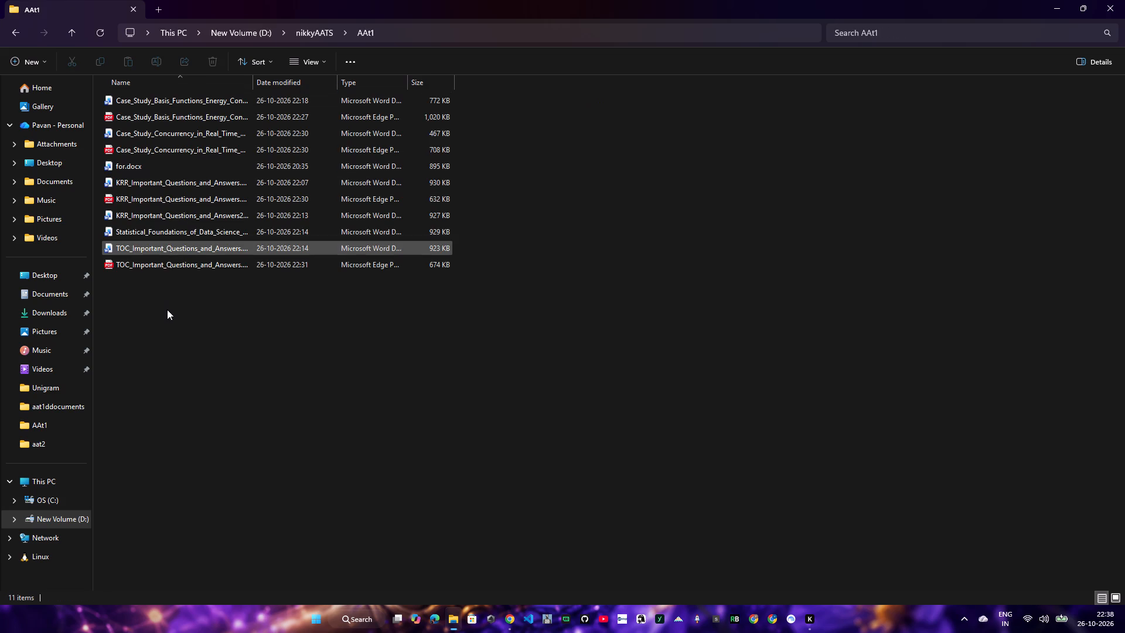
left_click_drag(166, 309, 173, 268)
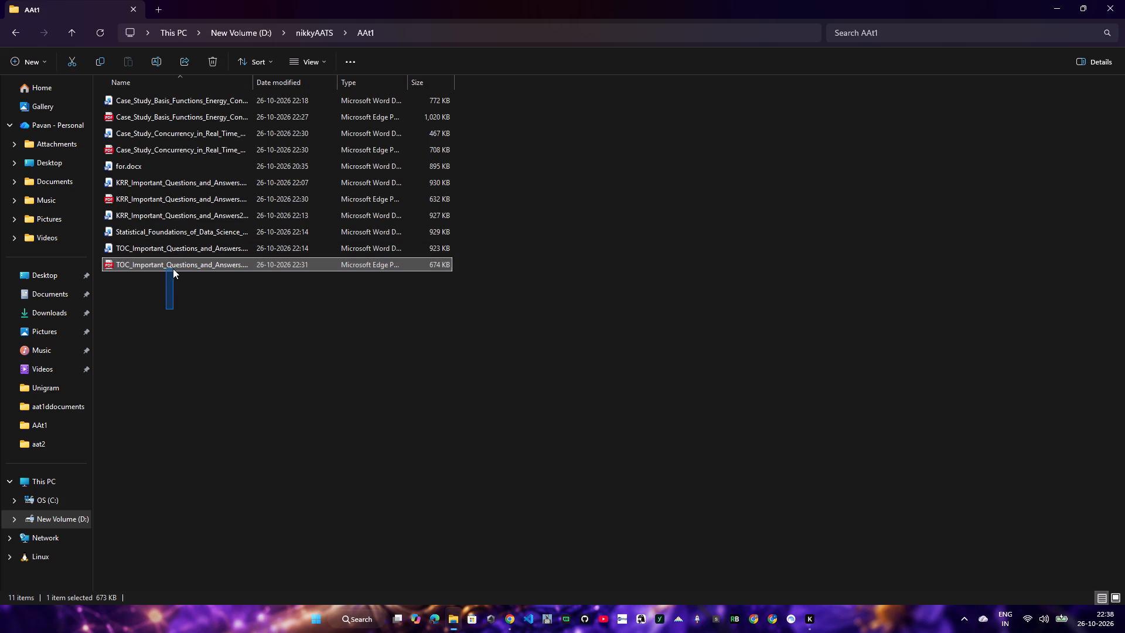
key("shift+Delete")
key("Return")
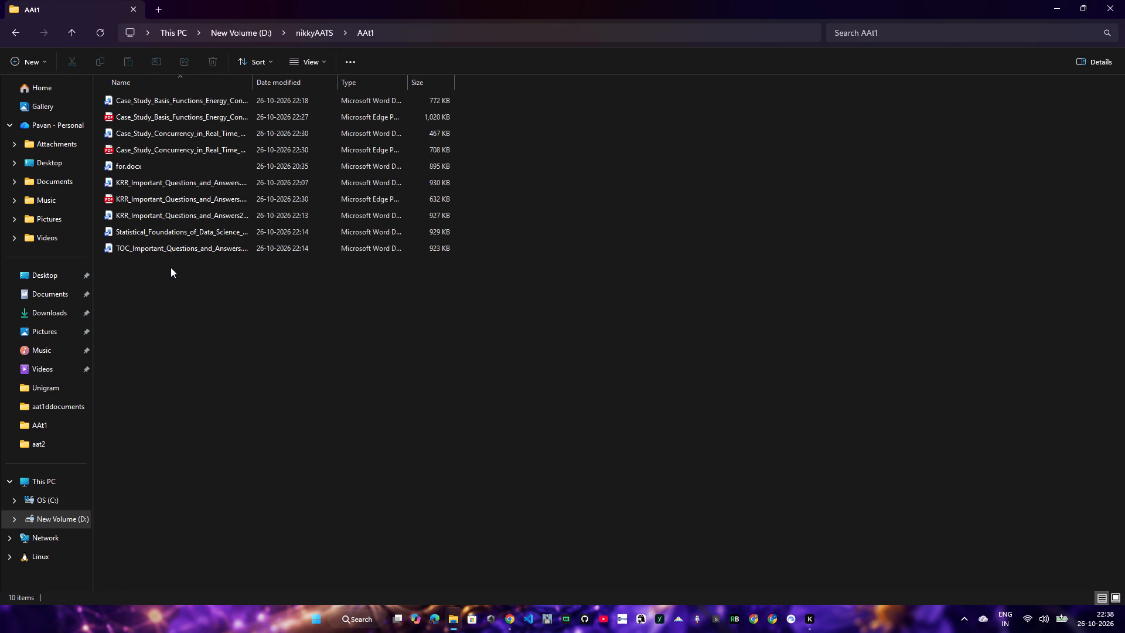
Open TOC_Important_Questions_and_Answers.docx in Word, export it as a PDF to D:\nikkyAATS\AAt1, and close the document.
double_click(152, 244)
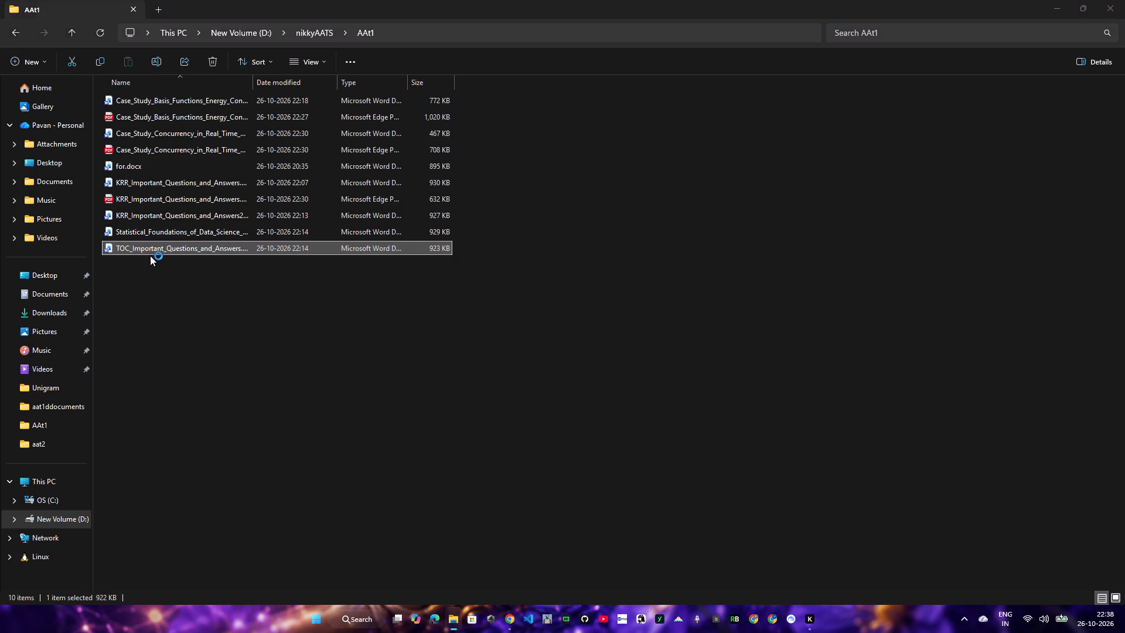
left_click(23, 36)
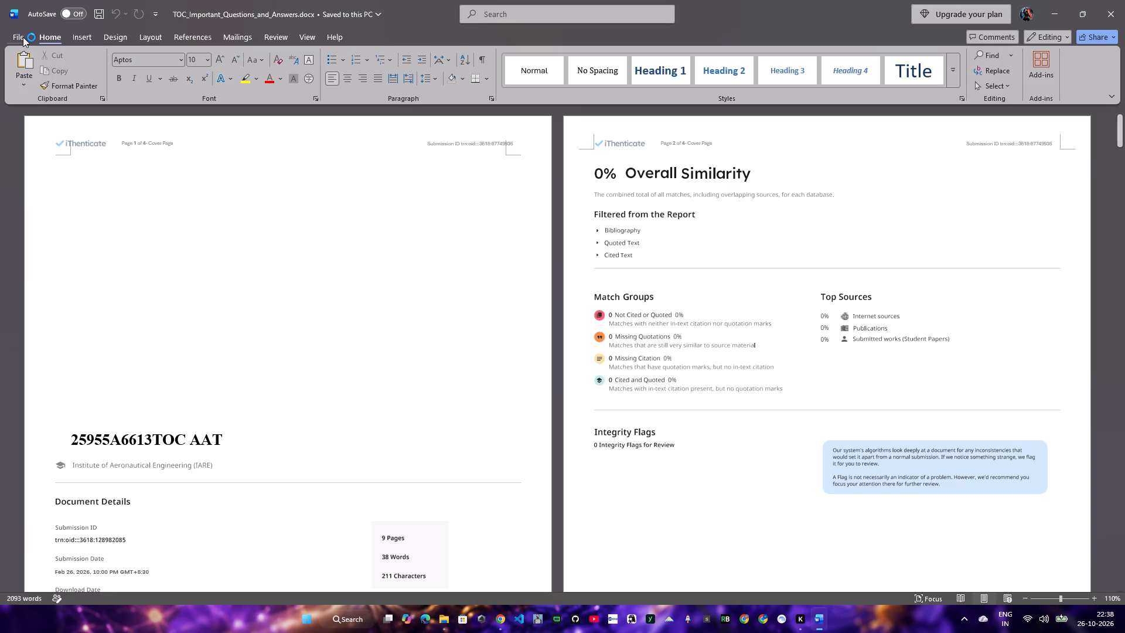
left_click(32, 258)
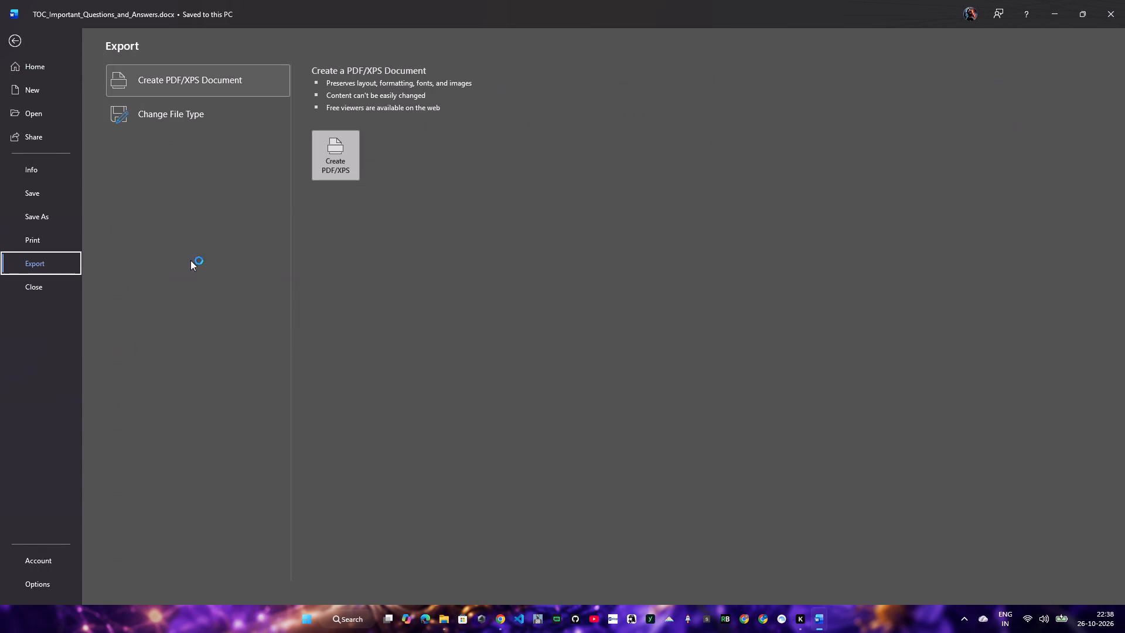
left_click(353, 162)
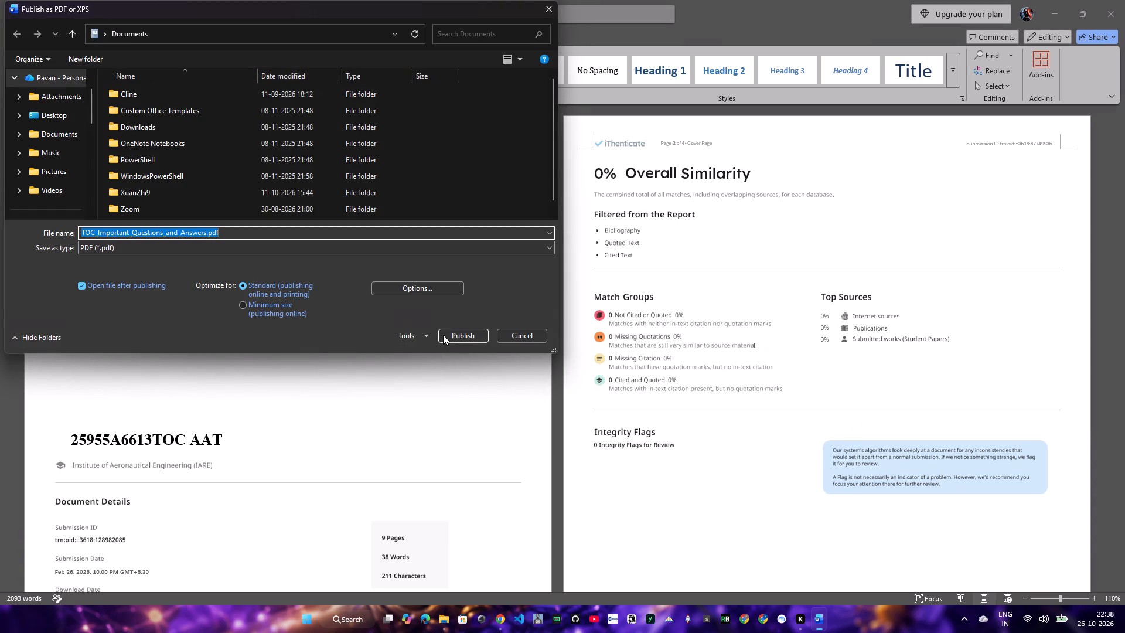
scroll(34, 154, "down", 6)
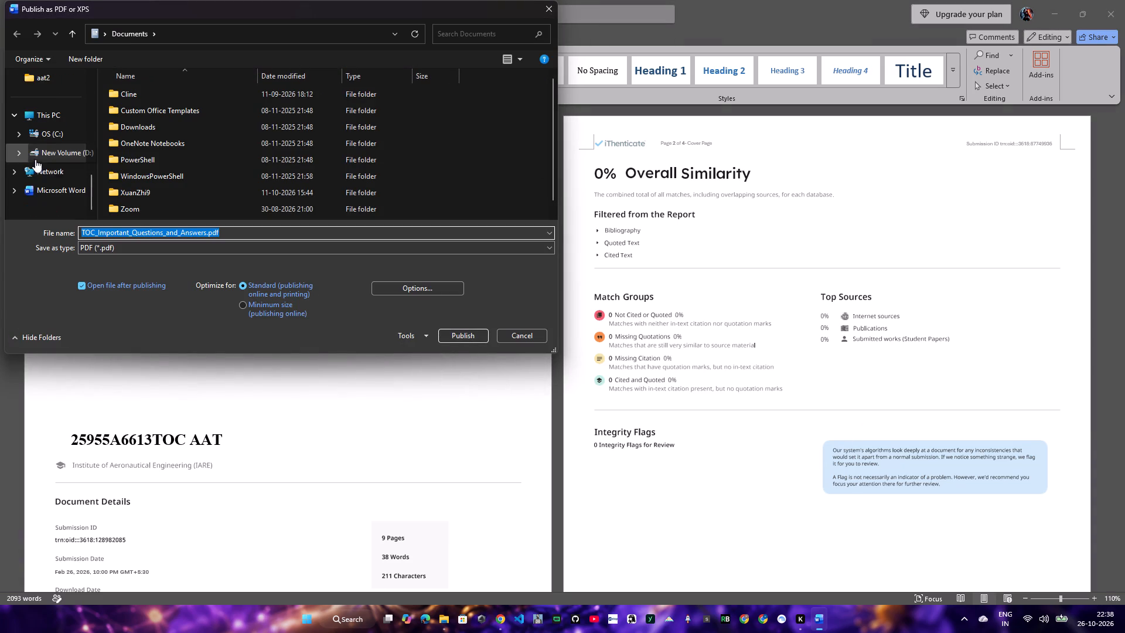
left_click(68, 152)
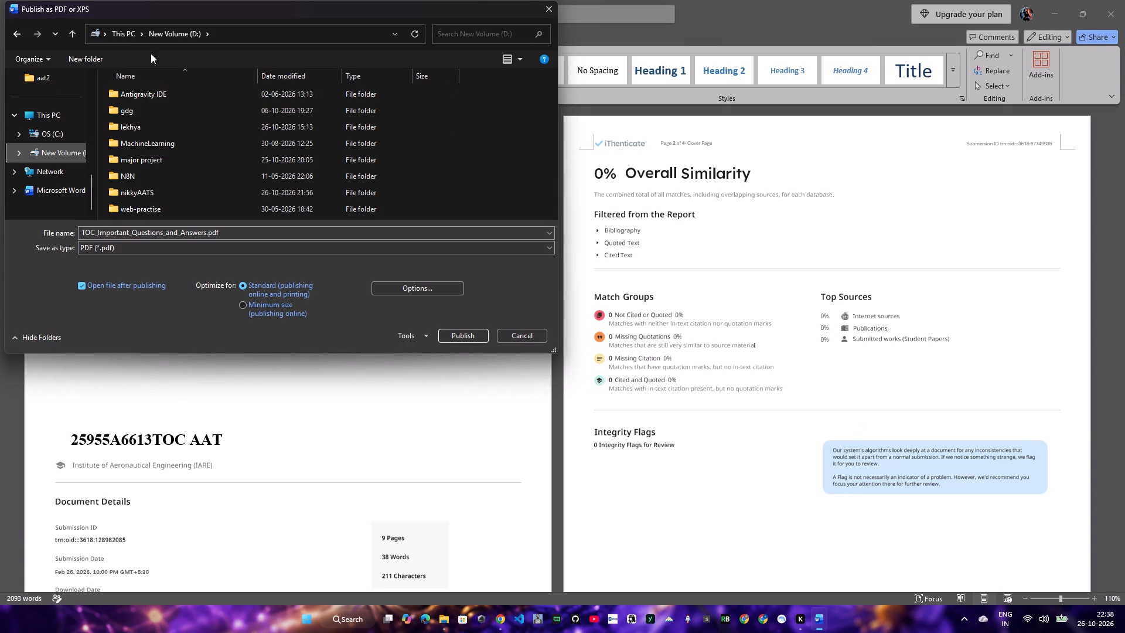
double_click(139, 187)
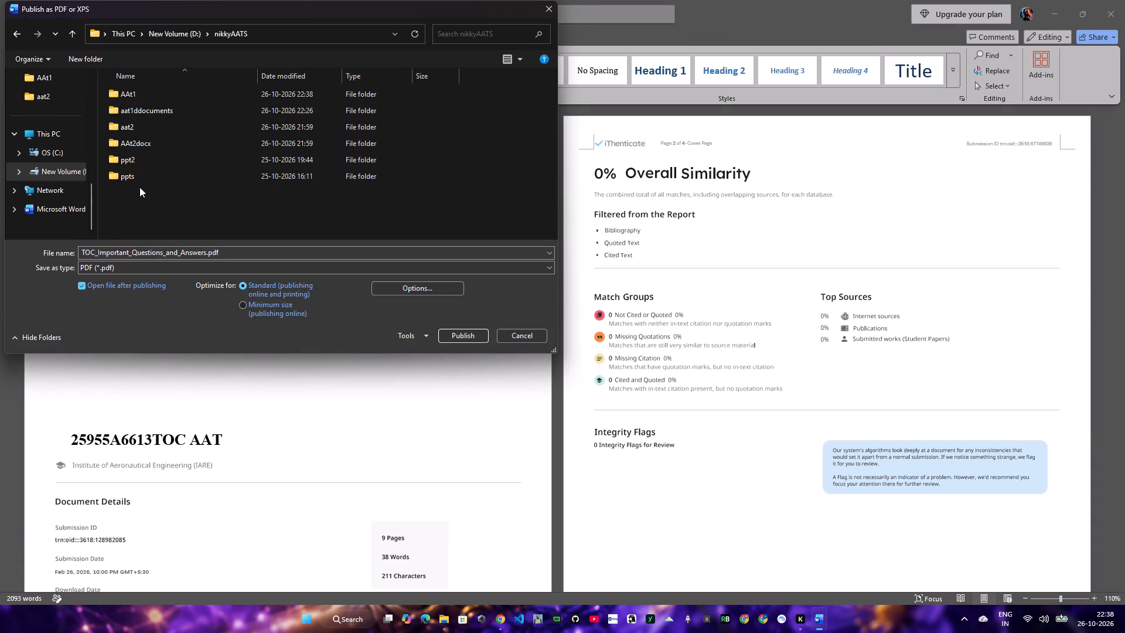
double_click(146, 98)
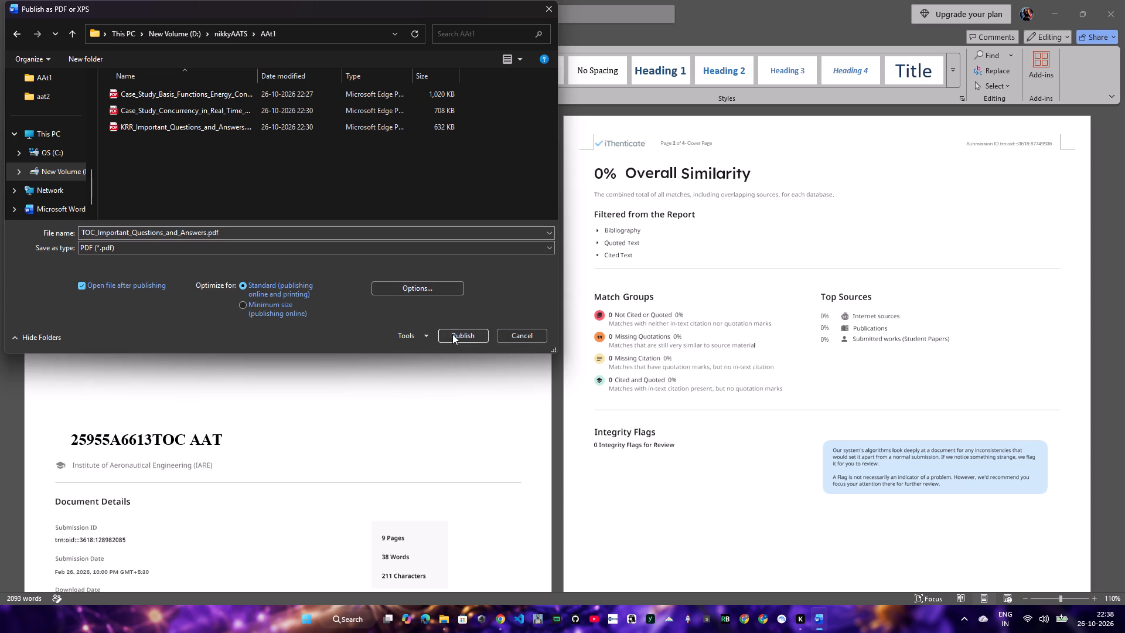
left_click(452, 334)
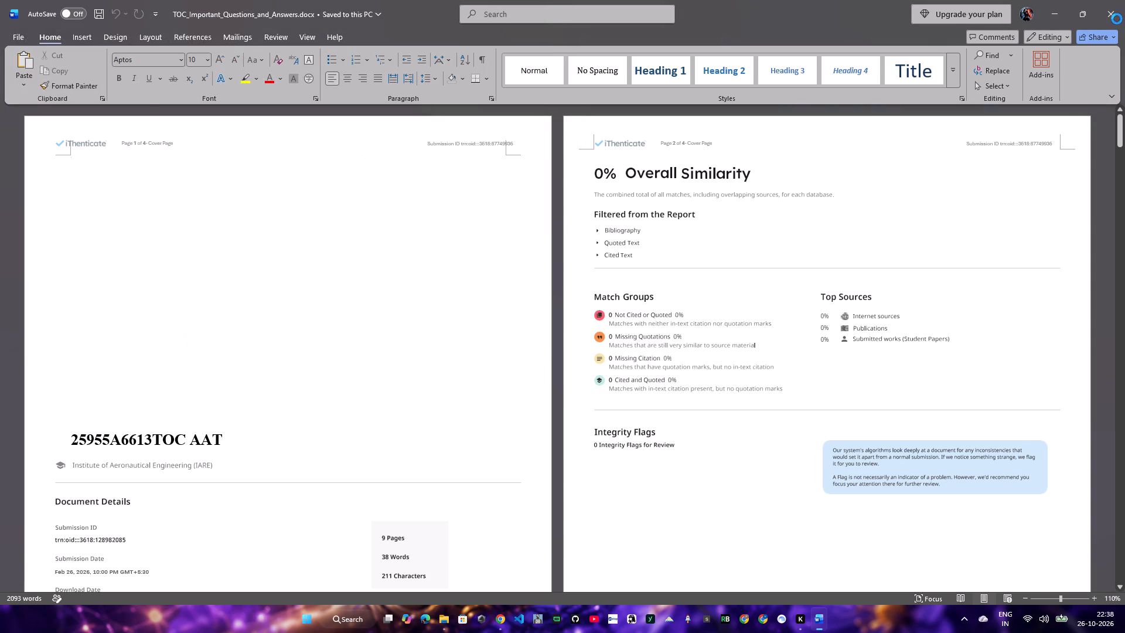
left_click(1113, 14)
left_click(1113, 14)
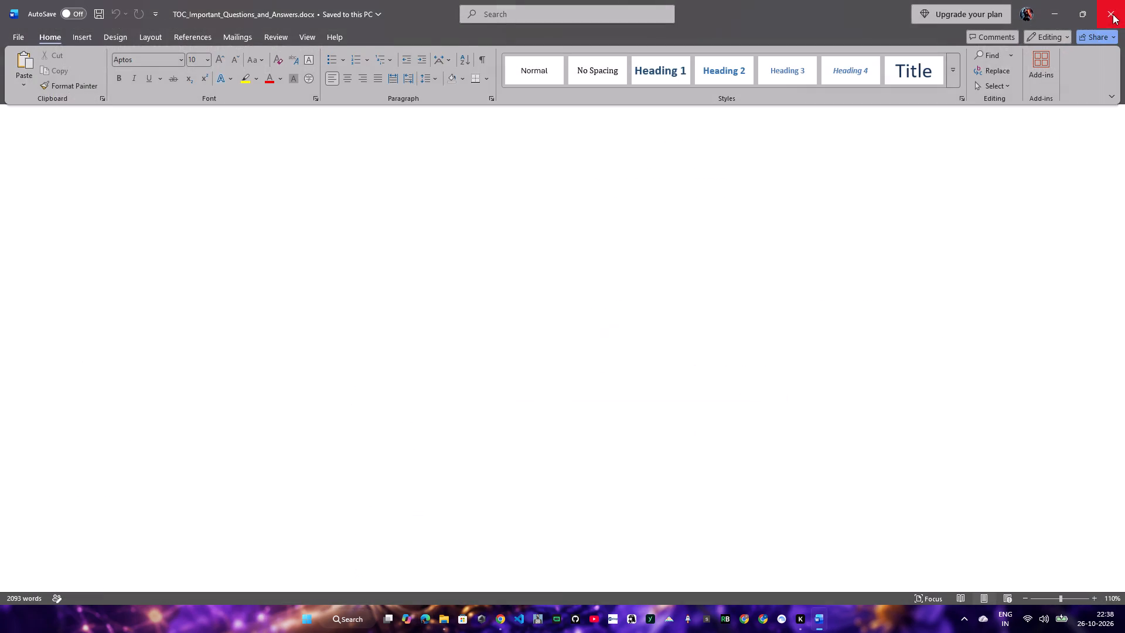
Rename the newly exported TOC_Important_Questions_and_Answers.pdf as toc and close the folder window.
right_click(199, 258)
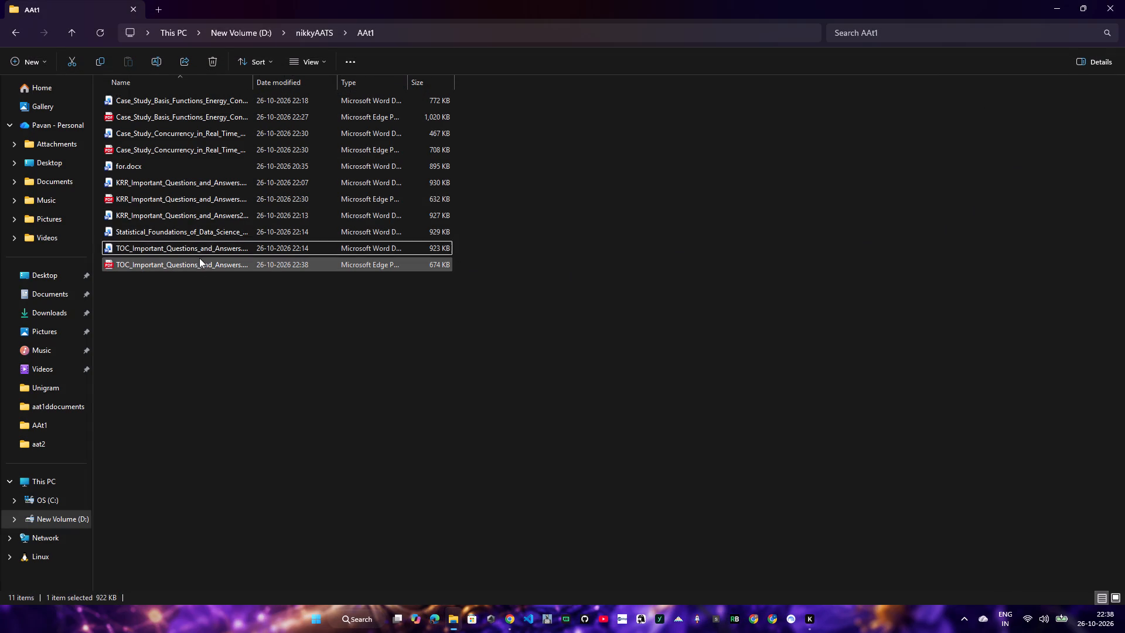
left_click(190, 263)
right_click(188, 263)
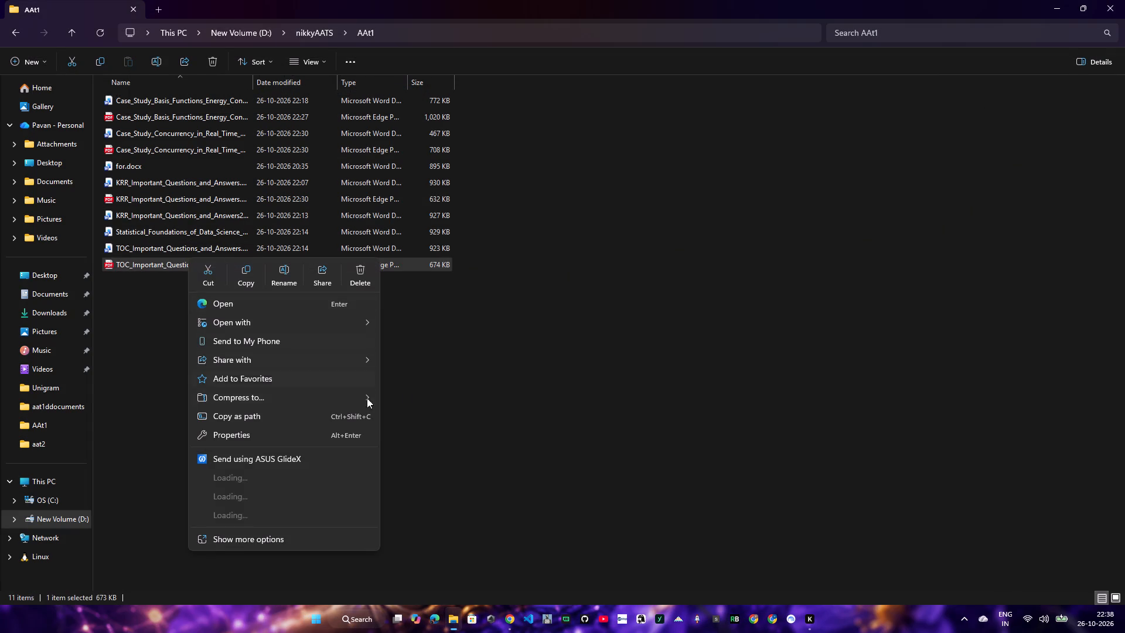
left_click(285, 270)
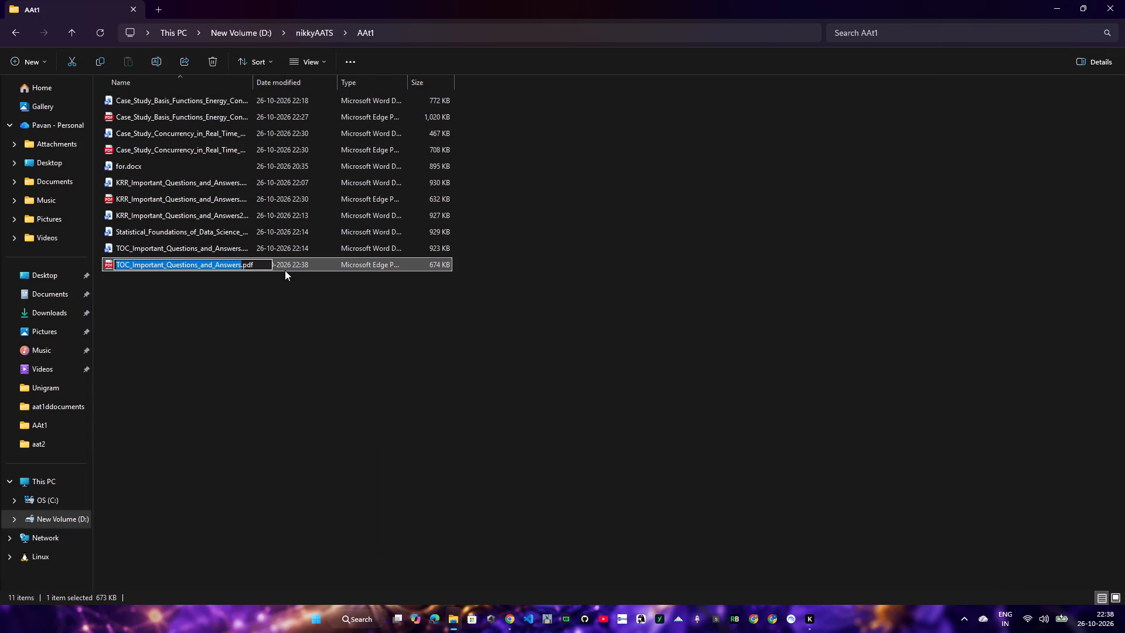
key("BackSpace")
type("toc")
key("Return")
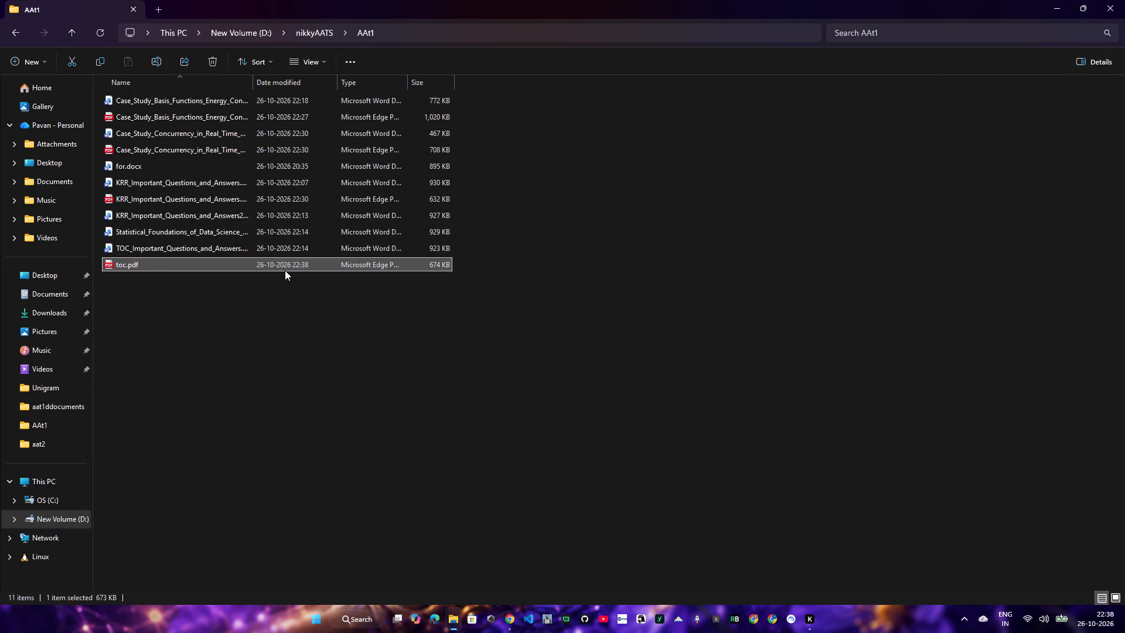
left_click(1123, 0)
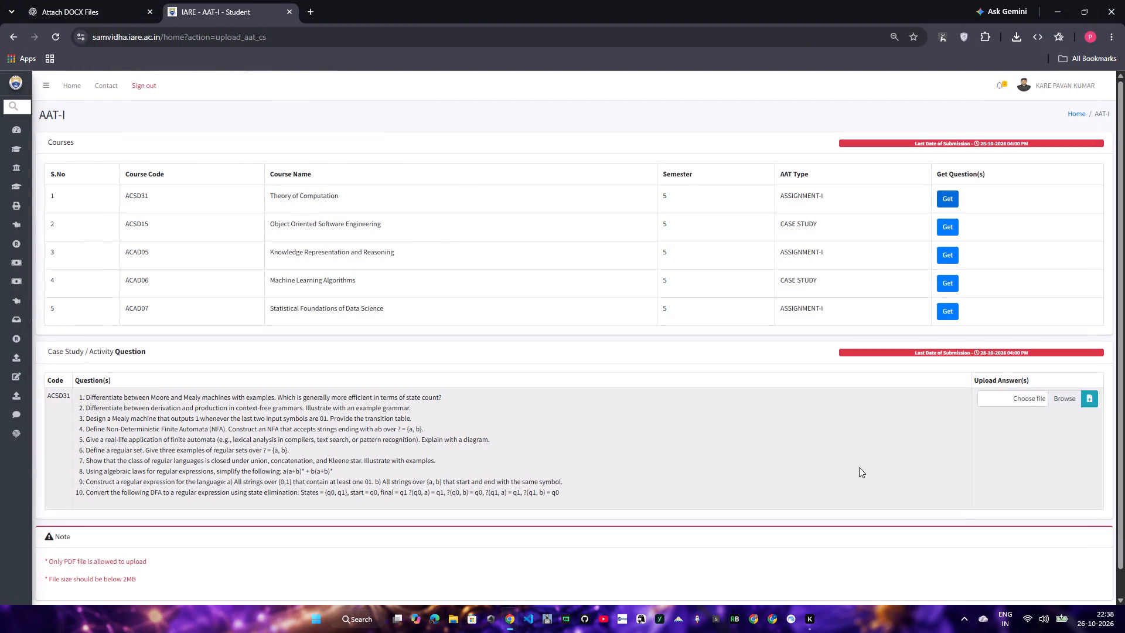
Get the Theory of Computation (ACSD31) questions on the AAT-I page and submit toc.pdf from the AAt1 folder as the answer.
left_click(948, 200)
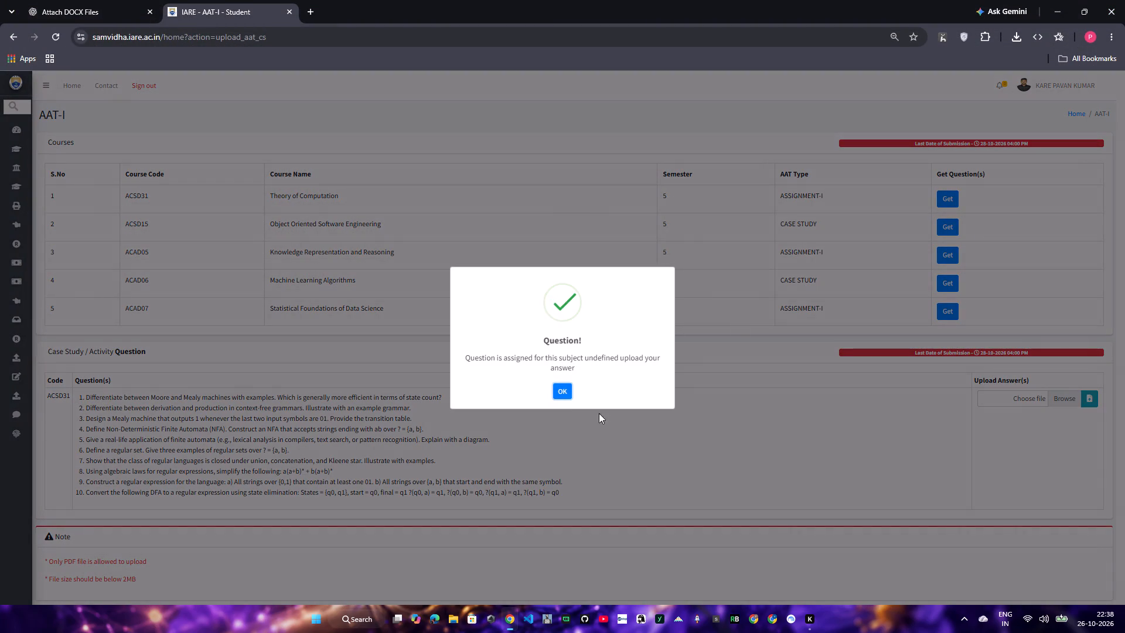
left_click(568, 390)
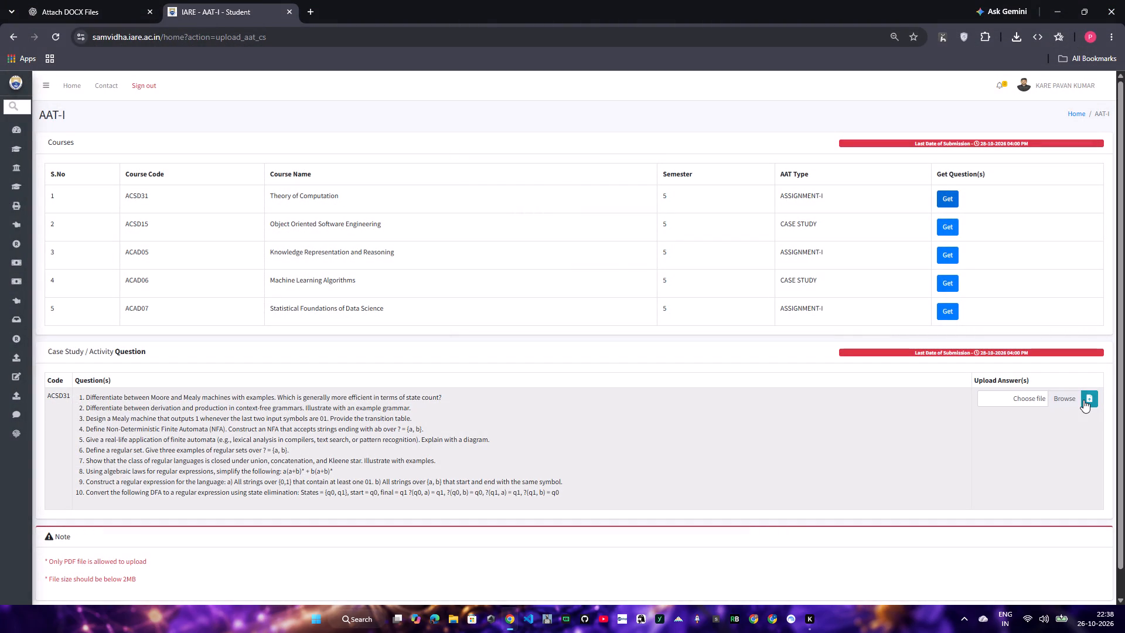
left_click(1086, 400)
left_click(541, 382)
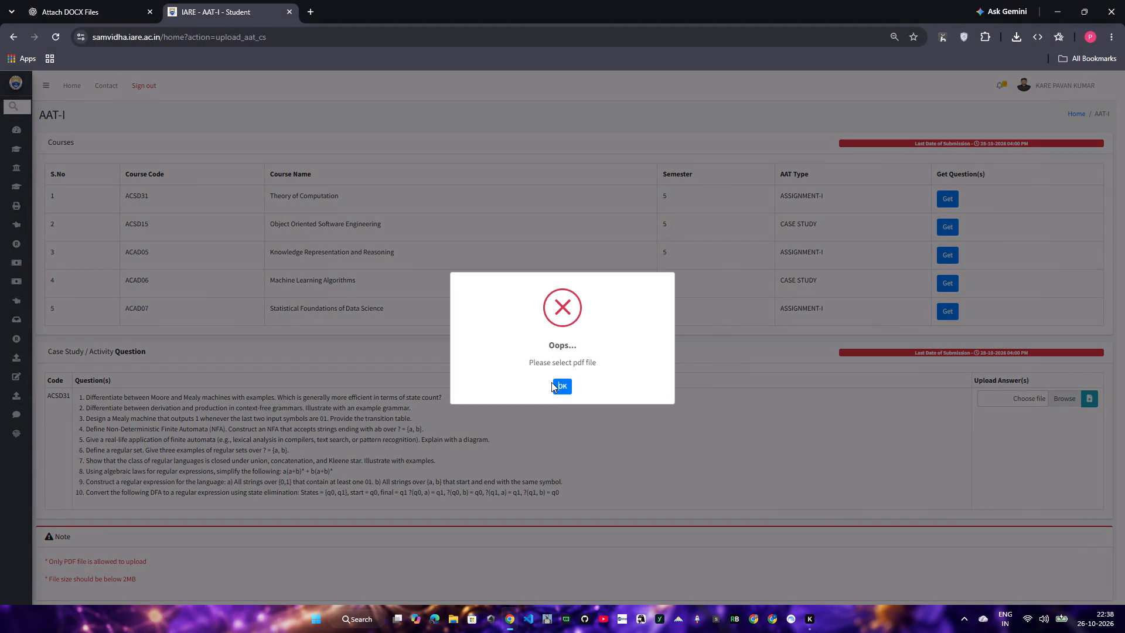
left_click(551, 382)
left_click(573, 386)
left_click(572, 389)
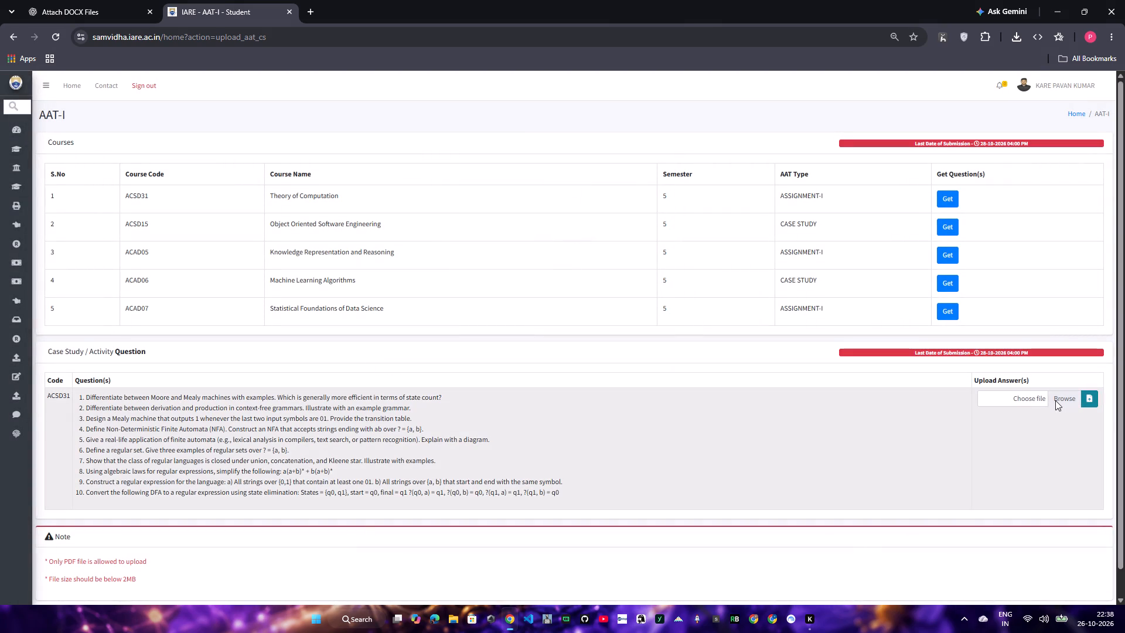
left_click(1056, 400)
scroll(229, 184, "down", 4)
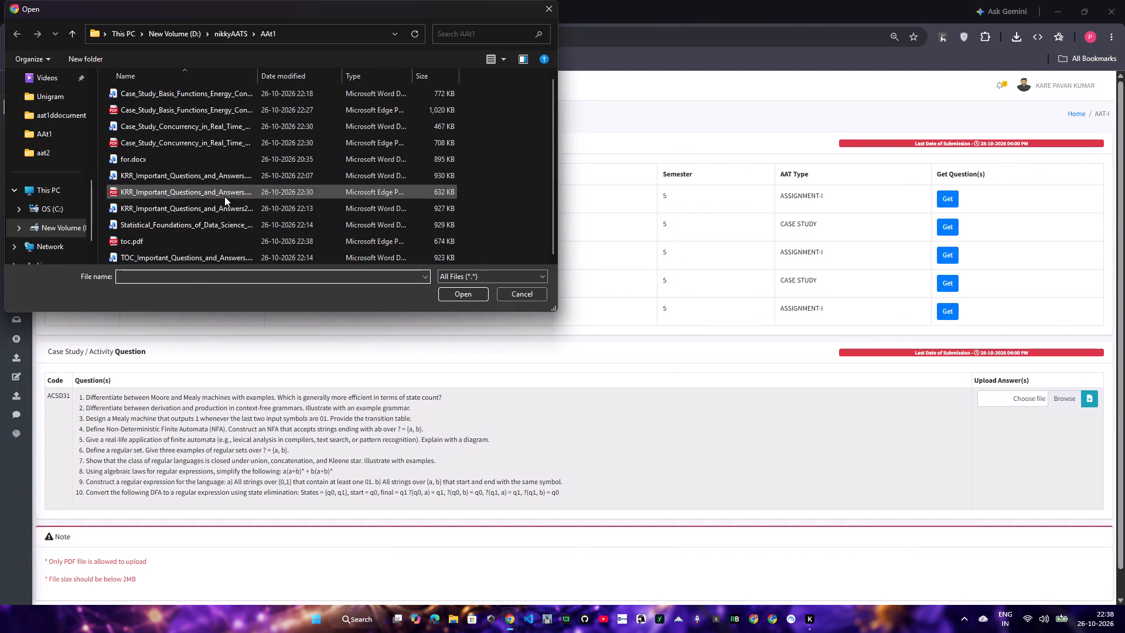
scroll(224, 196, "down", 2)
left_click(146, 240)
left_click(465, 287)
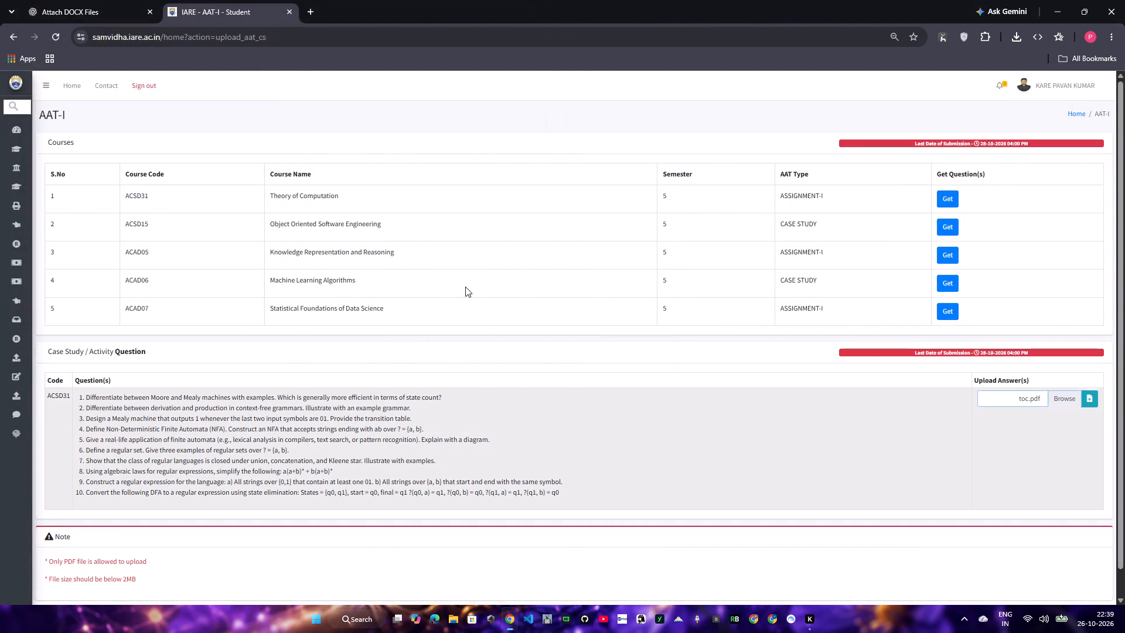
left_click(1092, 399)
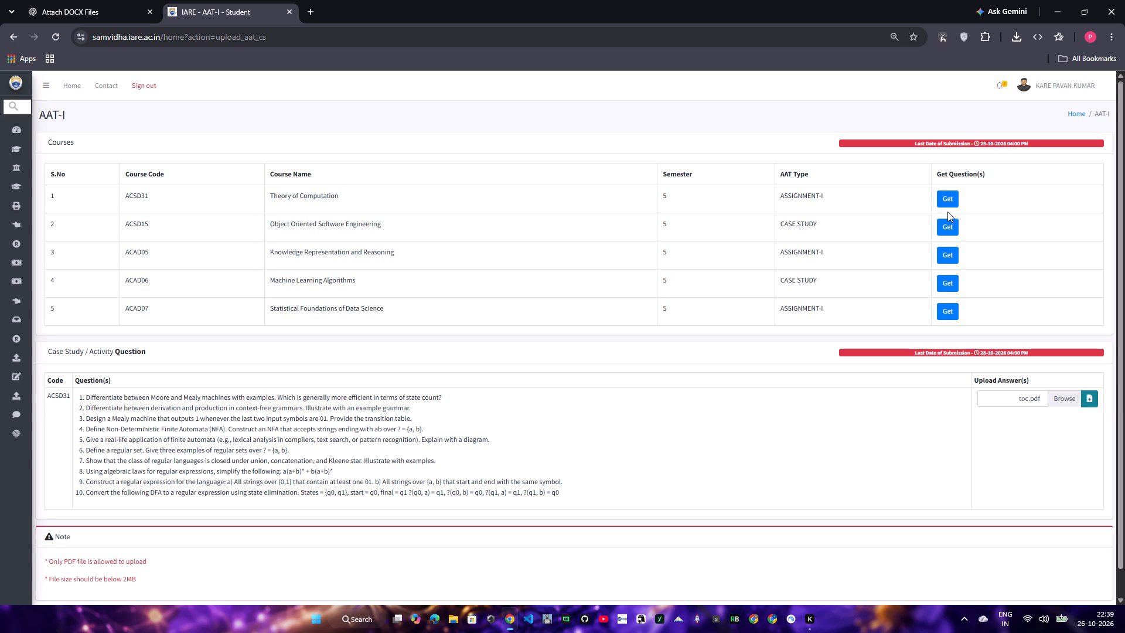
Switch to File Explorer and open TOC_Important_Questions_and_Answers.docx from D:\nikkyAATS\AAt1 in Word.
left_click(458, 621)
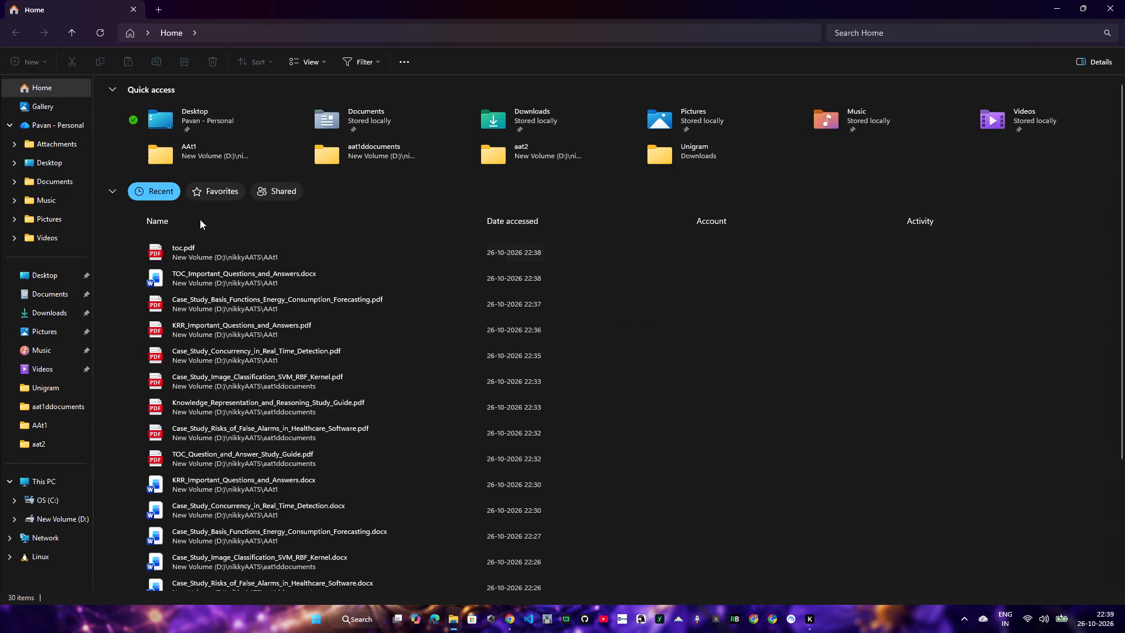
left_click(63, 515)
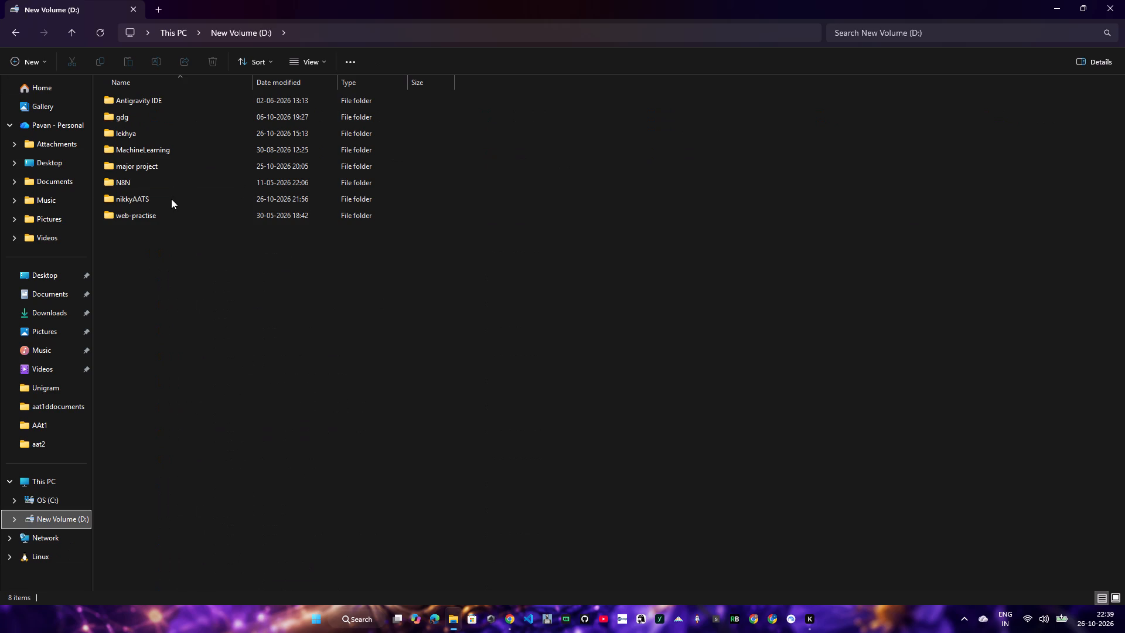
double_click(172, 204)
double_click(196, 103)
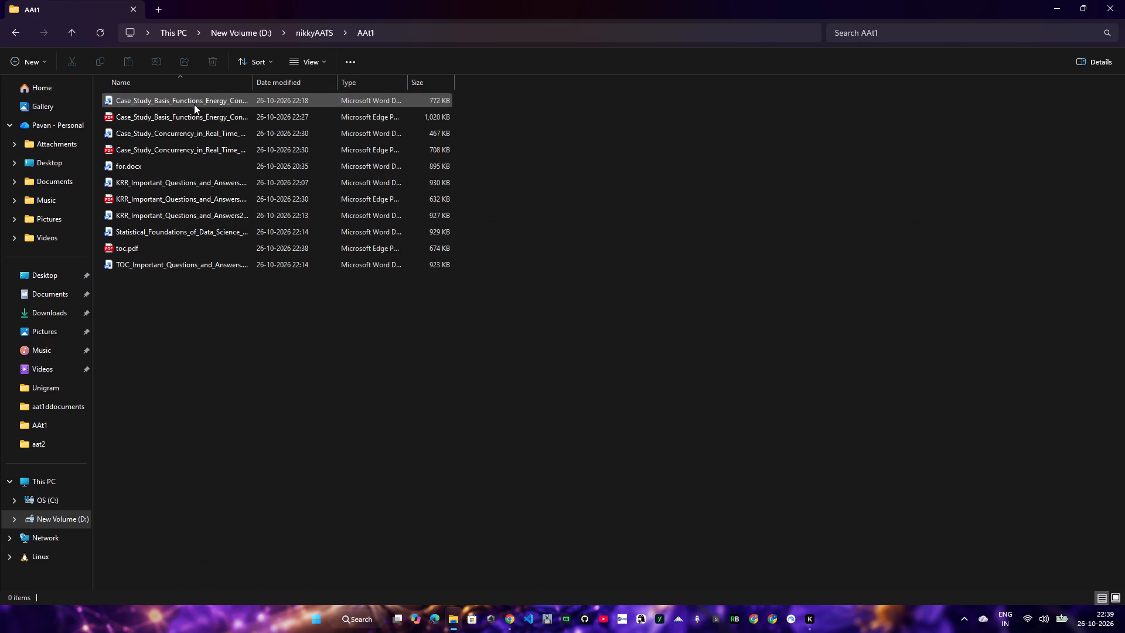
left_click(175, 250)
double_click(175, 263)
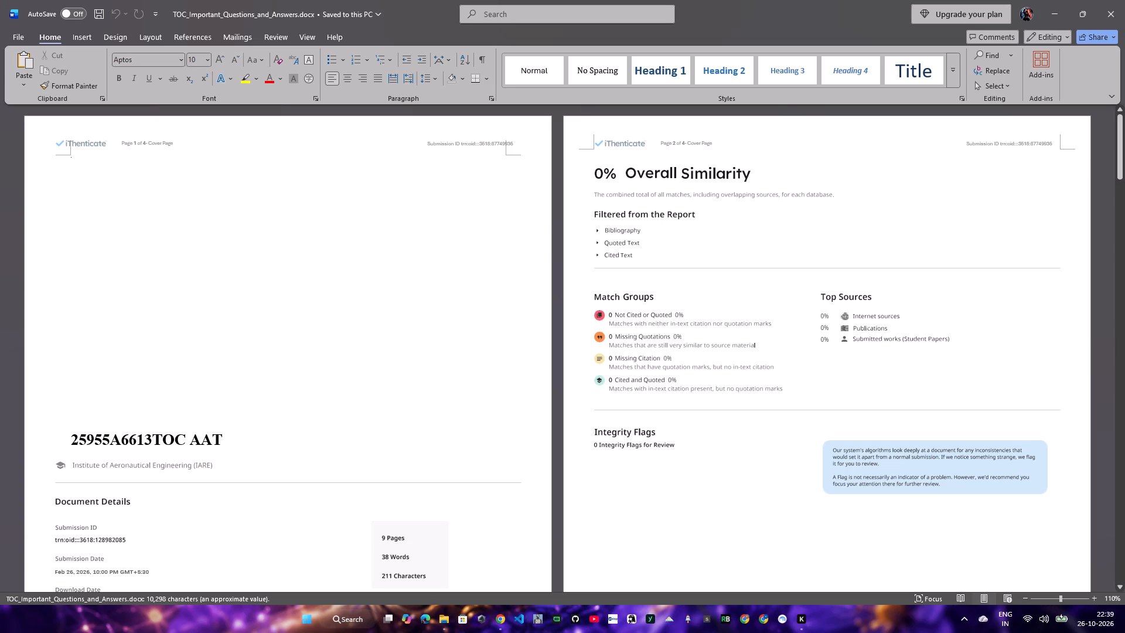
Replace the empty Section 3 footer by linking it to the previous section's iThenticate footer.
scroll(732, 328, "down", 19)
scroll(735, 324, "down", 6)
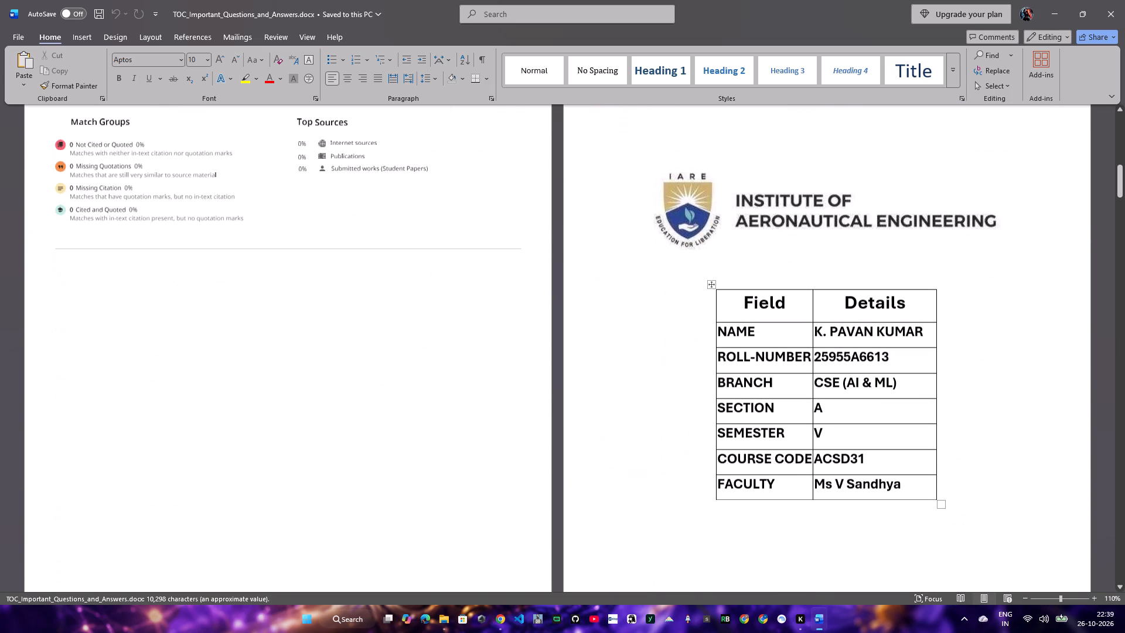
scroll(480, 290, "down", 12)
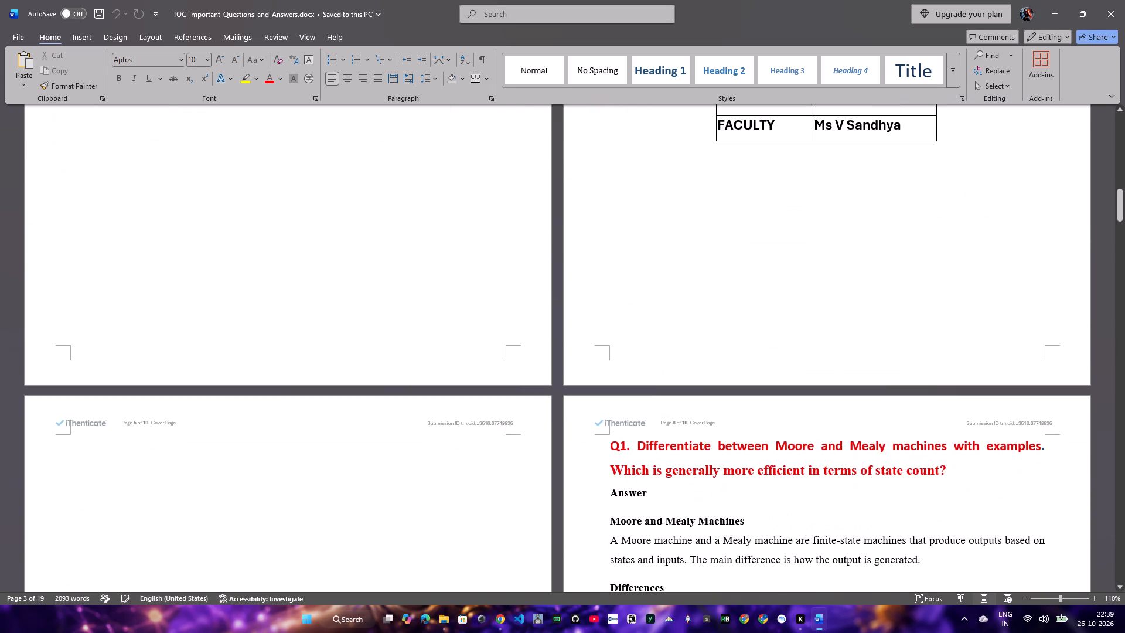
scroll(477, 292, "down", 3)
scroll(237, 263, "up", 19)
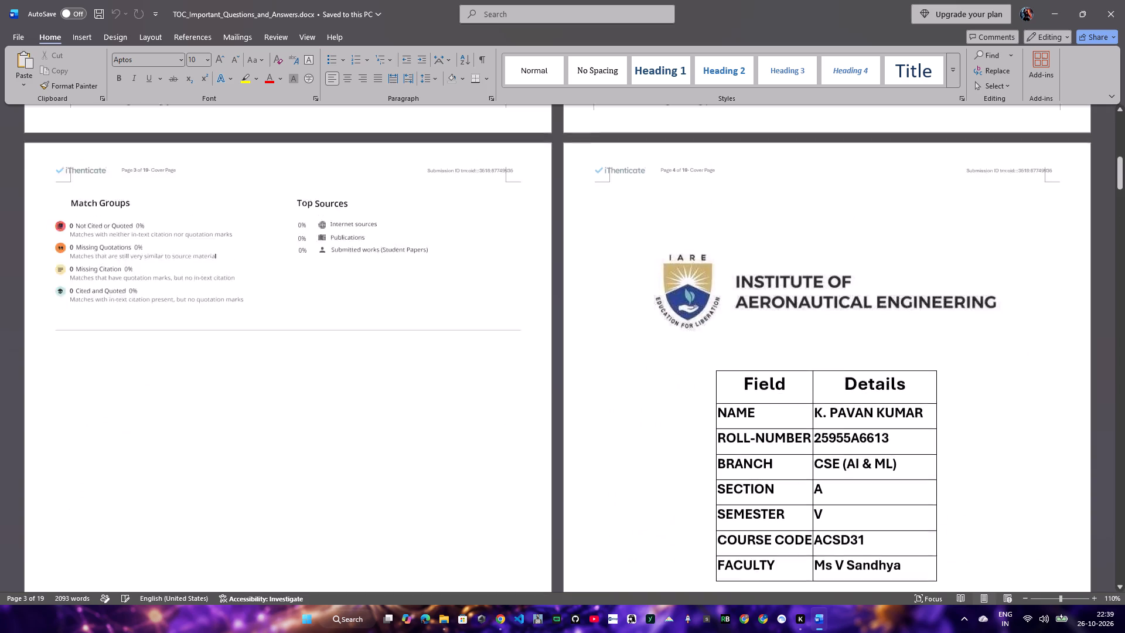
scroll(233, 257, "up", 5)
left_click(80, 290)
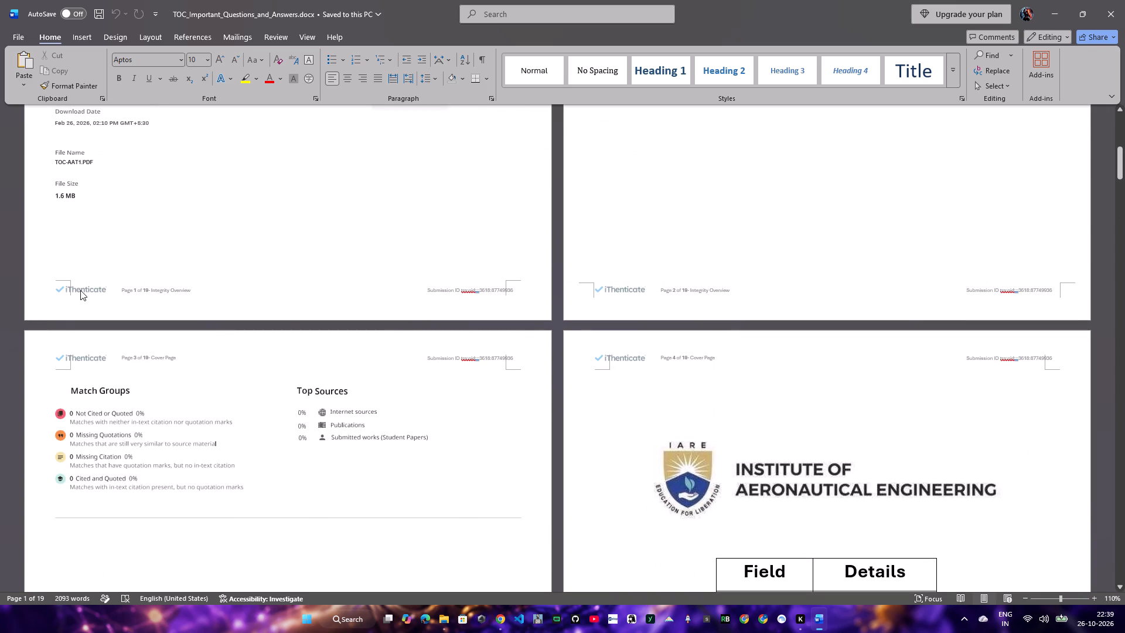
double_click(83, 285)
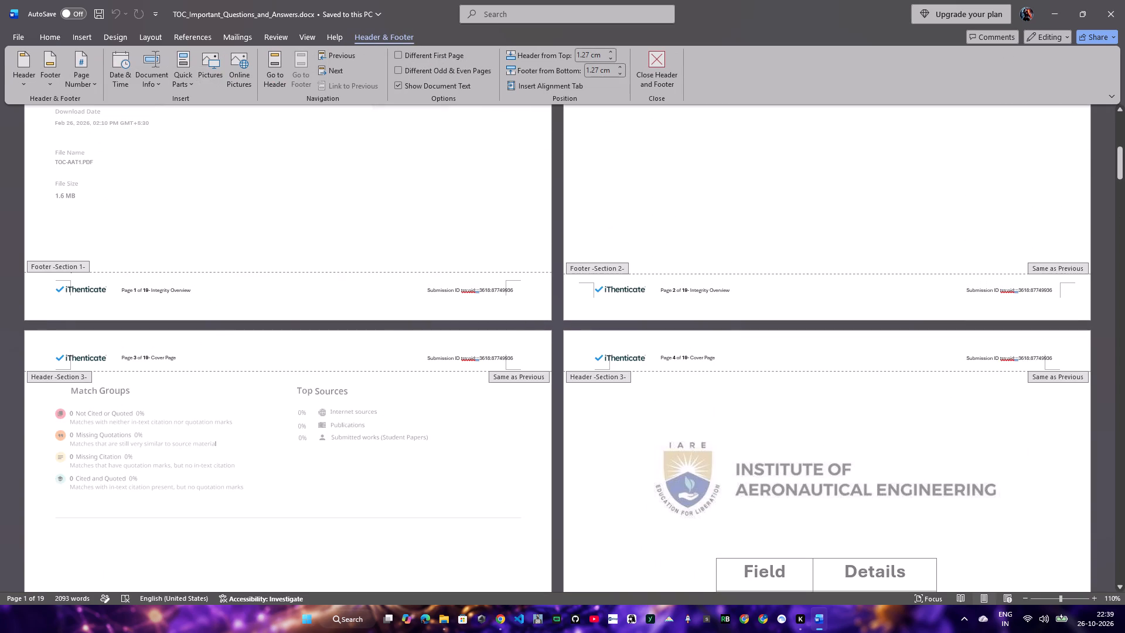
scroll(690, 356, "down", 1)
left_click(699, 275)
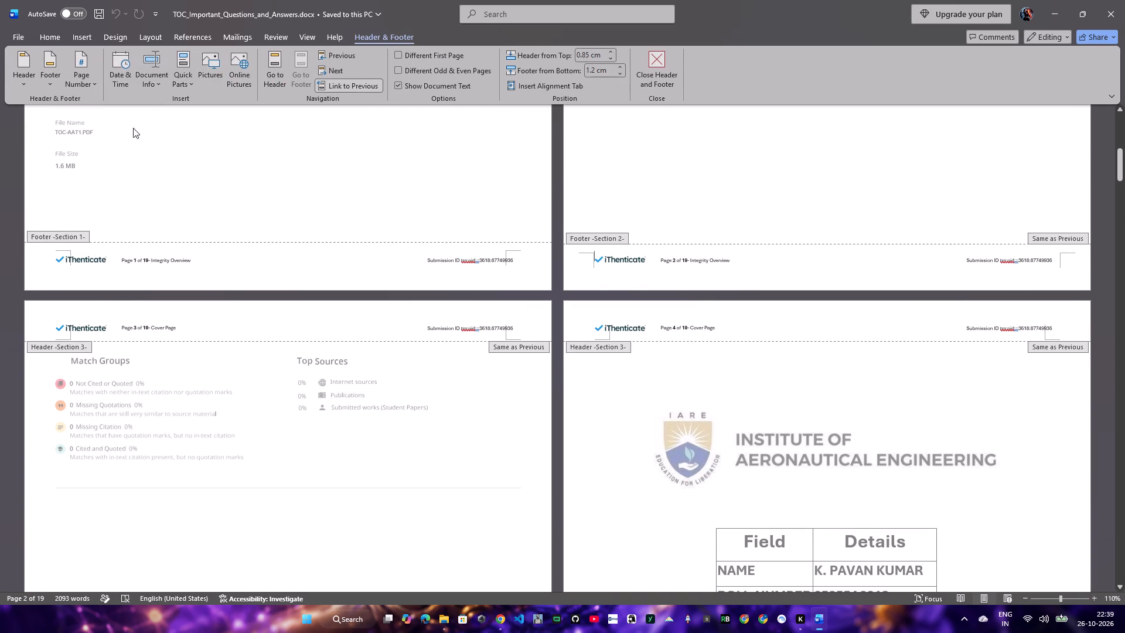
left_click(340, 75)
left_click(343, 79)
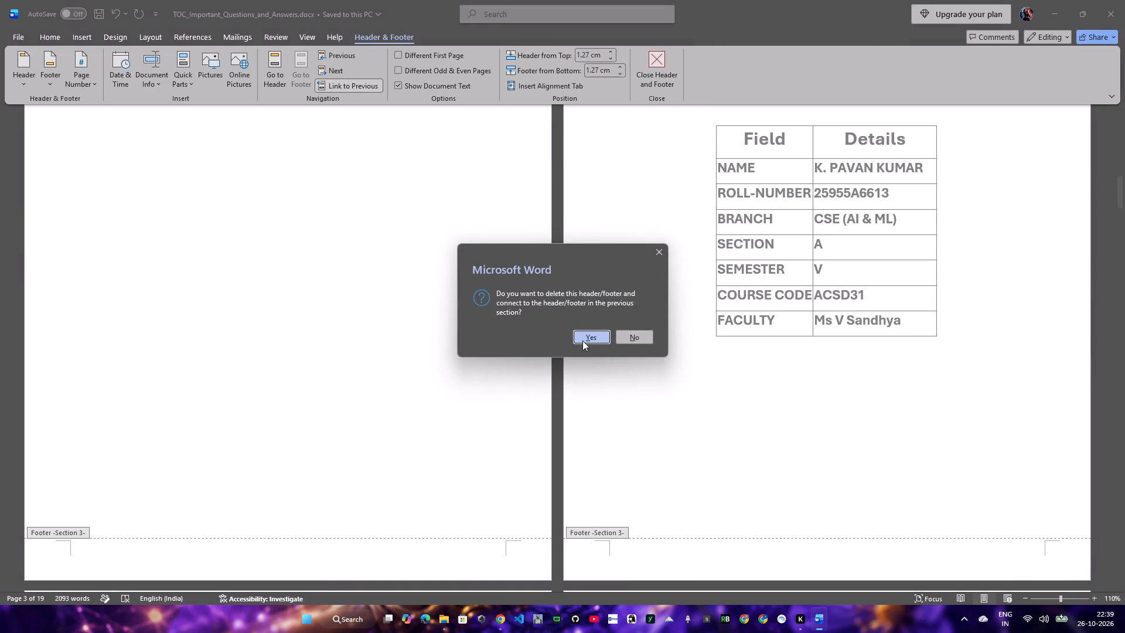
left_click(582, 340)
scroll(560, 403, "down", 20)
scroll(560, 403, "down", 7)
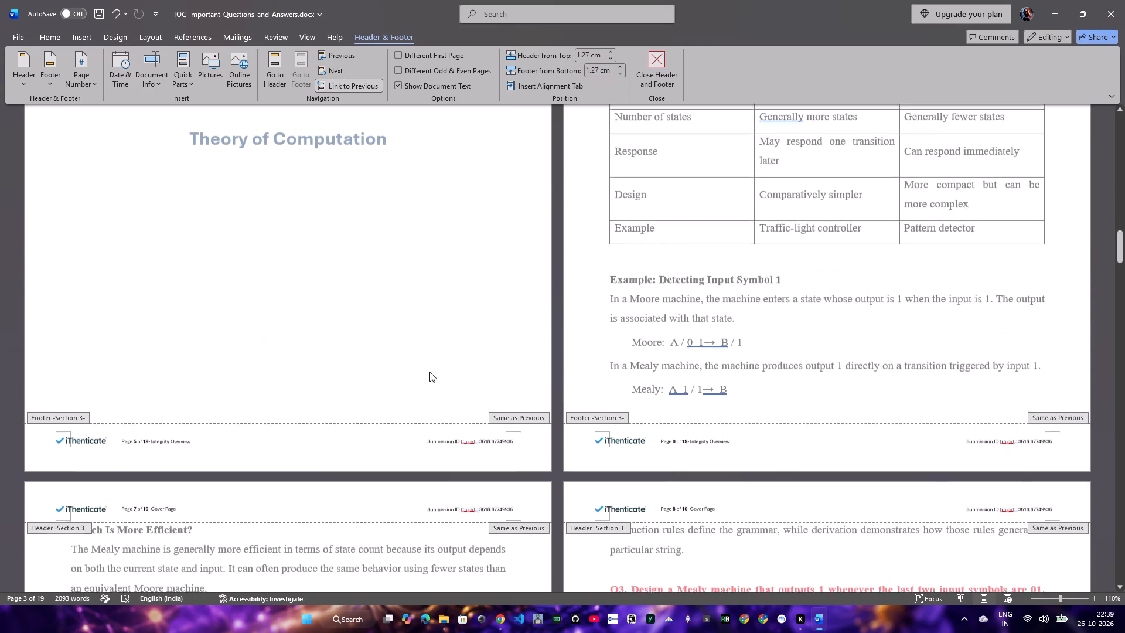
left_click(429, 372)
scroll(429, 369, "down", 6)
scroll(429, 368, "up", 10)
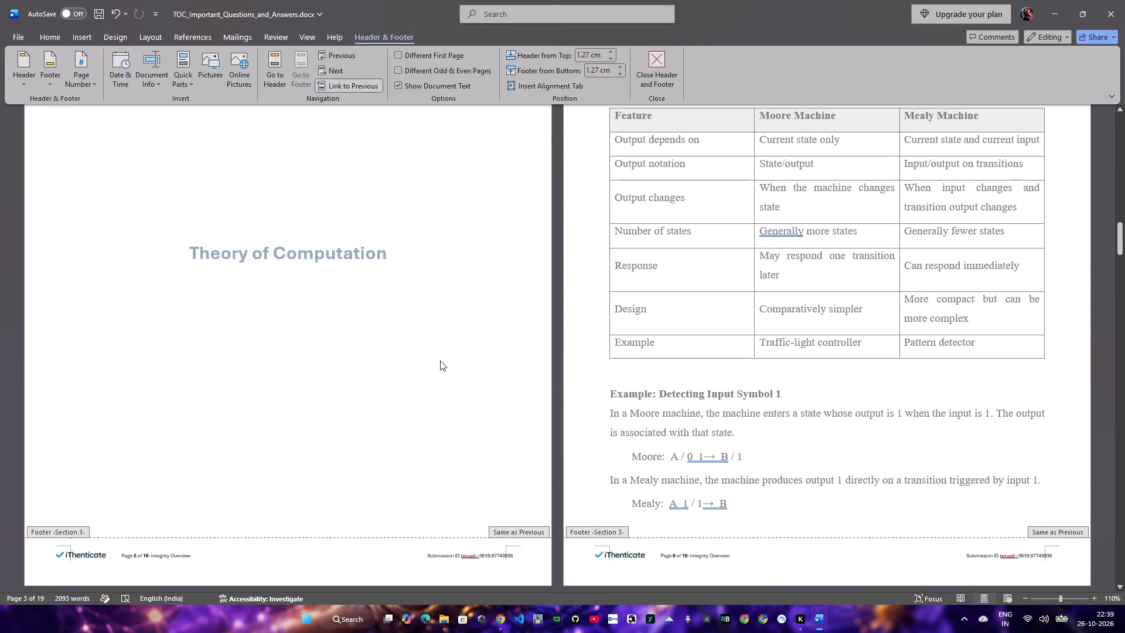
Leave footer editing and save the document.
key("ctrl+s")
double_click(443, 358)
key("Escape")
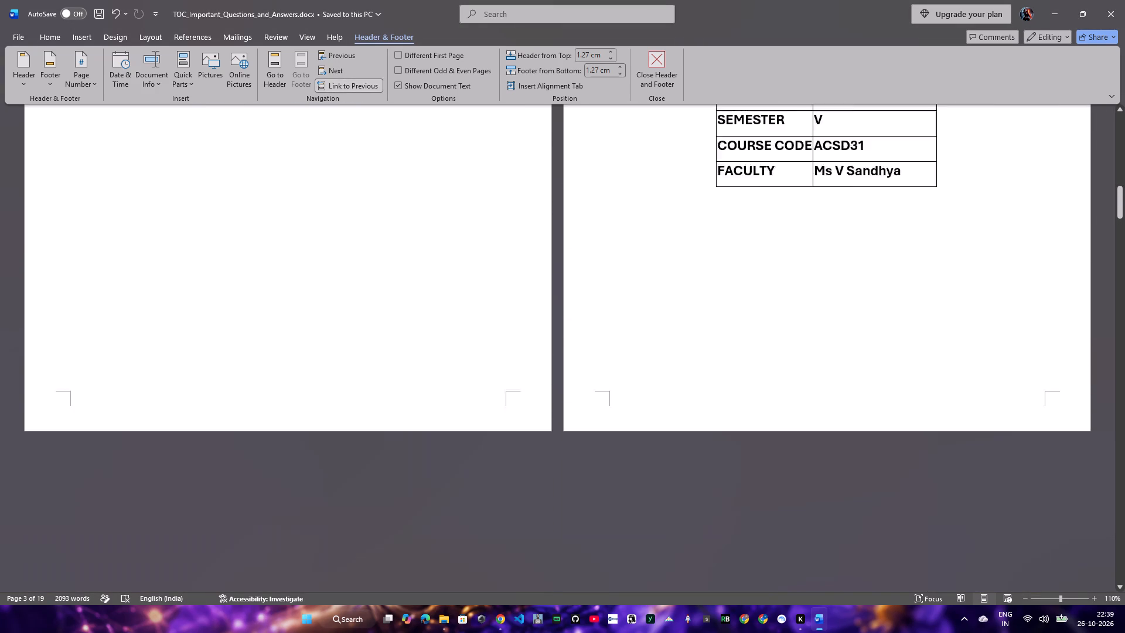
key("ctrl+s")
key("ctrl+s")
Look through the remaining pages to the end of the document, checking footers and page layout.
scroll(459, 374, "down", 20)
scroll(459, 374, "down", 1)
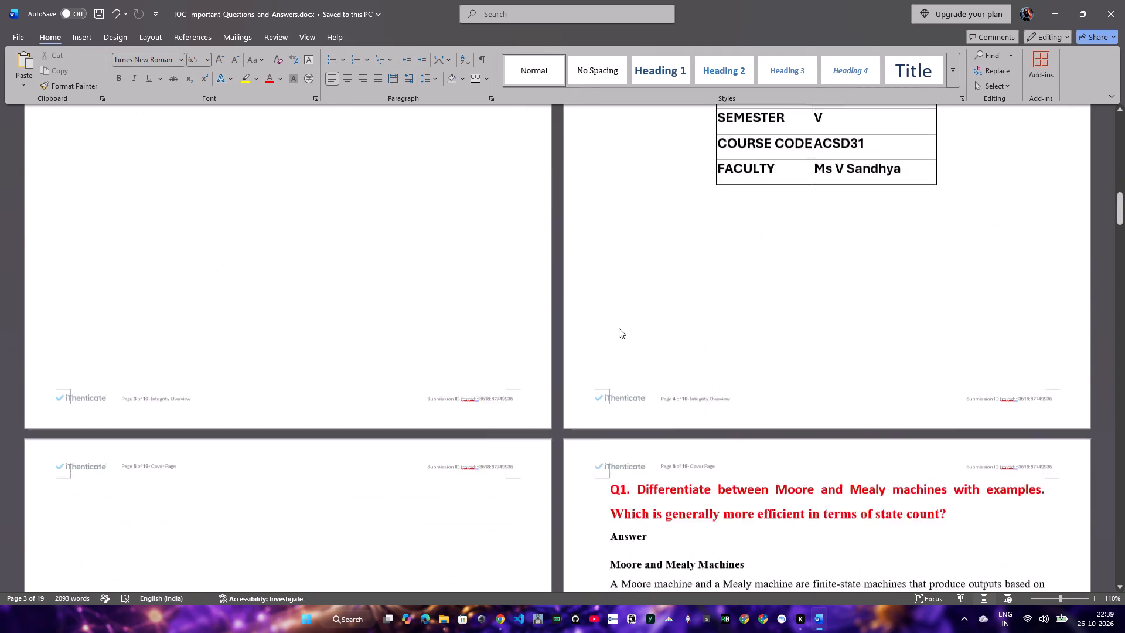
scroll(619, 328, "down", 8)
scroll(683, 302, "down", 20)
scroll(683, 302, "down", 15)
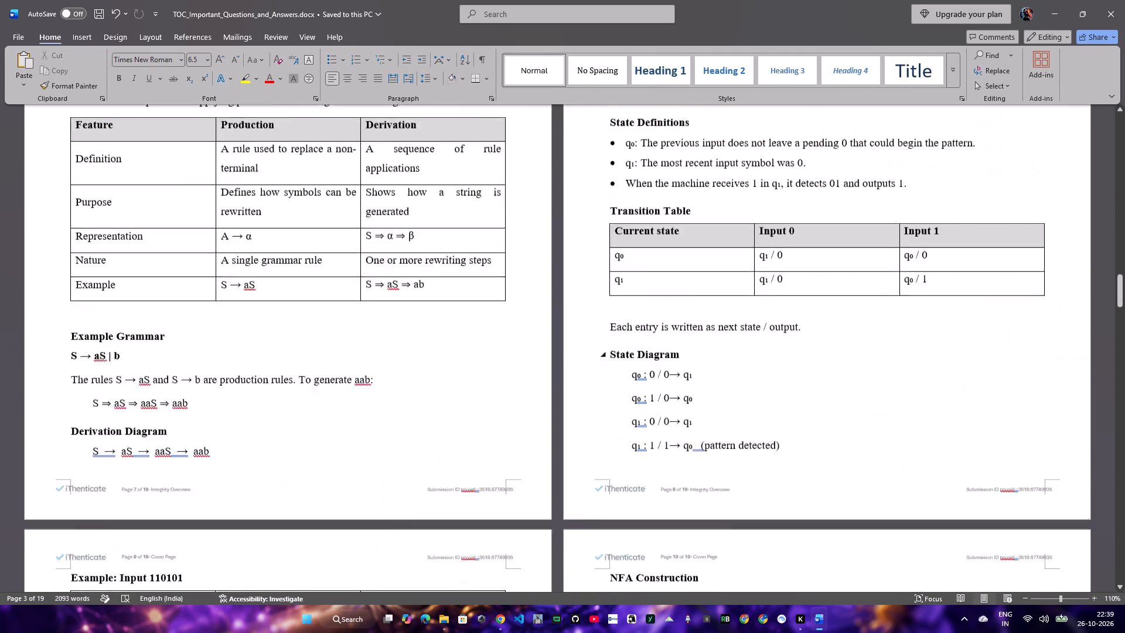
scroll(701, 321, "down", 20)
scroll(701, 321, "down", 19)
scroll(558, 324, "up", 6)
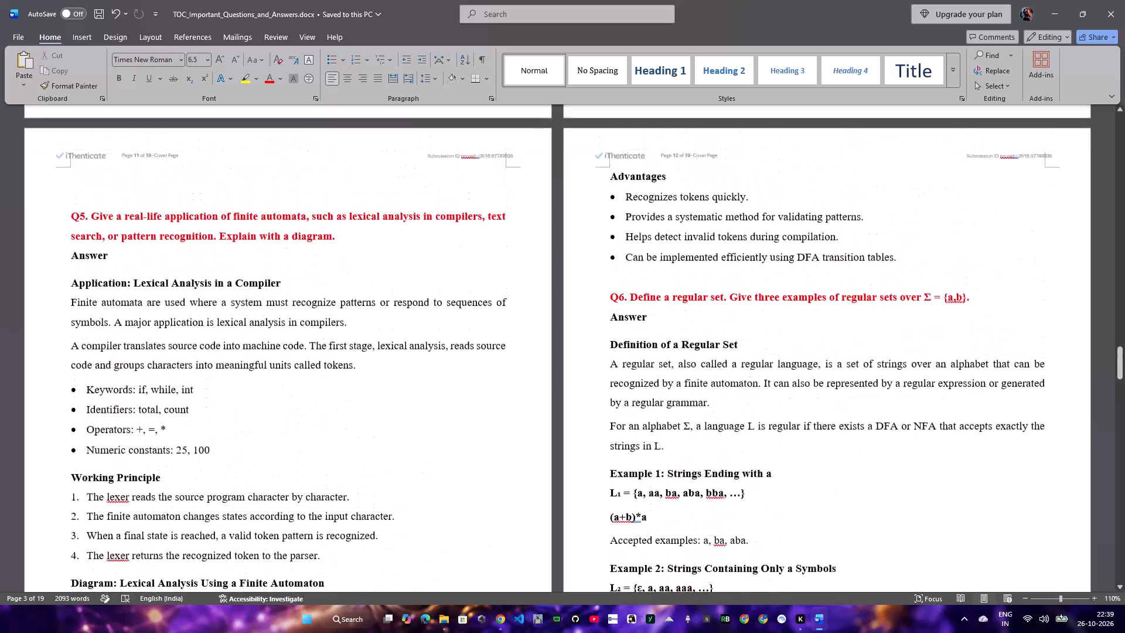
scroll(198, 316, "down", 20)
scroll(198, 316, "down", 20)
scroll(198, 316, "down", 1)
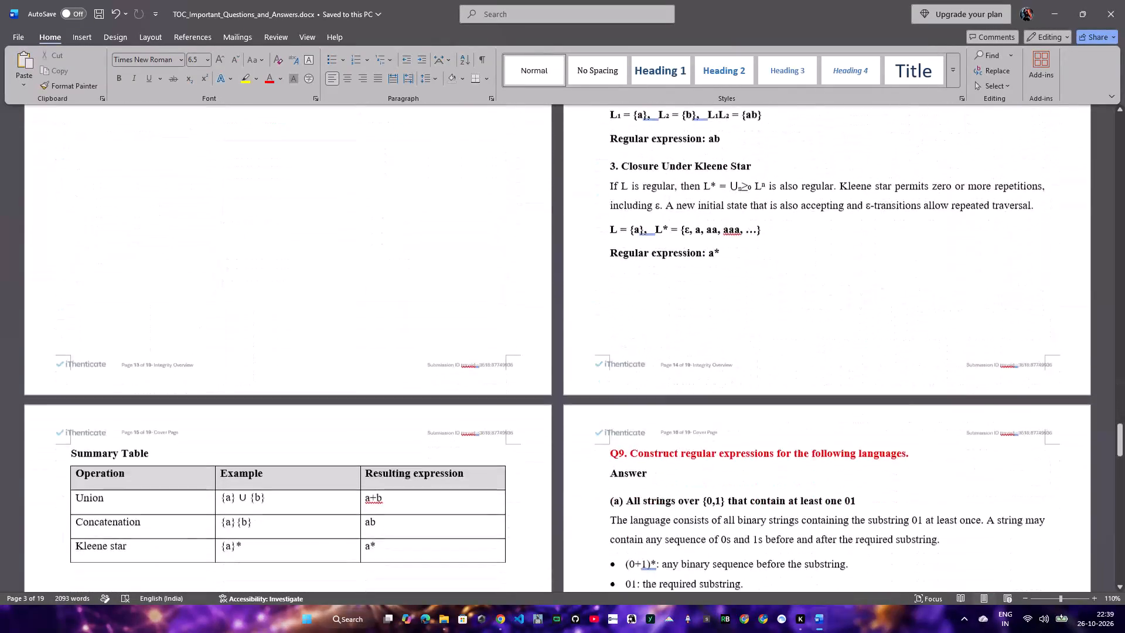
scroll(199, 325, "down", 9)
scroll(199, 324, "down", 20)
scroll(199, 324, "down", 16)
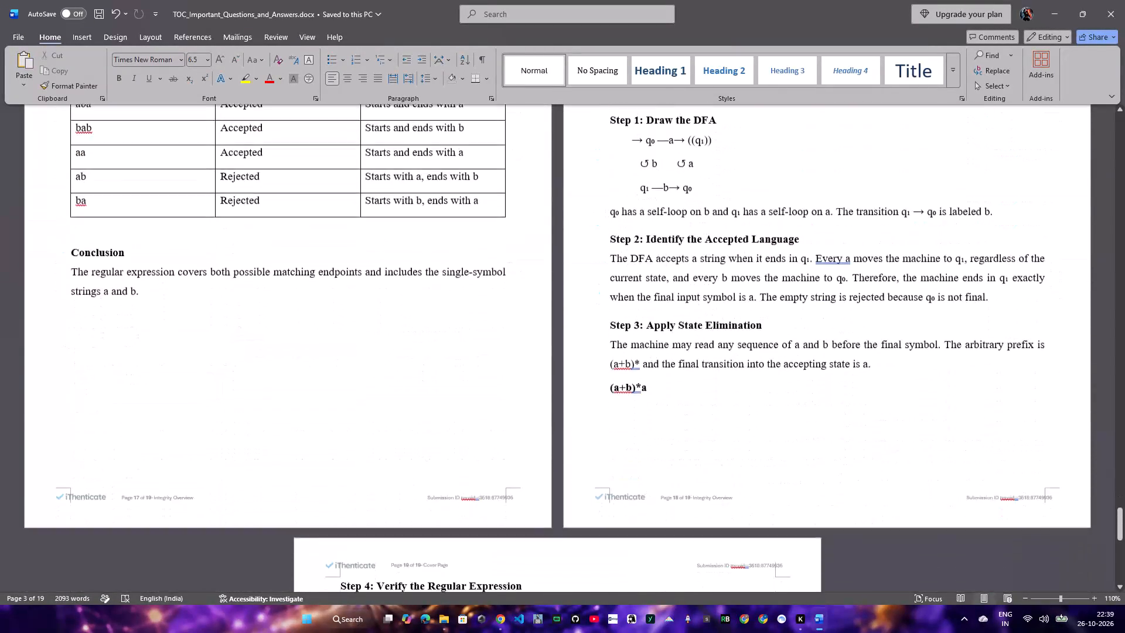
scroll(217, 332, "down", 15)
scroll(613, 335, "up", 20)
scroll(613, 335, "up", 5)
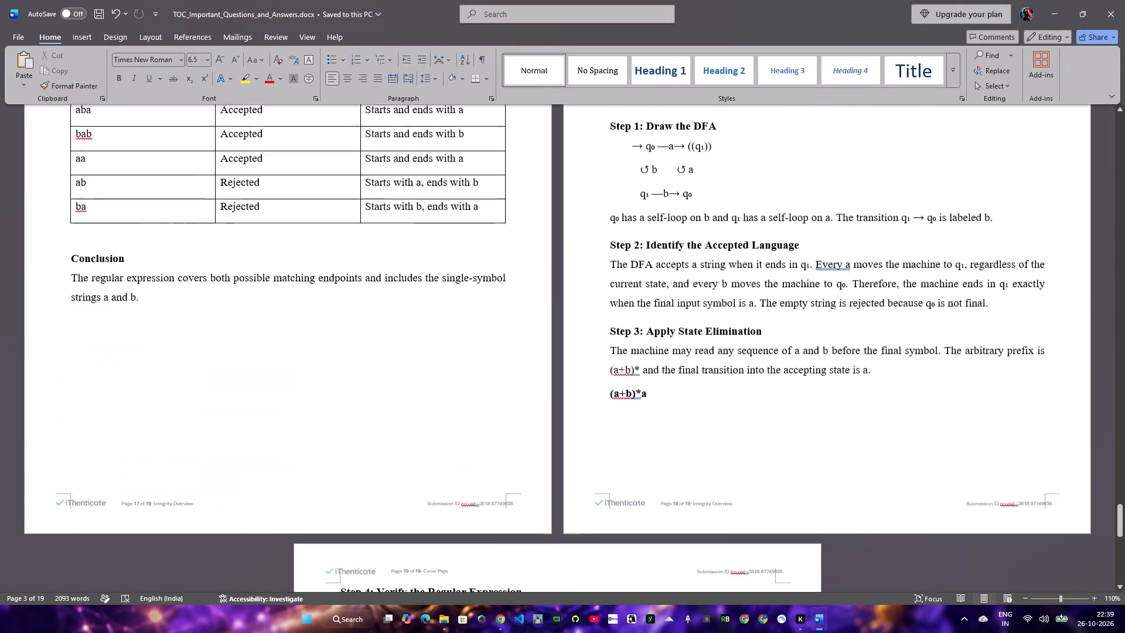
scroll(536, 336, "up", 20)
scroll(536, 336, "up", 20)
scroll(536, 336, "up", 8)
middle_click(537, 336)
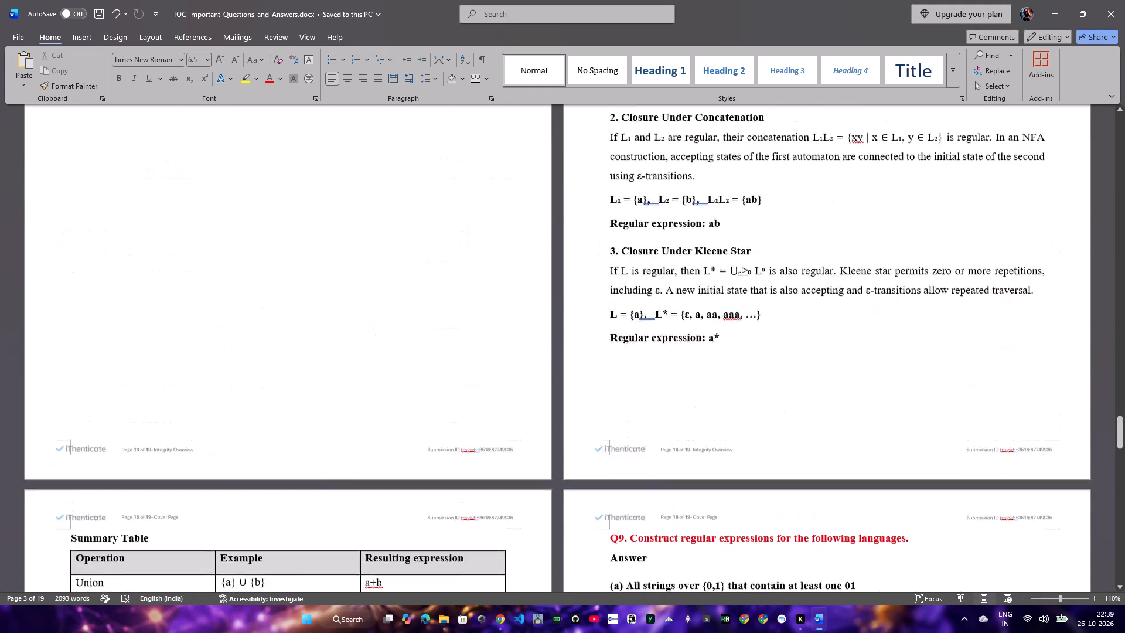
Remove the break before the Q7 heading, leave one blank line between the Summary Table and Q7, and save the document.
scroll(564, 285, "up", 9)
left_click(608, 290)
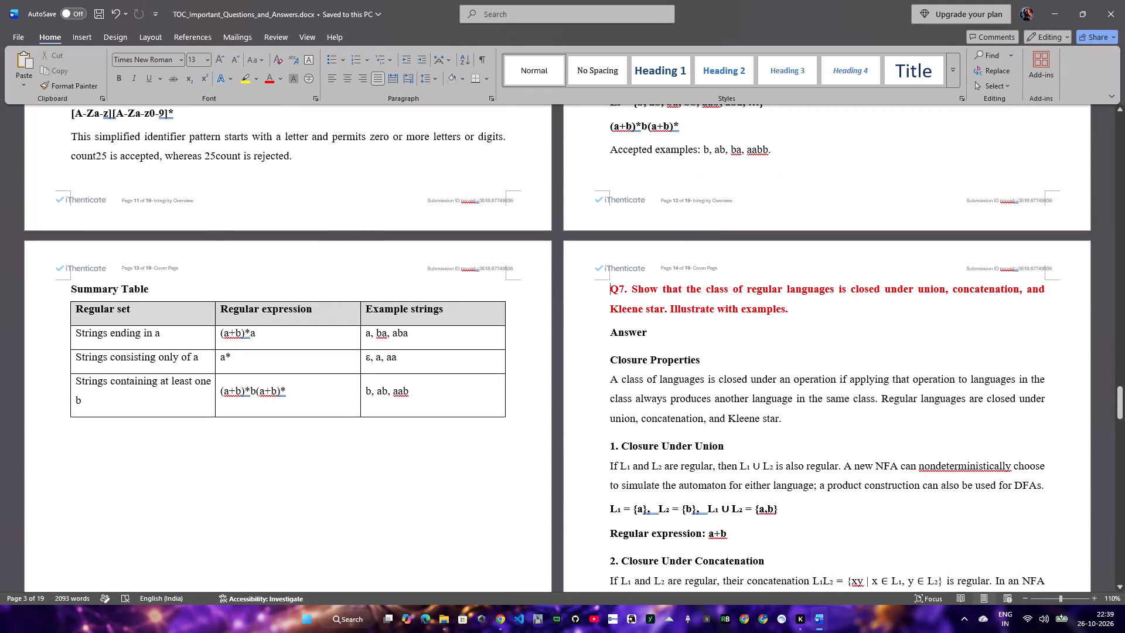
key("BackSpace")
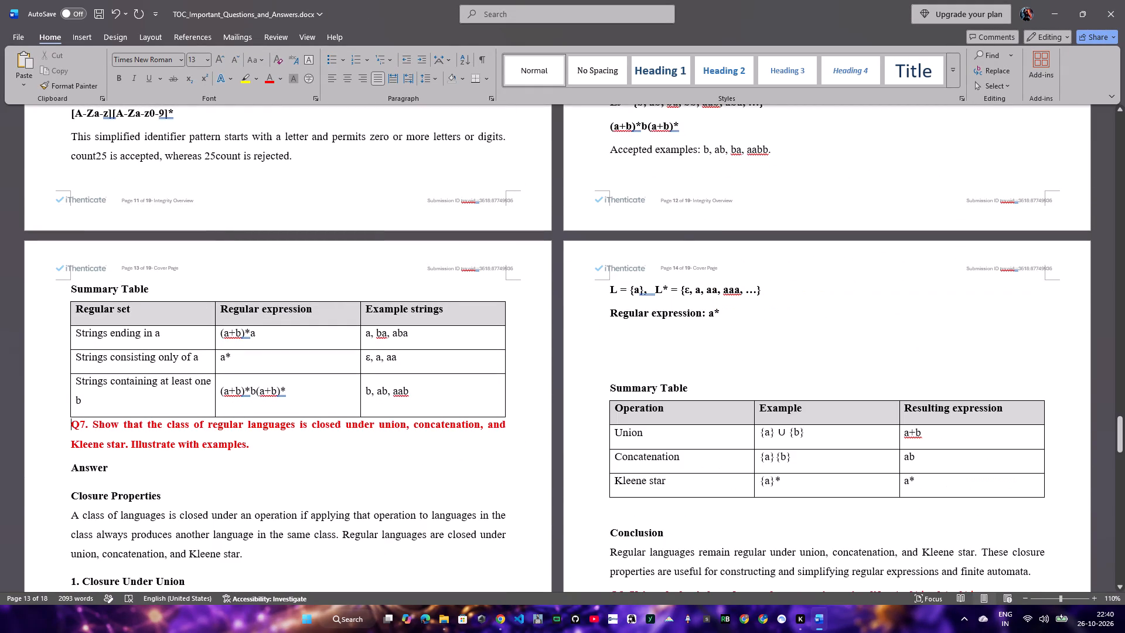
key("Return")
key("ctrl+s")
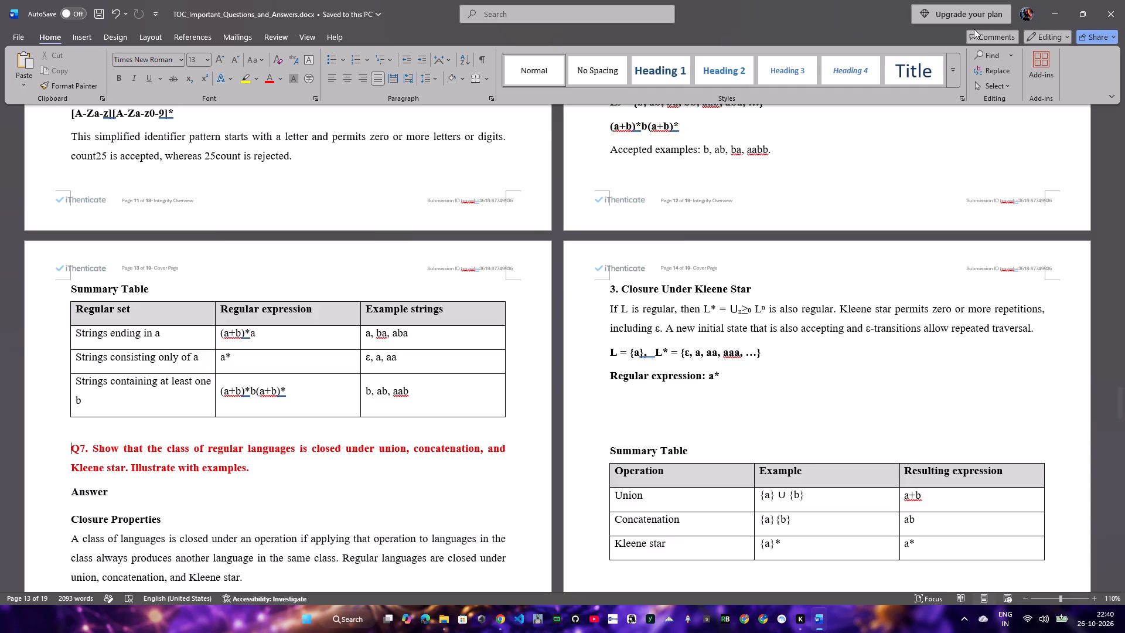
key("ctrl+s")
Export the document as TOC_Important_Questions_and_Answers.pdf into the AAt1 folder.
left_click(9, 45)
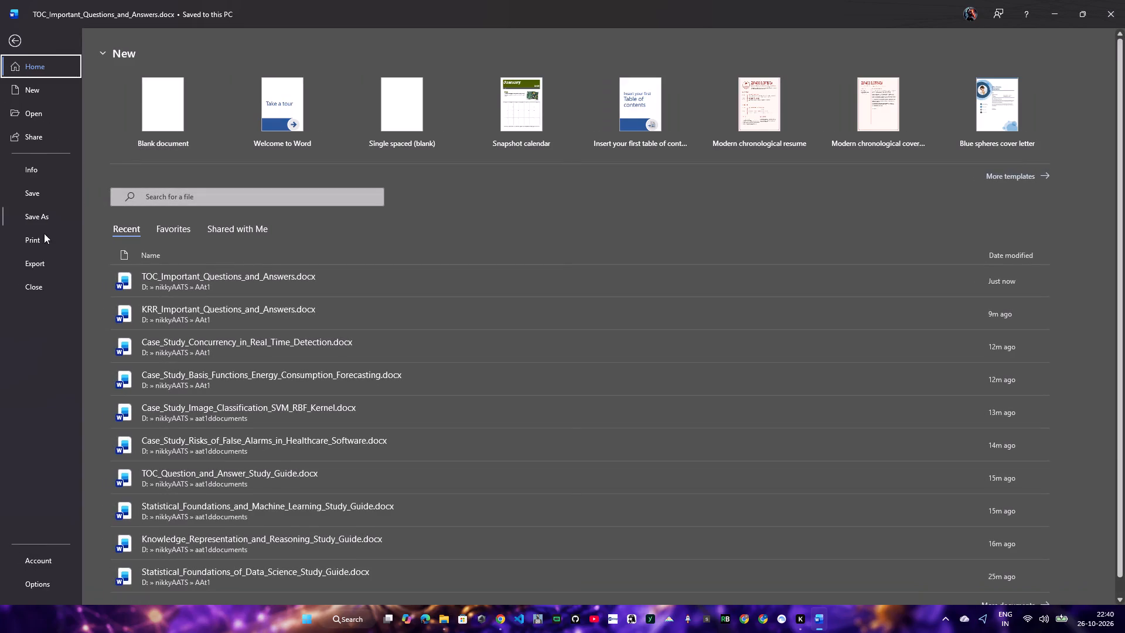
left_click(44, 222)
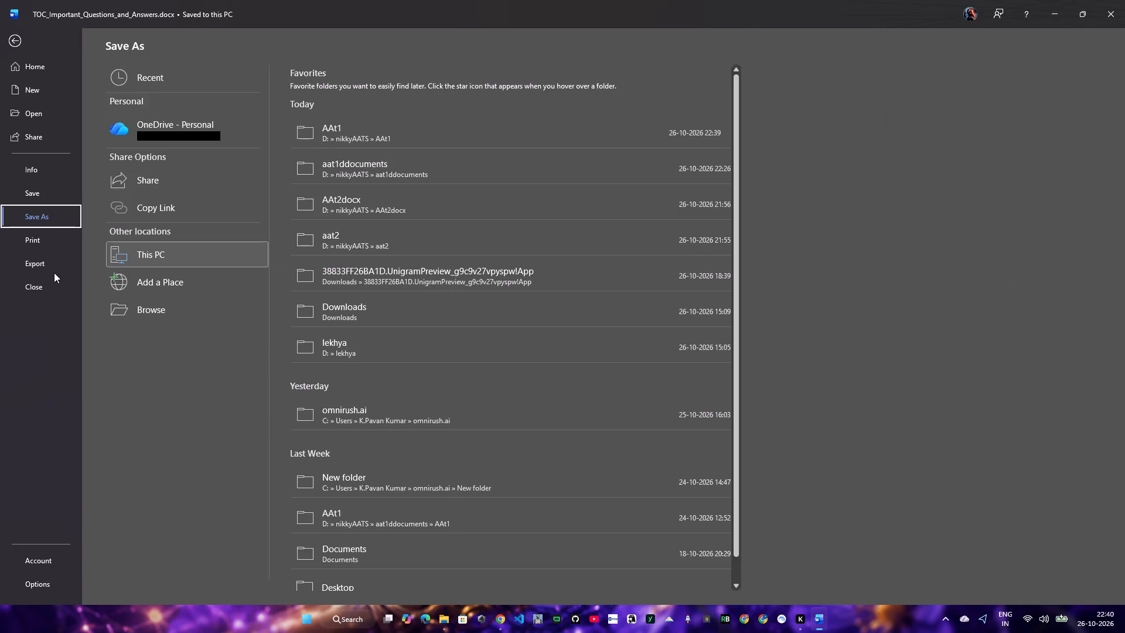
left_click(54, 273)
left_click(323, 173)
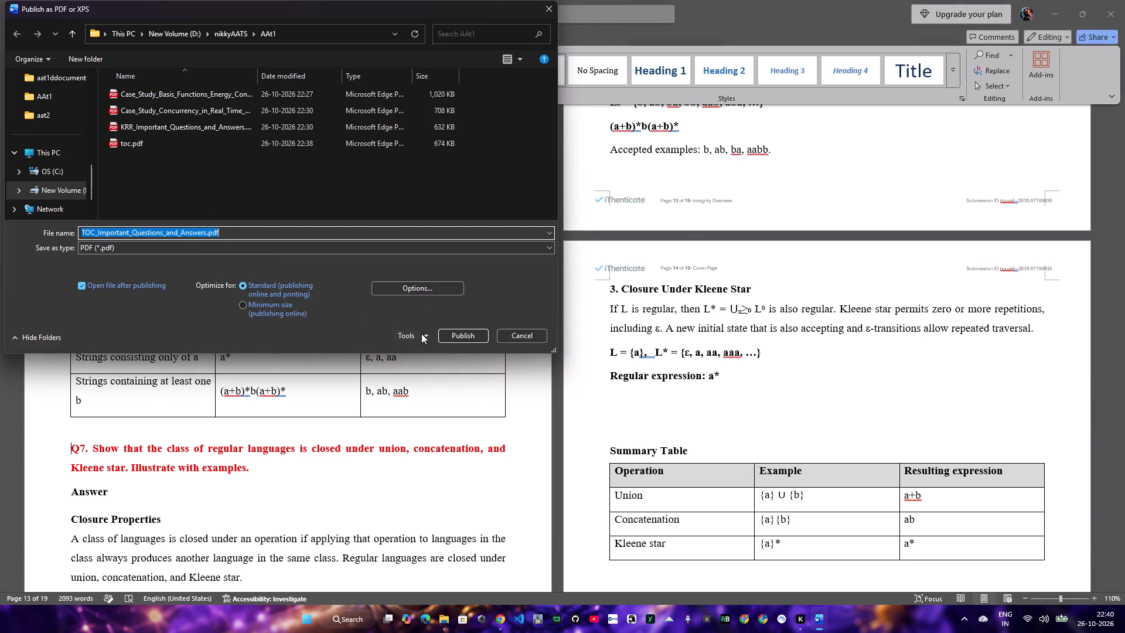
left_click(475, 336)
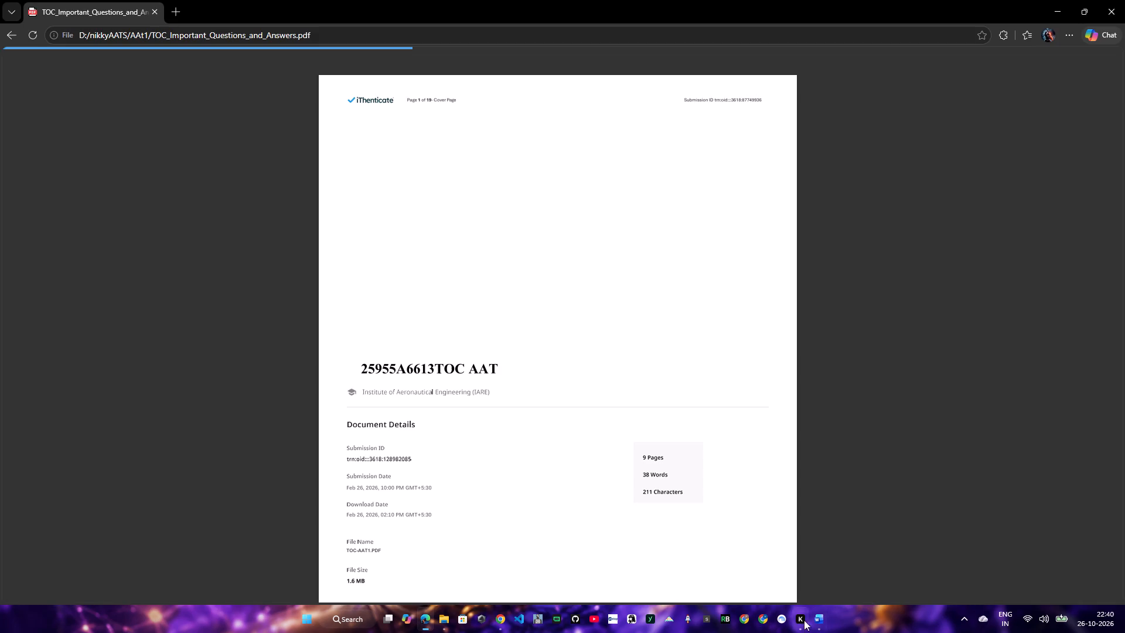
Switch to Chrome, reload the Samvidha AAT-I page and load the Theory of Computation (ACSD31) questions.
left_click(500, 618)
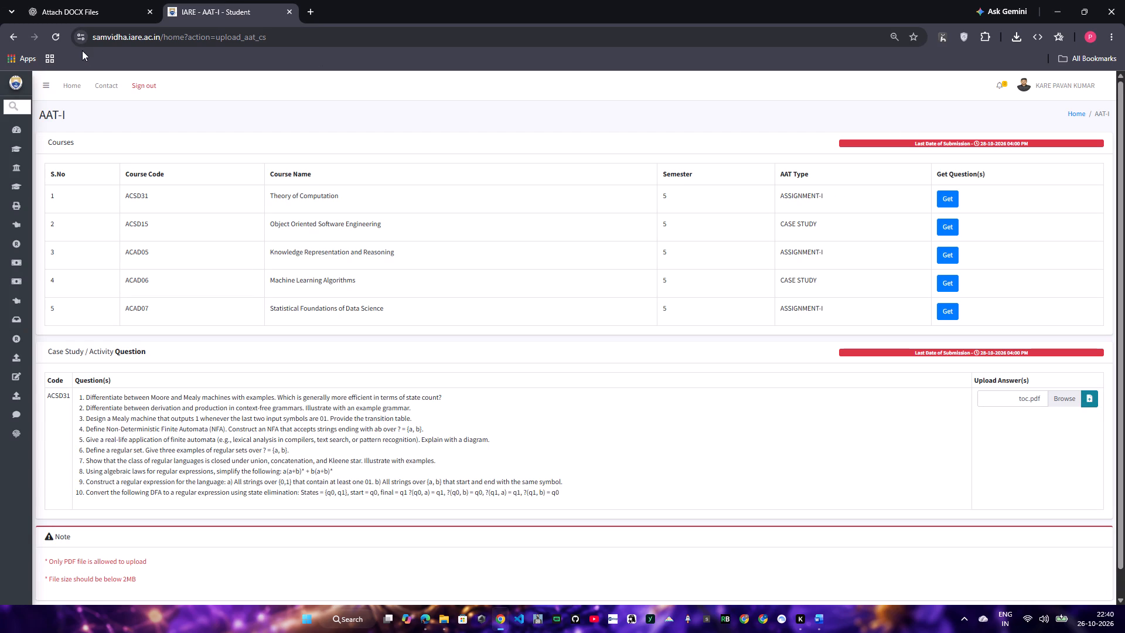
key("ctrl+shift+r")
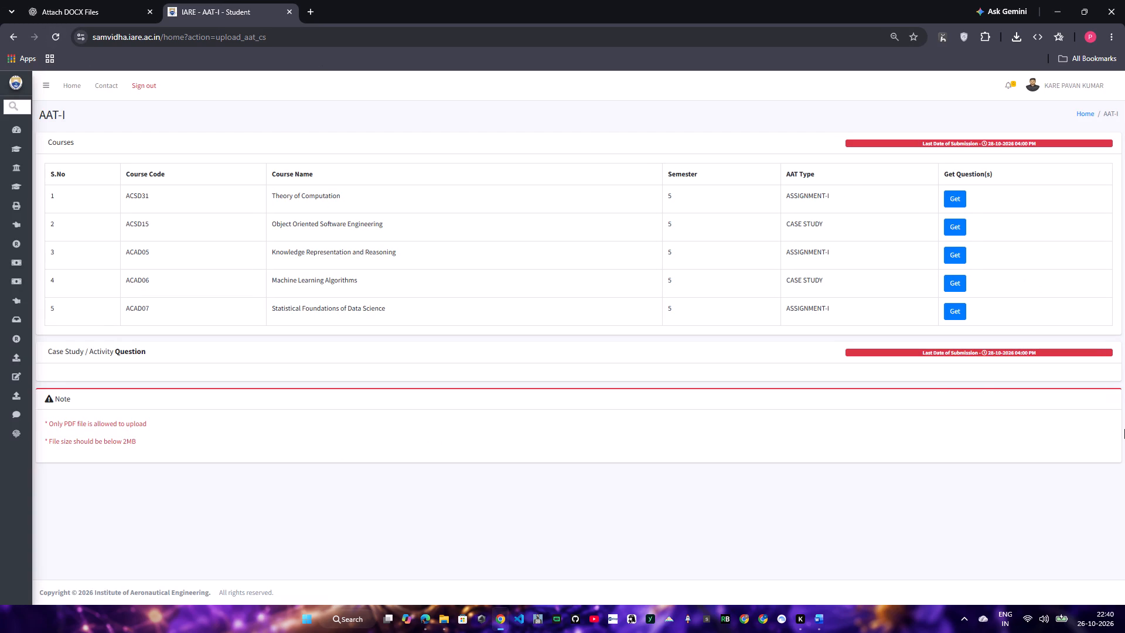
left_click(960, 199)
left_click(561, 391)
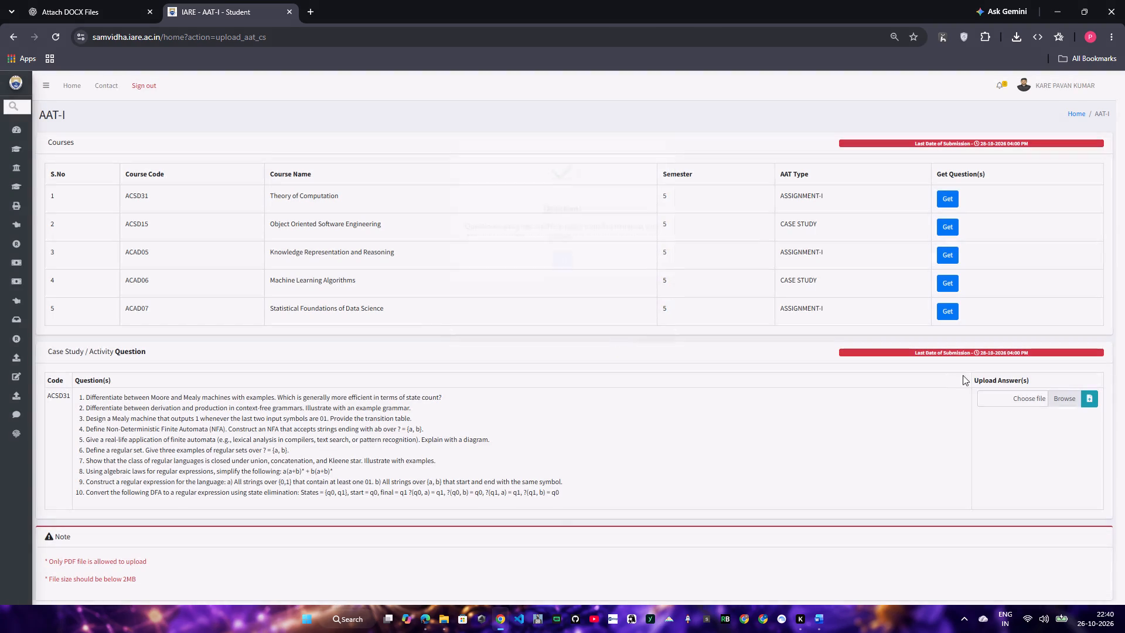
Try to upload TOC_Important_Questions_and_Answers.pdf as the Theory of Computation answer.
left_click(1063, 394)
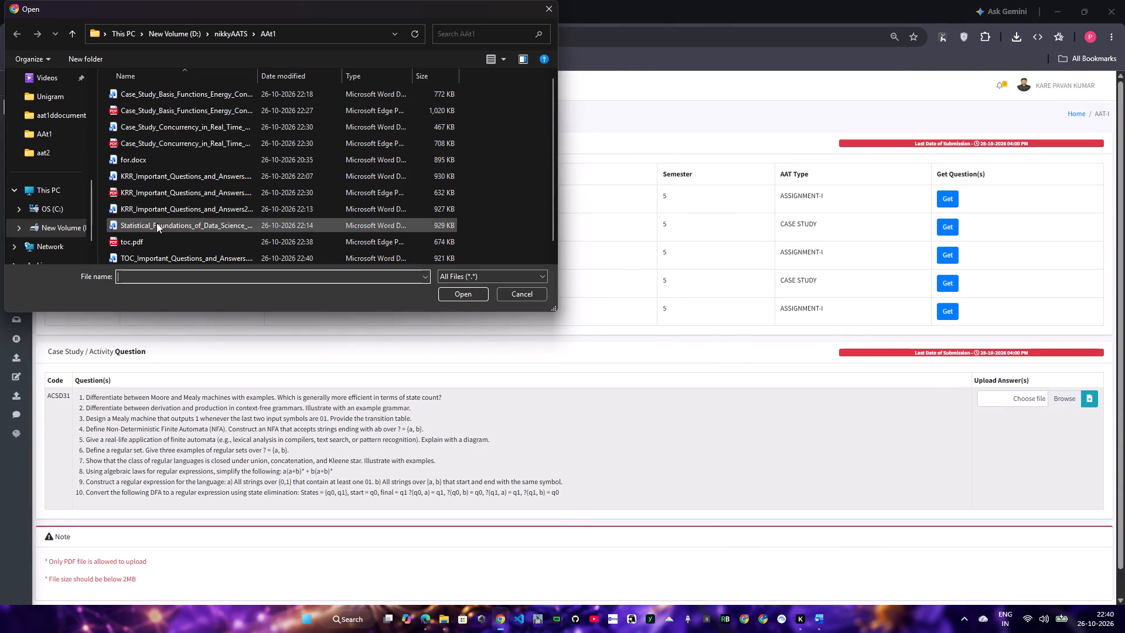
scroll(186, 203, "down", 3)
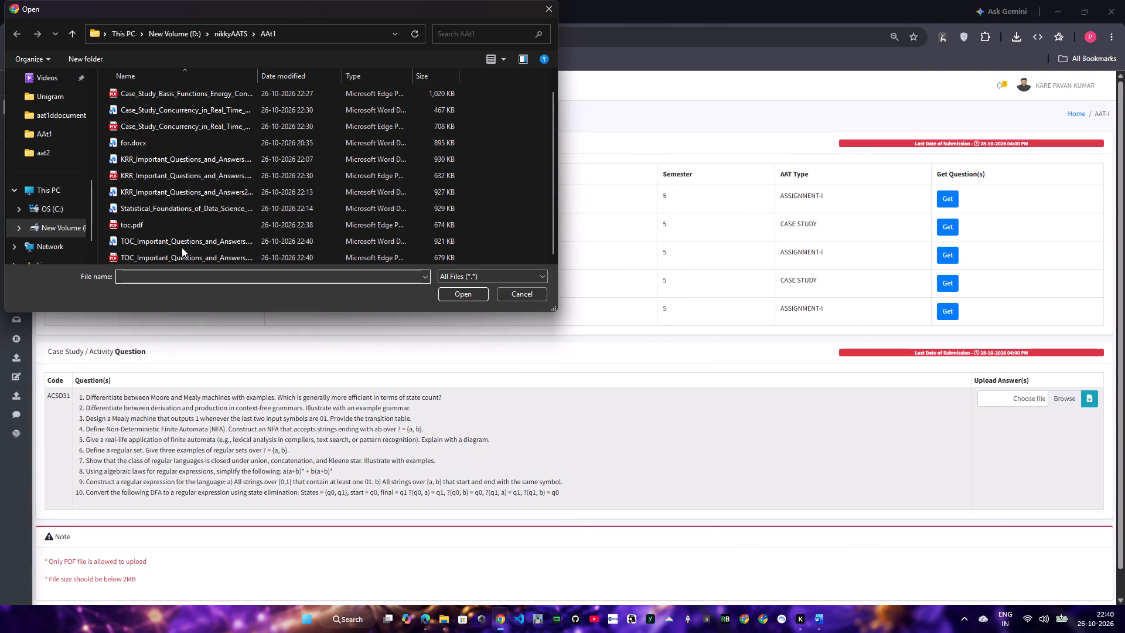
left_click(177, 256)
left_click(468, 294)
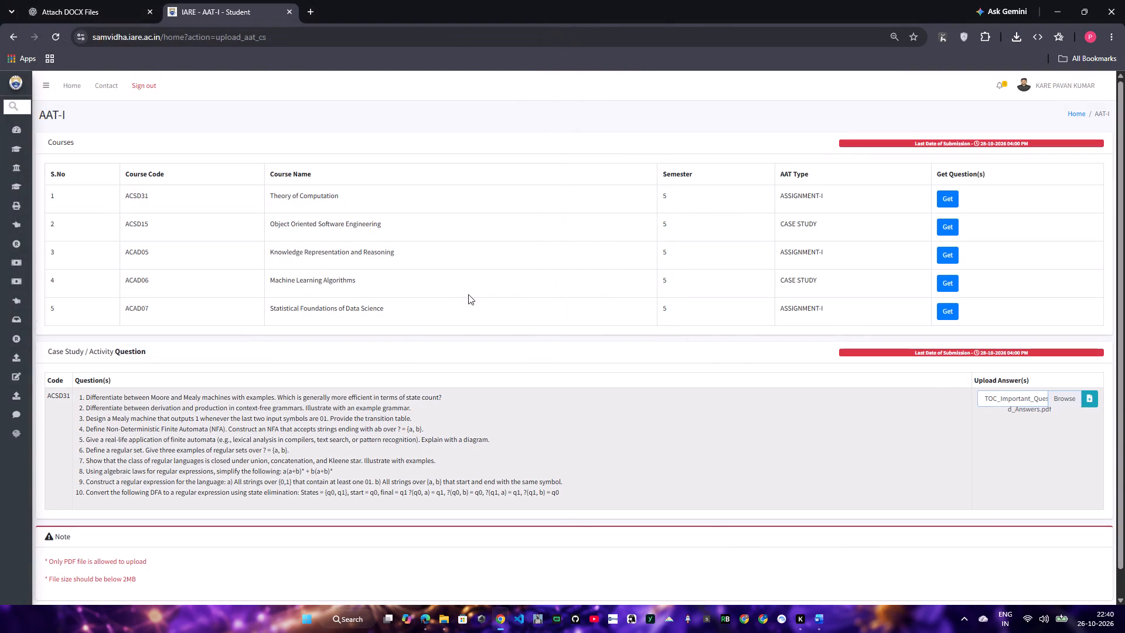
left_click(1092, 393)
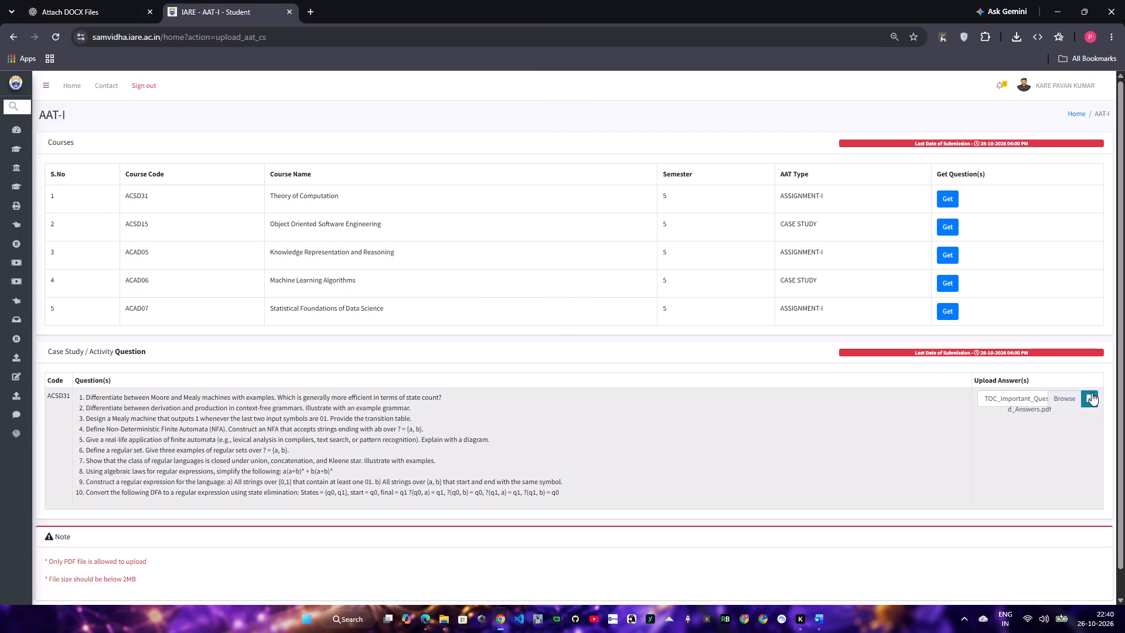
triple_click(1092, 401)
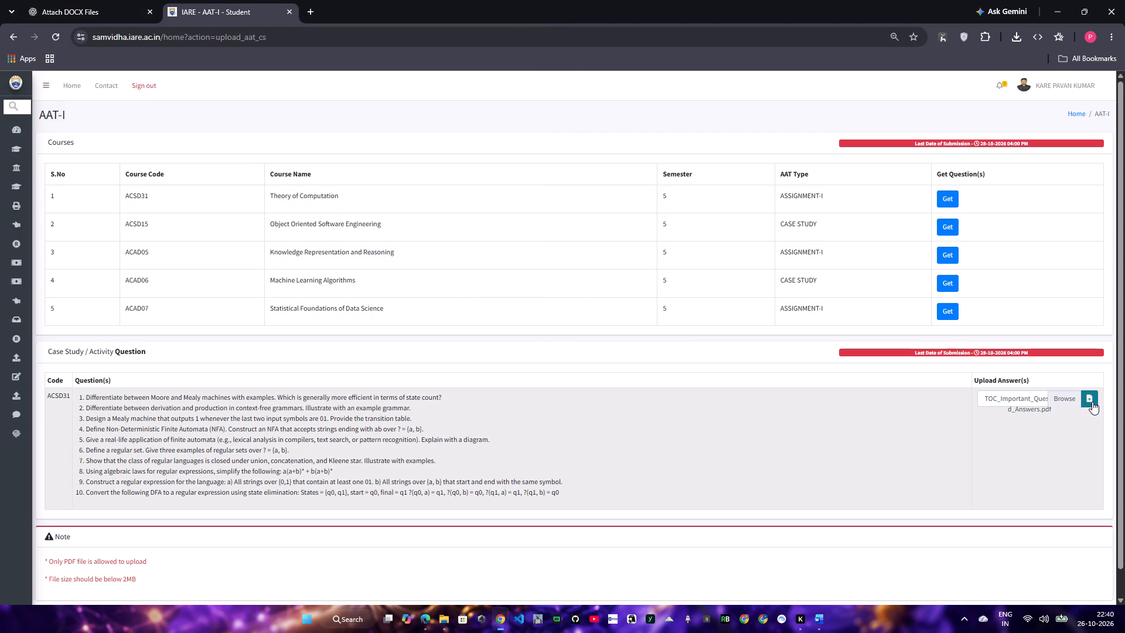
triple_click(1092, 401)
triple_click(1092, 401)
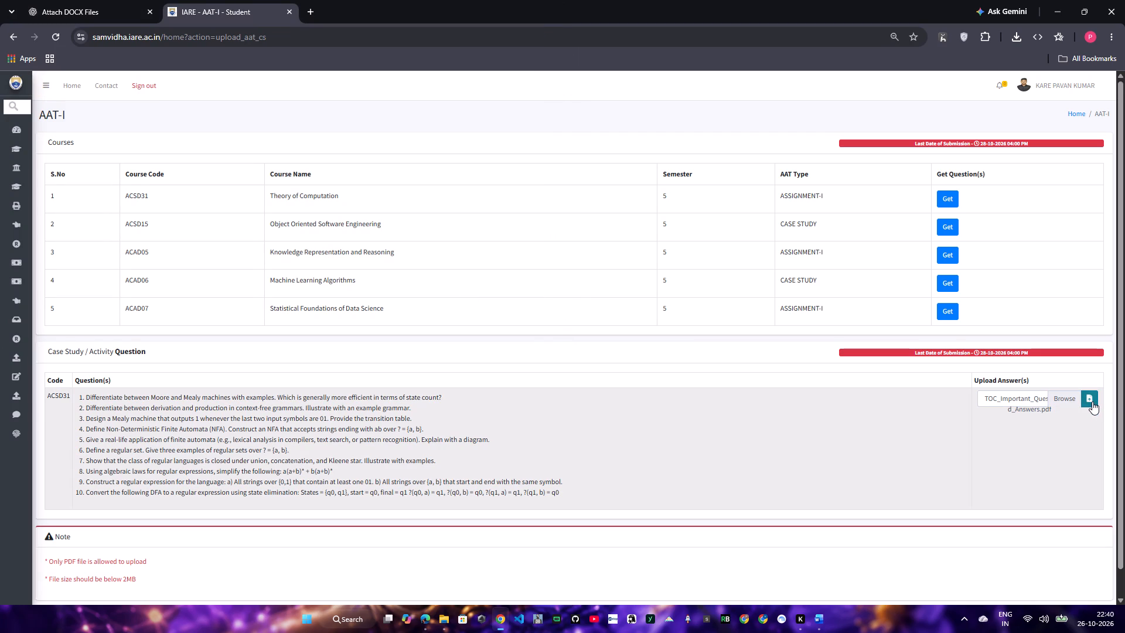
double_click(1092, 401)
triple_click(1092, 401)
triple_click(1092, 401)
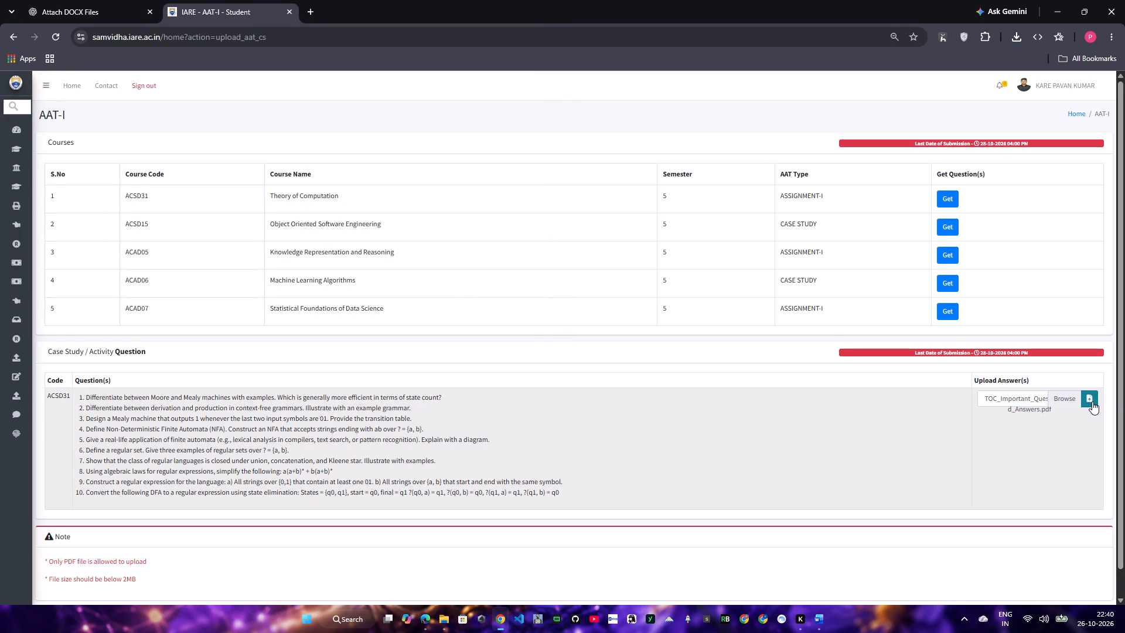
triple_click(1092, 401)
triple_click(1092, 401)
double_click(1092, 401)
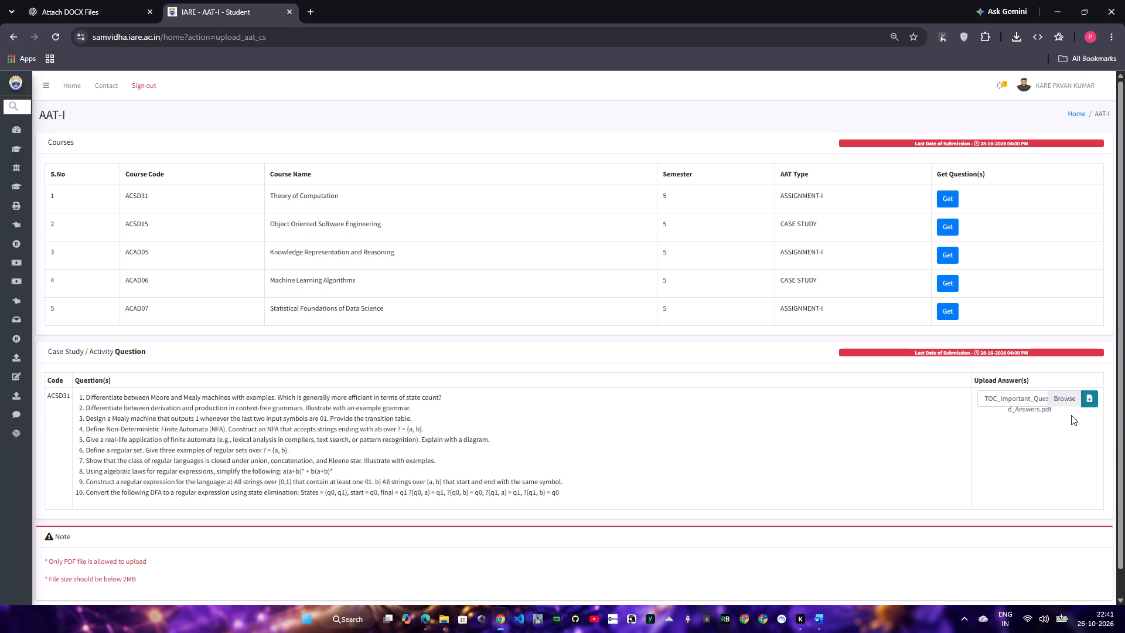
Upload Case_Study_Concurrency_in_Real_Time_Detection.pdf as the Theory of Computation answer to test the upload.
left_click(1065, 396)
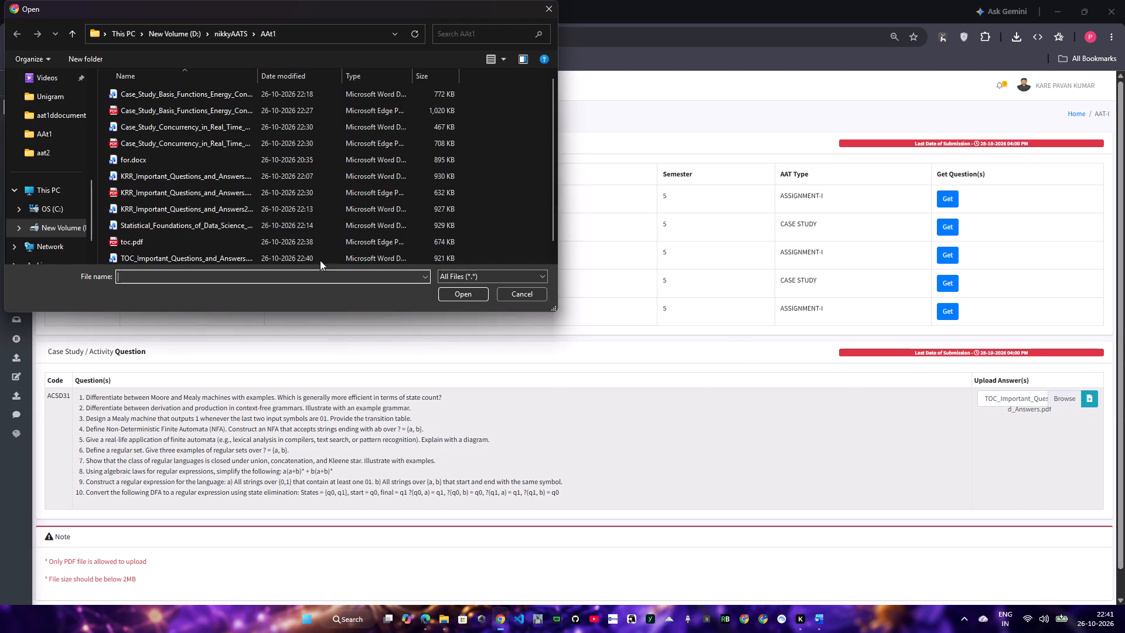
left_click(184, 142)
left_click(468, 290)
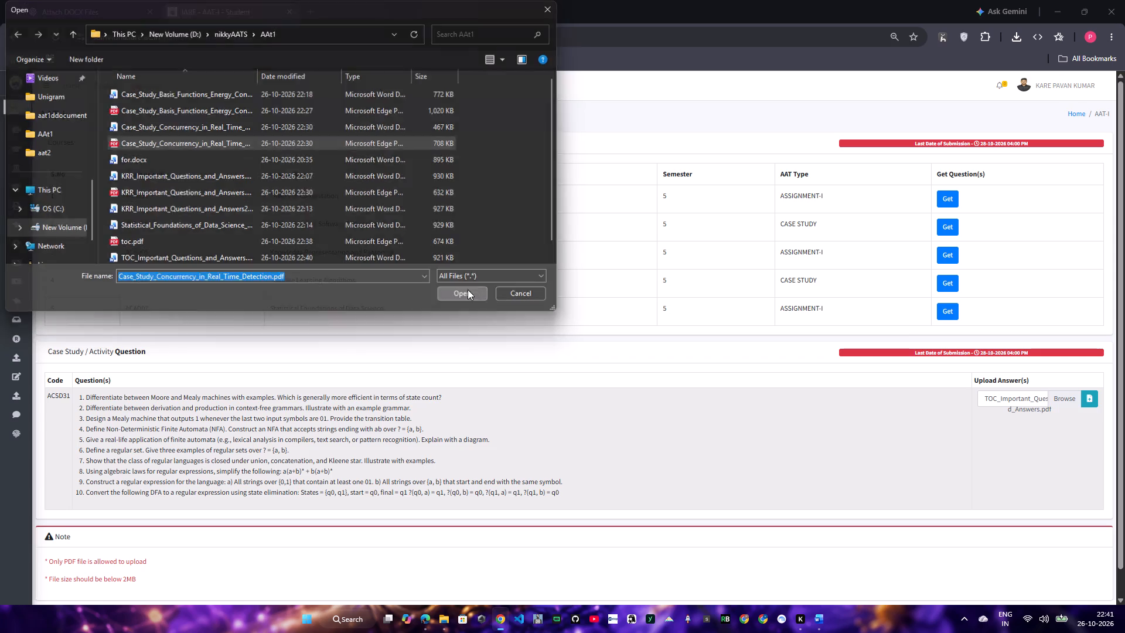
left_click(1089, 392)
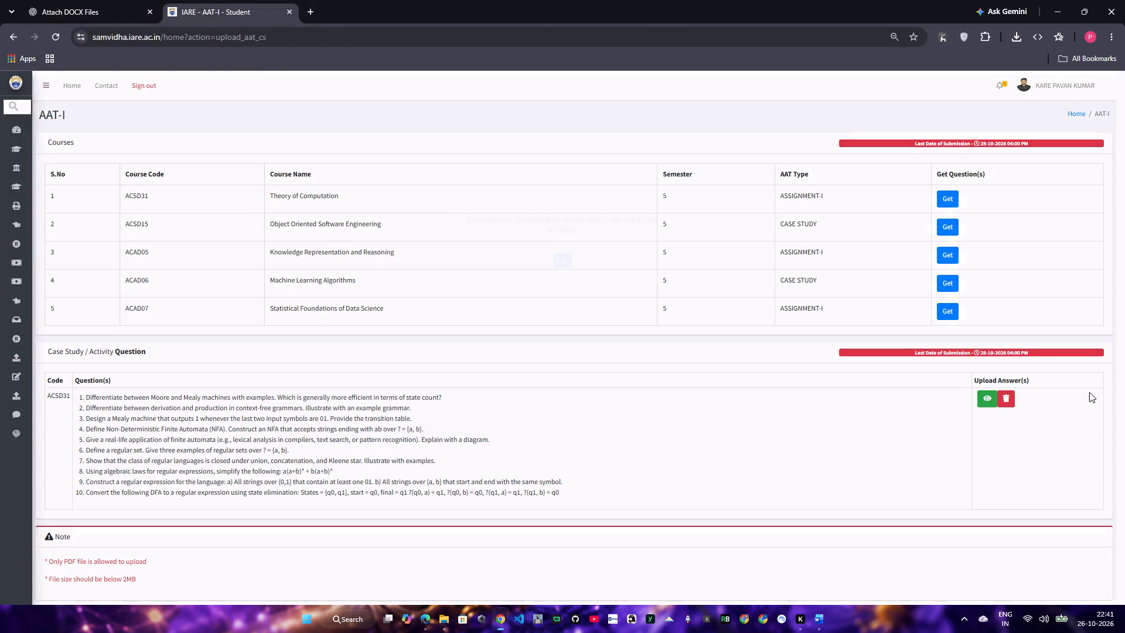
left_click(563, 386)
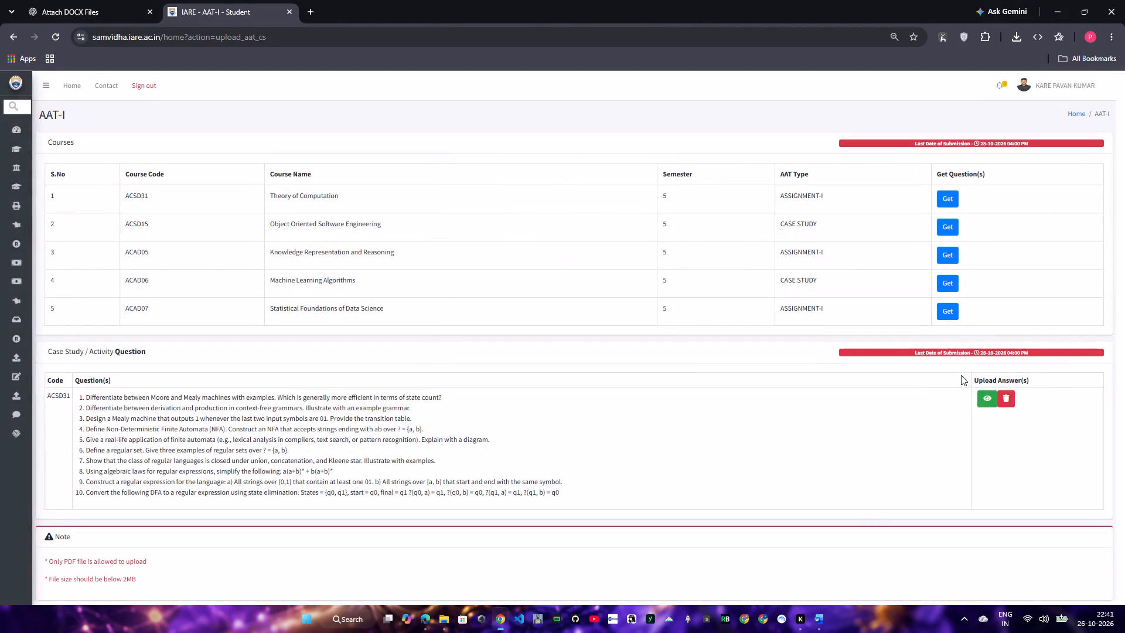
View the uploaded Theory of Computation answer file and close it.
left_click(986, 405)
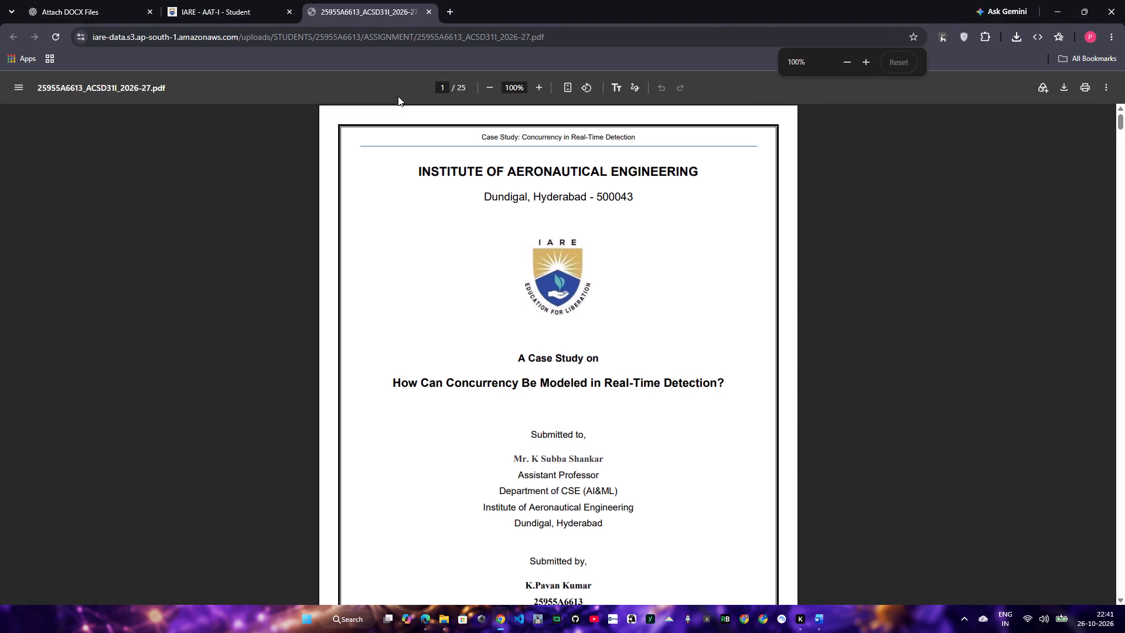
scroll(483, 297, "down", 6)
left_click(427, 12)
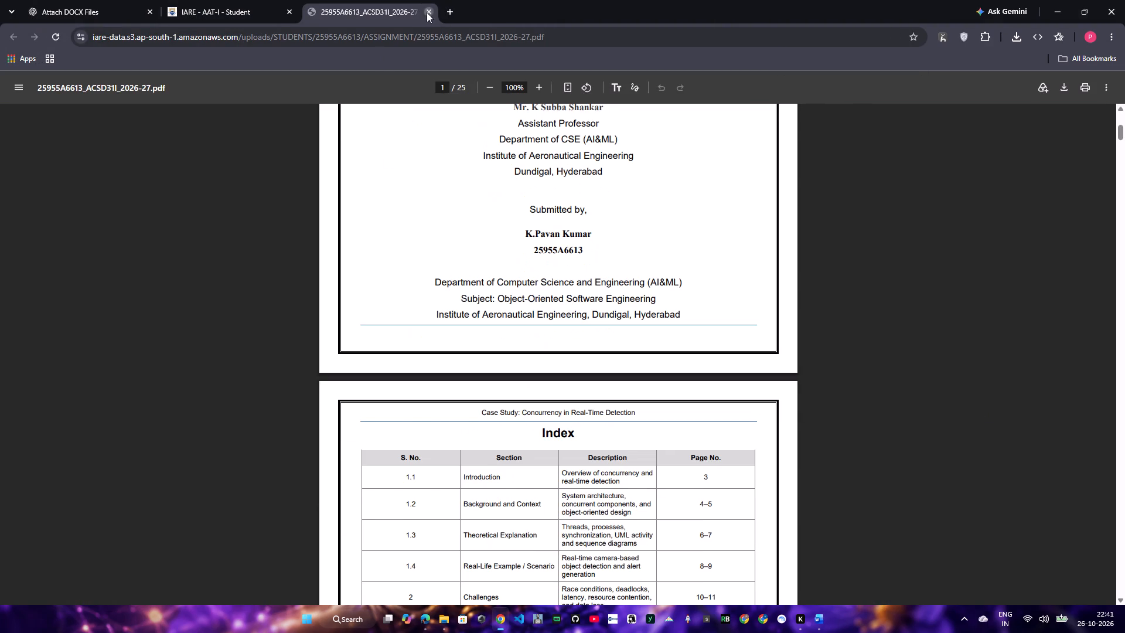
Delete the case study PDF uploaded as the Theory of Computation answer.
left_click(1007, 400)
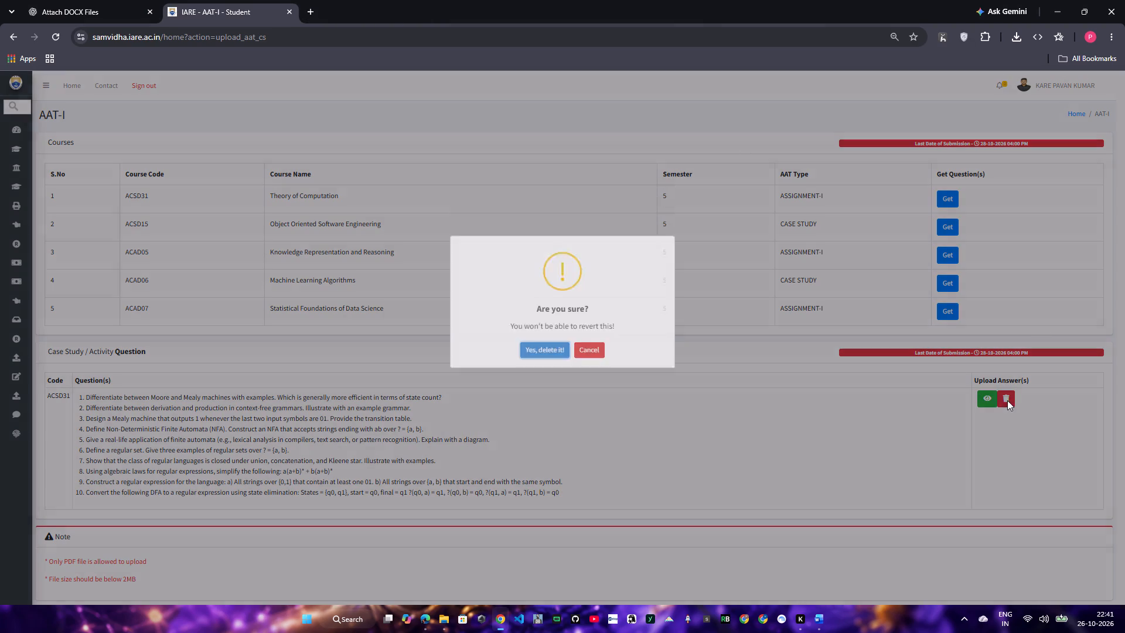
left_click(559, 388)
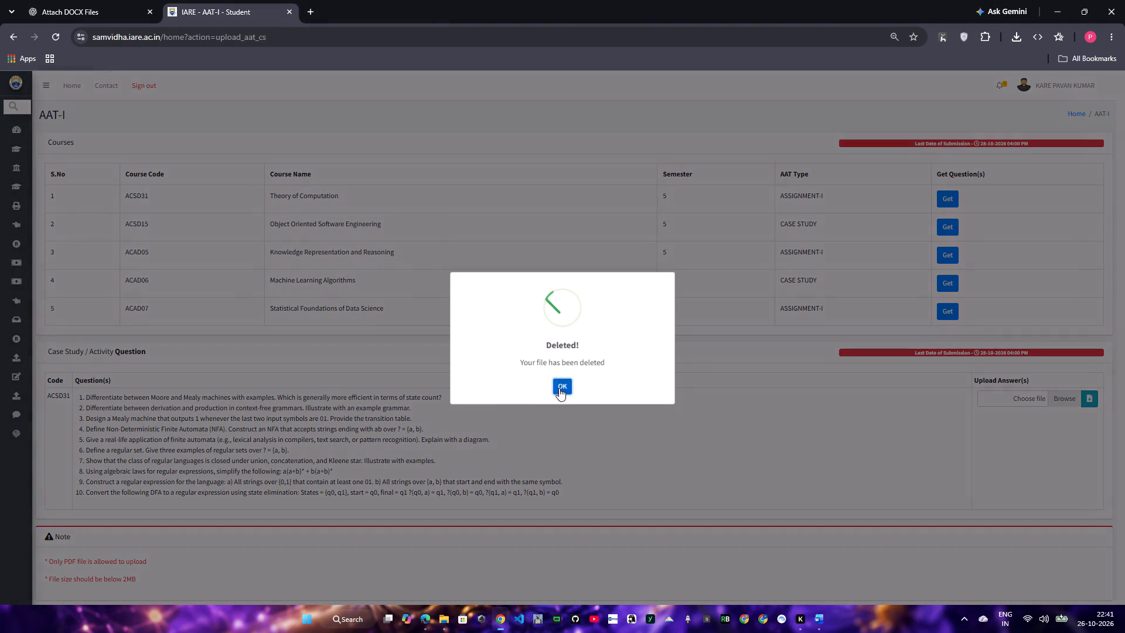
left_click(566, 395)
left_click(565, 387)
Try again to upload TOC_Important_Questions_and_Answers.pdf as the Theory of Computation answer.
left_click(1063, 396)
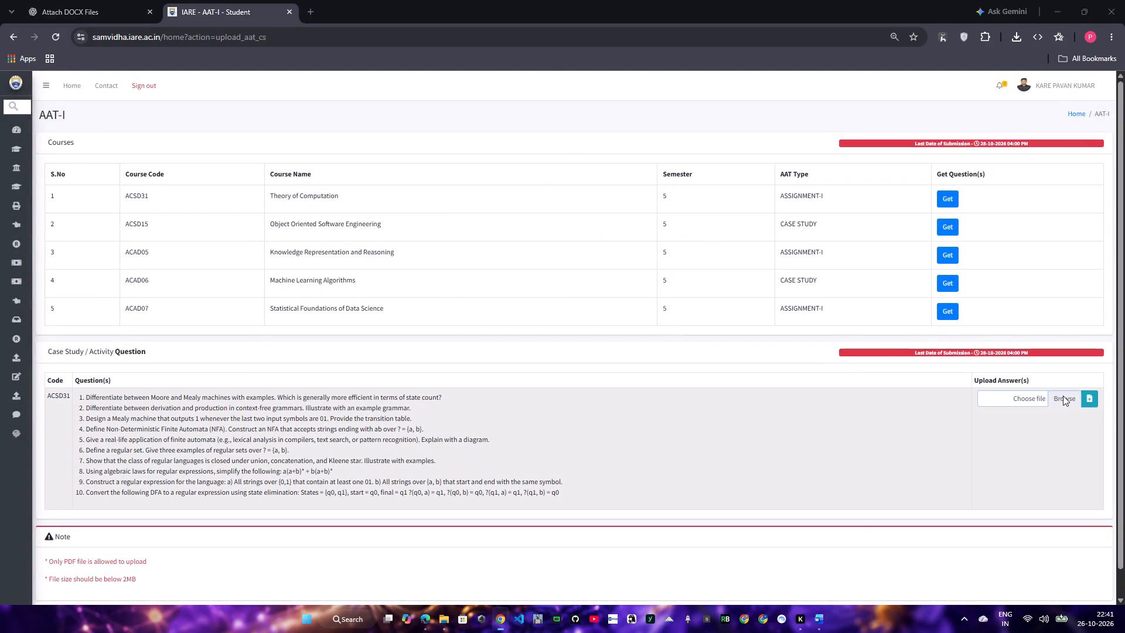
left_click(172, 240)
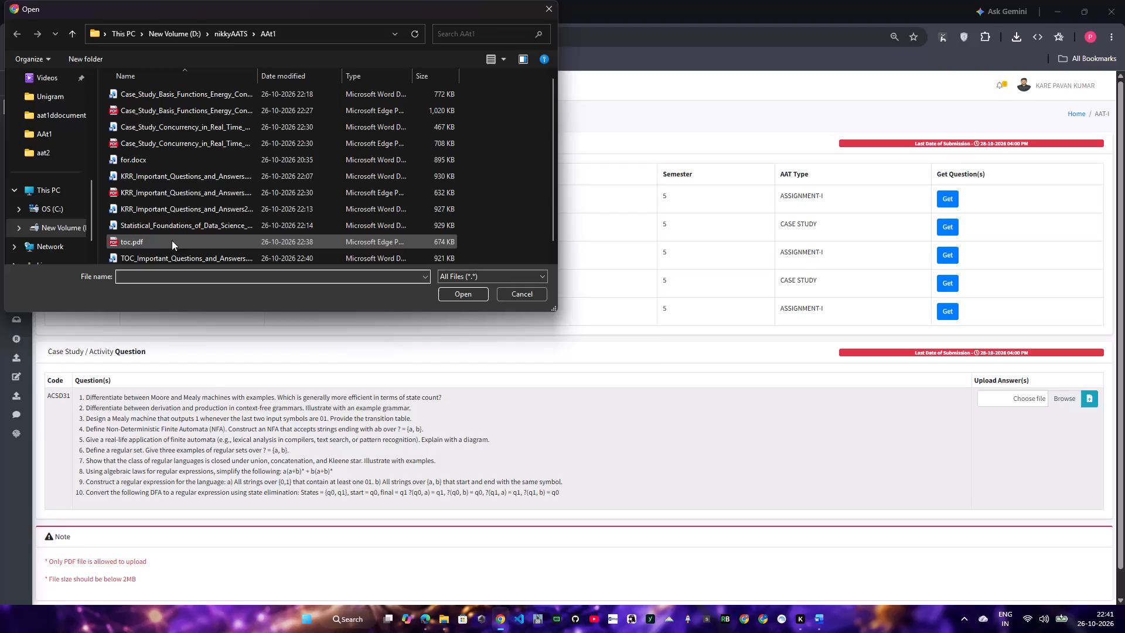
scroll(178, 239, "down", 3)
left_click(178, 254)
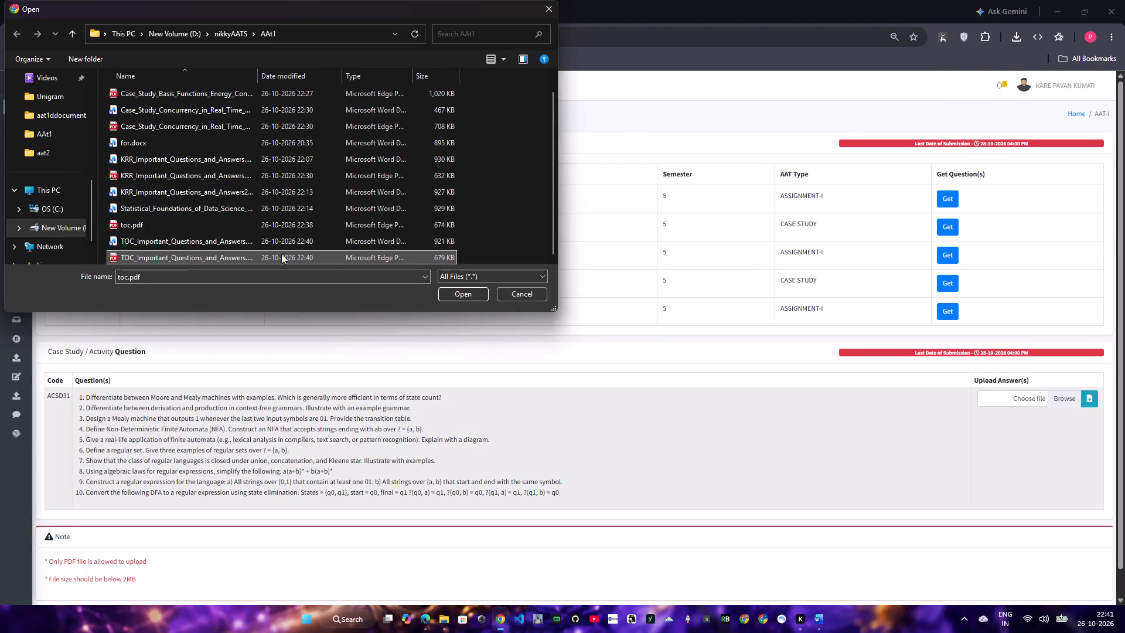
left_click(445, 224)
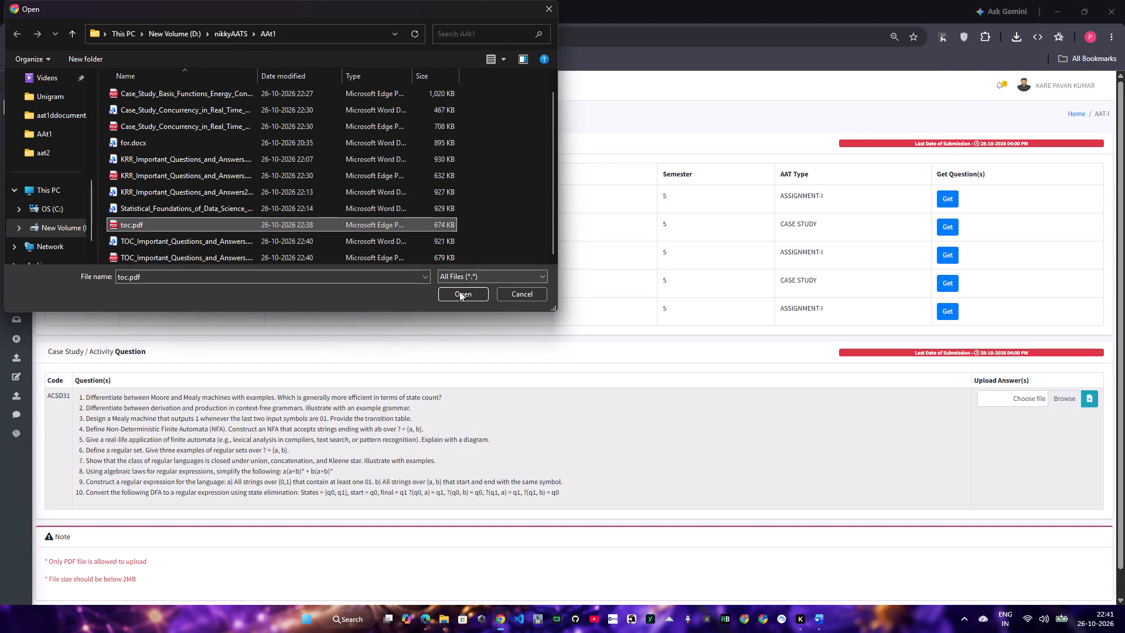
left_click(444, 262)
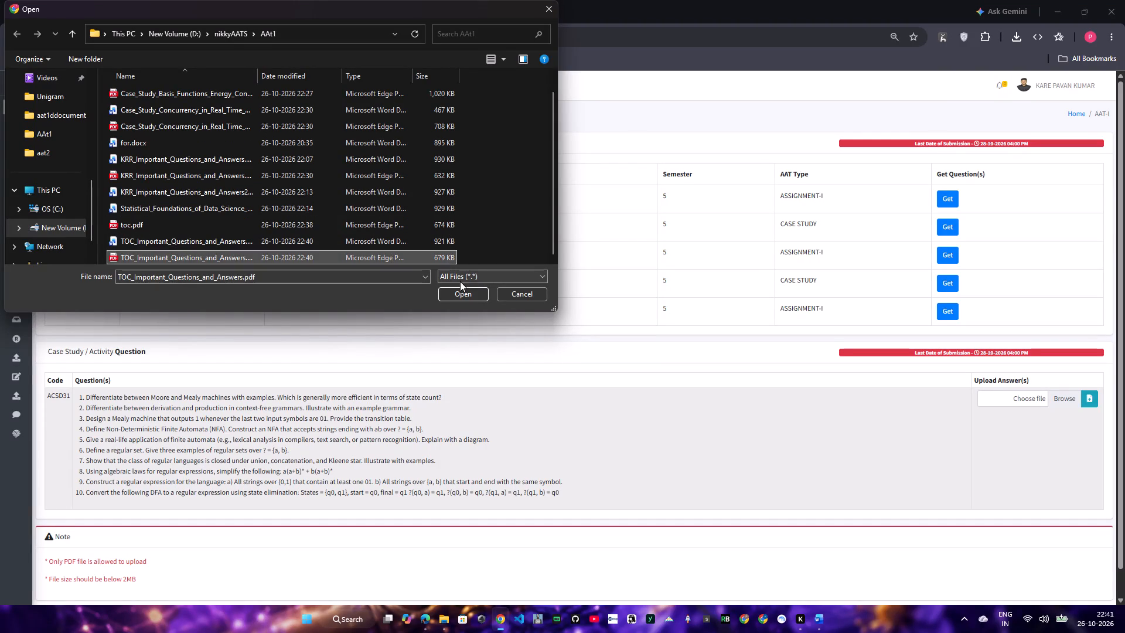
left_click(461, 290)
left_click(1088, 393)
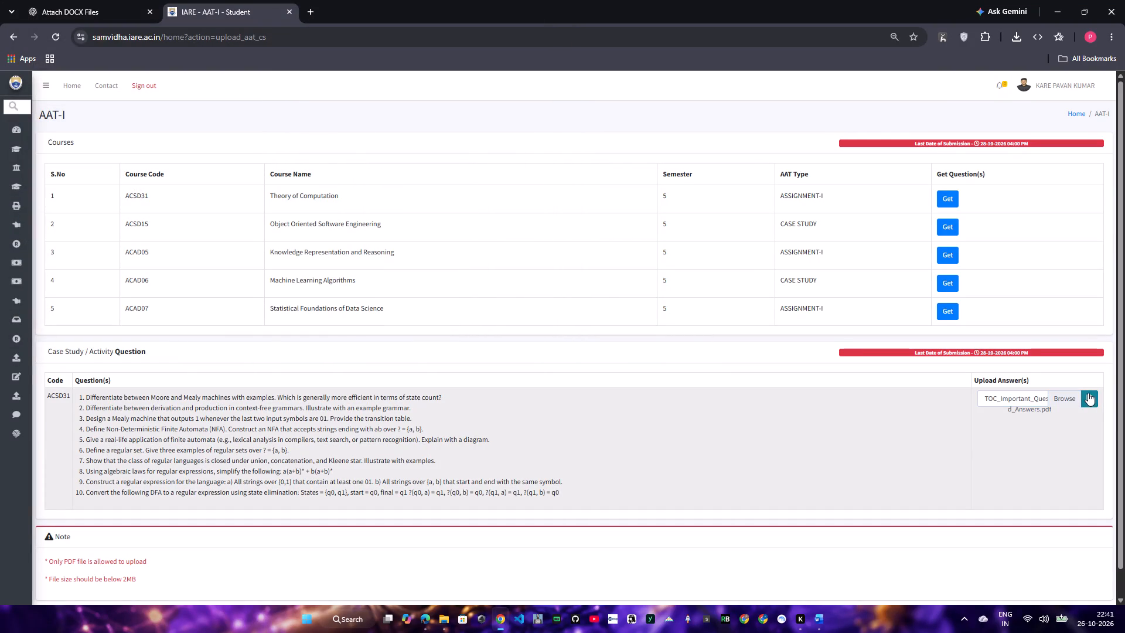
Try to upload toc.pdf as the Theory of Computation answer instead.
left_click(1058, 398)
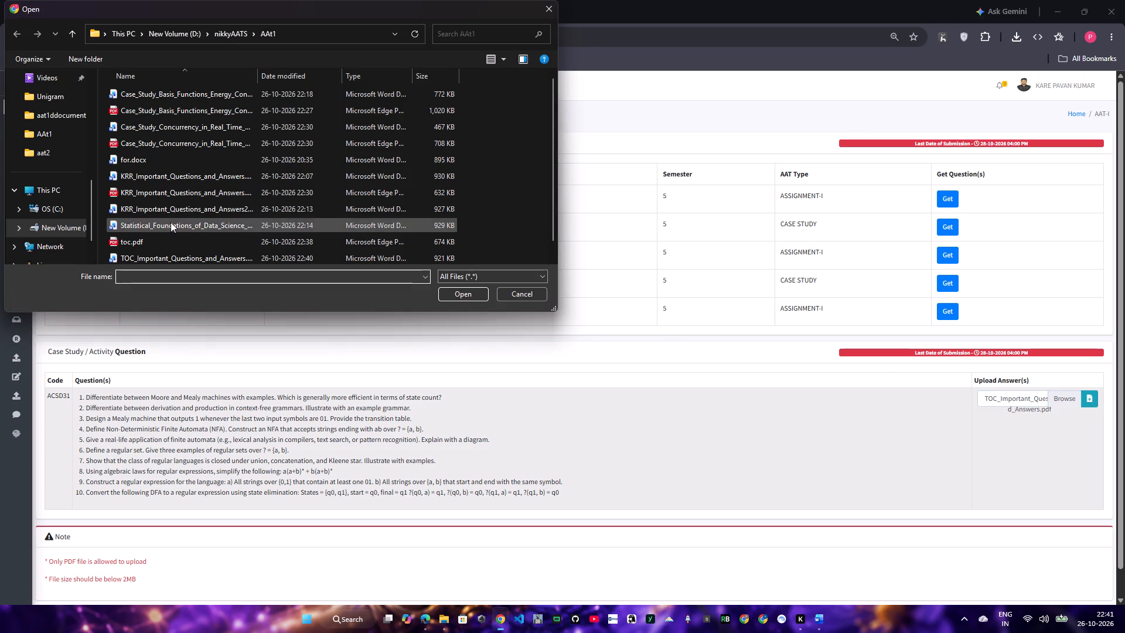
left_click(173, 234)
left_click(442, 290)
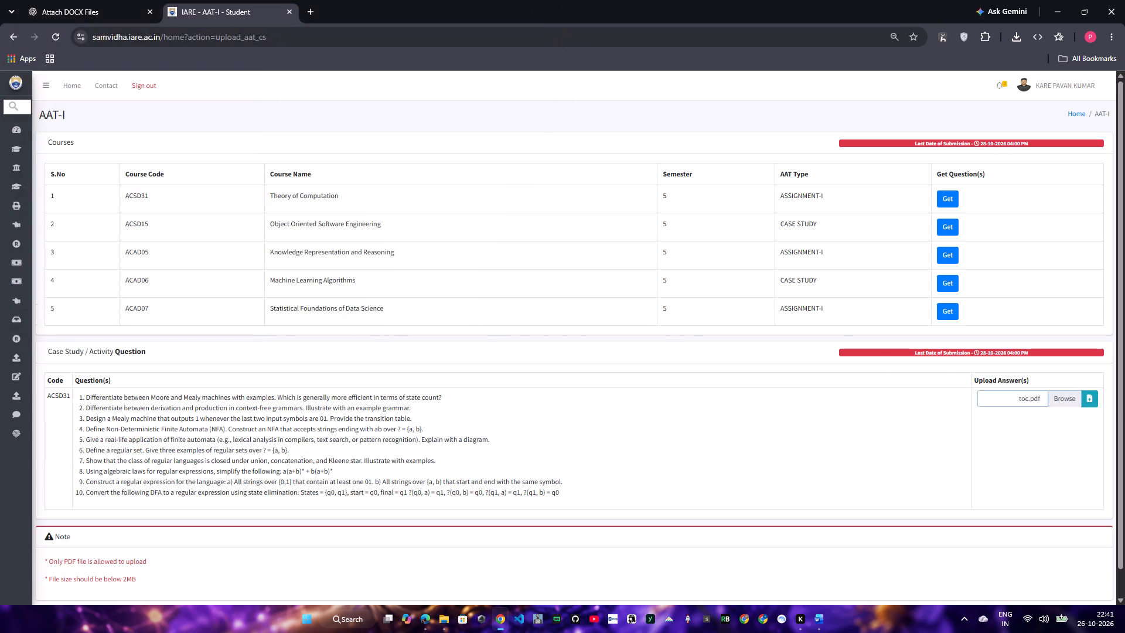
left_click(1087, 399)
Search the web for a PDF compressor in a new tab and open iLovePDF's Compress PDF tool.
left_click(311, 11)
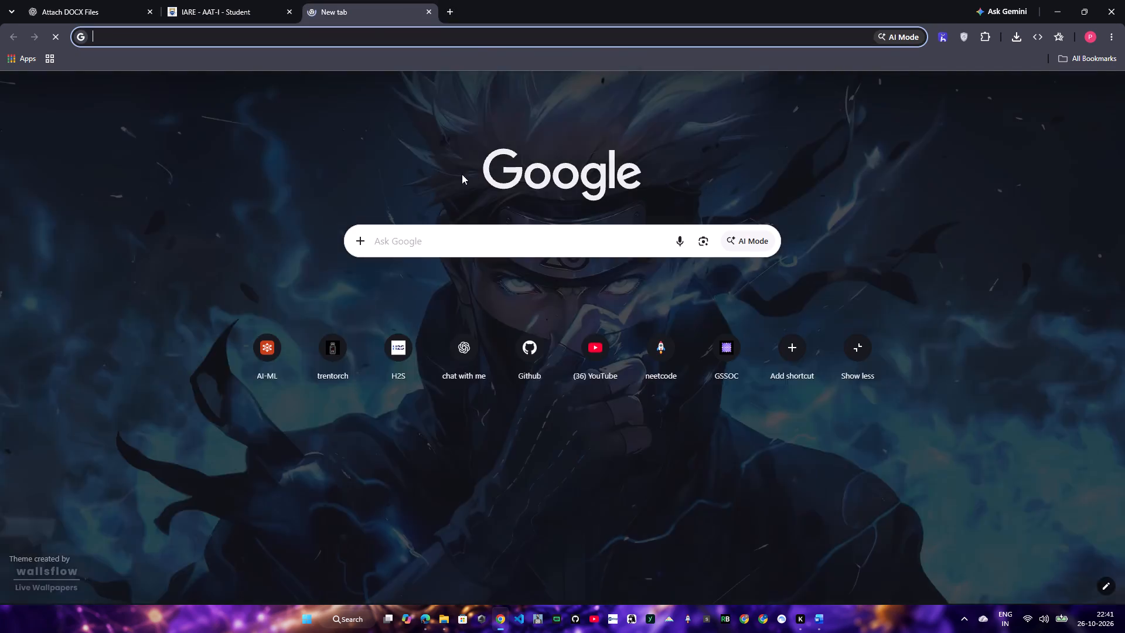
left_click(434, 231)
type("pdf")
key("space")
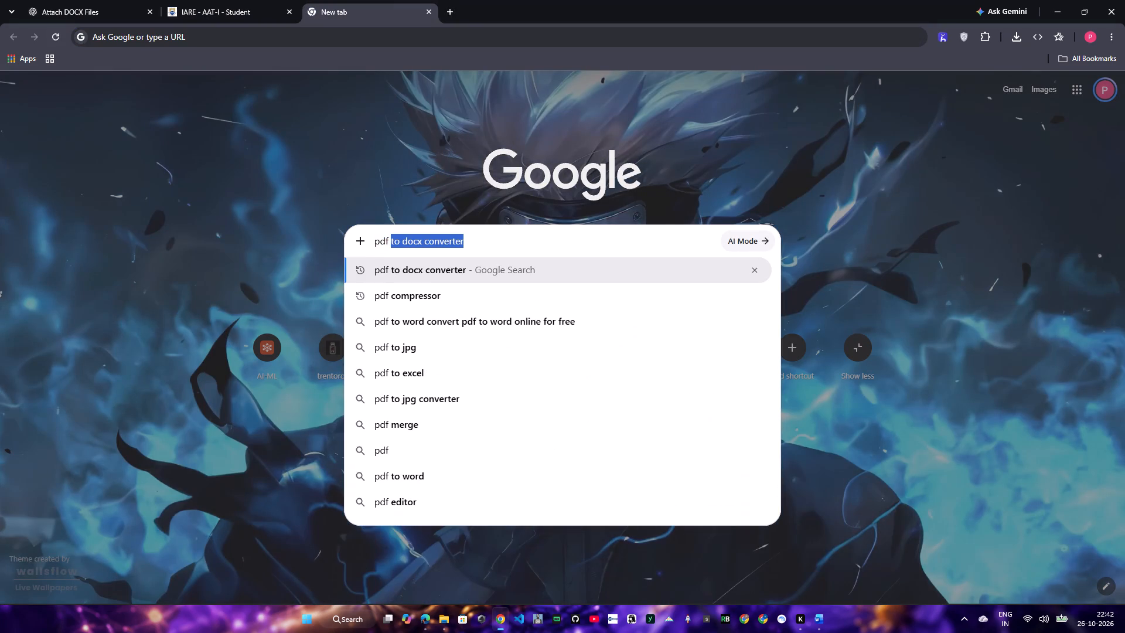
left_click(437, 292)
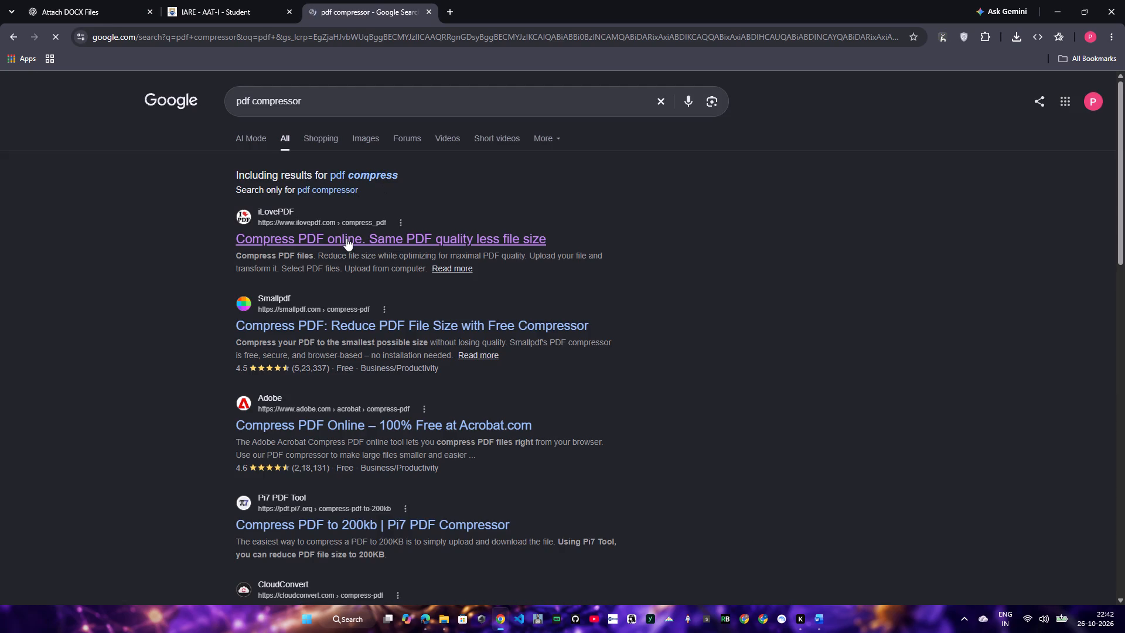
left_click(346, 238)
Compress toc.pdf from the AAt1 folder with recommended compression and download the compressed file.
left_click(569, 233)
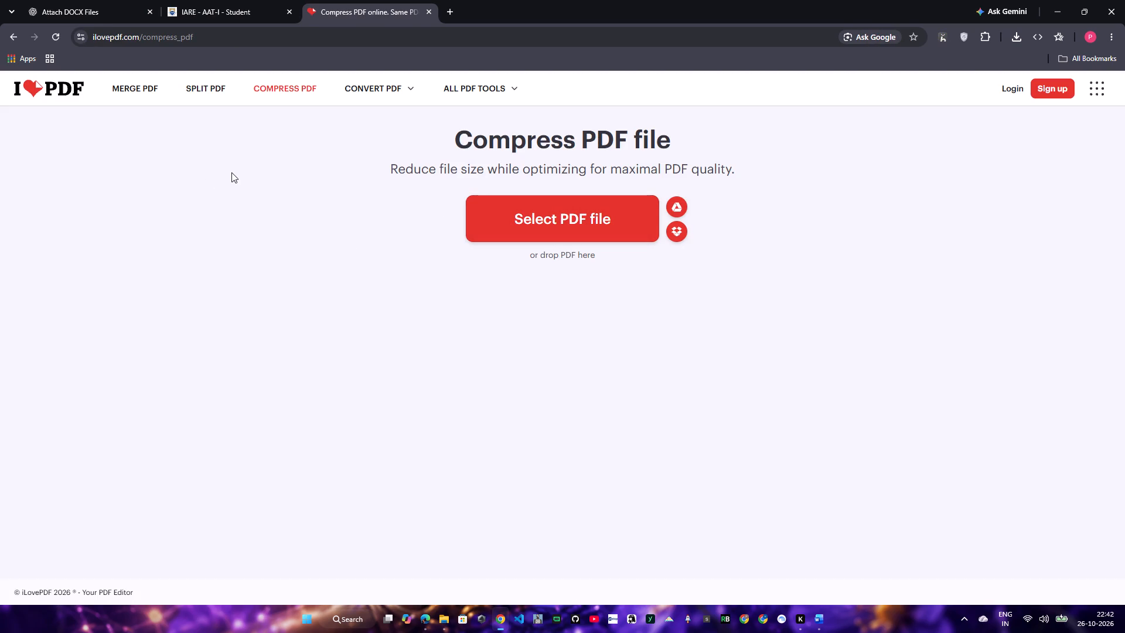
left_click(564, 232)
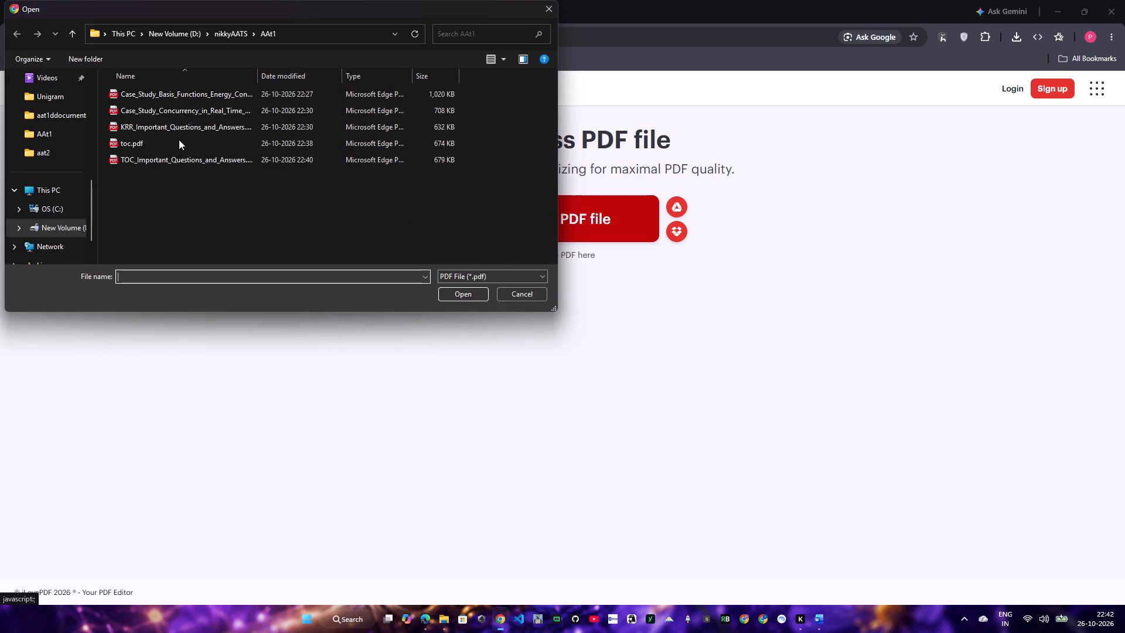
left_click(176, 140)
left_click(461, 296)
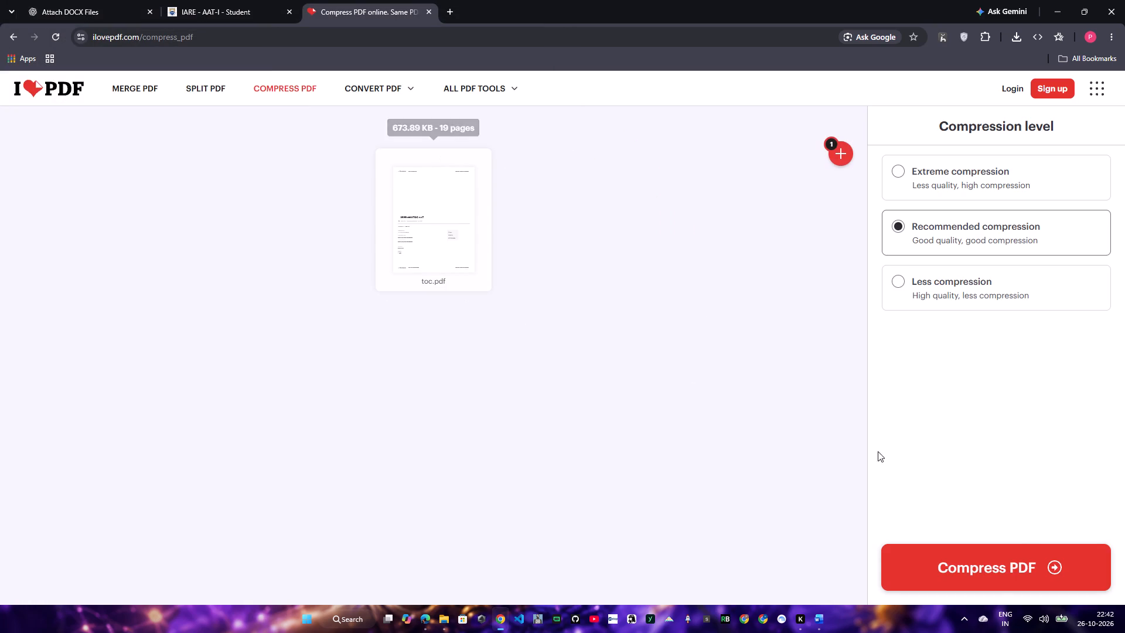
left_click(990, 567)
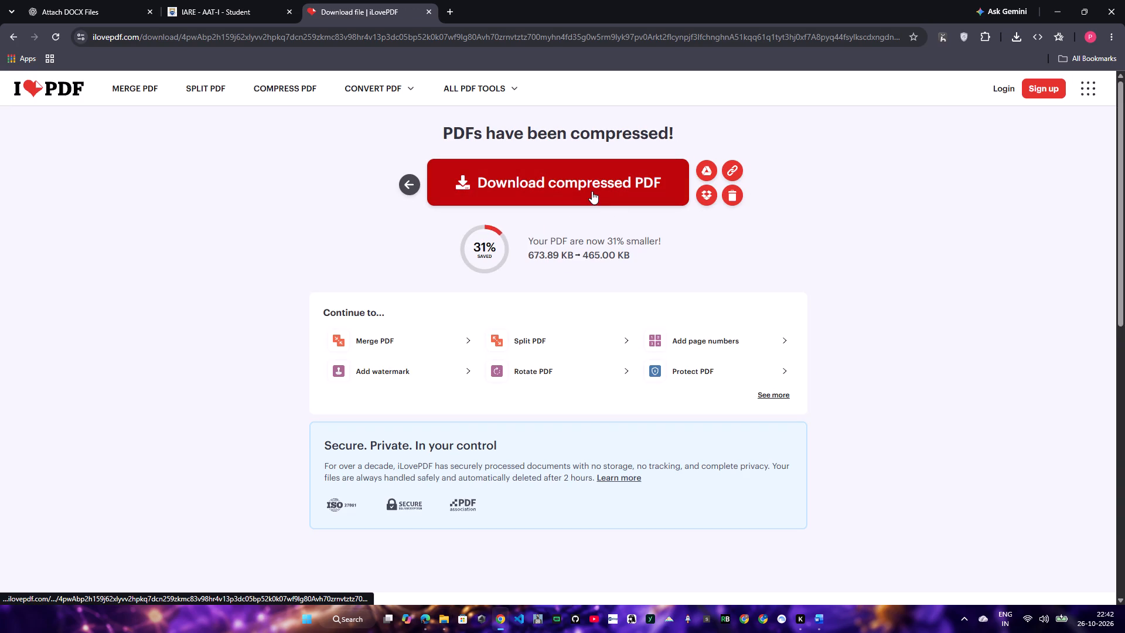
left_click(592, 191)
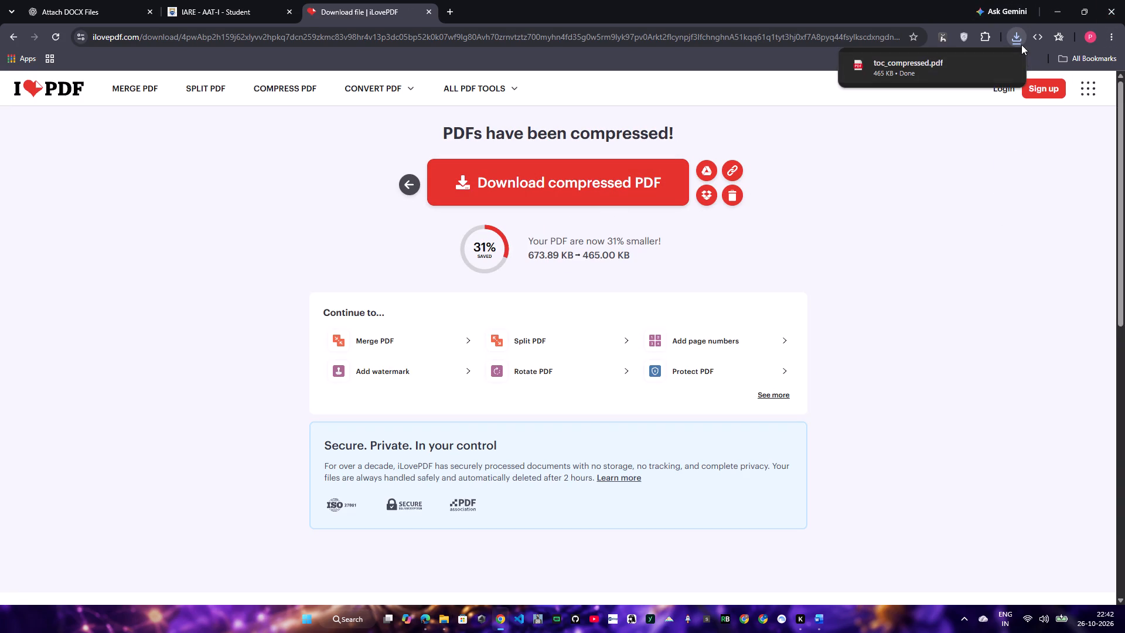
Upload toc_compressed.pdf from the Downloads folder as the Theory of Computation answer on the AAT-I page.
left_click(200, 0)
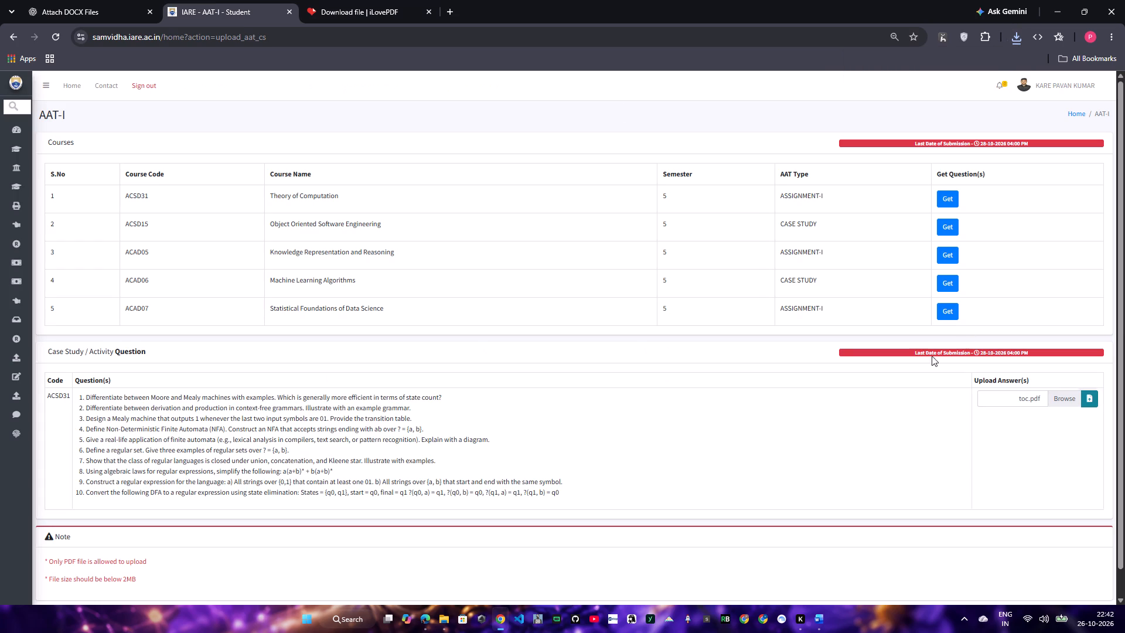
left_click(1062, 399)
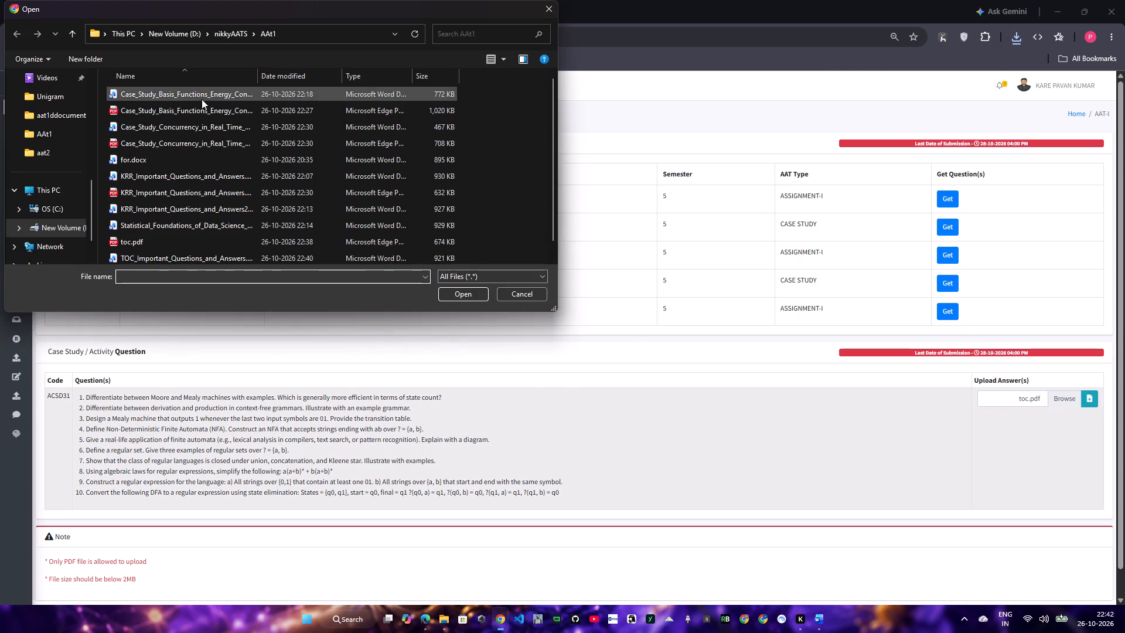
scroll(45, 112, "up", 4)
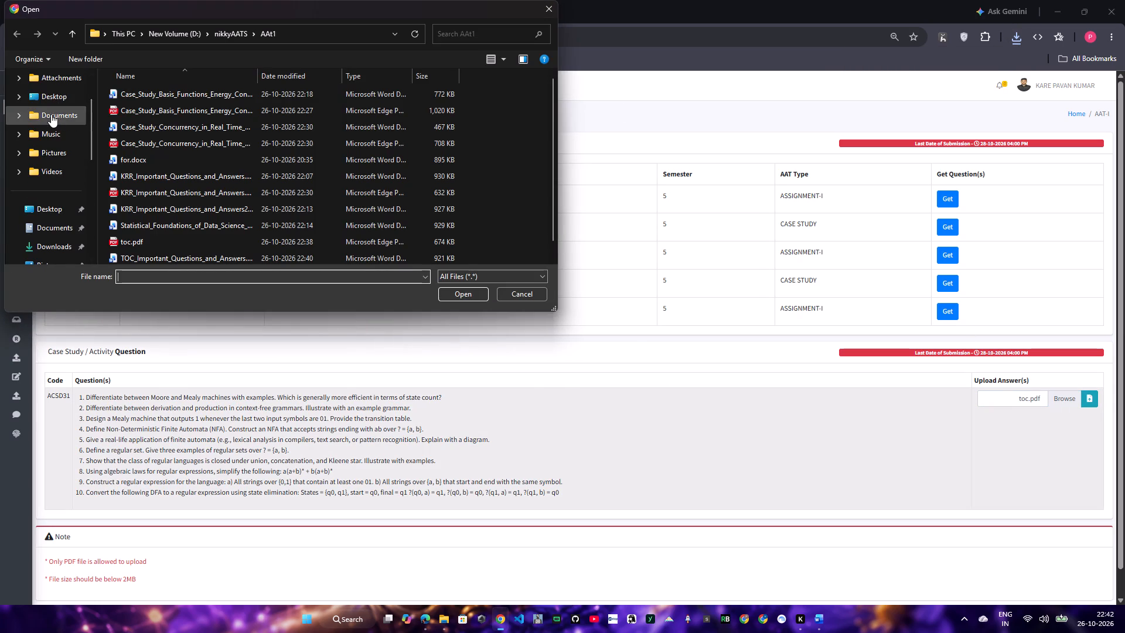
scroll(53, 114, "up", 3)
scroll(67, 185, "down", 1)
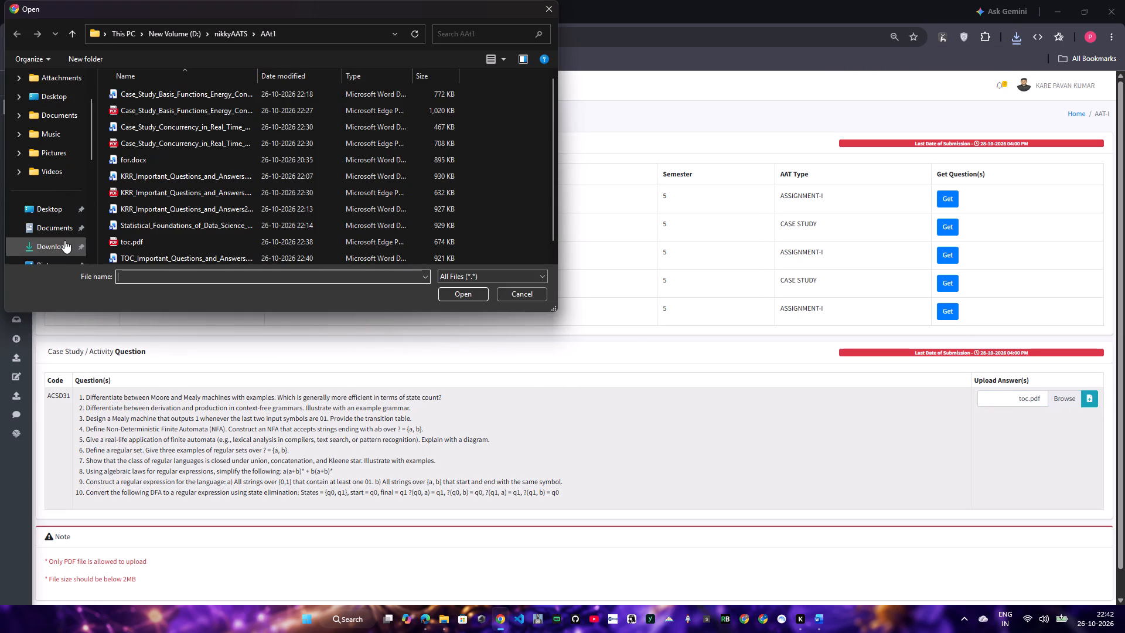
left_click(64, 240)
left_click(181, 93)
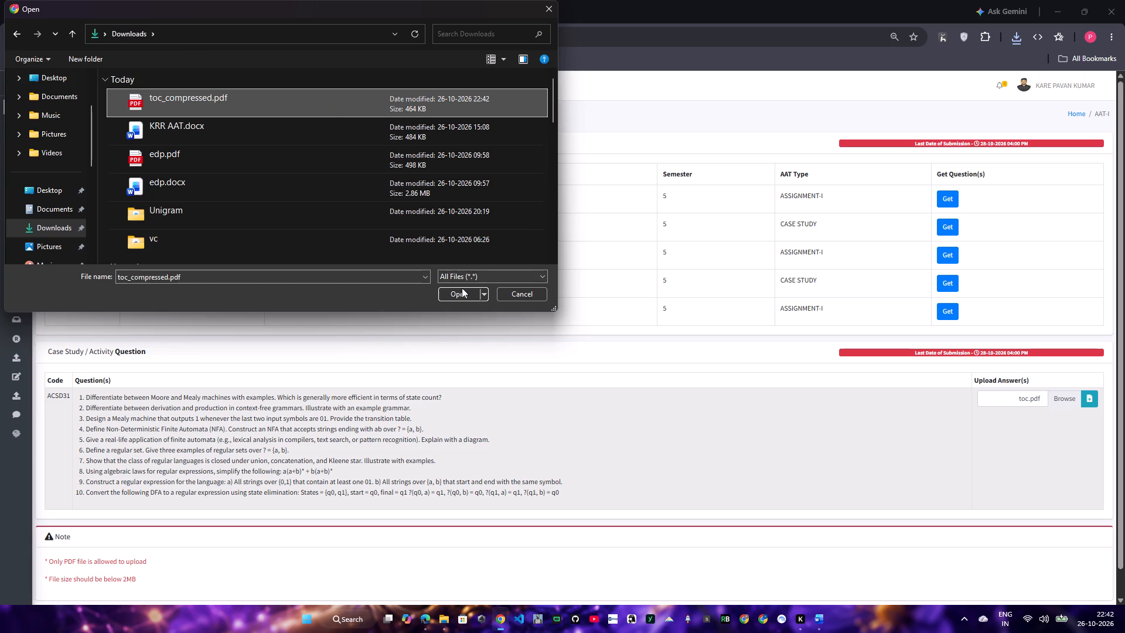
left_click(461, 291)
left_click(1089, 400)
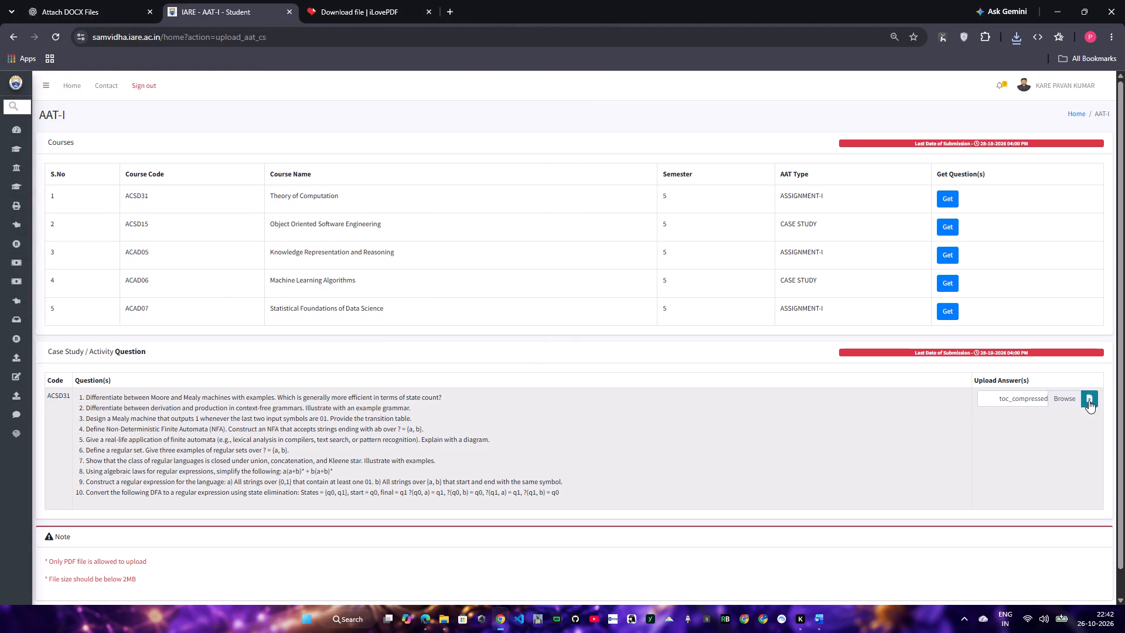
left_click(571, 379)
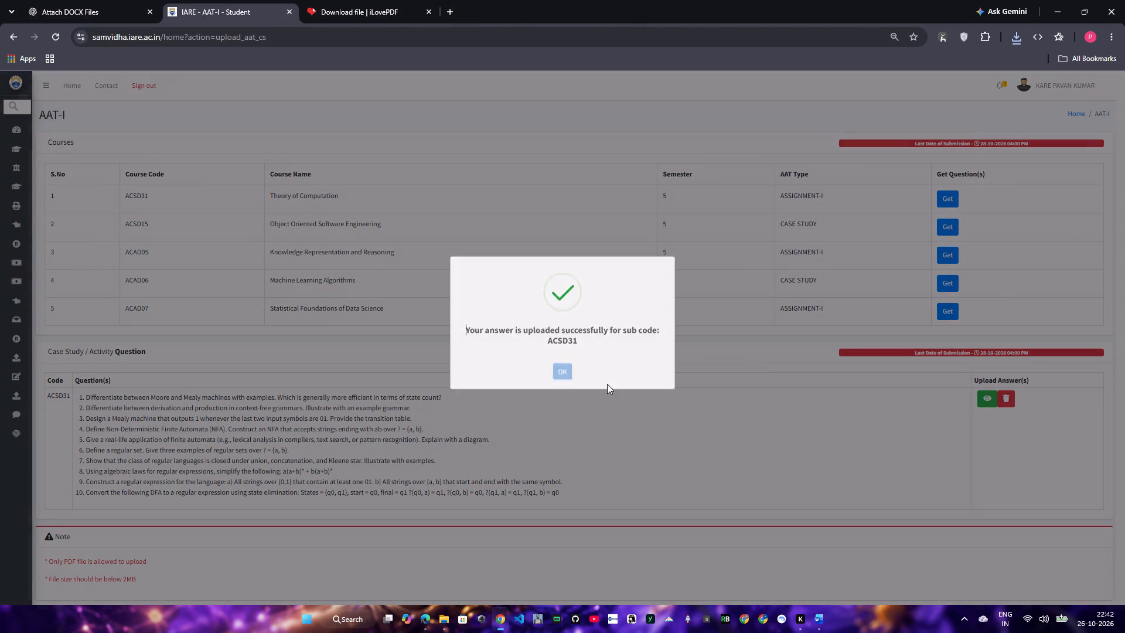
Open the uploaded Theory of Computation answer file and review its pages from the cover through the last answer.
left_click(988, 400)
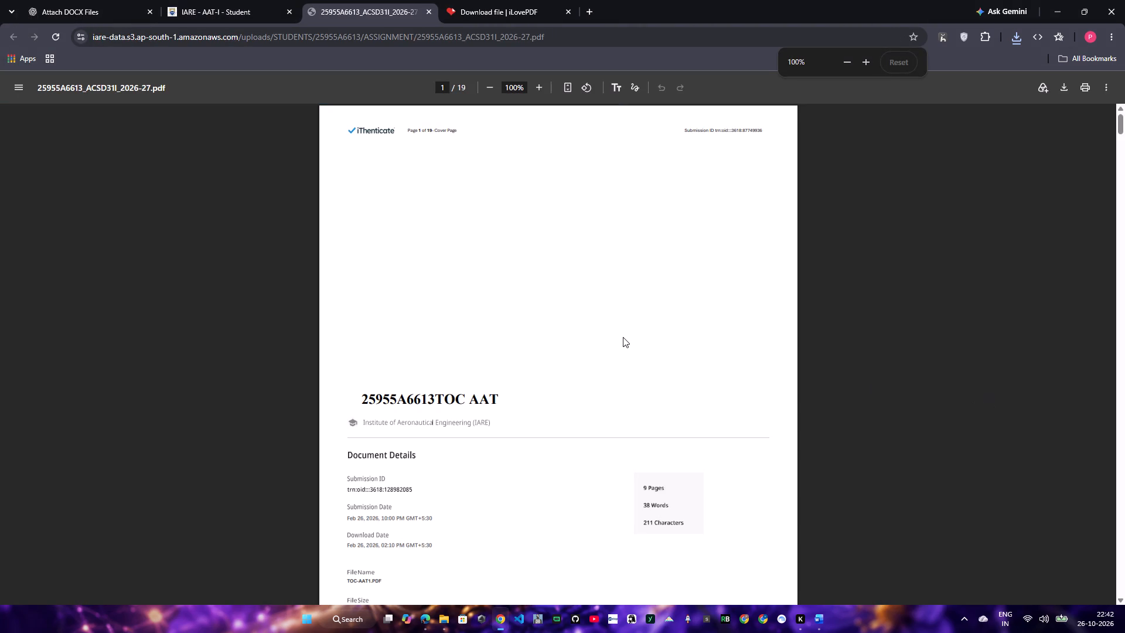
scroll(529, 327, "down", 18)
scroll(533, 360, "down", 8)
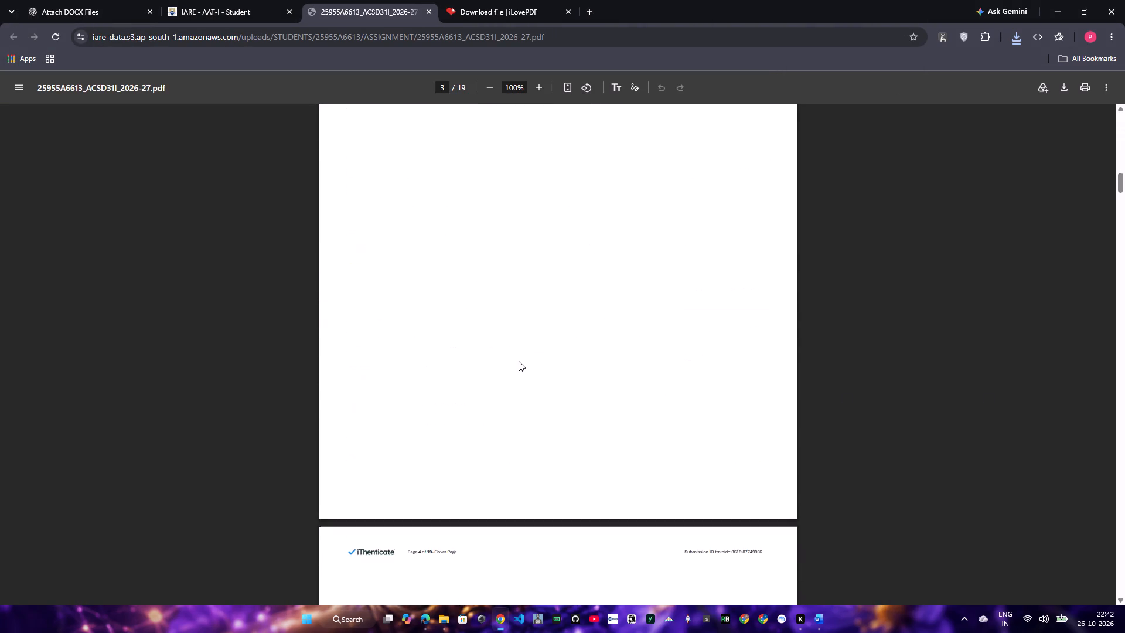
scroll(519, 361, "down", 14)
scroll(520, 367, "up", 6)
scroll(520, 367, "down", 6)
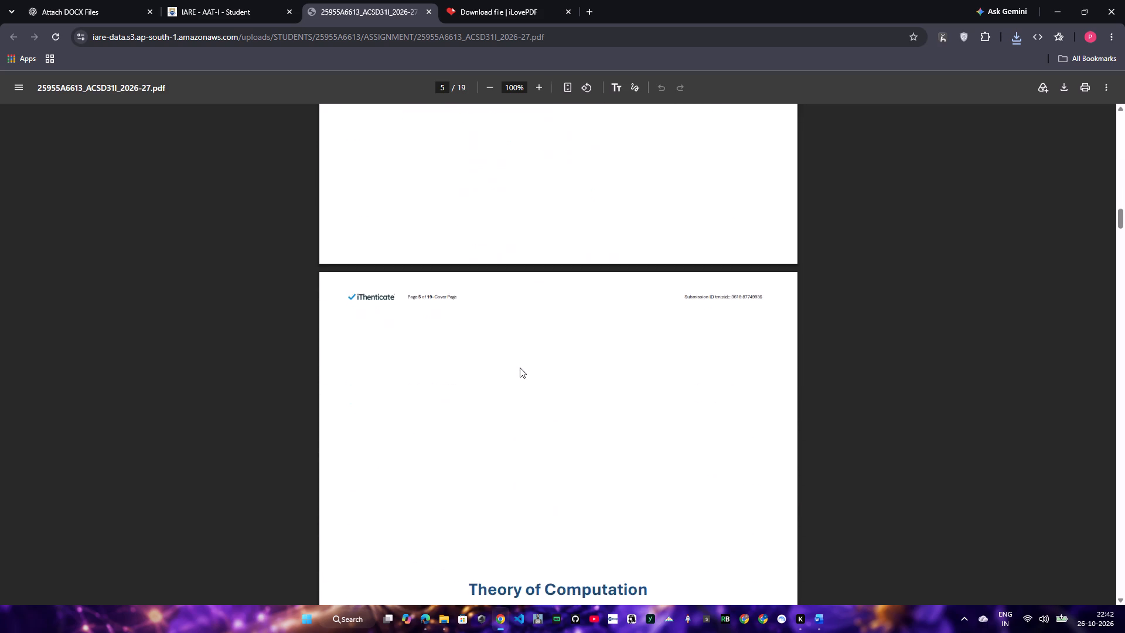
scroll(521, 367, "down", 2)
scroll(521, 369, "up", 5)
scroll(522, 369, "down", 8)
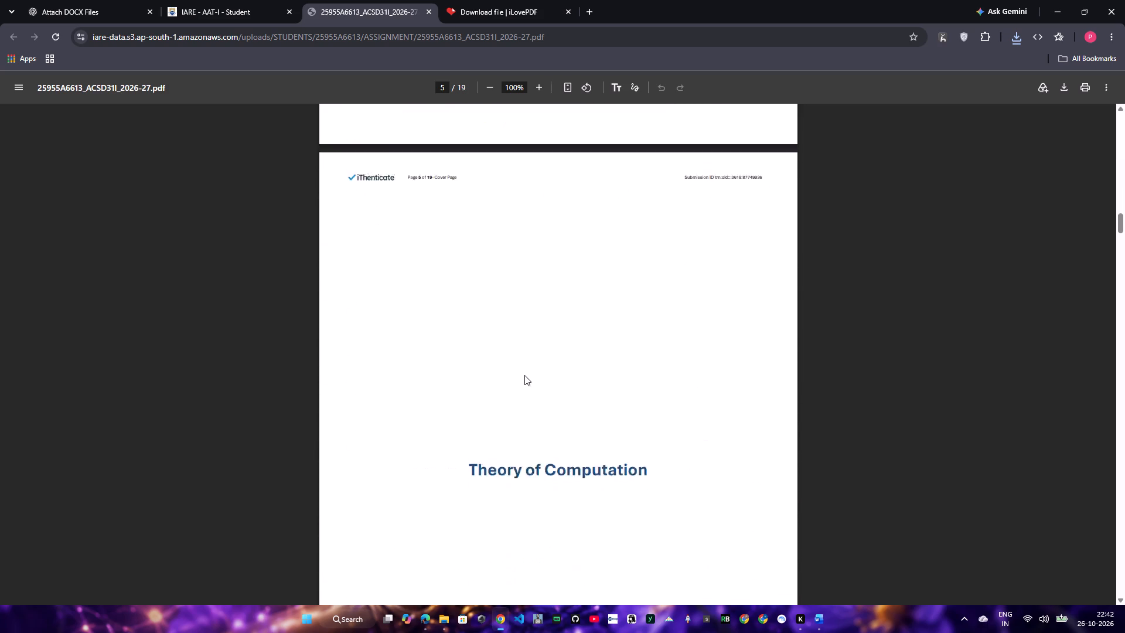
scroll(524, 375, "down", 9)
scroll(527, 378, "down", 14)
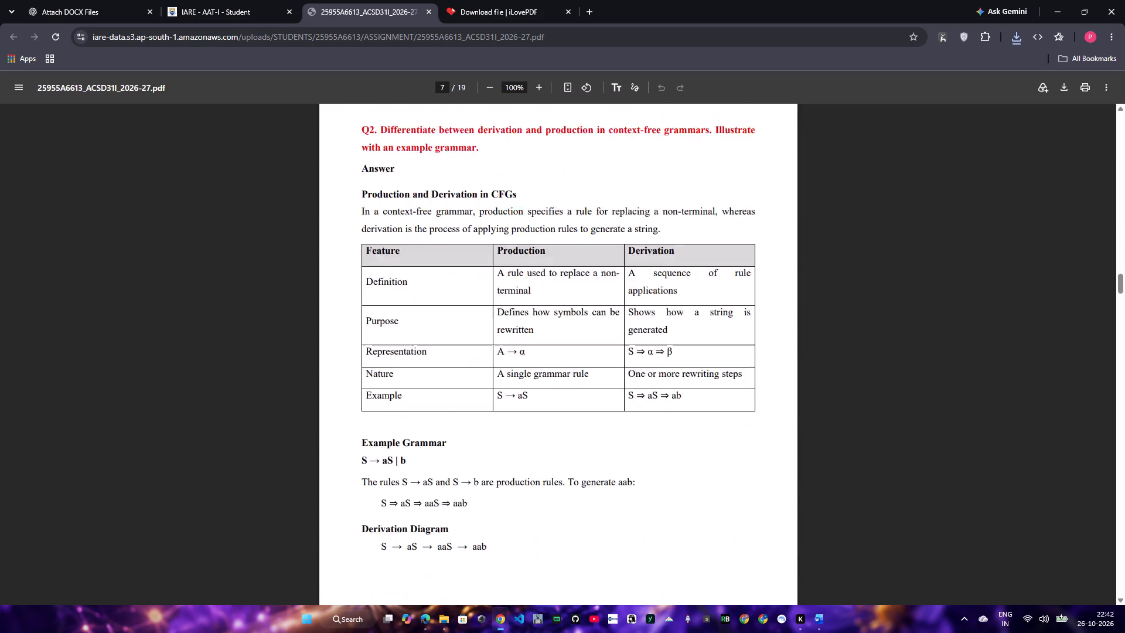
scroll(527, 383, "down", 20)
scroll(527, 383, "down", 20)
scroll(527, 383, "down", 2)
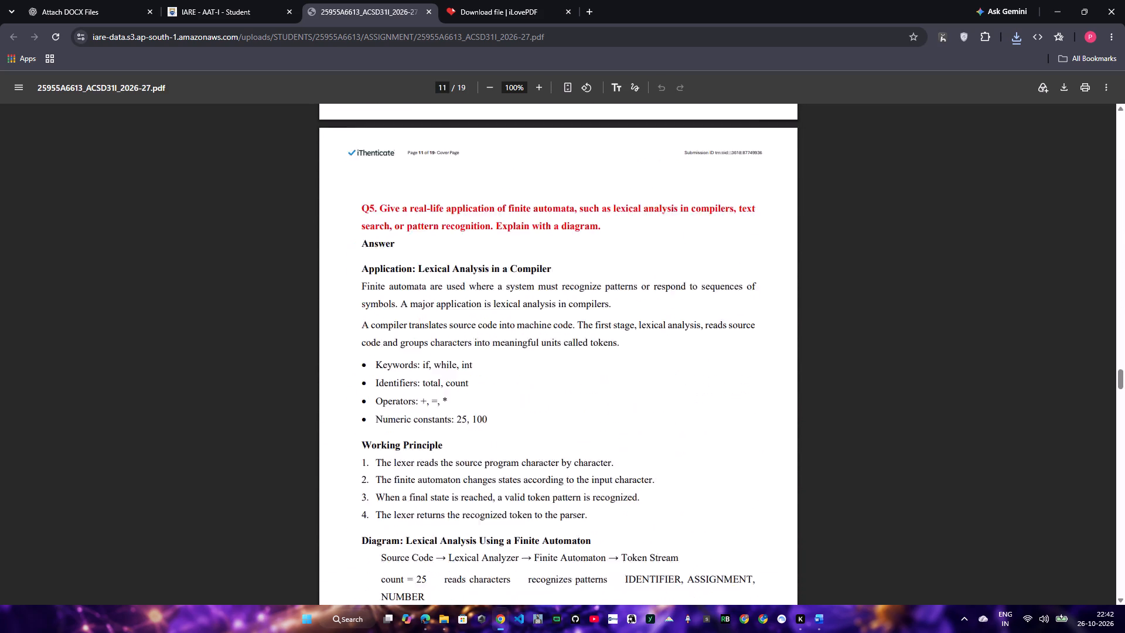
scroll(530, 404, "down", 20)
scroll(530, 404, "down", 17)
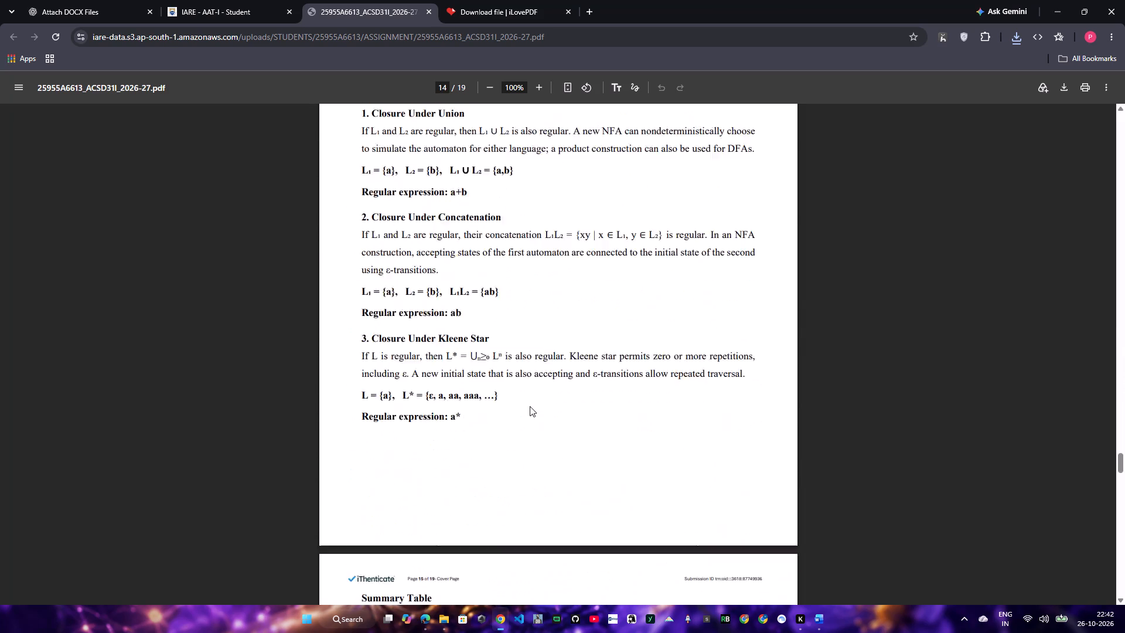
scroll(530, 406, "down", 19)
scroll(534, 419, "down", 8)
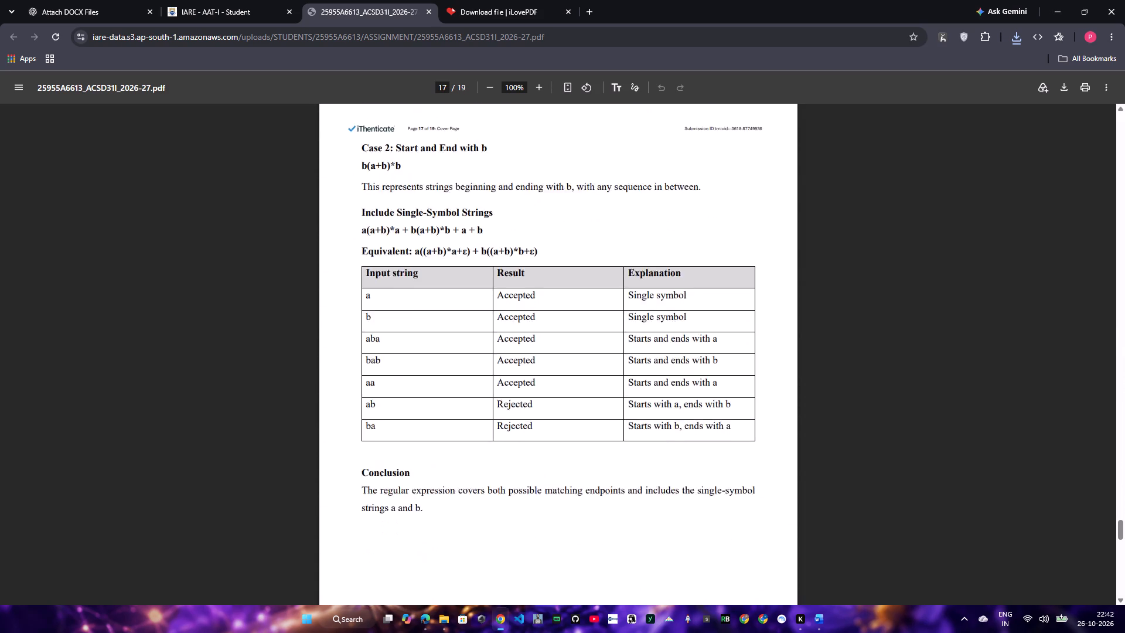
scroll(536, 423, "down", 20)
scroll(538, 427, "down", 9)
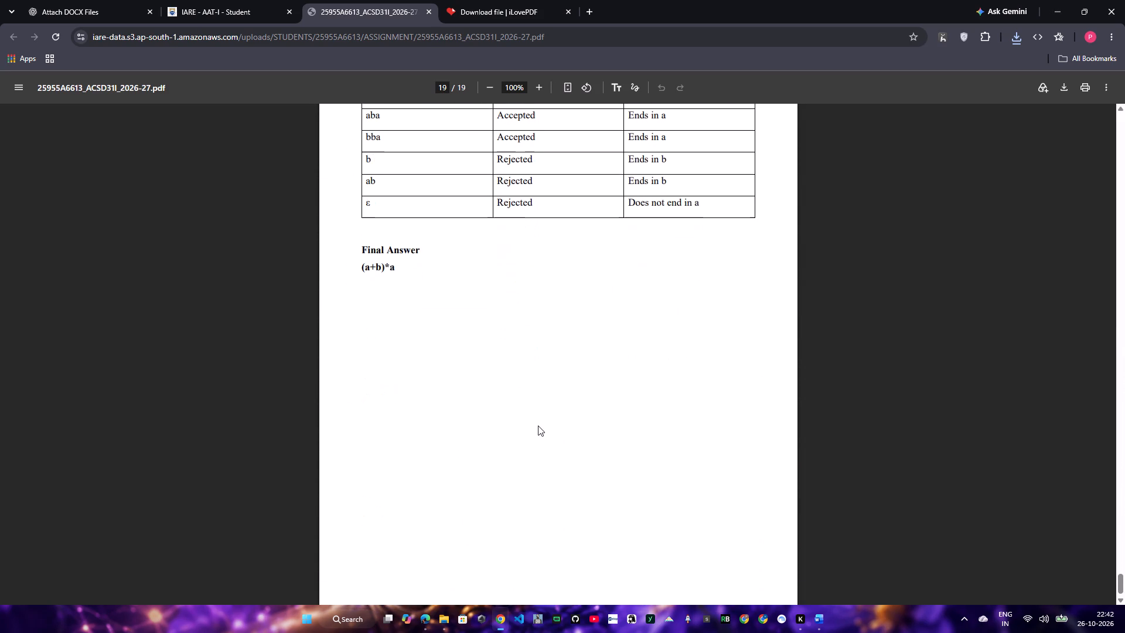
Review the uploaded Theory of Computation answer file backwards from its last page to the cover page.
scroll(538, 426, "up", 18)
scroll(541, 413, "up", 7)
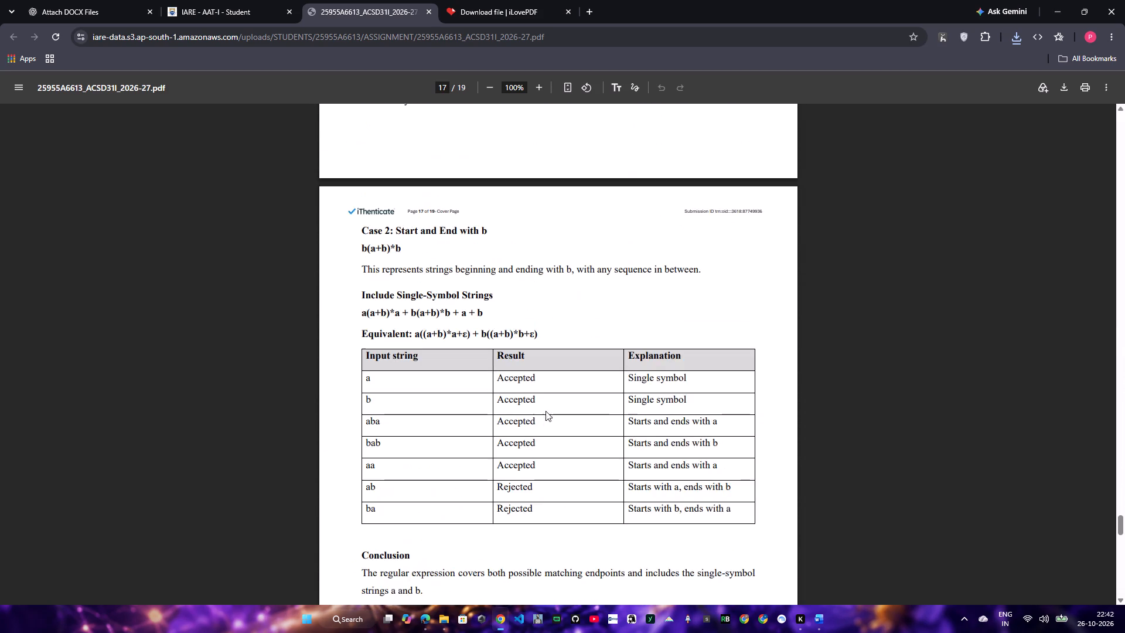
scroll(546, 411, "up", 20)
scroll(546, 411, "up", 20)
scroll(551, 393, "up", 8)
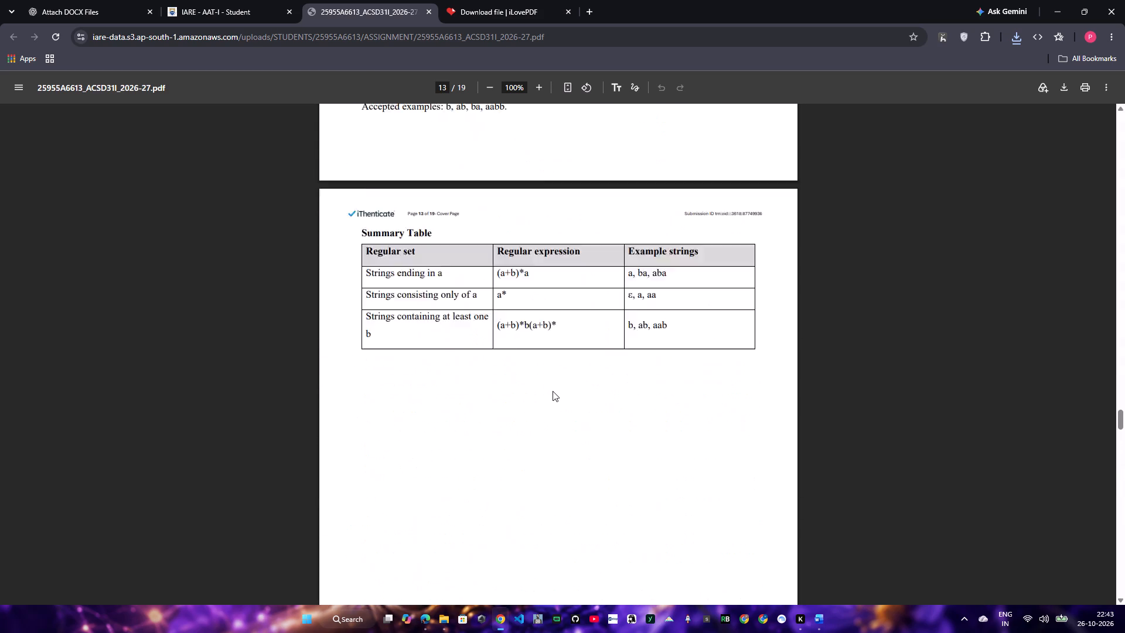
scroll(553, 390, "up", 8)
scroll(555, 387, "up", 20)
scroll(555, 387, "up", 2)
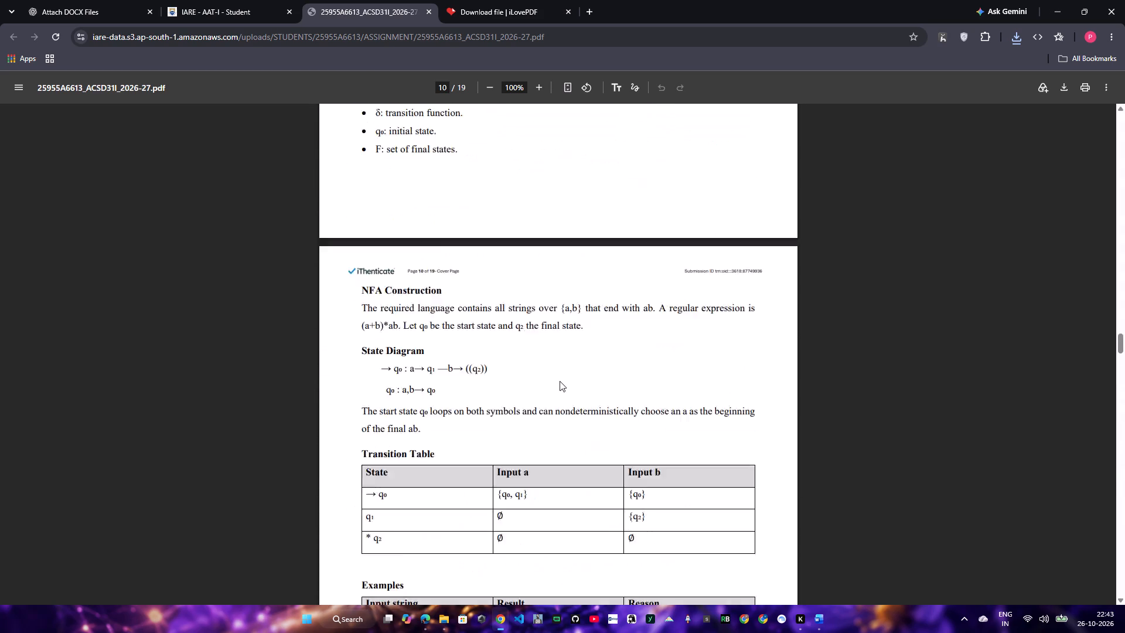
scroll(560, 381, "up", 13)
scroll(573, 370, "up", 20)
scroll(573, 370, "up", 5)
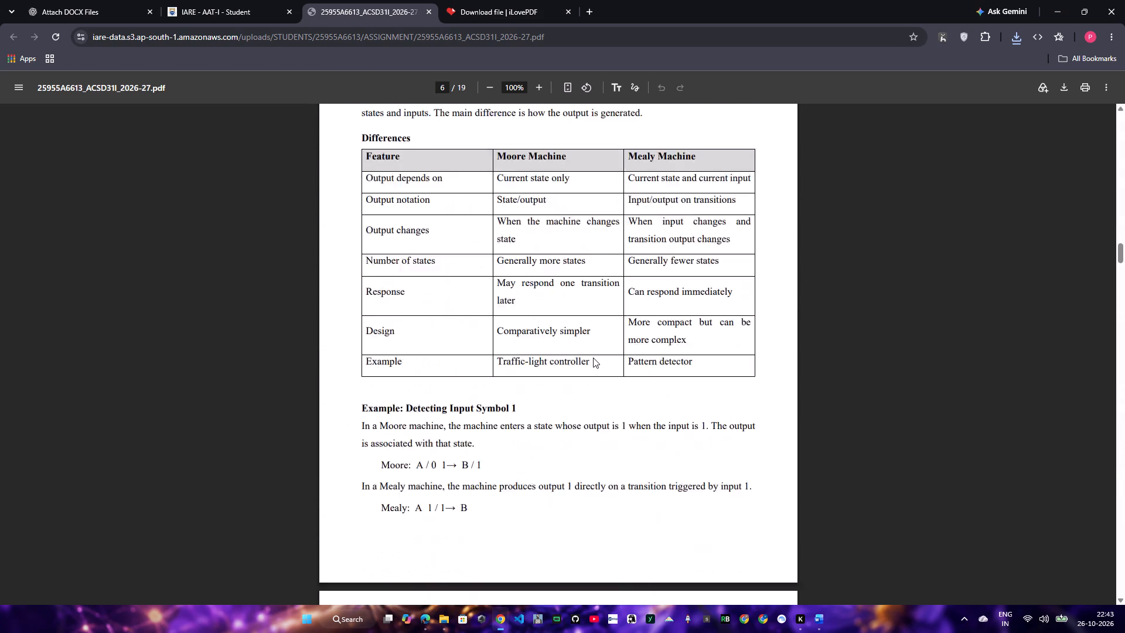
scroll(593, 358, "up", 20)
scroll(593, 358, "up", 7)
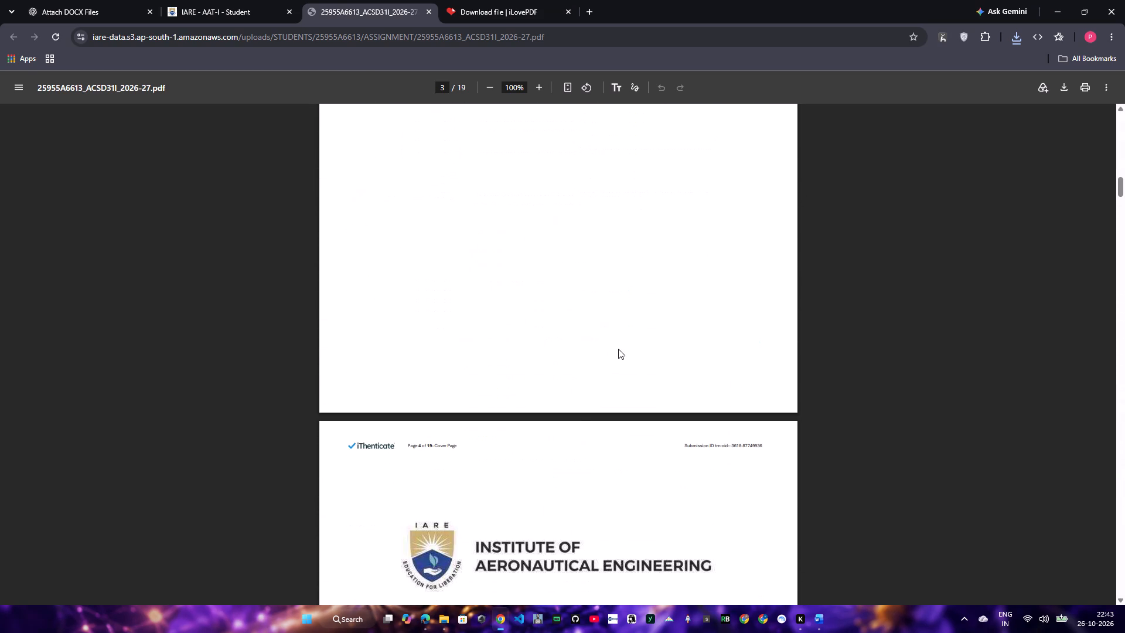
scroll(507, 399, "up", 9)
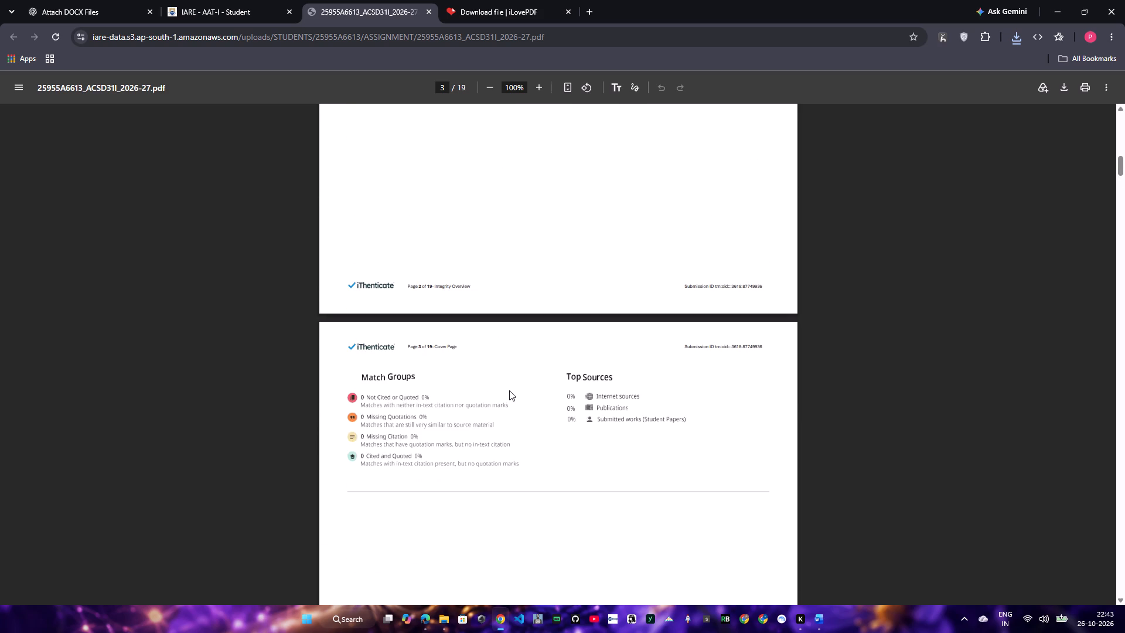
scroll(509, 390, "up", 7)
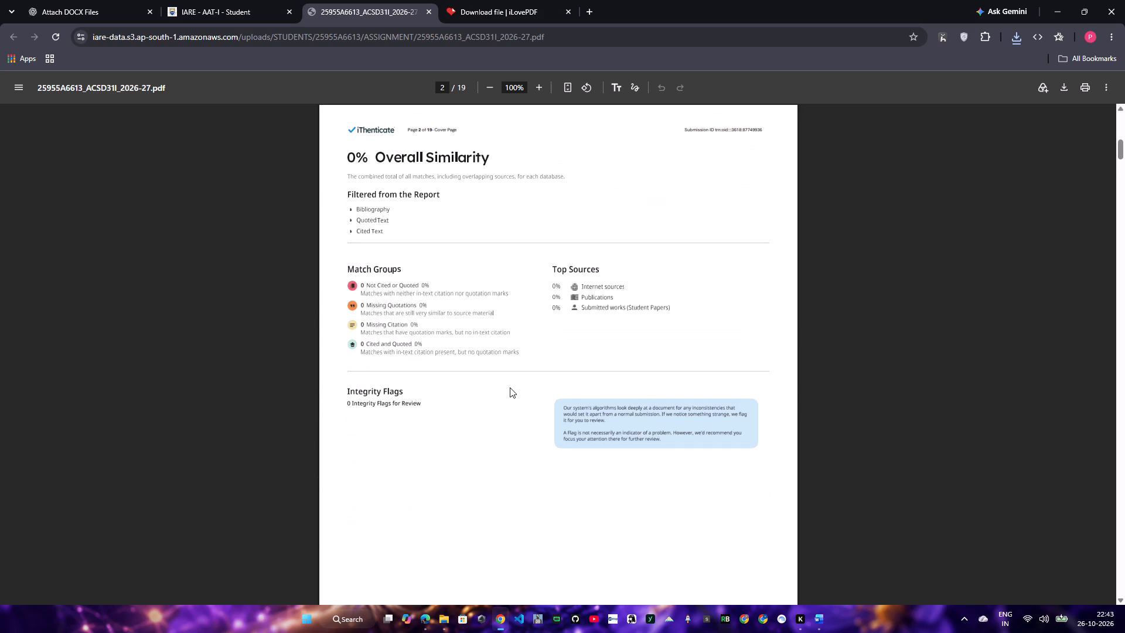
scroll(513, 383, "up", 7)
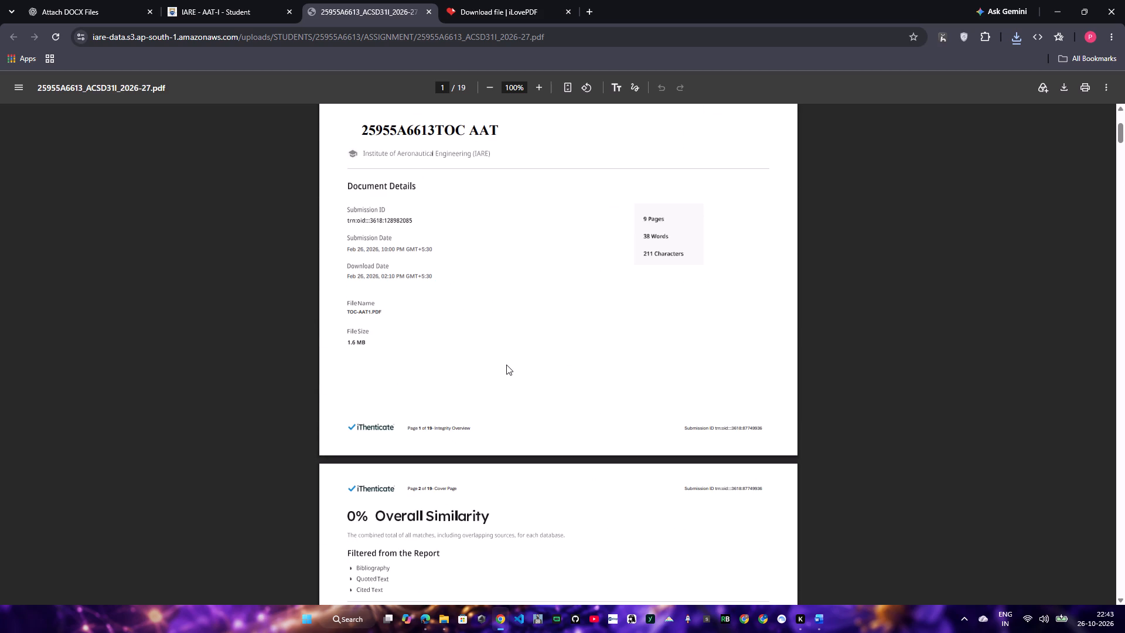
scroll(506, 365, "left", 1)
Check the Theory of Computation file's cover, similarity report and student details pages, and close the file.
left_click(434, 220)
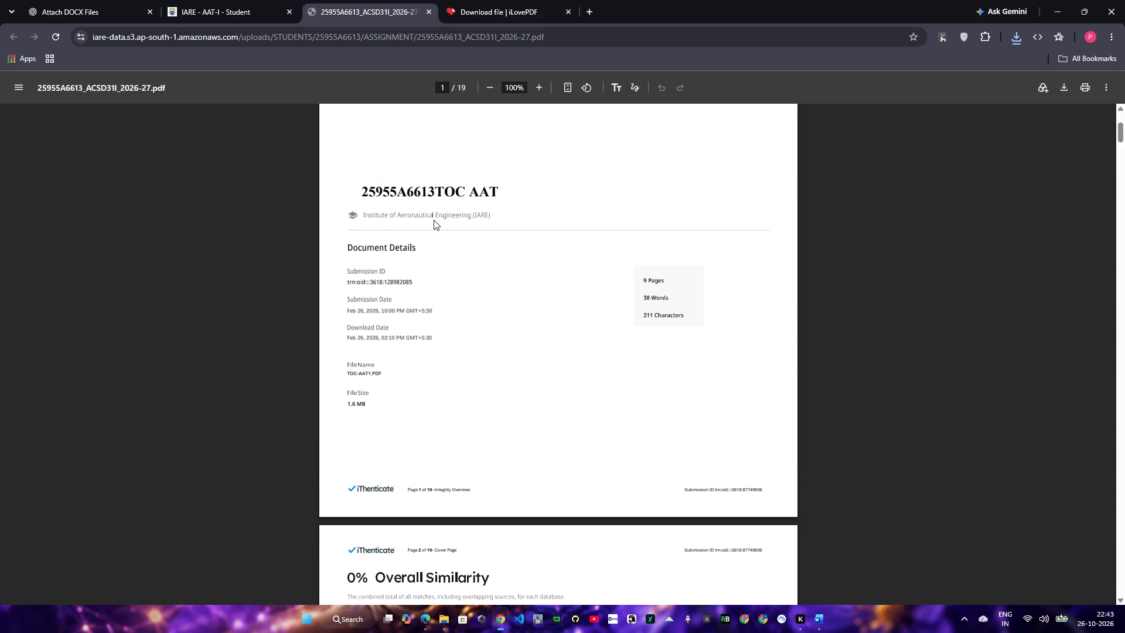
scroll(452, 333, "down", 4)
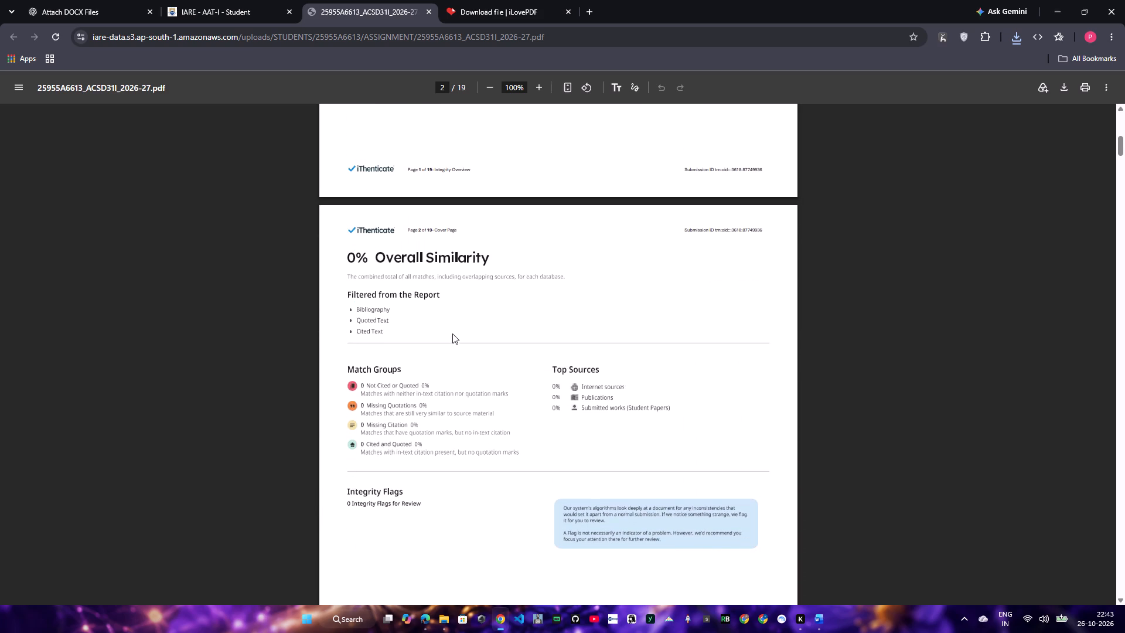
scroll(452, 333, "down", 6)
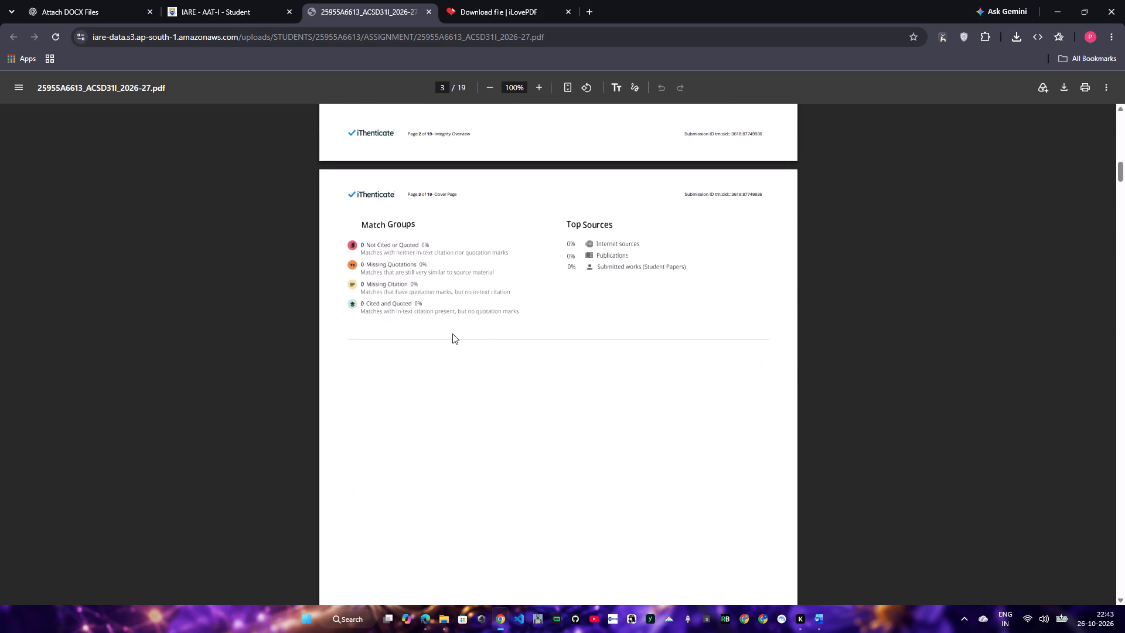
scroll(452, 333, "down", 5)
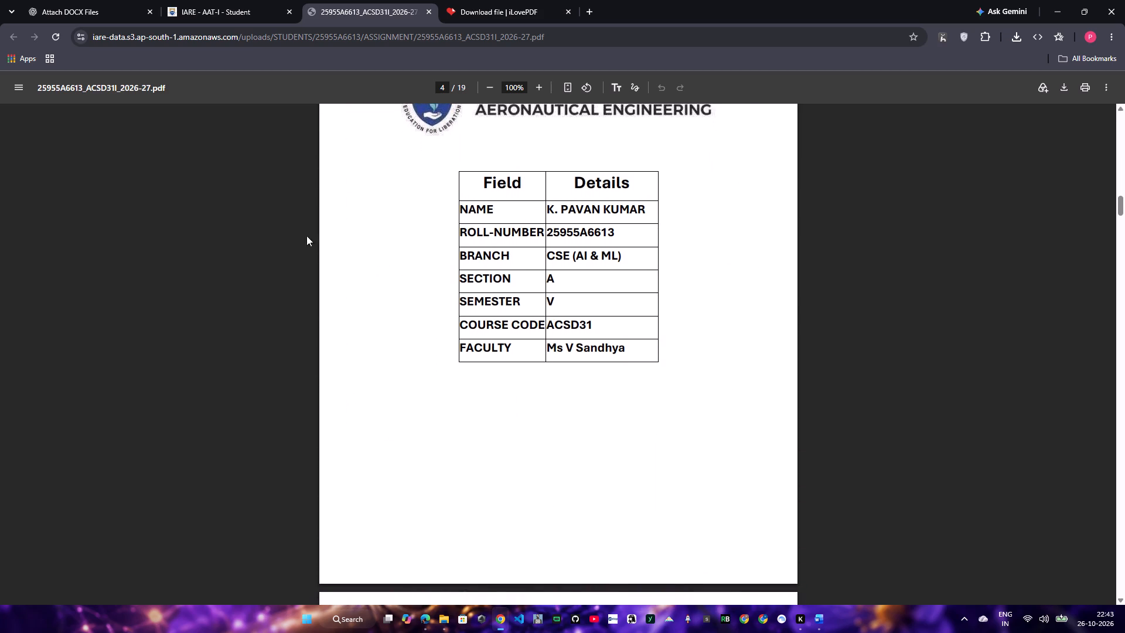
left_click(427, 14)
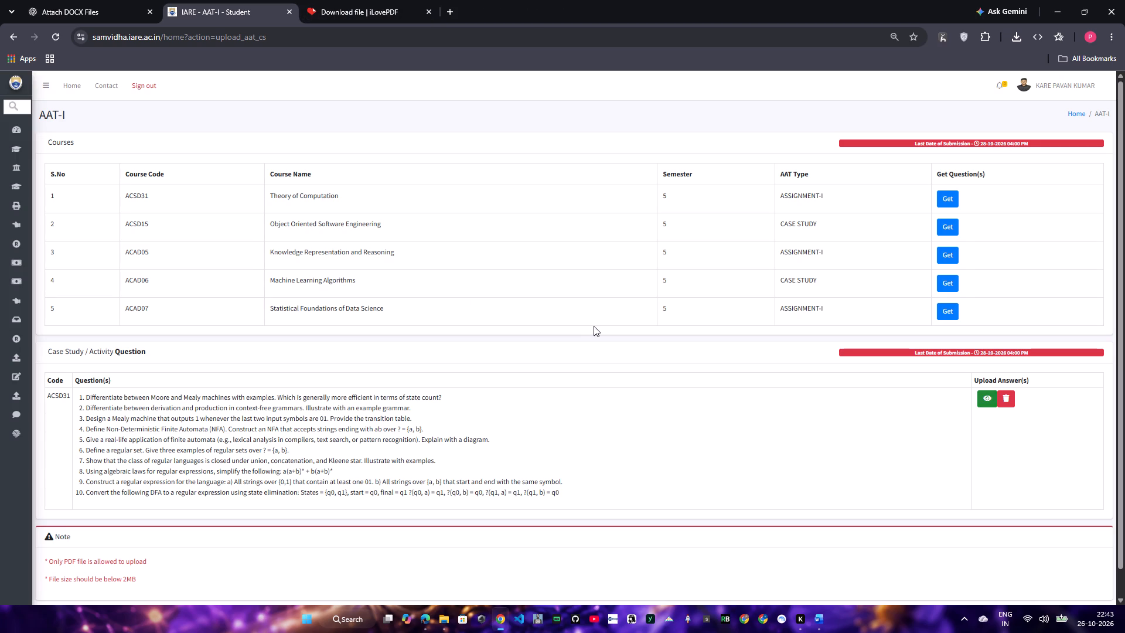
Open the uploaded Object Oriented Software Engineering case study, examine its cover, index and opening sections, and close it.
left_click(949, 229)
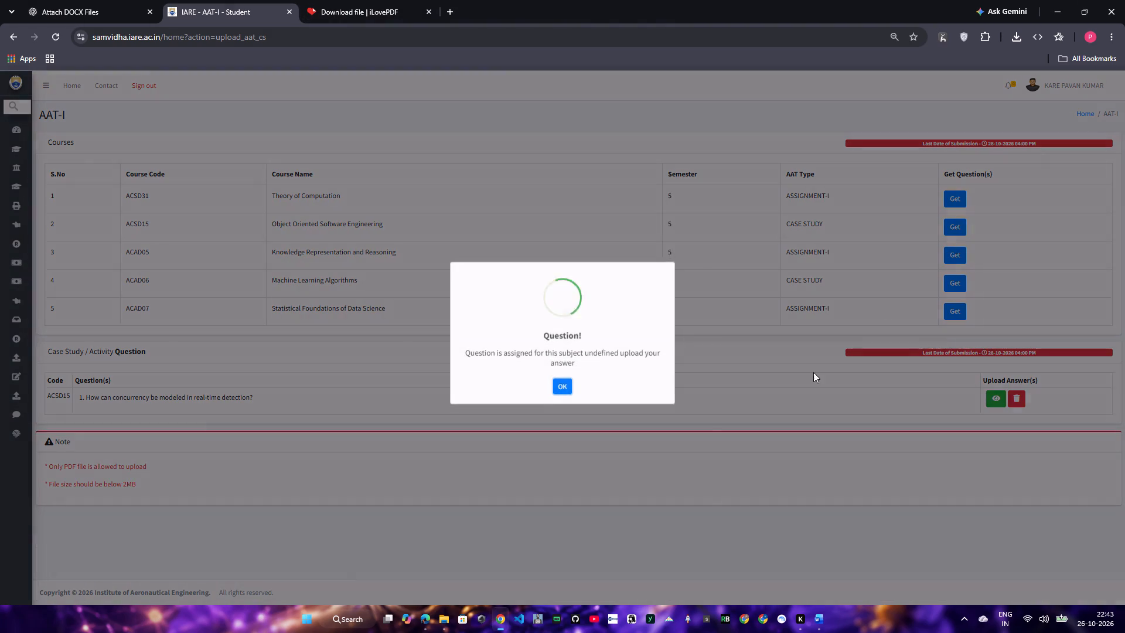
left_click(562, 387)
left_click(990, 400)
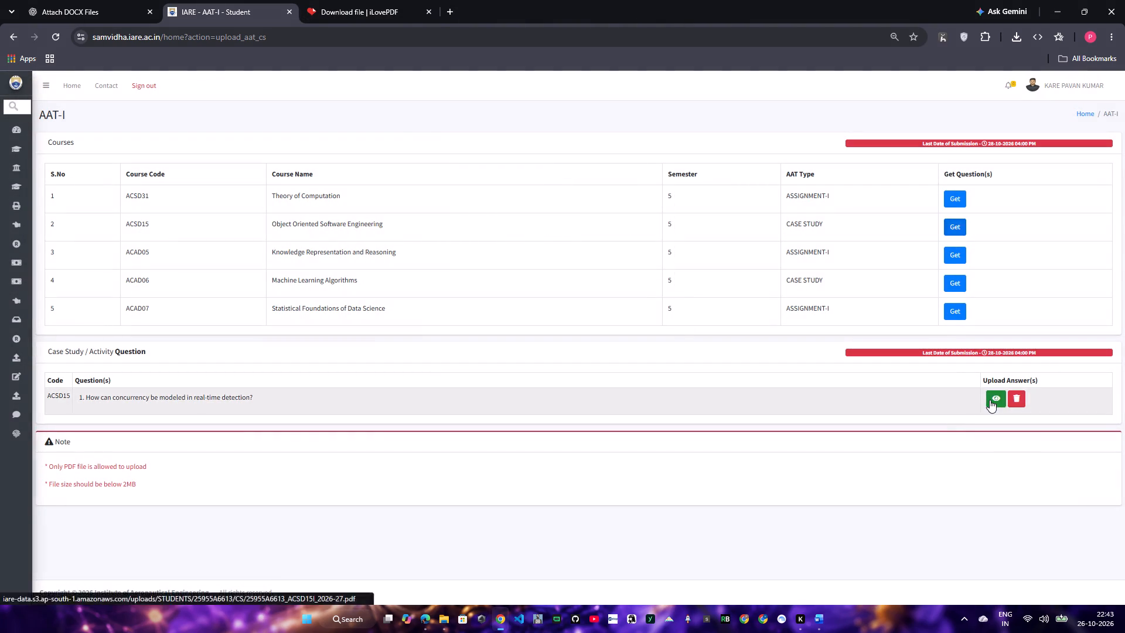
scroll(623, 329, "down", 4)
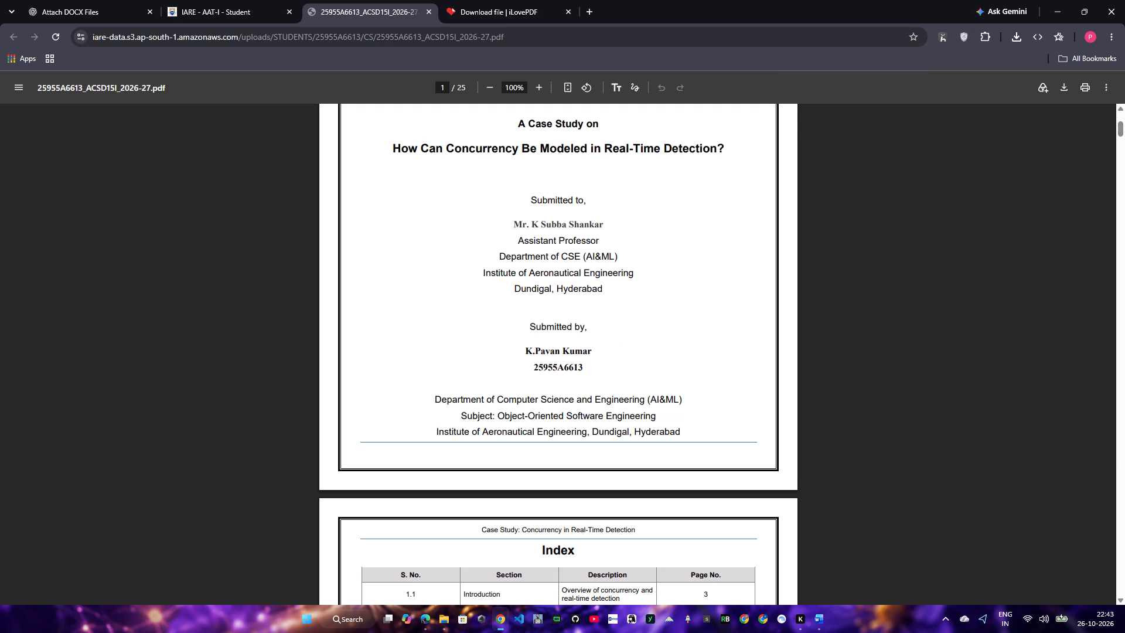
scroll(582, 286, "down", 15)
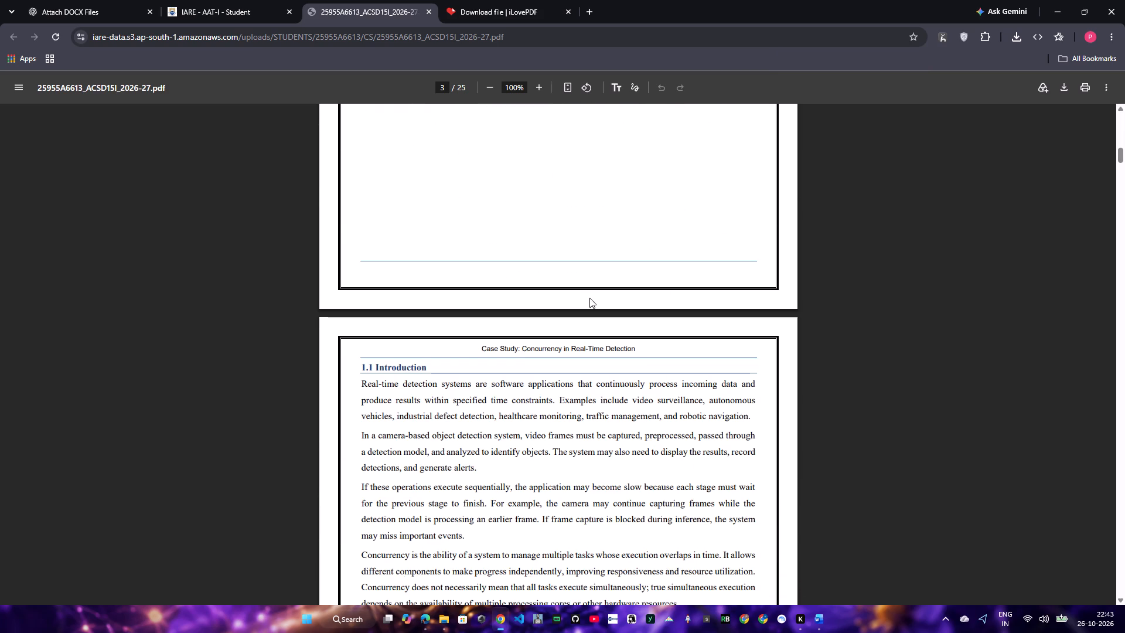
scroll(589, 294, "down", 18)
scroll(589, 292, "down", 13)
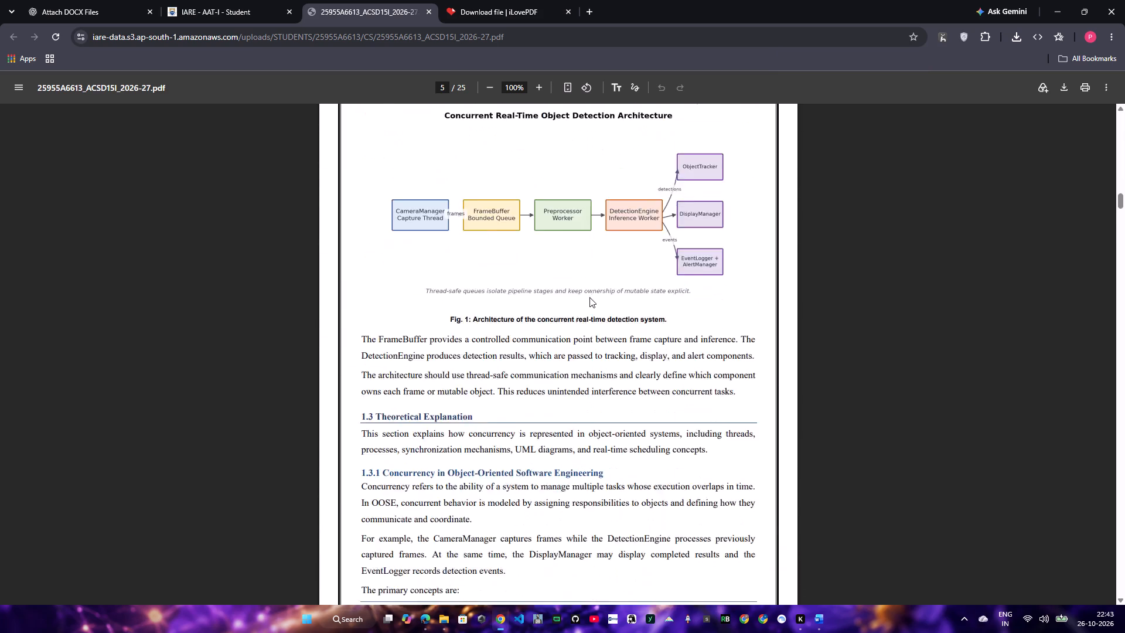
scroll(589, 295, "down", 9)
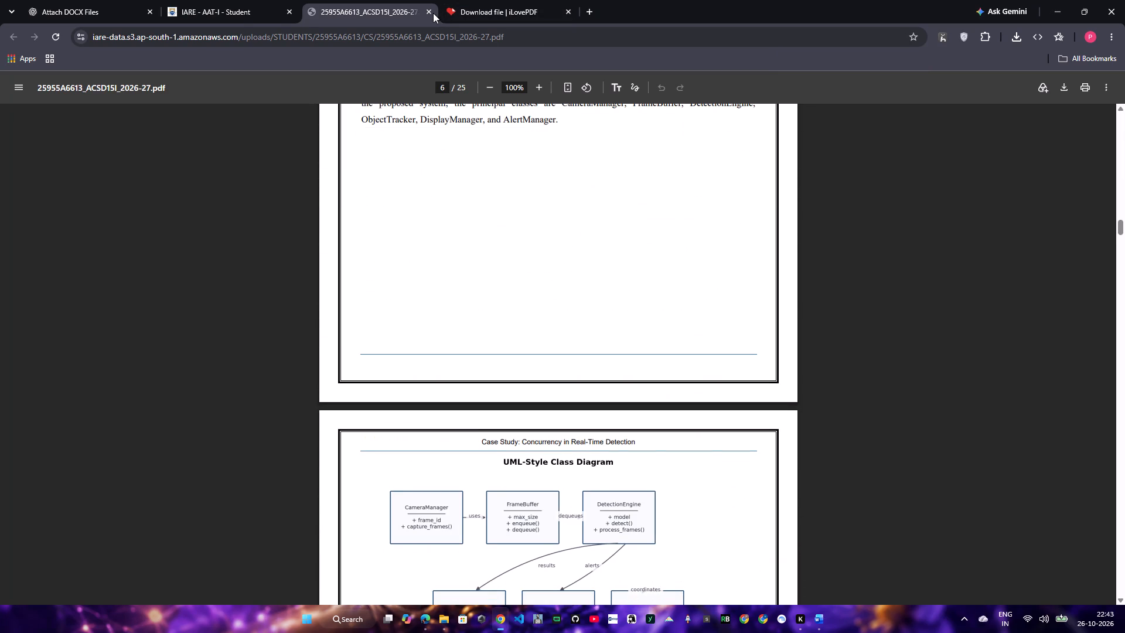
left_click(432, 12)
Open the uploaded Knowledge Representation and Reasoning answer file, examine its cover, report pages and first answers, and close it.
left_click(954, 249)
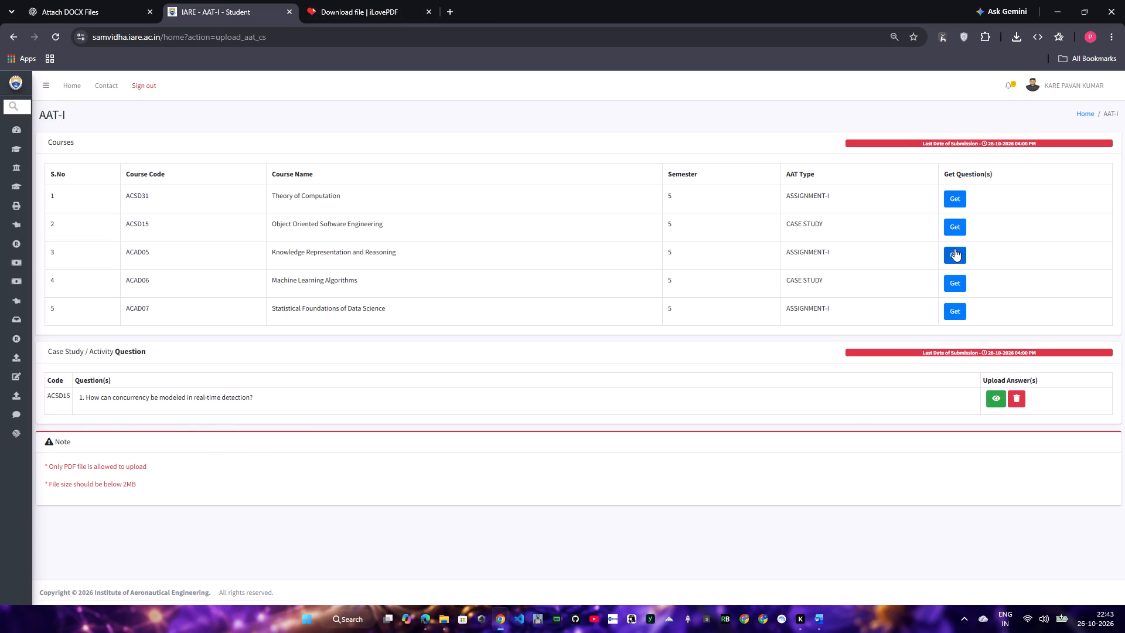
left_click(560, 386)
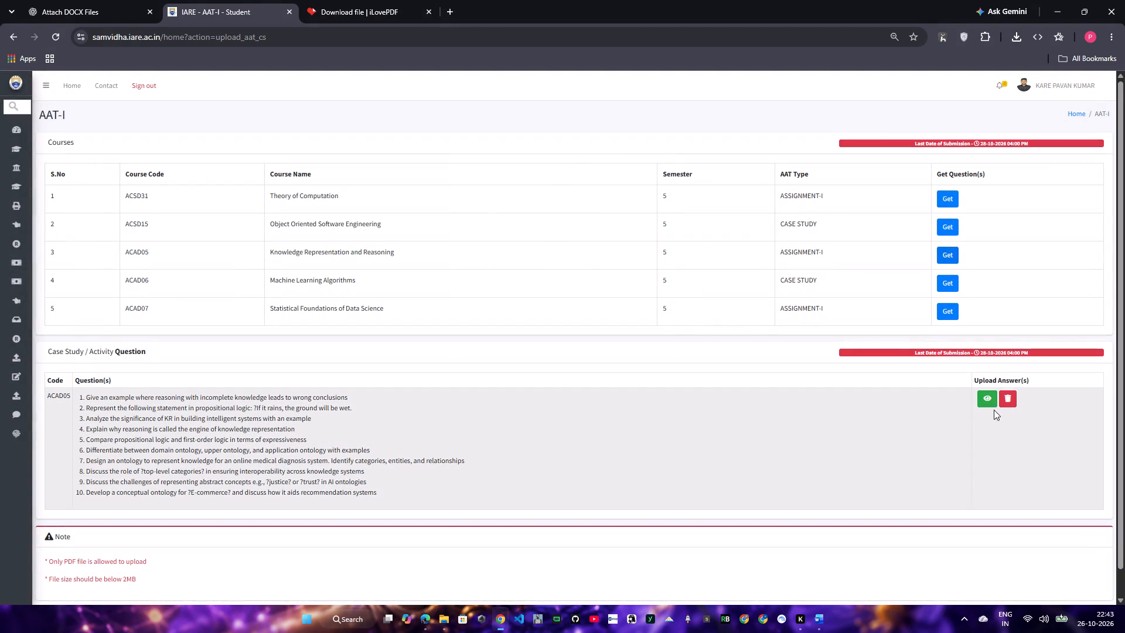
left_click(987, 406)
scroll(741, 367, "down", 6)
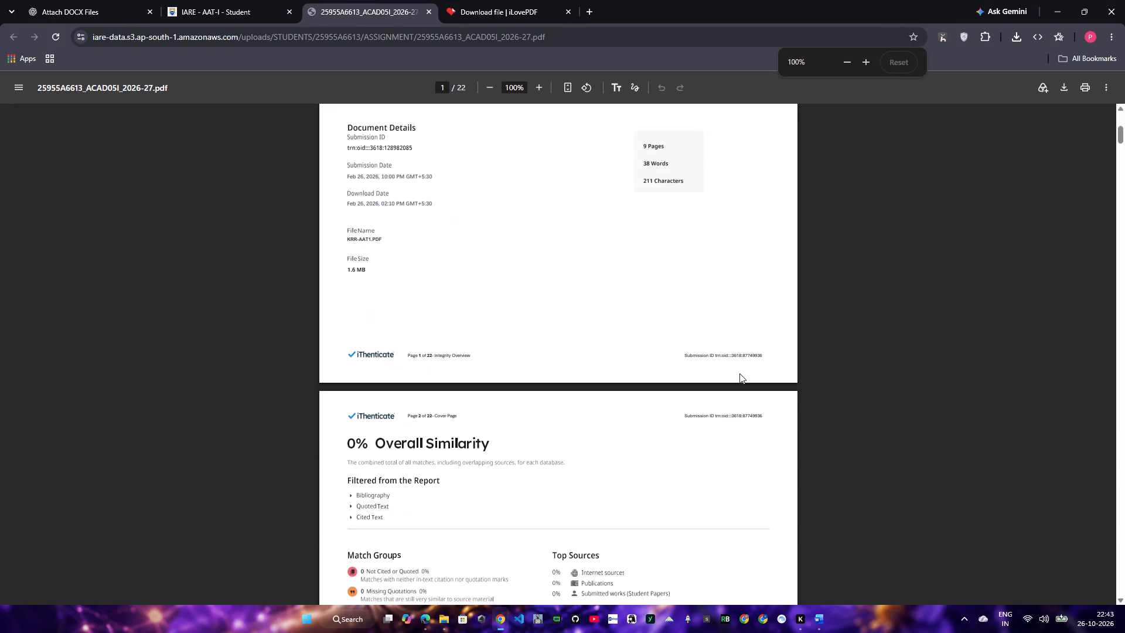
scroll(477, 344, "up", 5)
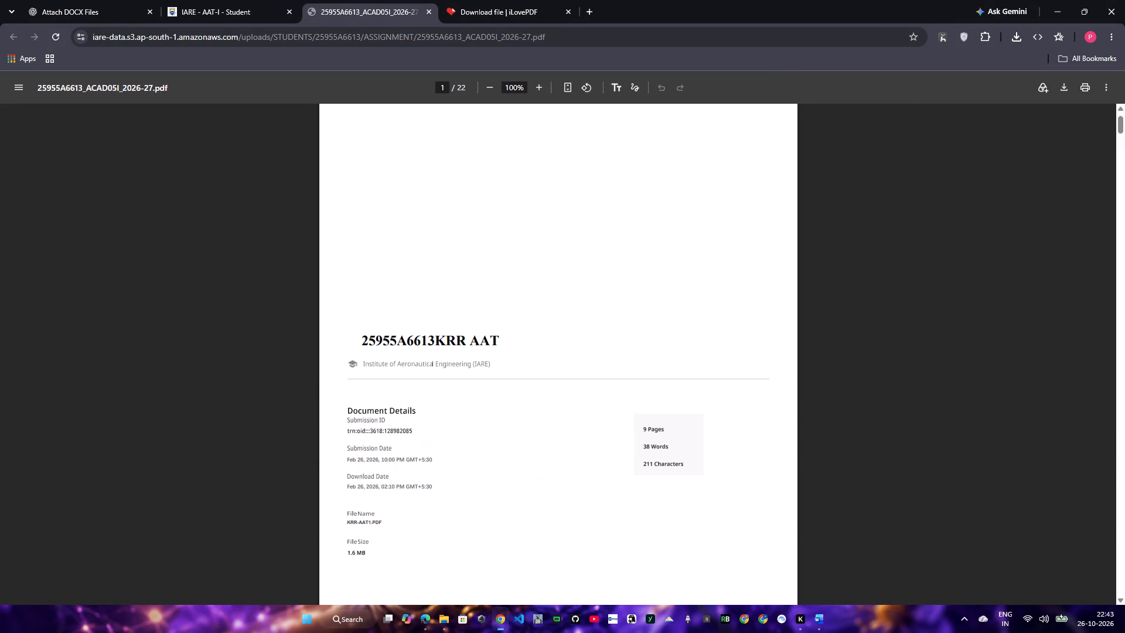
scroll(476, 336, "down", 20)
scroll(476, 336, "down", 1)
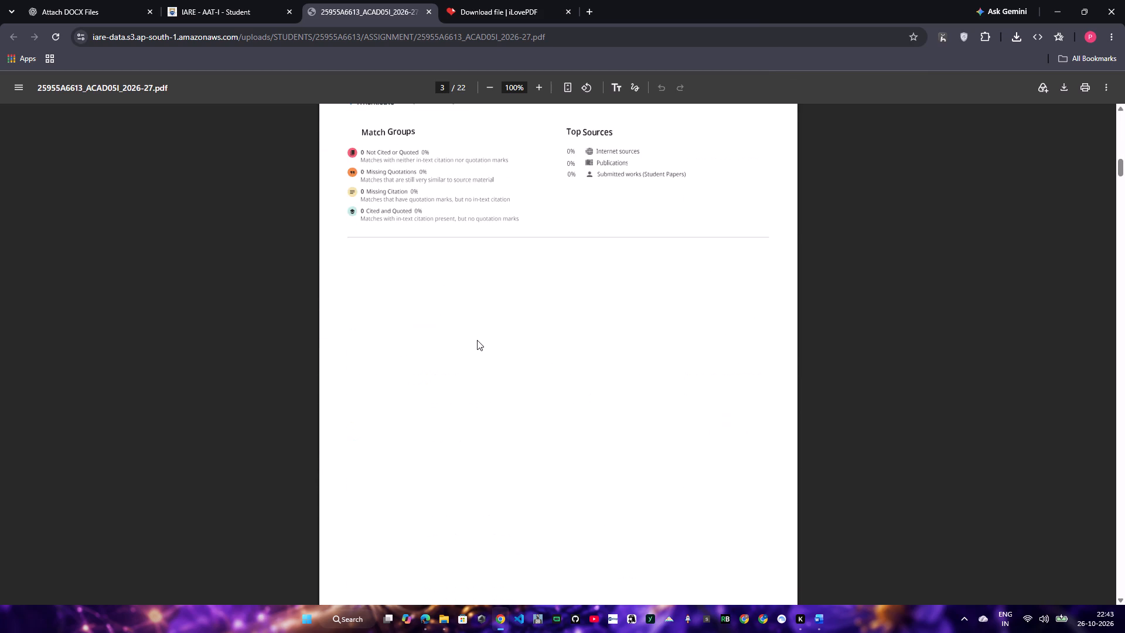
scroll(477, 340, "down", 15)
scroll(478, 339, "down", 8)
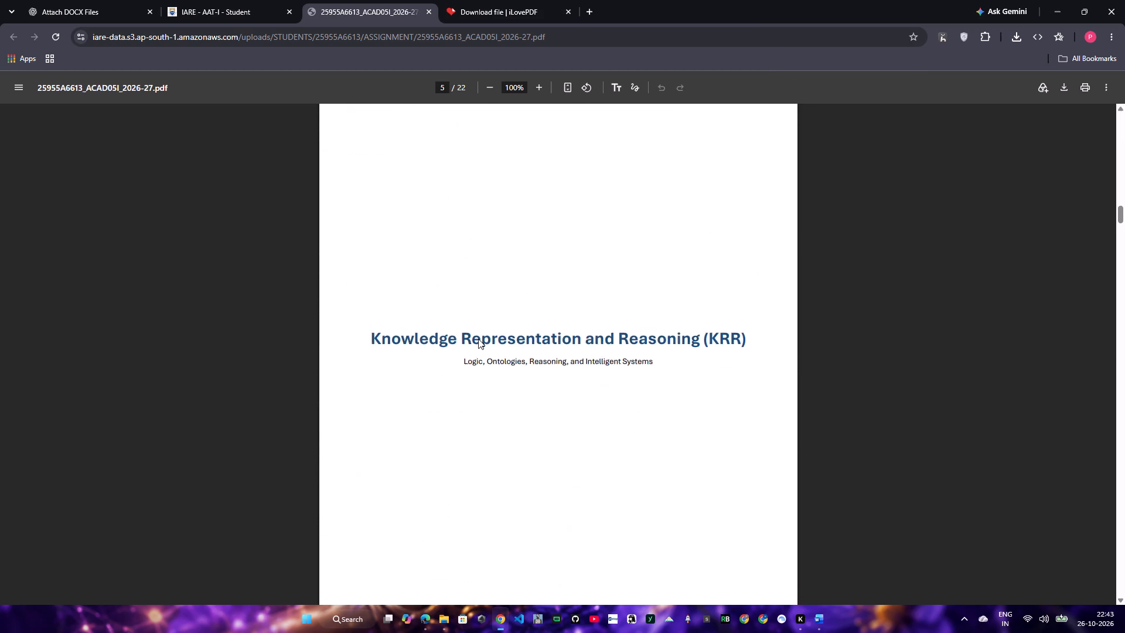
scroll(478, 341, "down", 14)
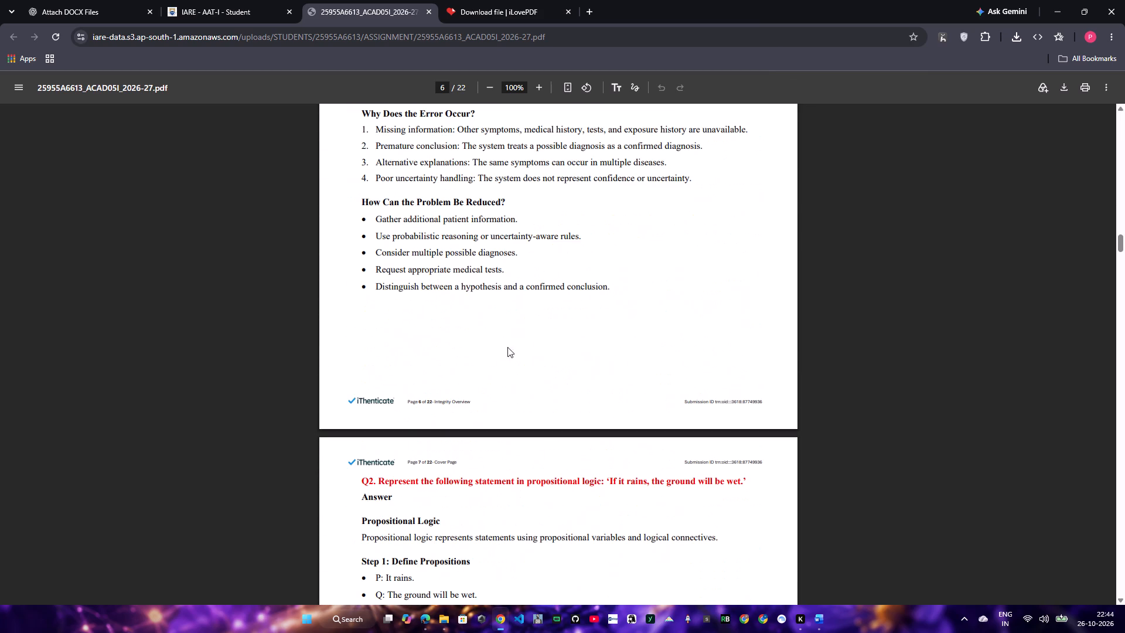
scroll(520, 353, "down", 20)
scroll(520, 353, "down", 20)
scroll(520, 353, "down", 12)
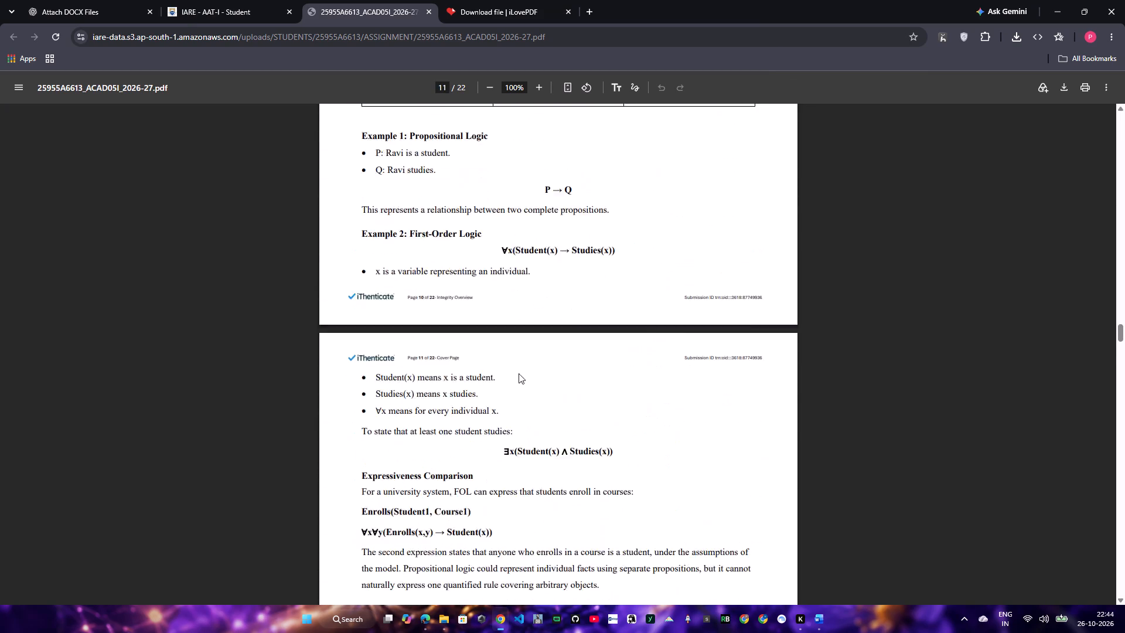
scroll(519, 373, "down", 4)
left_click(430, 12)
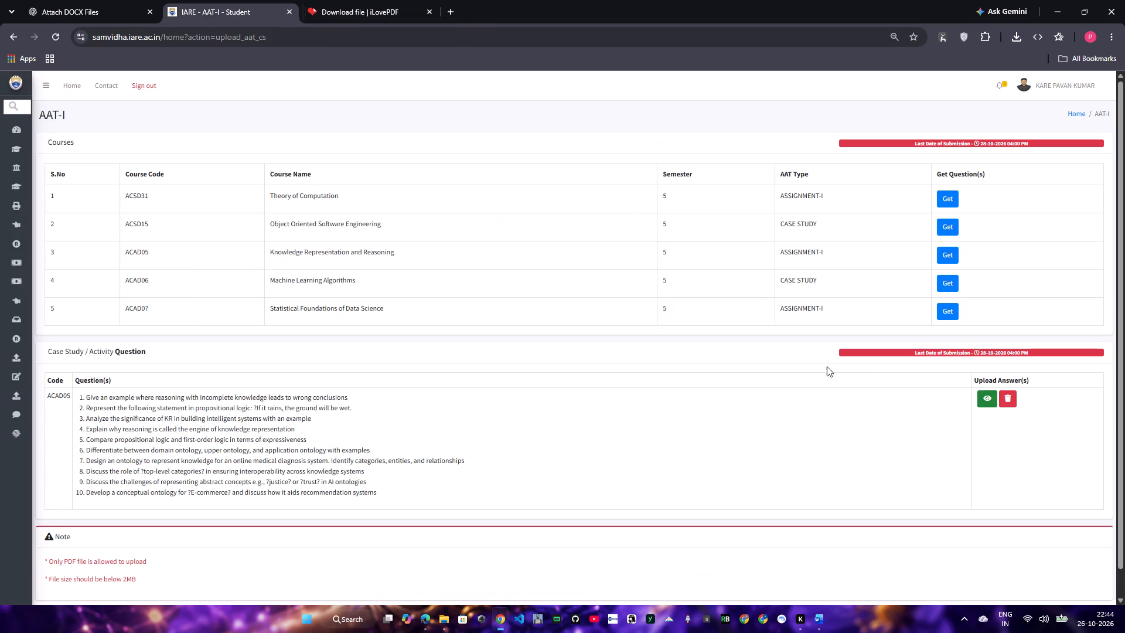
Open the uploaded Machine Learning Algorithms case study and examine its figures, tables and basis function sections.
left_click(950, 277)
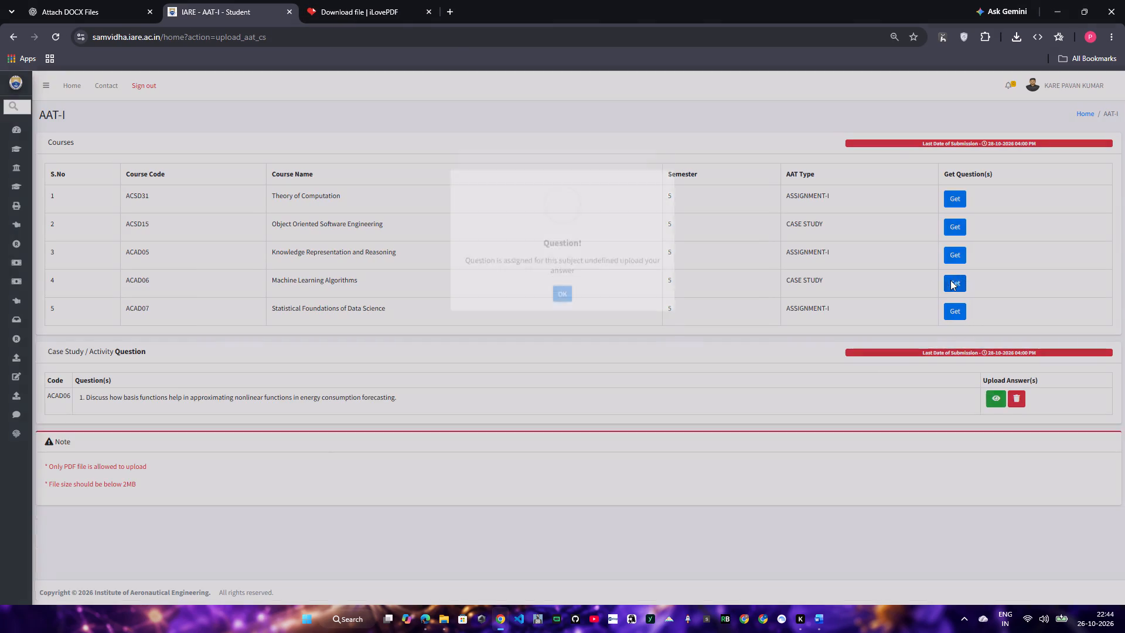
left_click(568, 389)
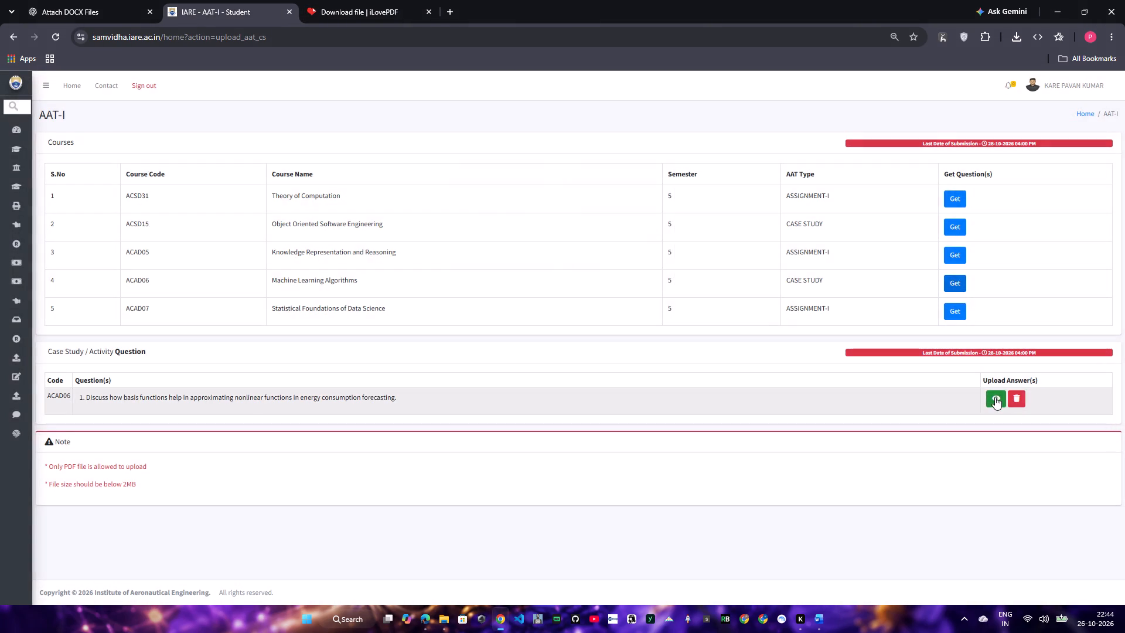
left_click(994, 397)
scroll(444, 251, "down", 14)
scroll(619, 280, "down", 20)
scroll(619, 280, "down", 3)
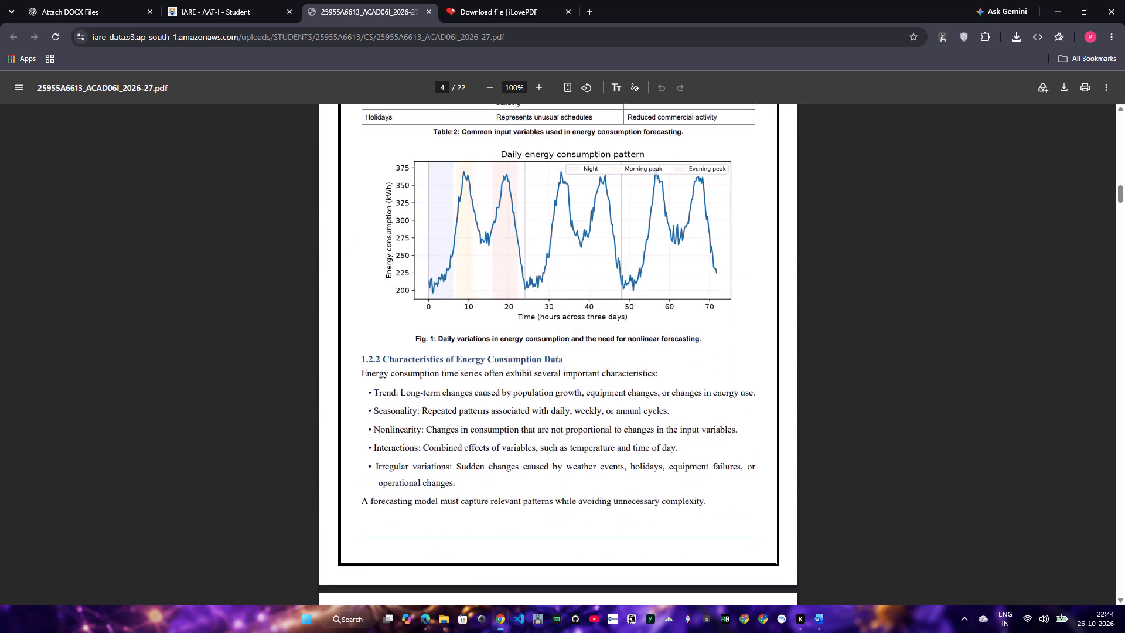
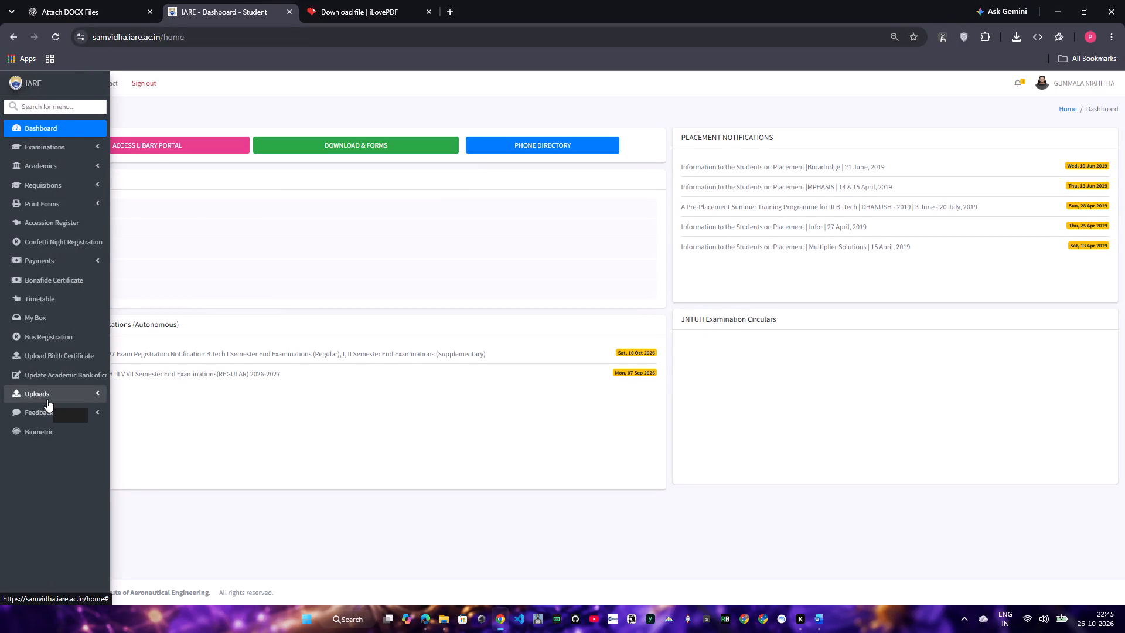
Open the AAT-I upload page from the student portal's Uploads section.
left_click(57, 398)
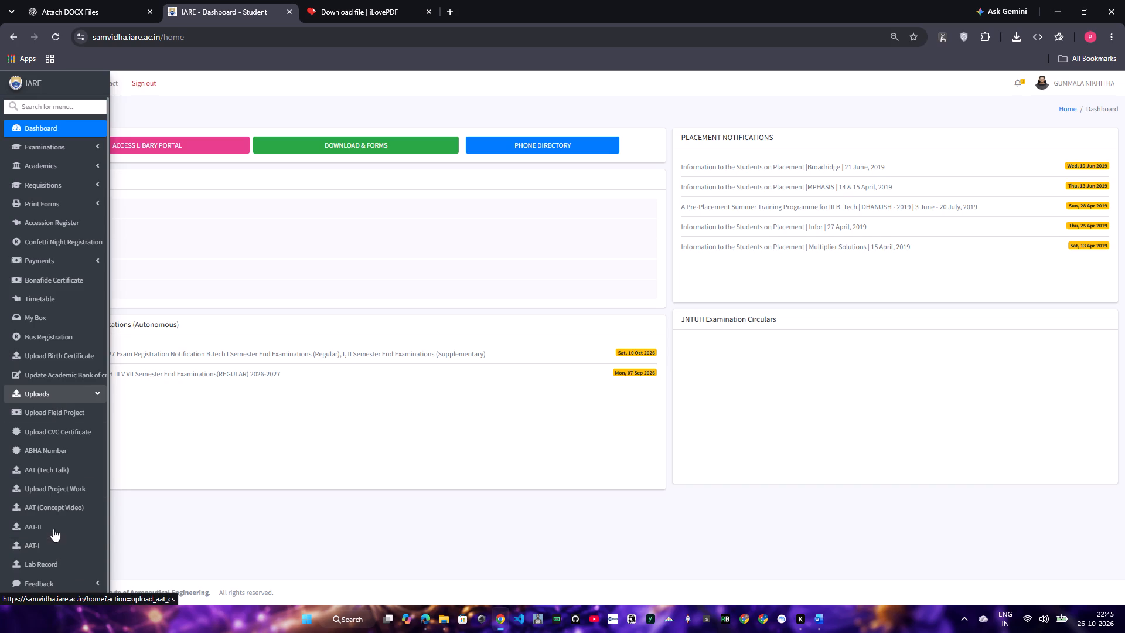
left_click(51, 543)
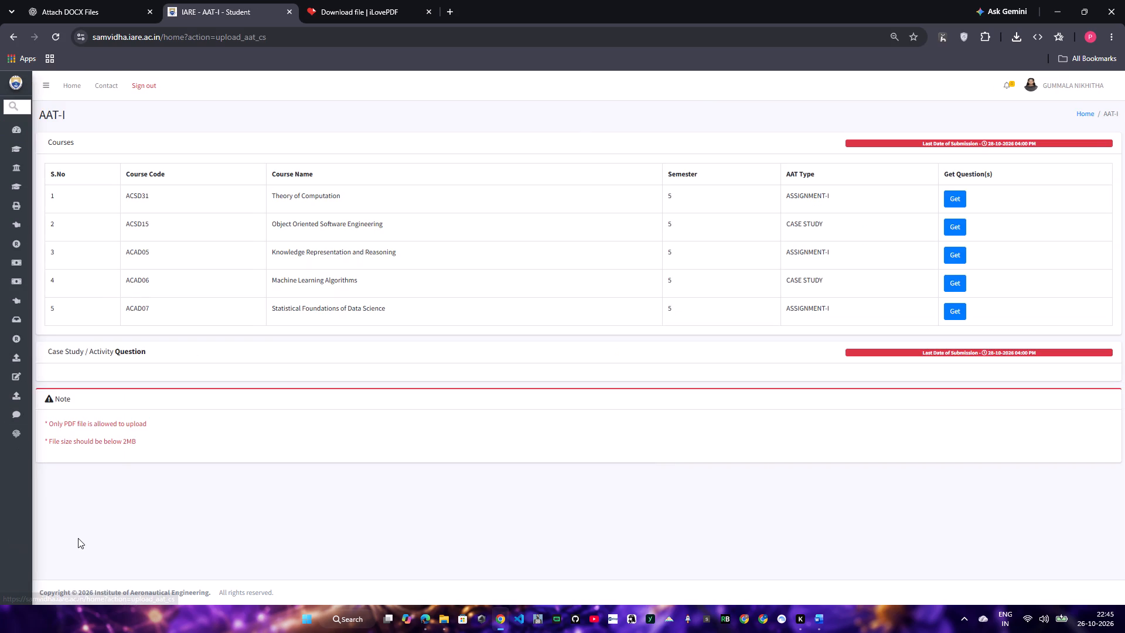
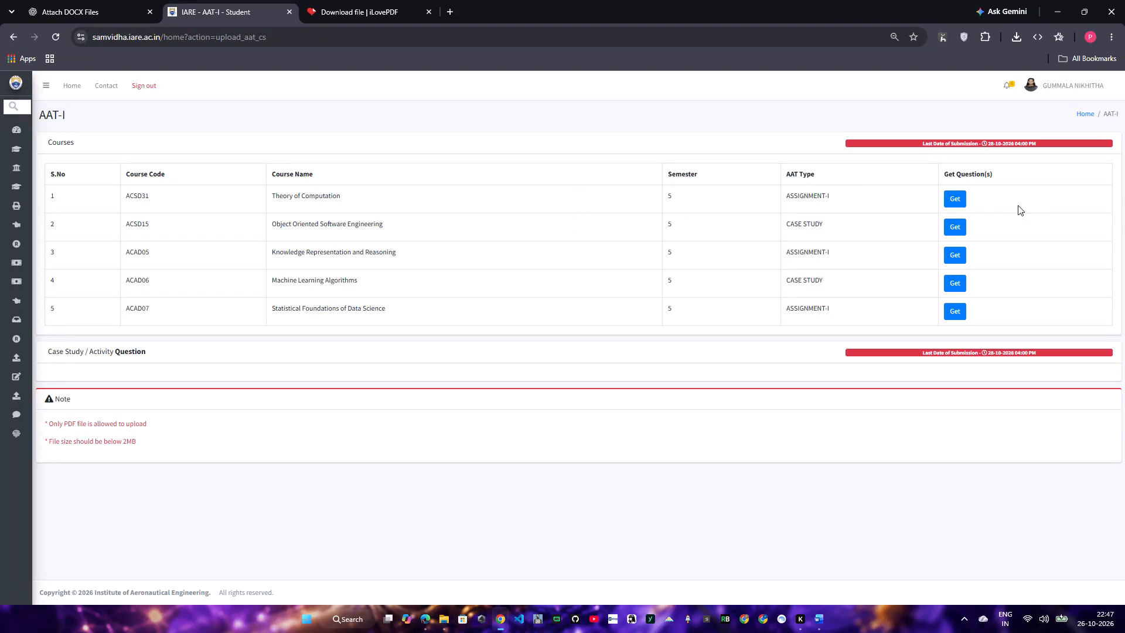
Get the Theory of Computation assignment questions and review the uploaded answer PDF through its last page, closing it when done.
left_click(957, 195)
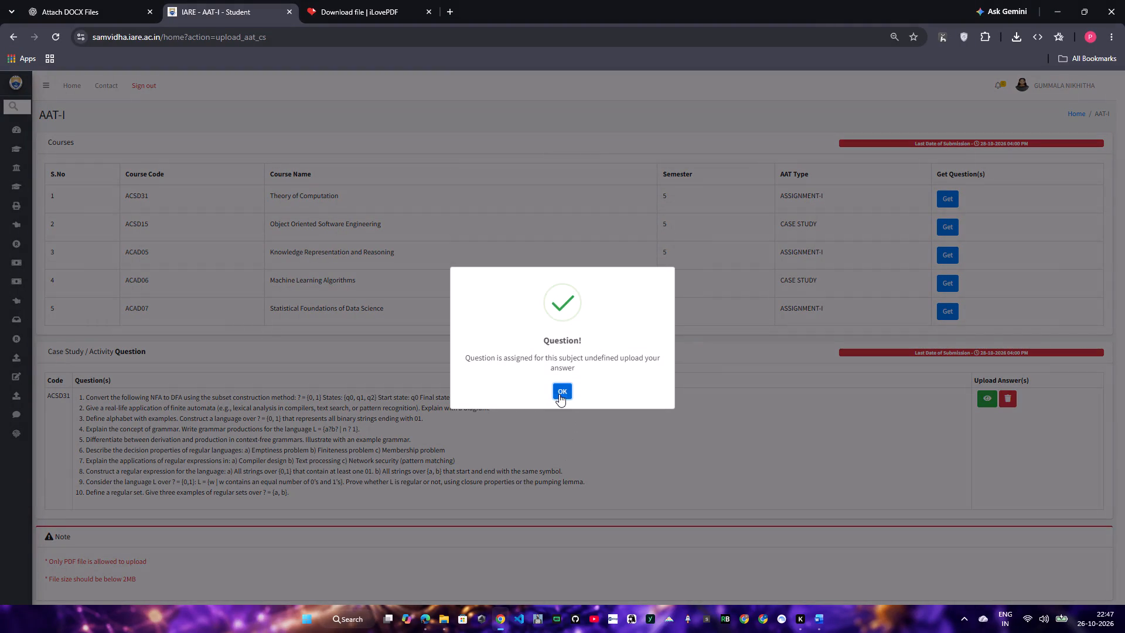
left_click(559, 393)
left_click(986, 399)
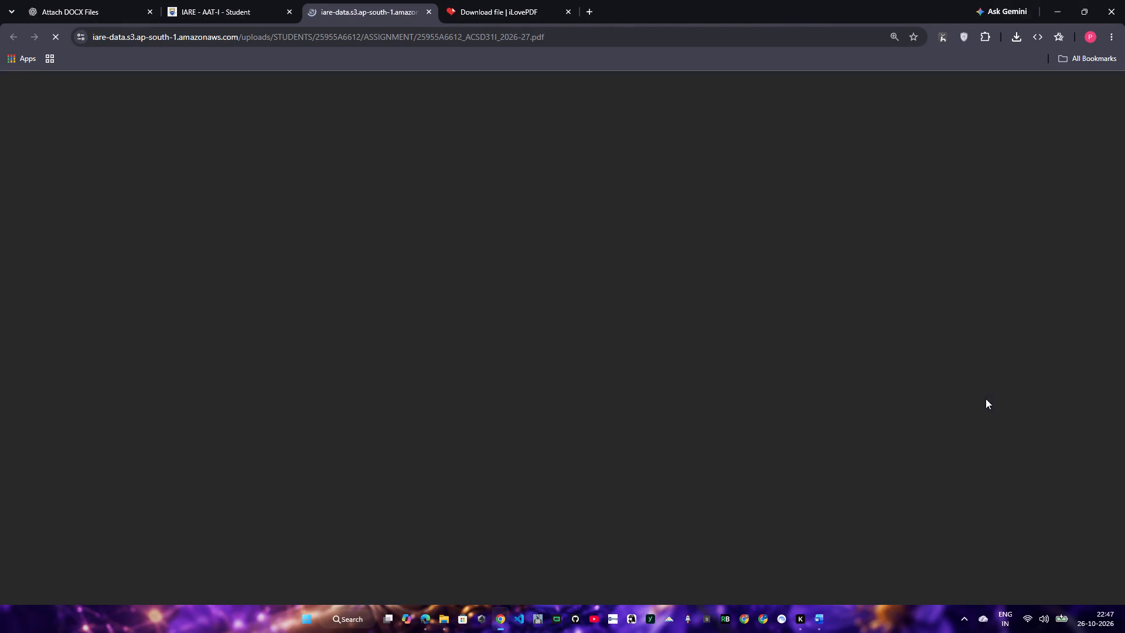
scroll(543, 348, "down", 9)
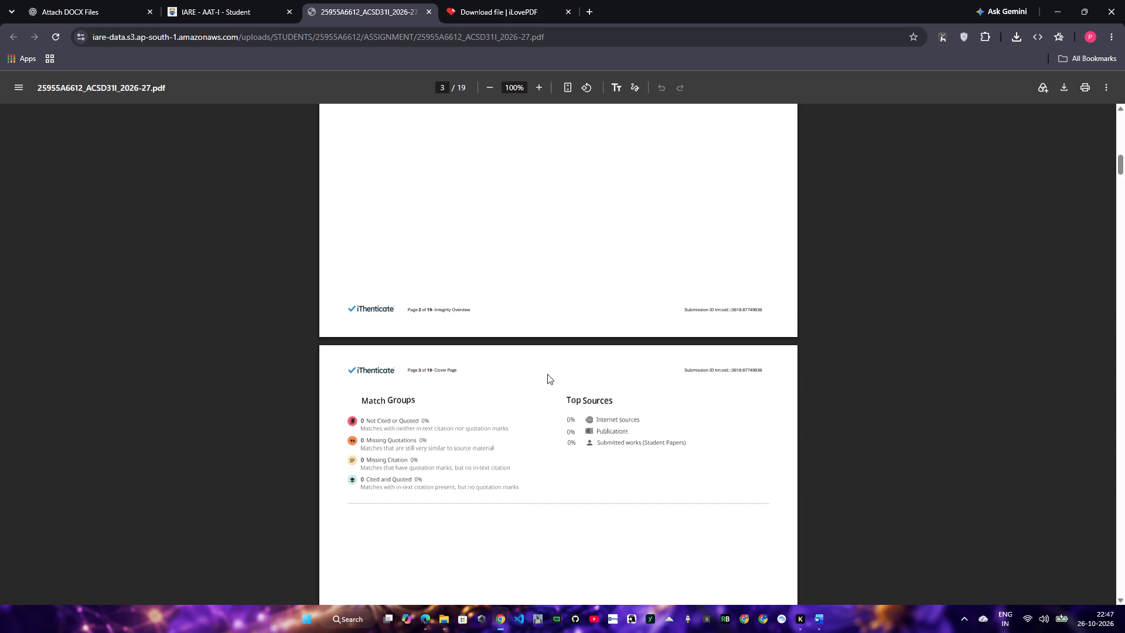
scroll(547, 374, "down", 13)
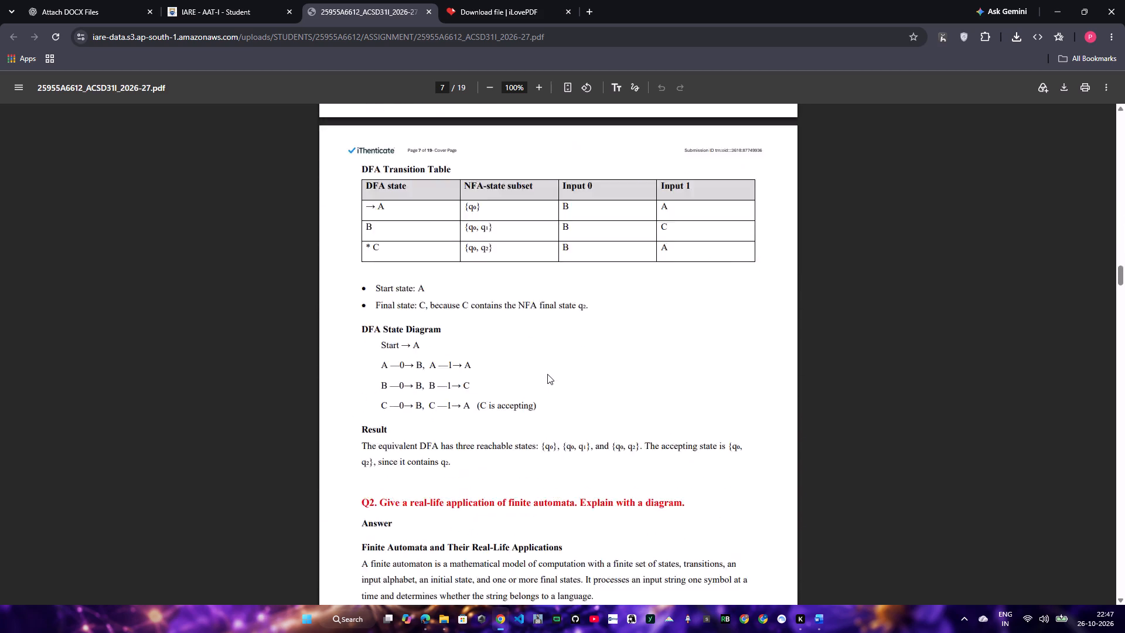
scroll(547, 374, "up", 5)
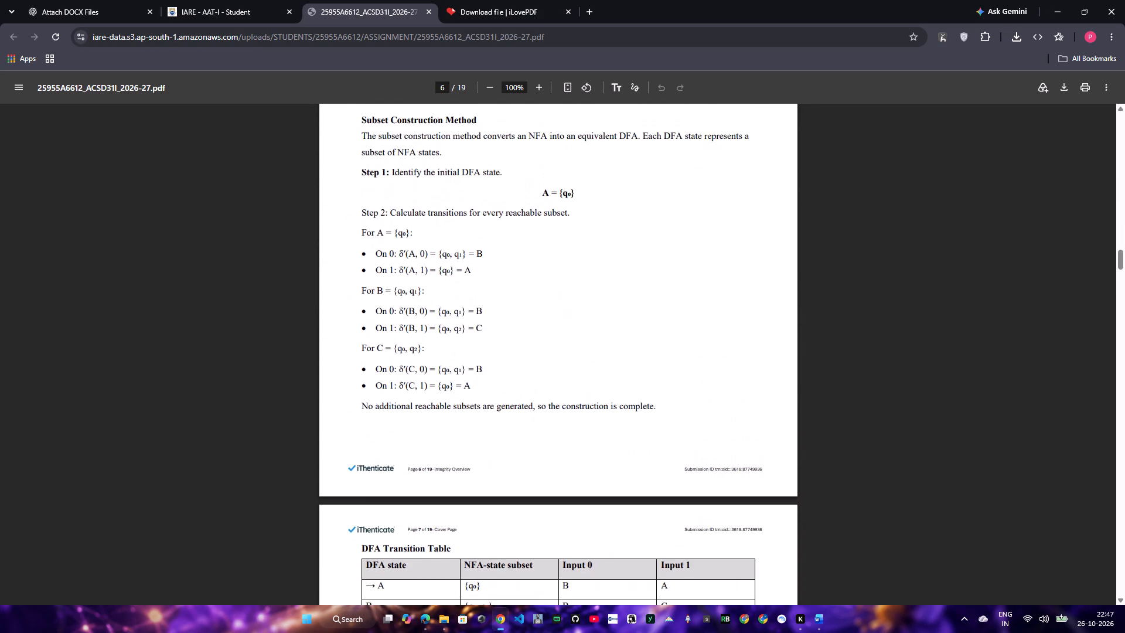
scroll(457, 331, "up", 3)
scroll(402, 219, "up", 1)
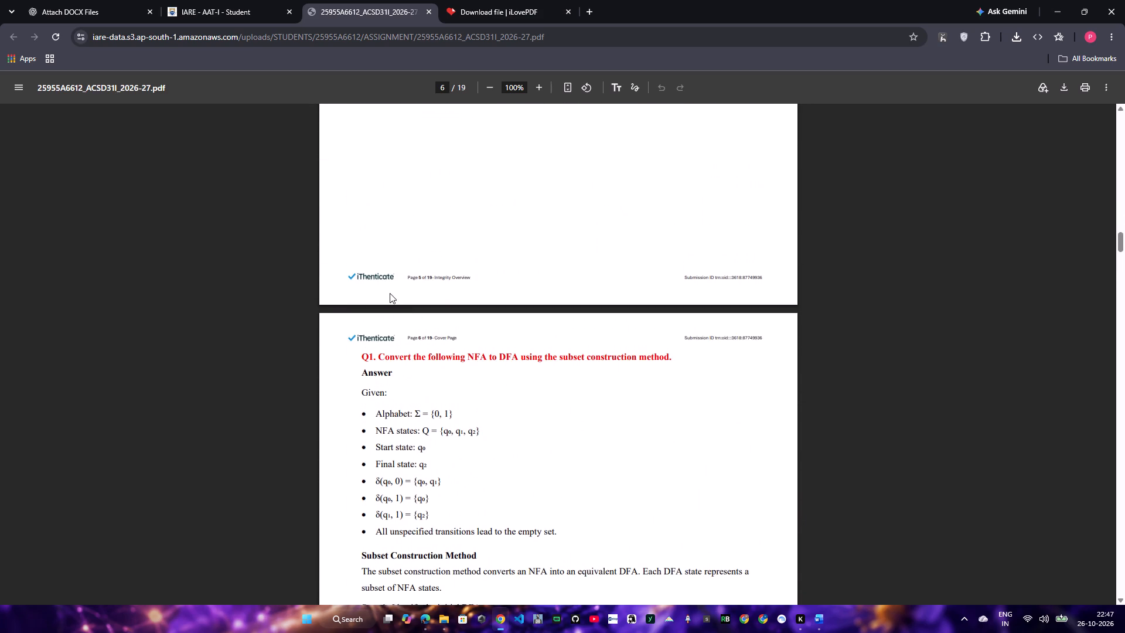
scroll(390, 293, "down", 13)
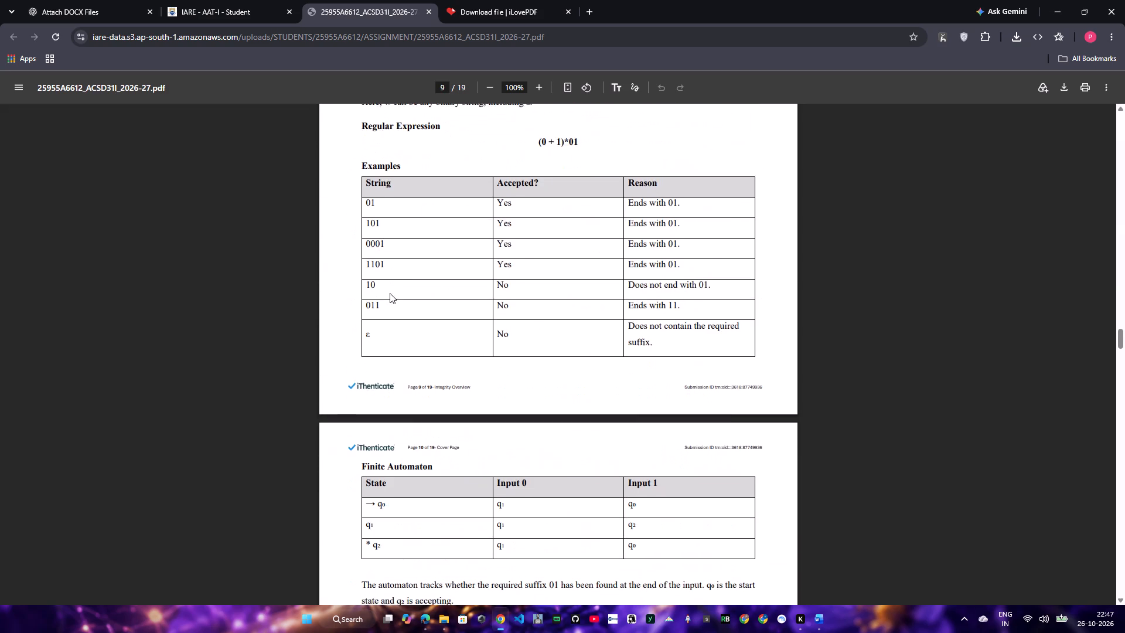
scroll(390, 293, "down", 7)
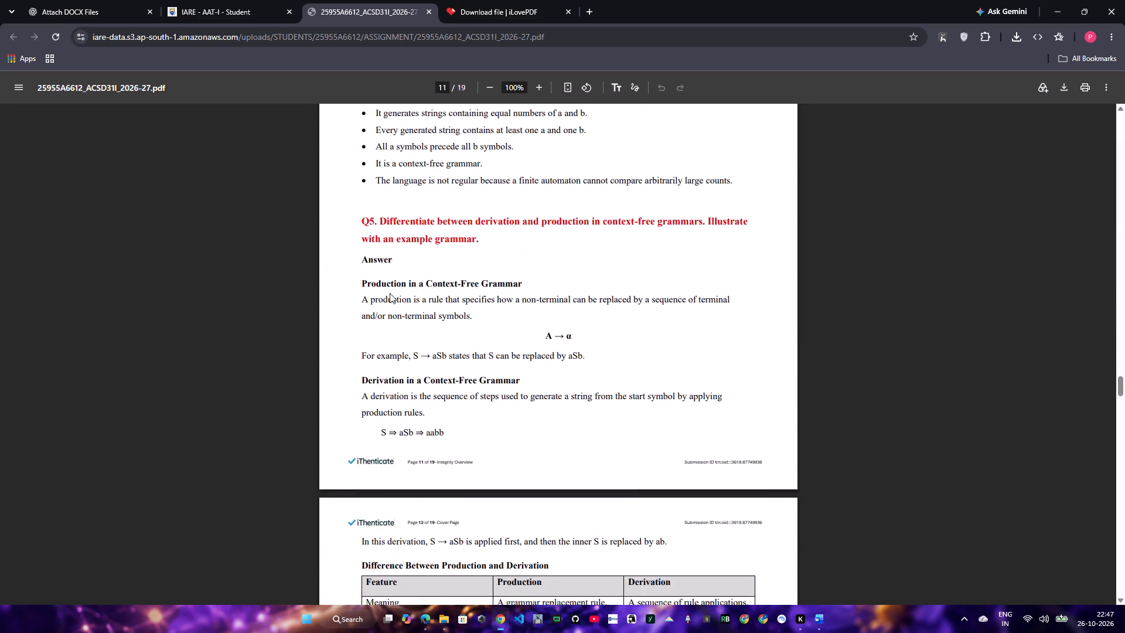
scroll(390, 293, "down", 7)
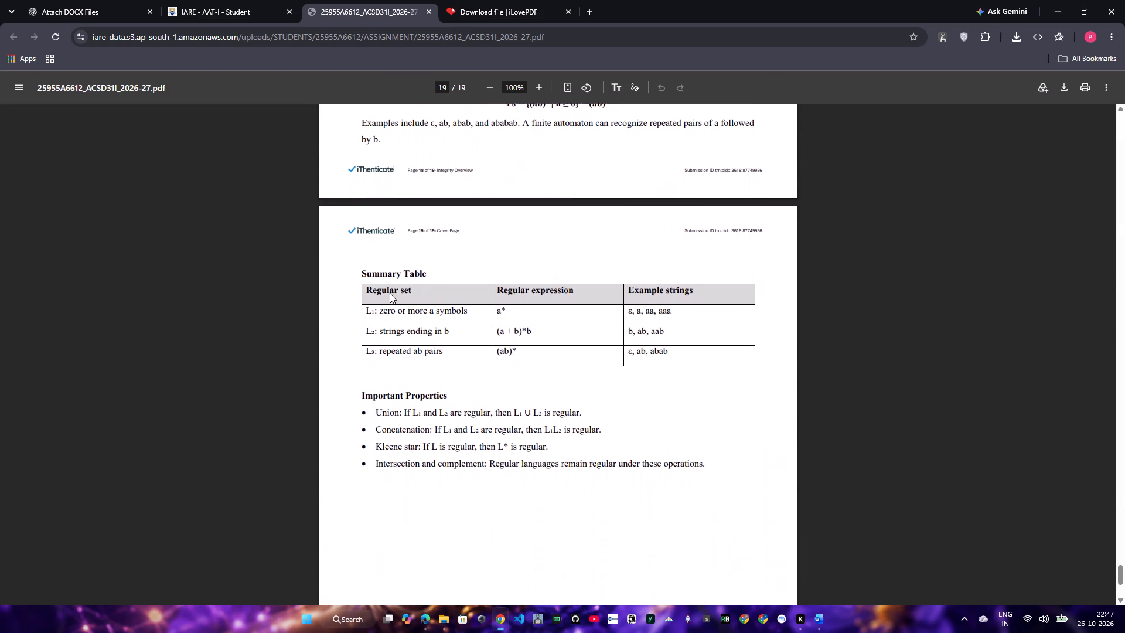
scroll(476, 379, "down", 7)
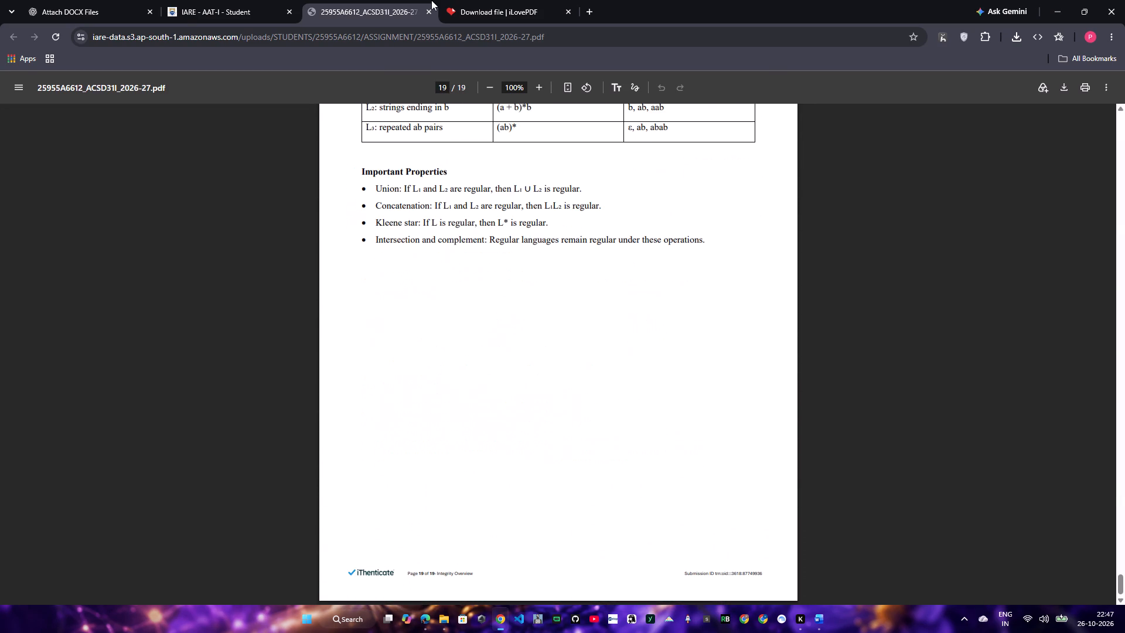
left_click(427, 12)
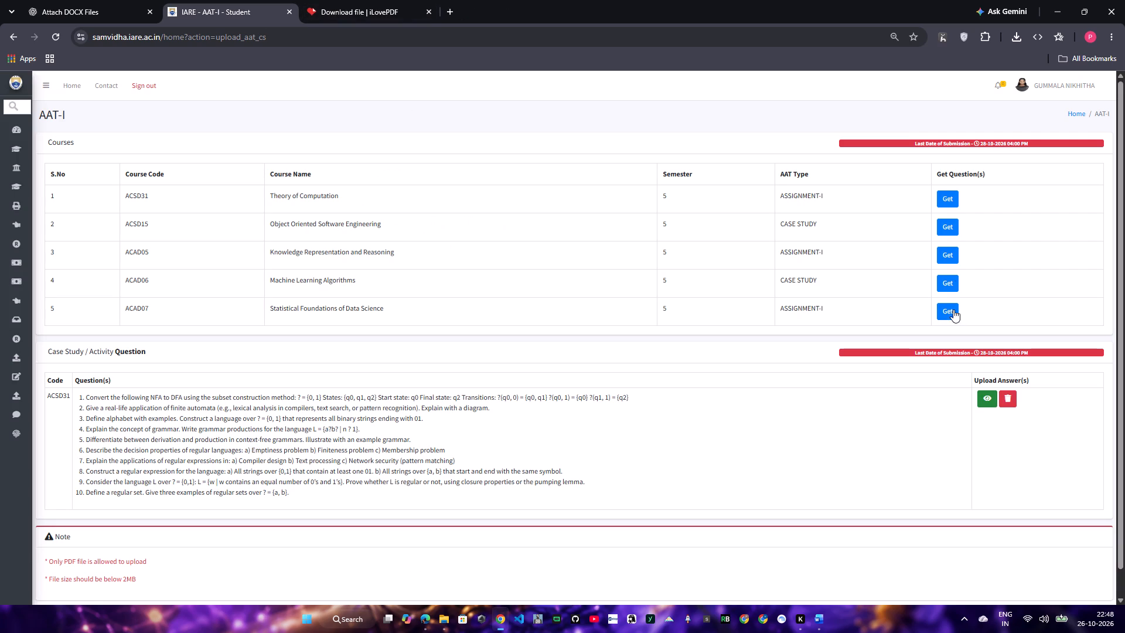
Get the Object Oriented Software Engineering case study question and review the uploaded answer PDF, closing it when done.
left_click(949, 236)
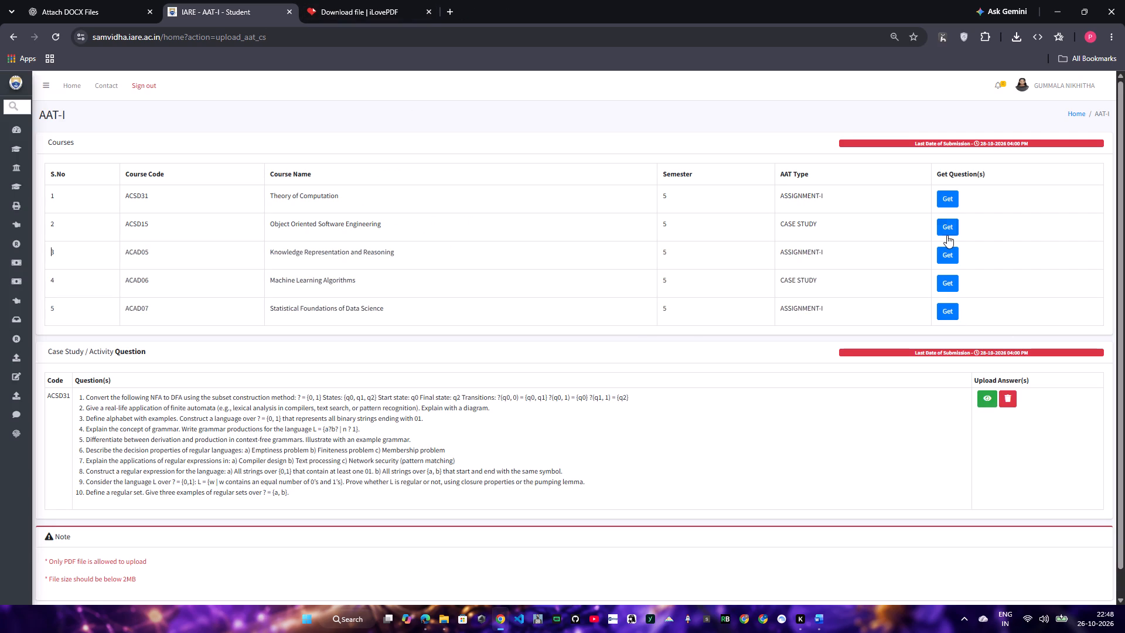
left_click(946, 235)
left_click(573, 389)
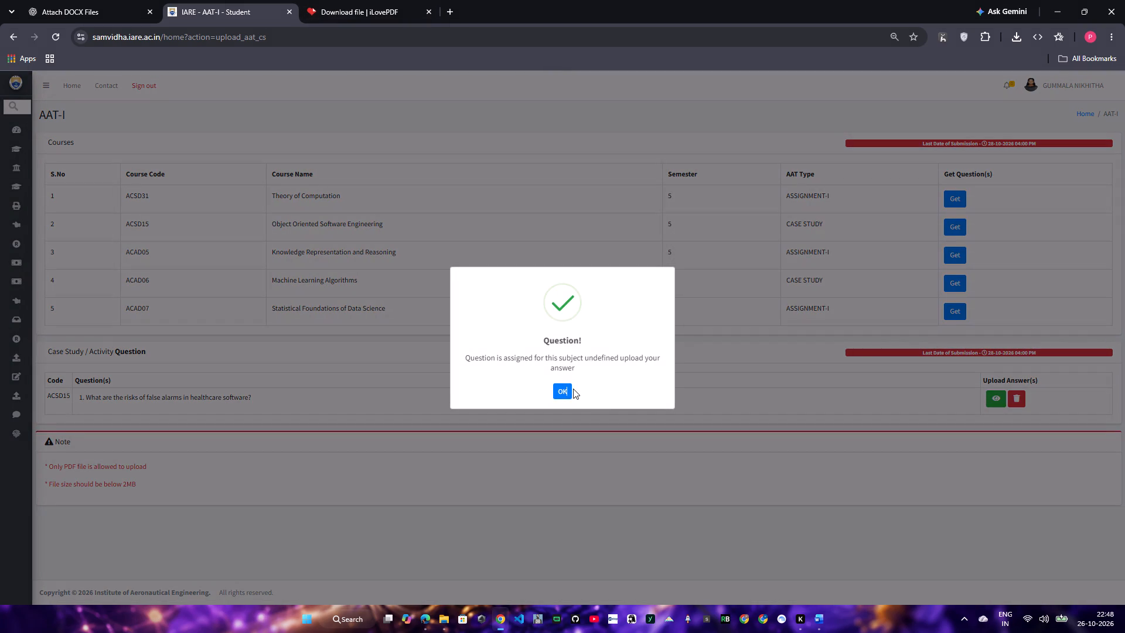
left_click(564, 389)
left_click(990, 393)
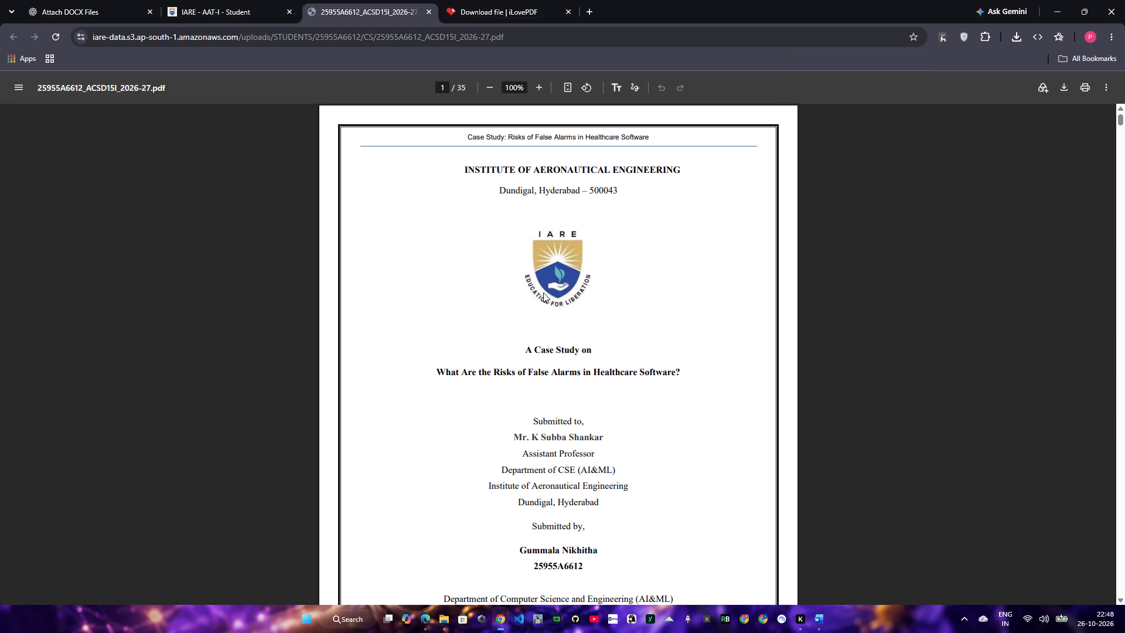
scroll(553, 369, "down", 9)
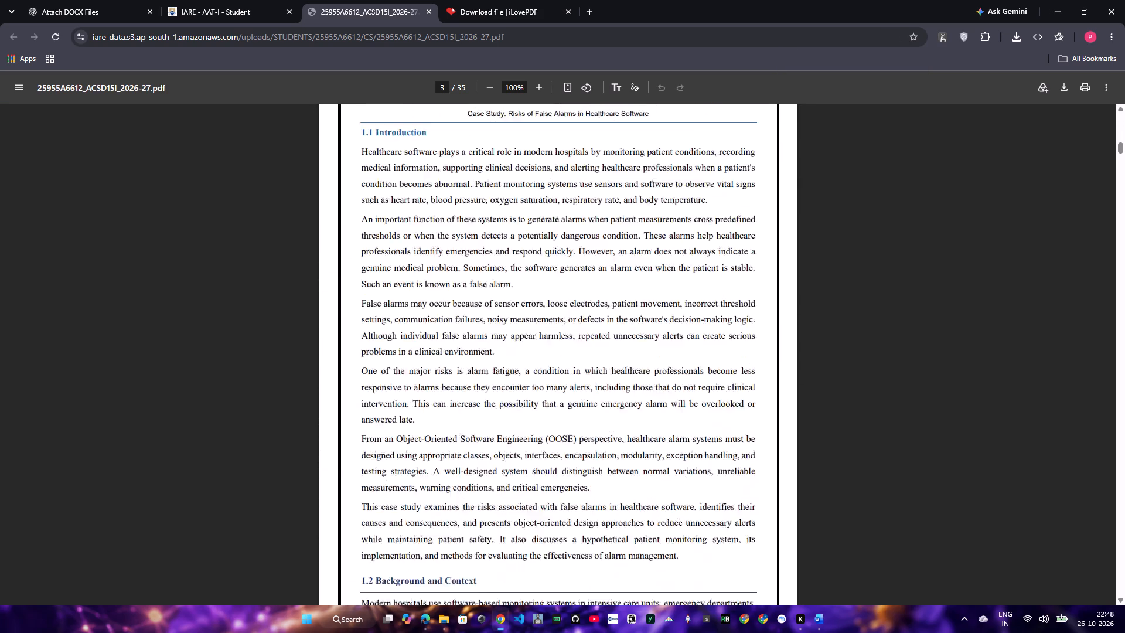
scroll(553, 369, "down", 3)
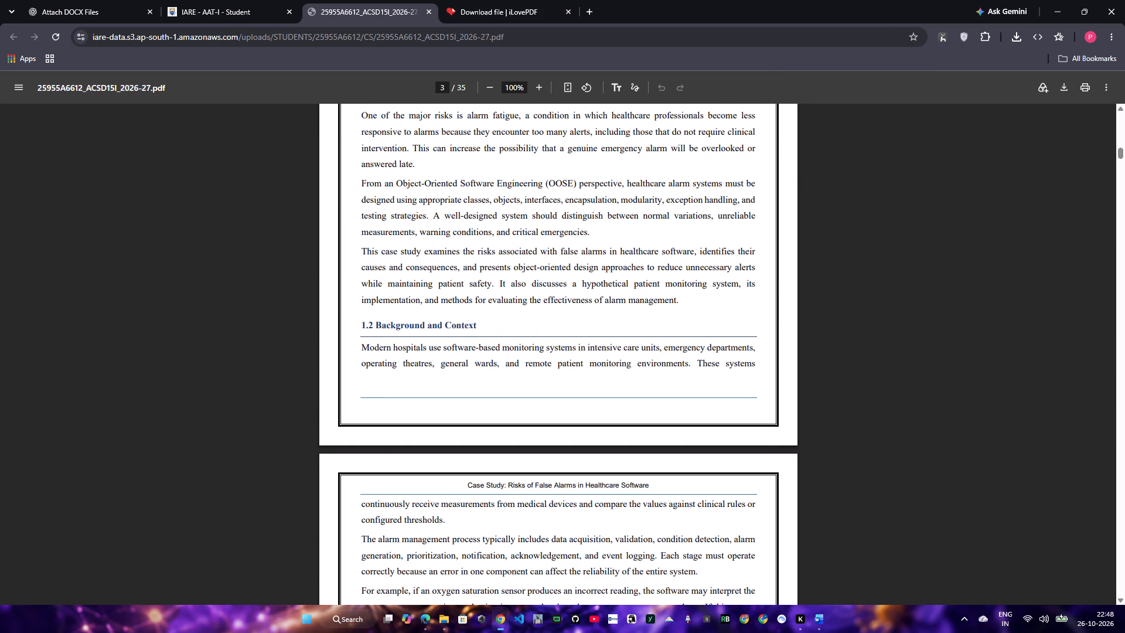
scroll(553, 369, "up", 2)
scroll(526, 275, "up", 2)
scroll(474, 404, "up", 1)
scroll(474, 404, "down", 10)
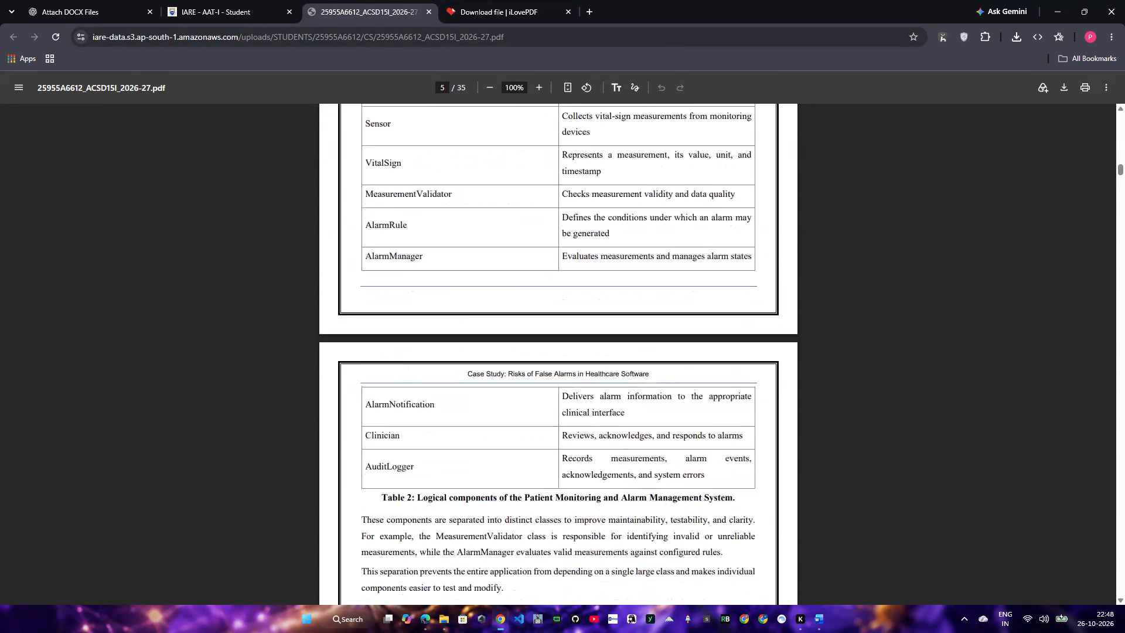
scroll(474, 404, "down", 6)
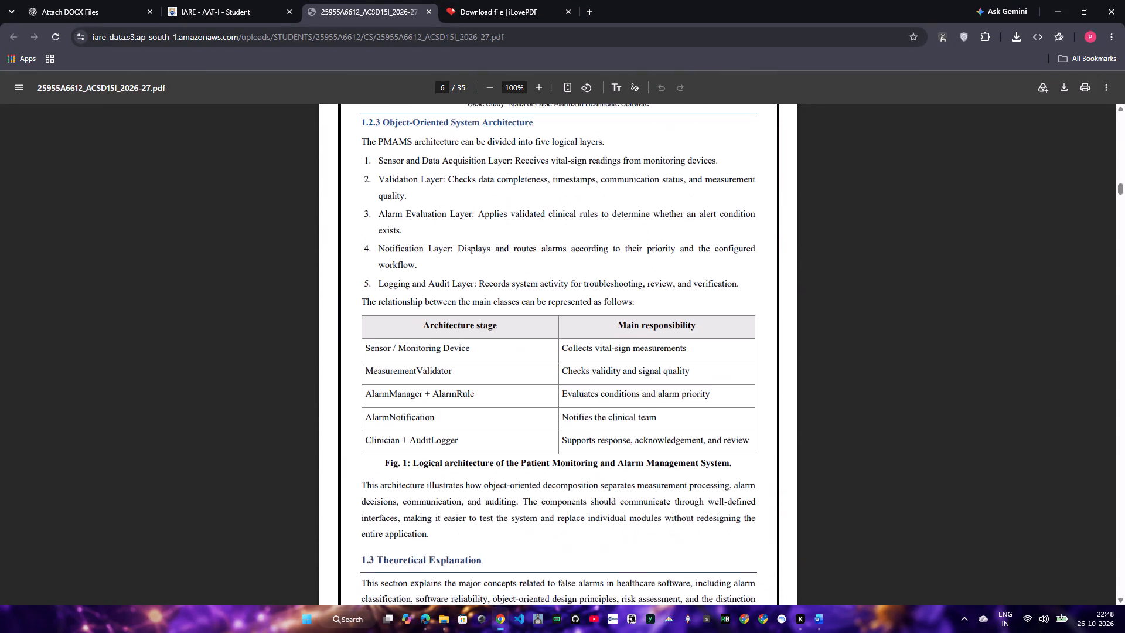
scroll(474, 404, "down", 2)
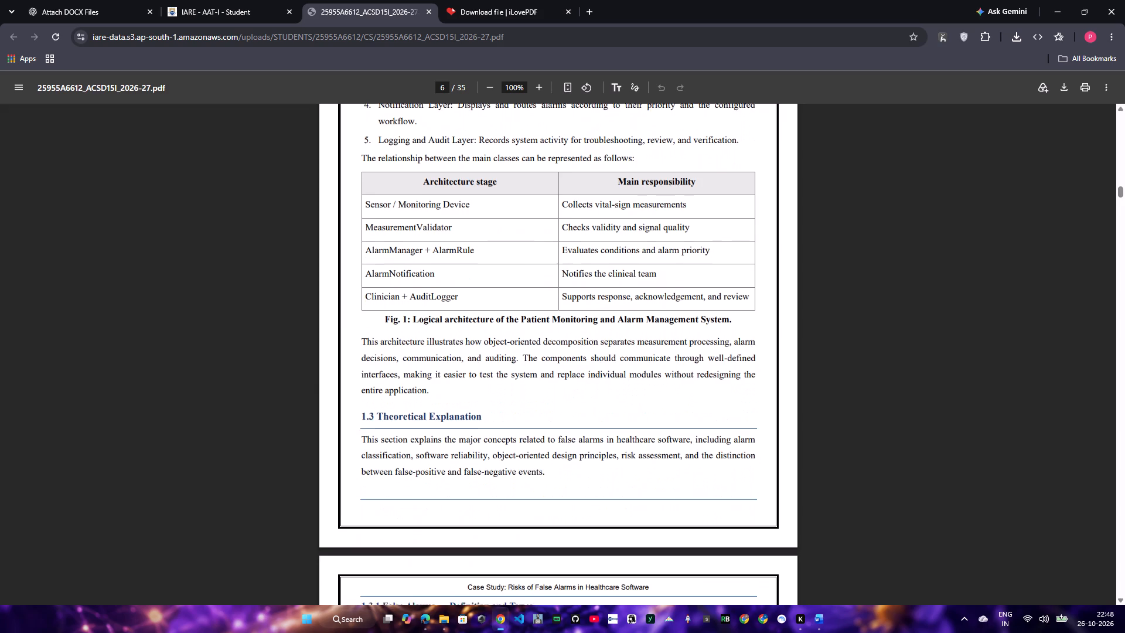
scroll(474, 450, "down", 3)
scroll(492, 396, "down", 4)
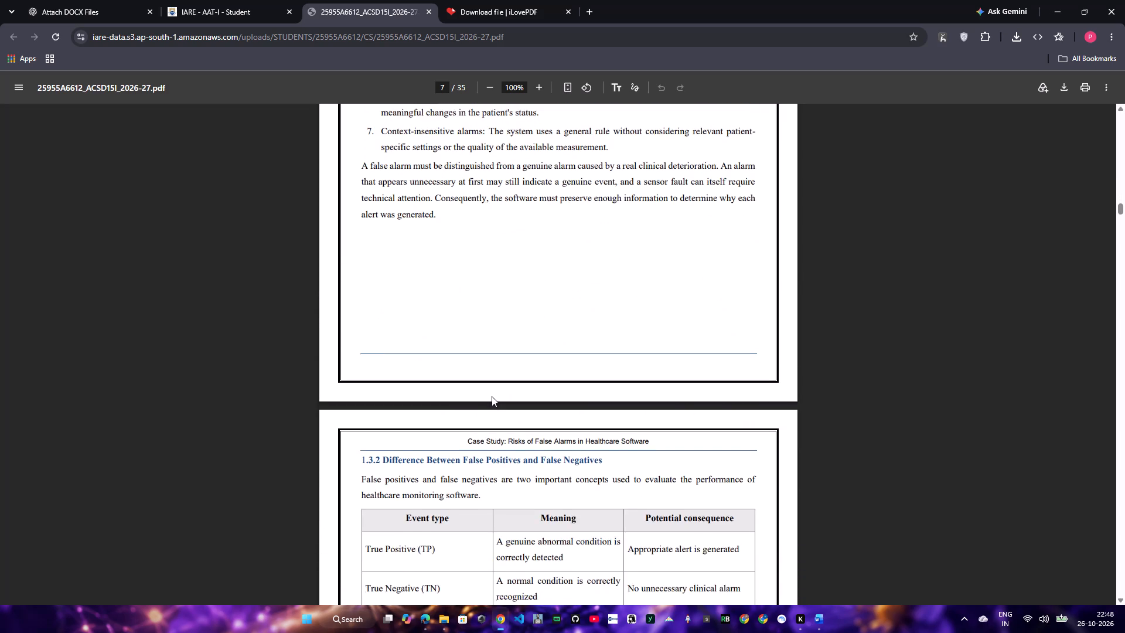
scroll(492, 396, "down", 12)
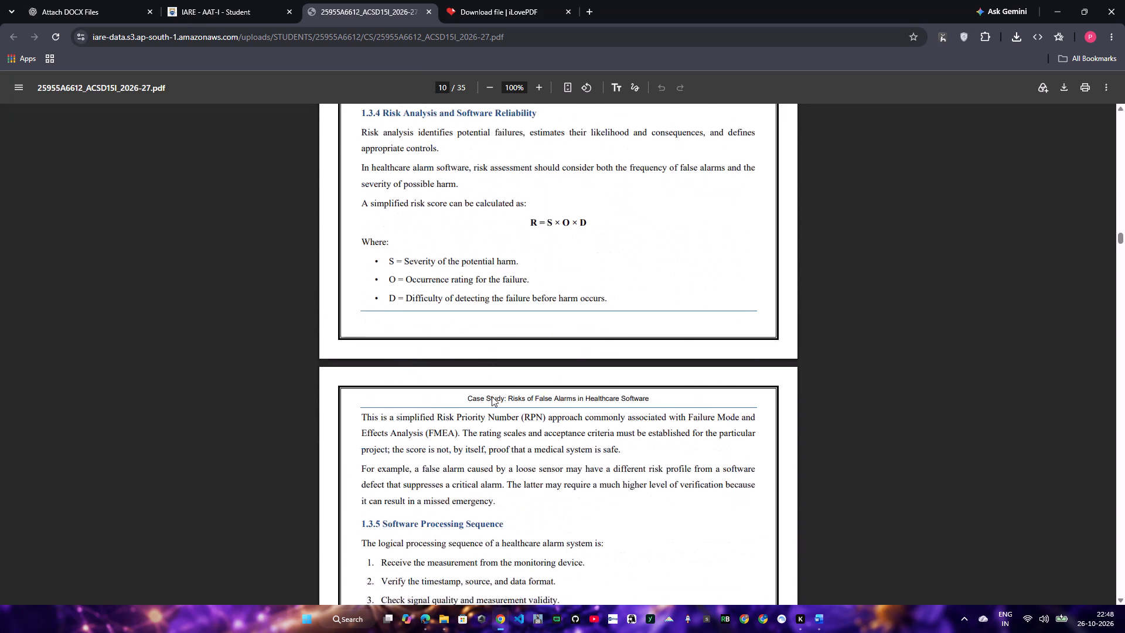
scroll(492, 396, "down", 1)
left_click(427, 8)
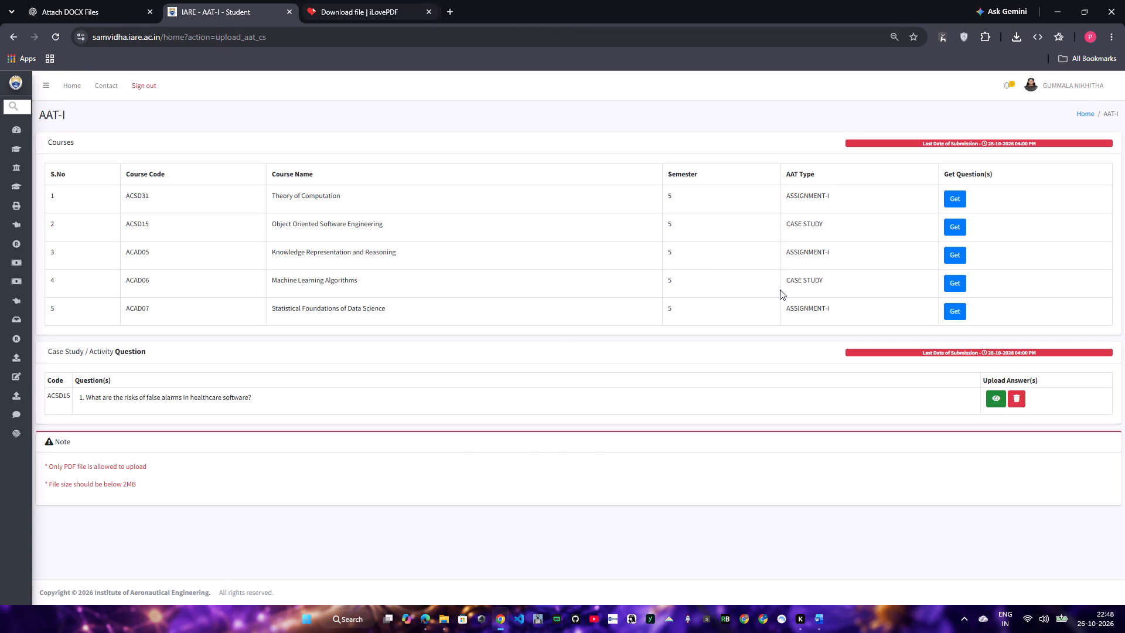
Get the Knowledge Representation and Reasoning assignment questions and review the uploaded answer PDF, closing it when done.
left_click(959, 252)
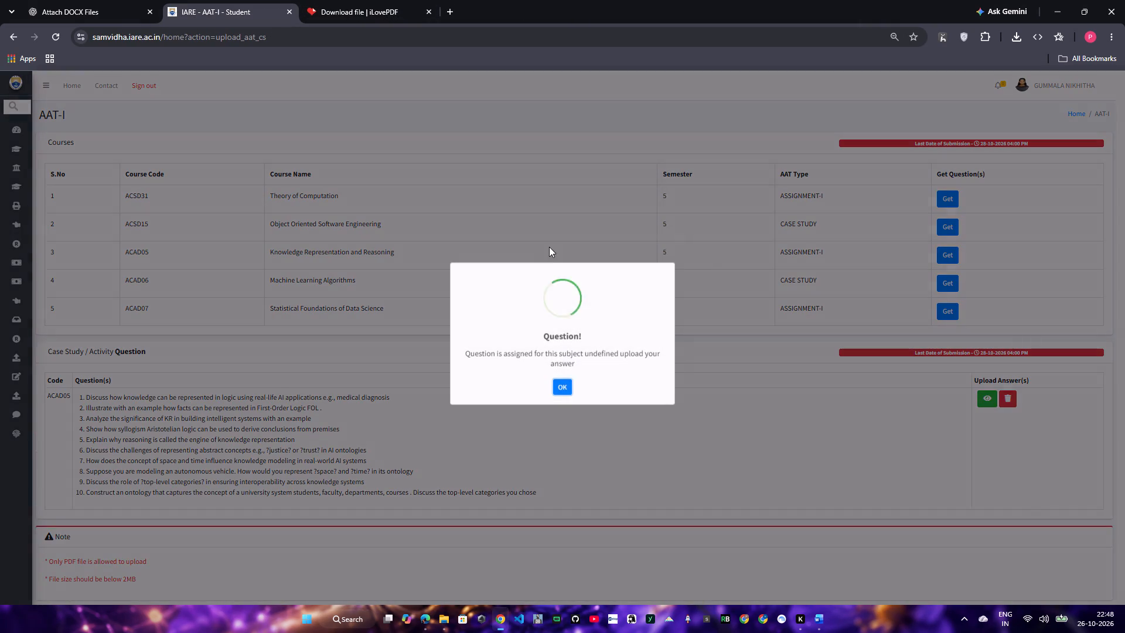
left_click(570, 390)
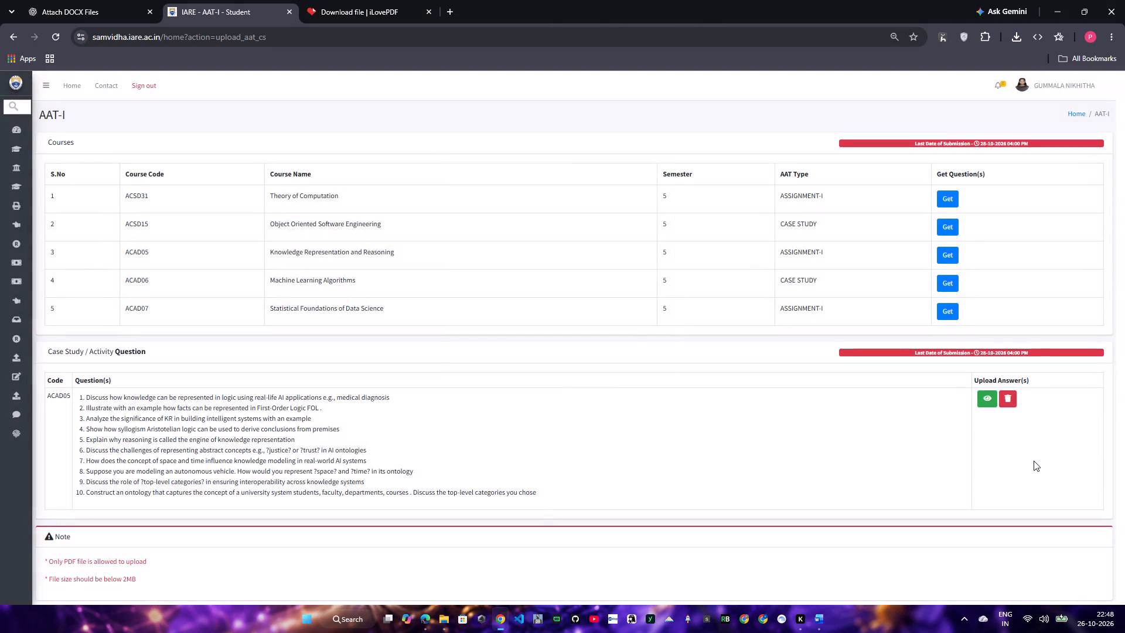
left_click(990, 405)
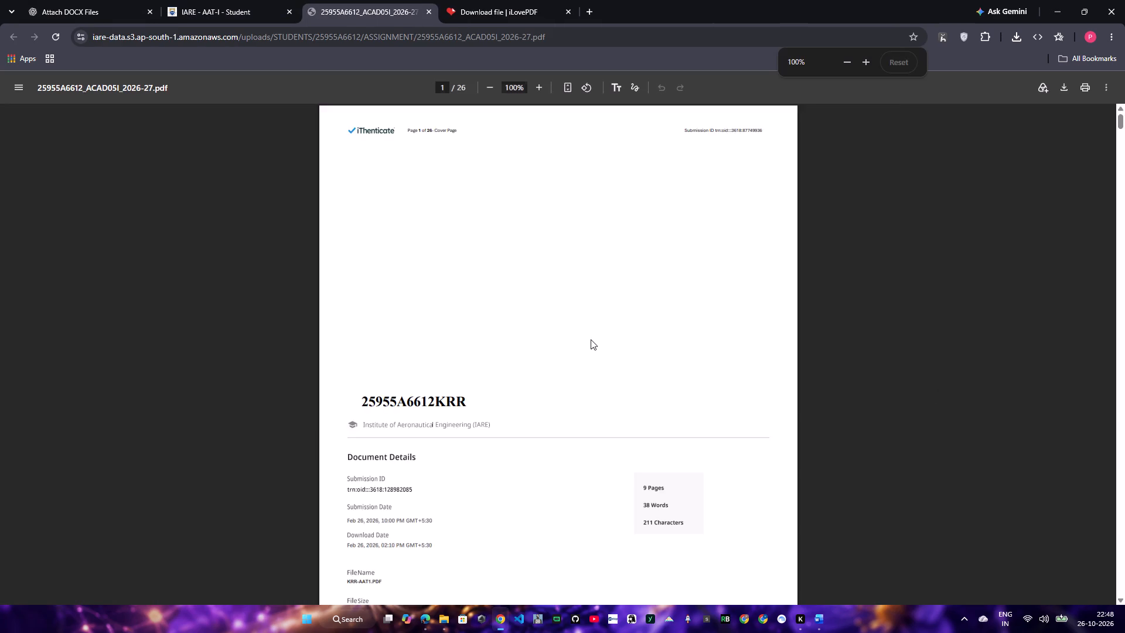
scroll(591, 339, "down", 4)
scroll(544, 382, "up", 1)
scroll(544, 382, "down", 4)
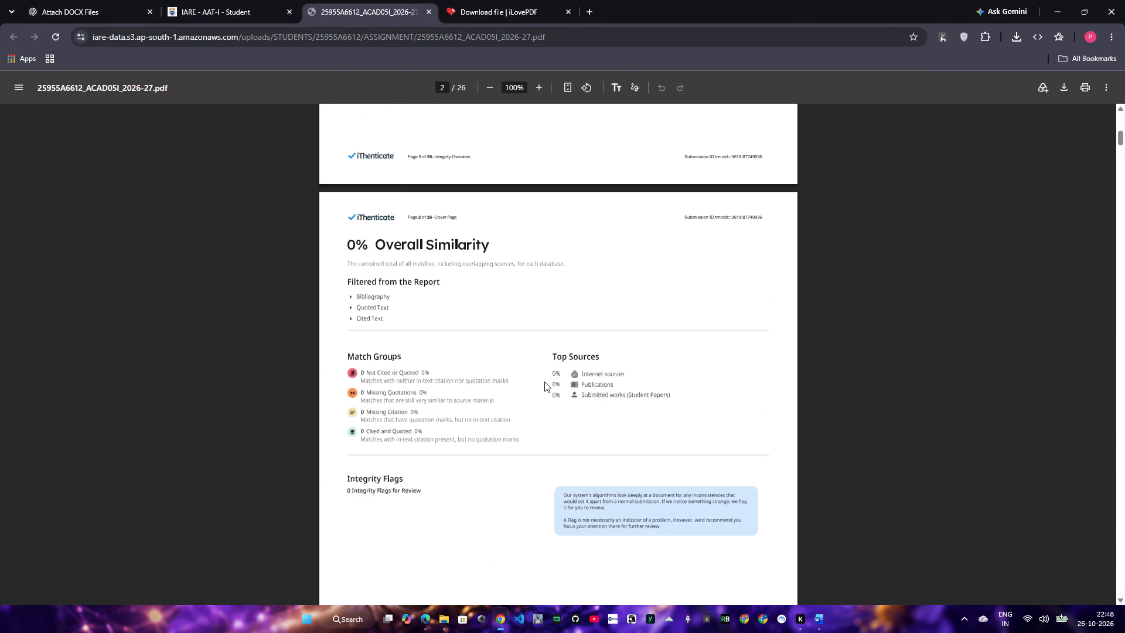
scroll(544, 382, "down", 7)
scroll(544, 382, "up", 1)
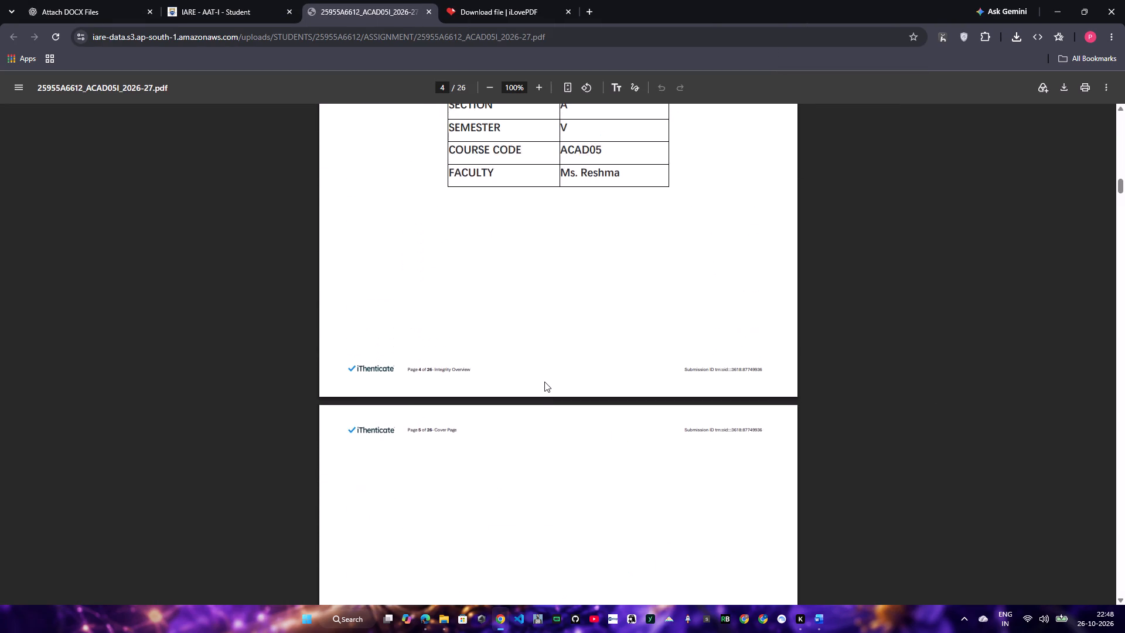
scroll(544, 382, "down", 10)
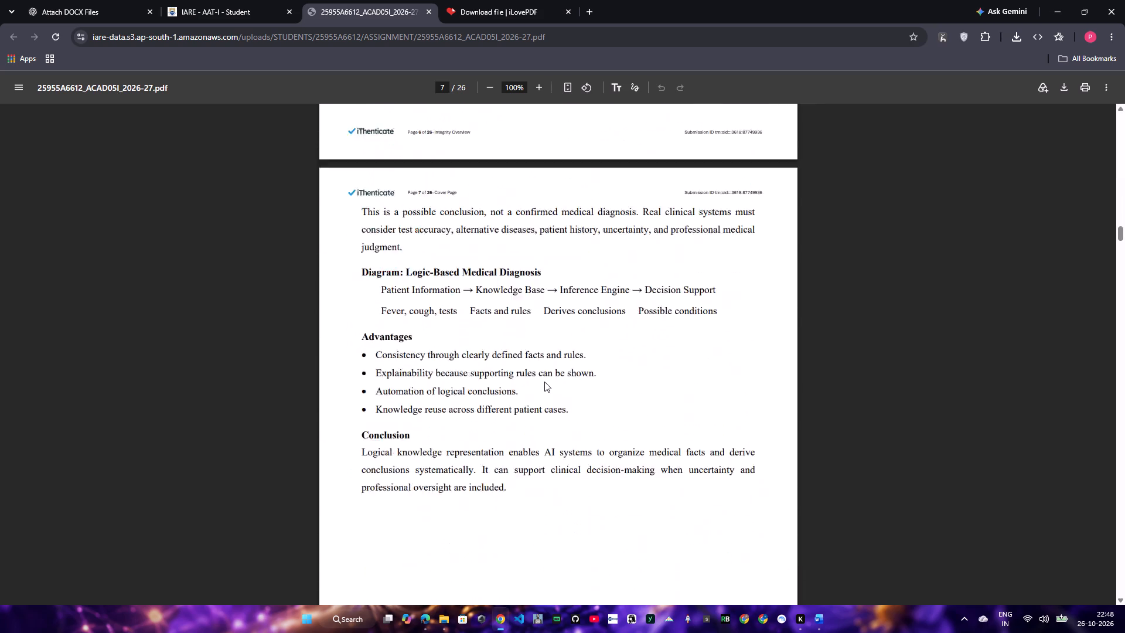
scroll(544, 382, "down", 13)
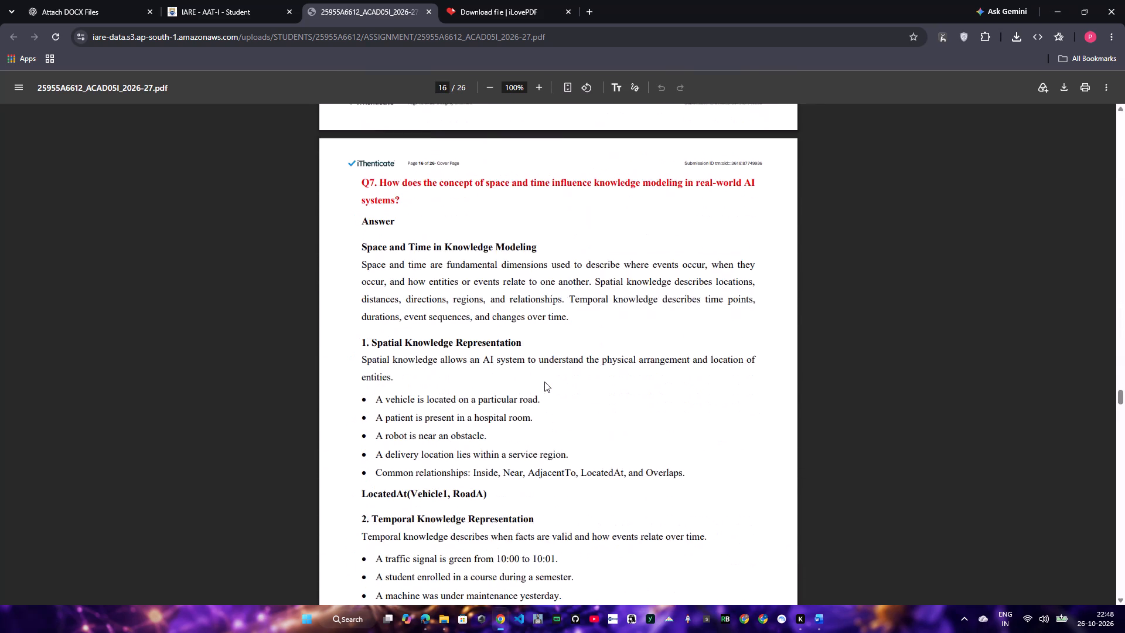
scroll(544, 382, "down", 7)
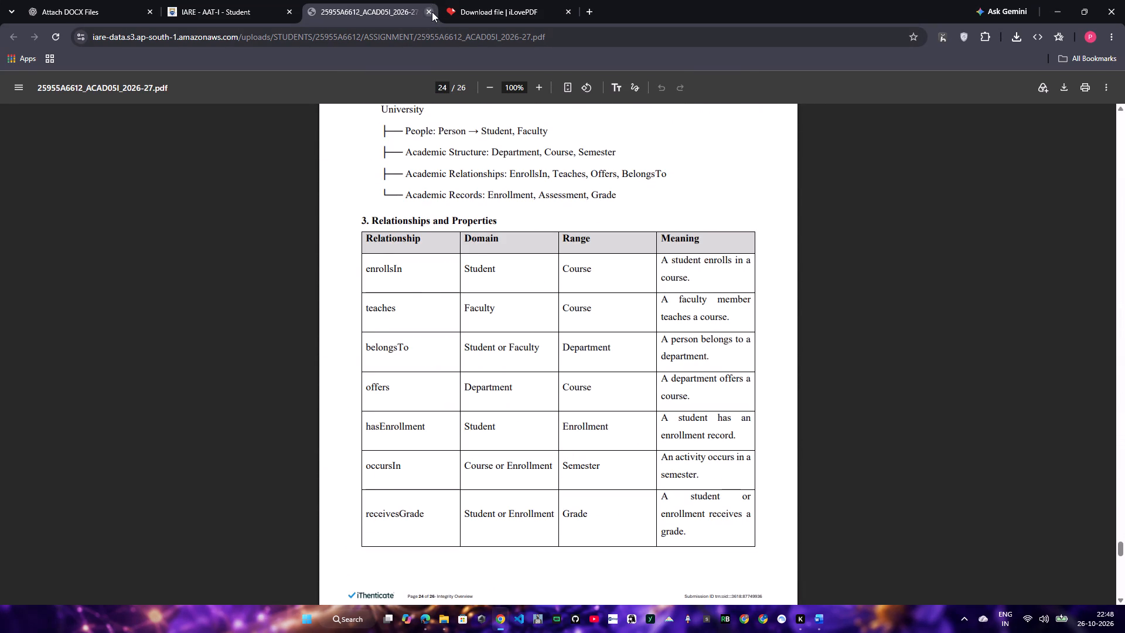
left_click(432, 12)
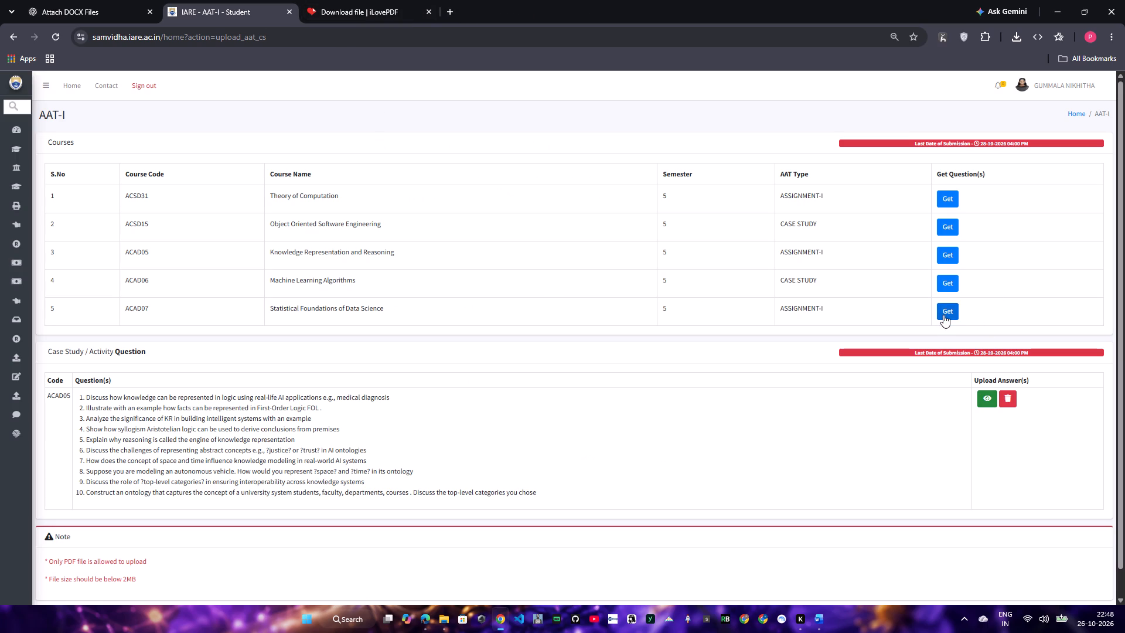
Get the Machine Learning Algorithms case study question and review the uploaded answer PDF from its cover page onward.
left_click(949, 284)
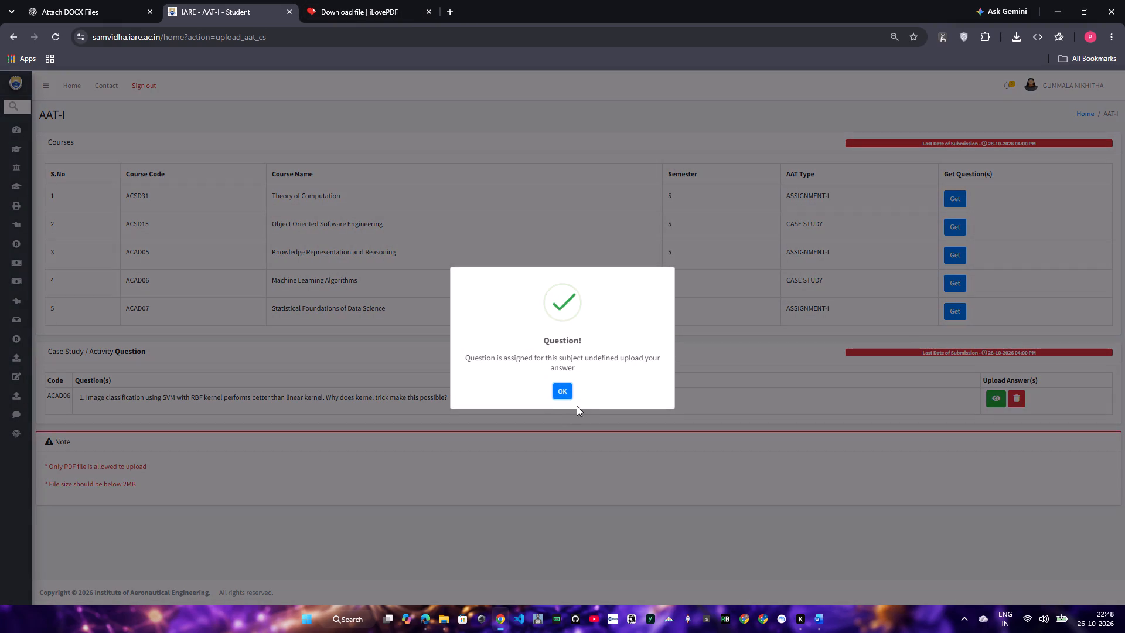
left_click(562, 392)
left_click(994, 397)
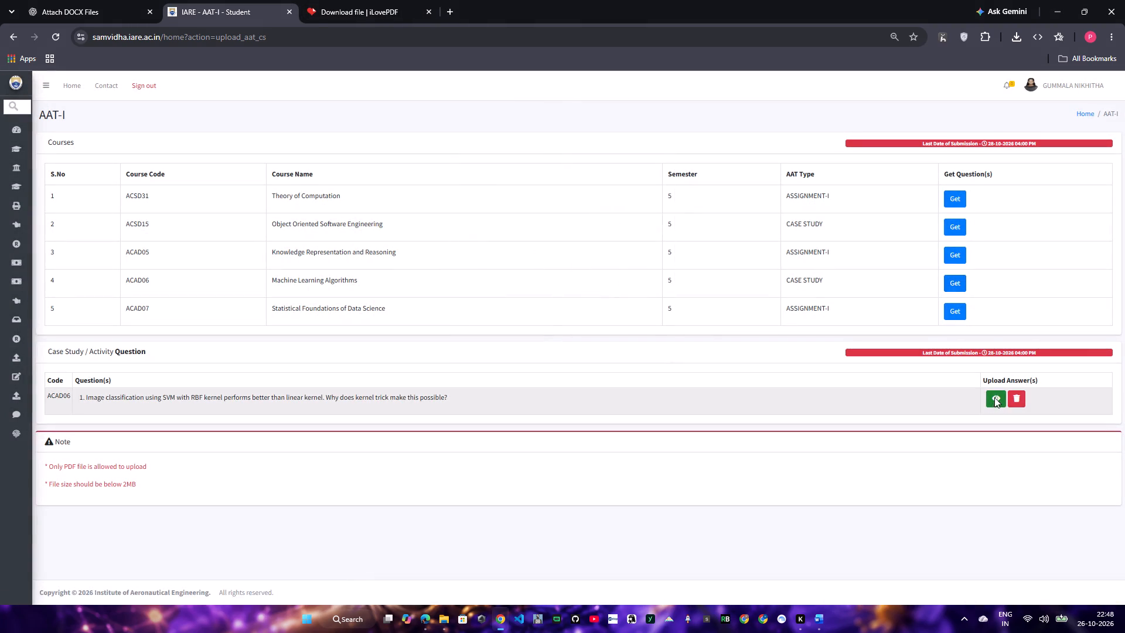
scroll(503, 307, "down", 4)
scroll(503, 307, "up", 1)
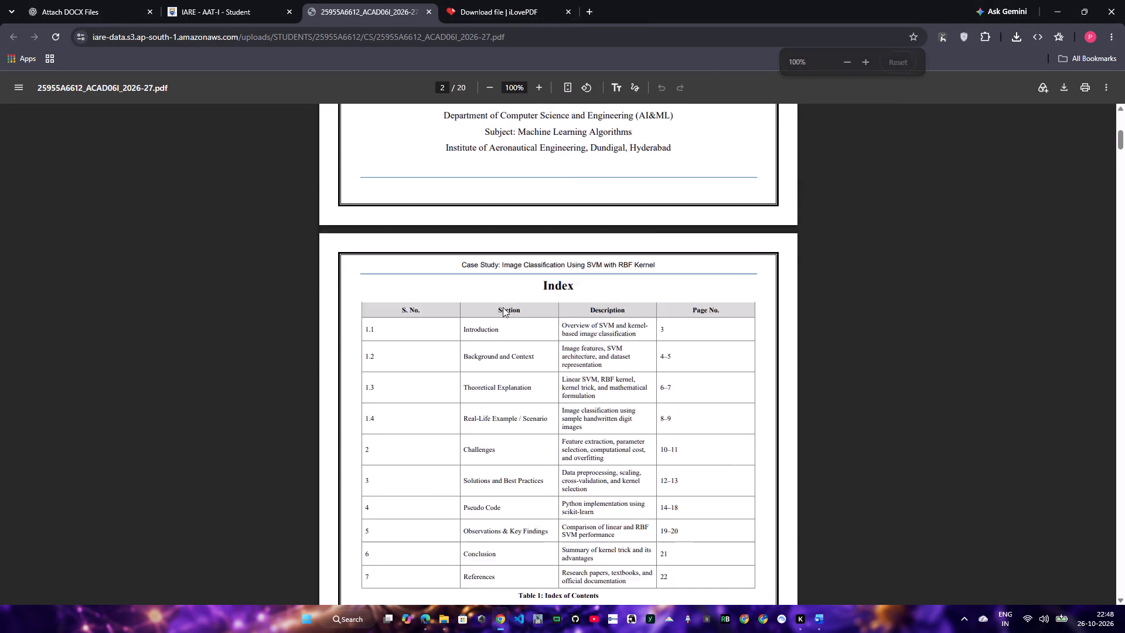
scroll(503, 307, "down", 2)
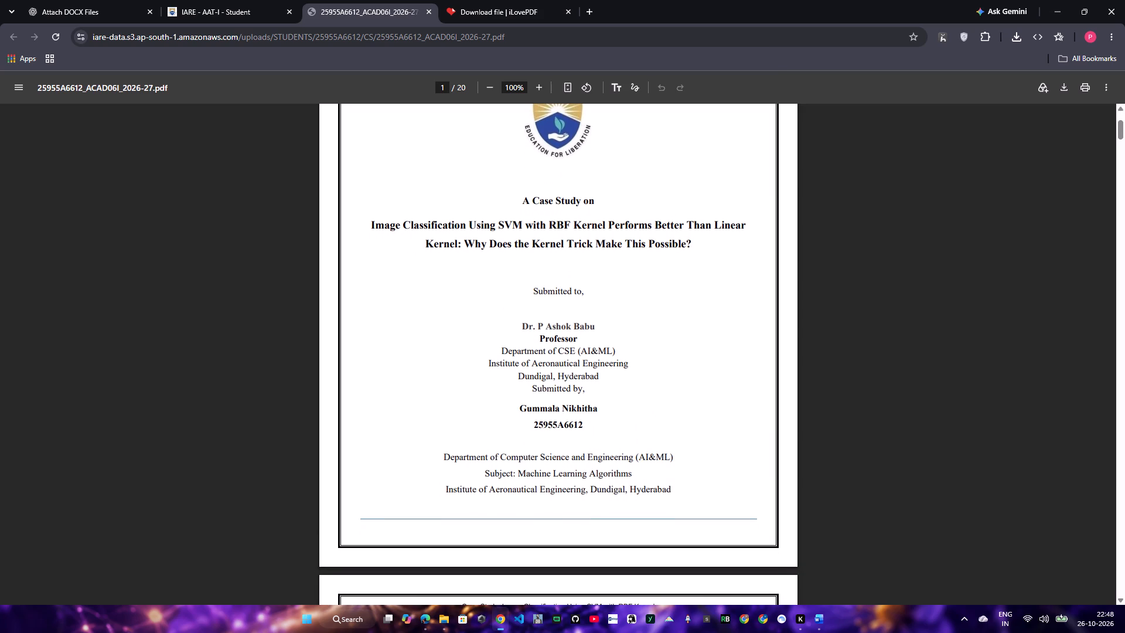
scroll(524, 305, "down", 4)
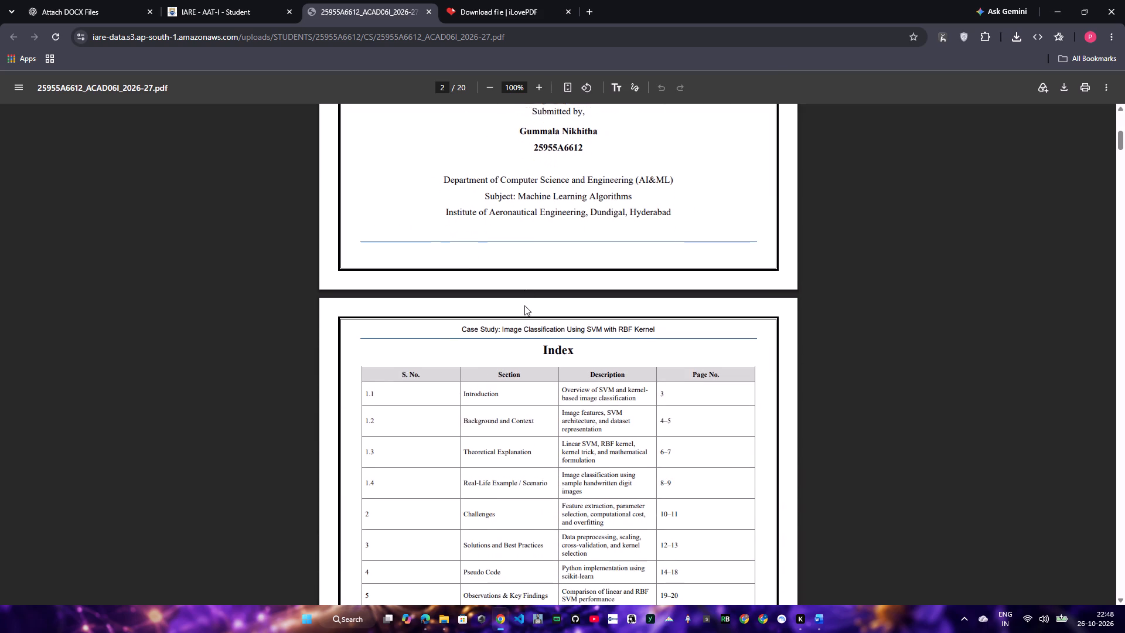
scroll(541, 357, "down", 7)
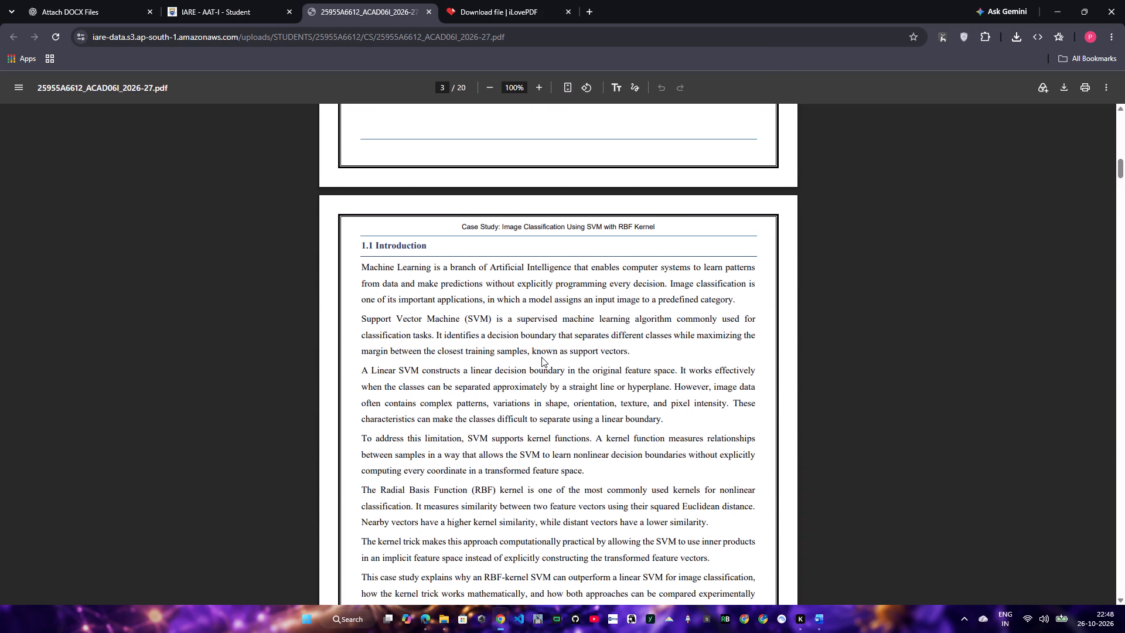
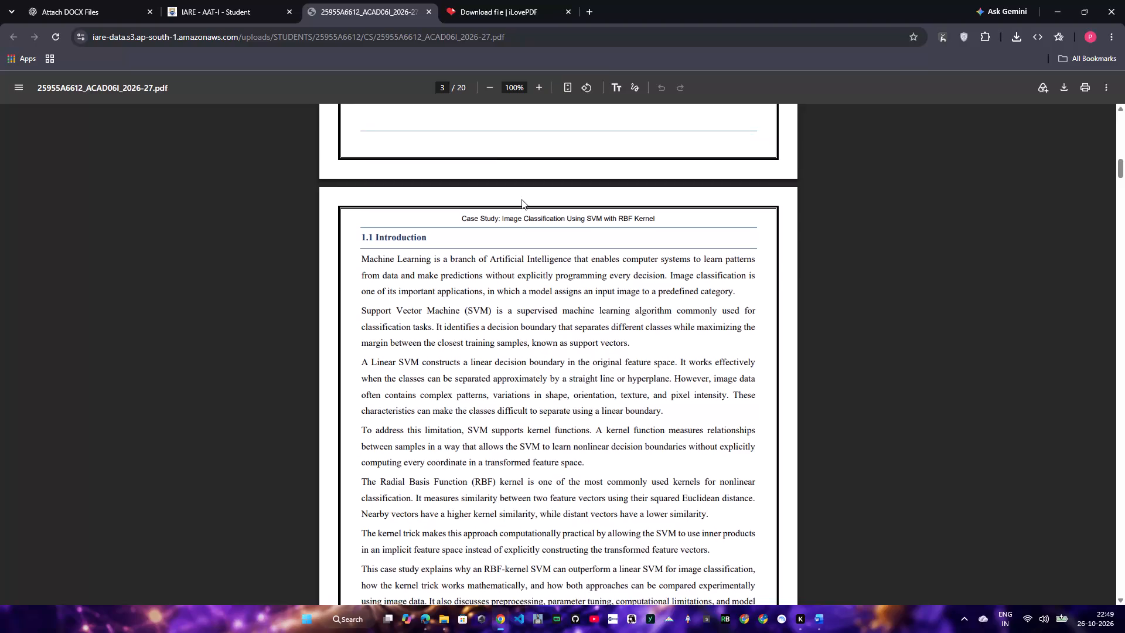
Recheck the cover page of the open Machine Learning Algorithms case study PDF and return to the AAT-I course list.
scroll(521, 199, "up", 6)
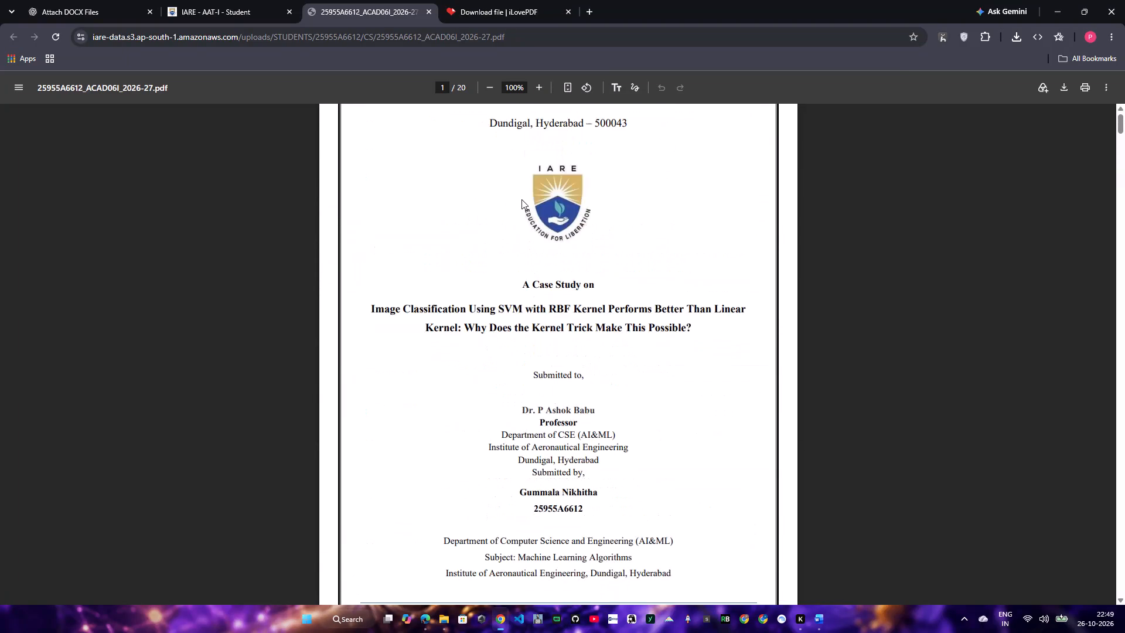
scroll(625, 356, "down", 1)
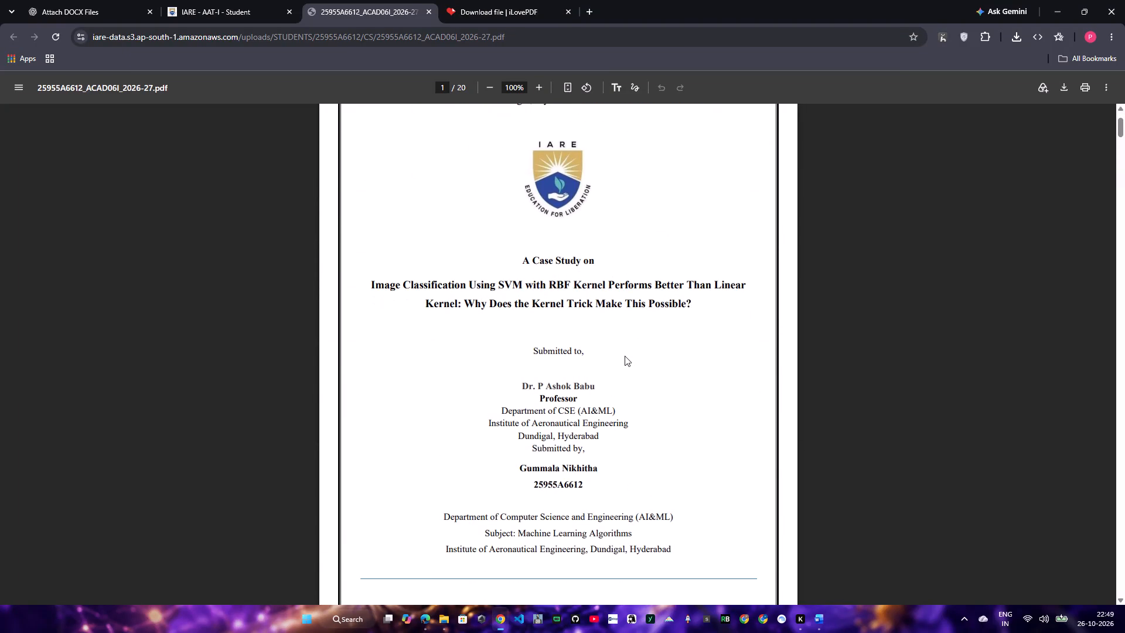
left_click(230, 0)
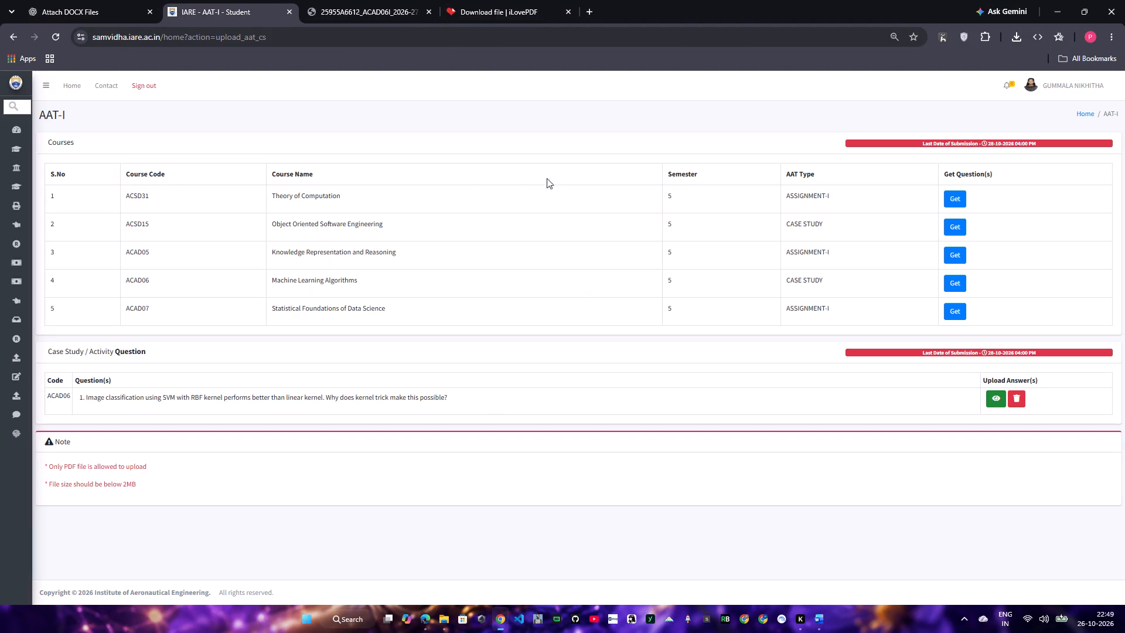
Get the Theory of Computation assignment questions, check the uploaded answer PDF through its student details page, and close both open answer PDFs.
left_click(955, 197)
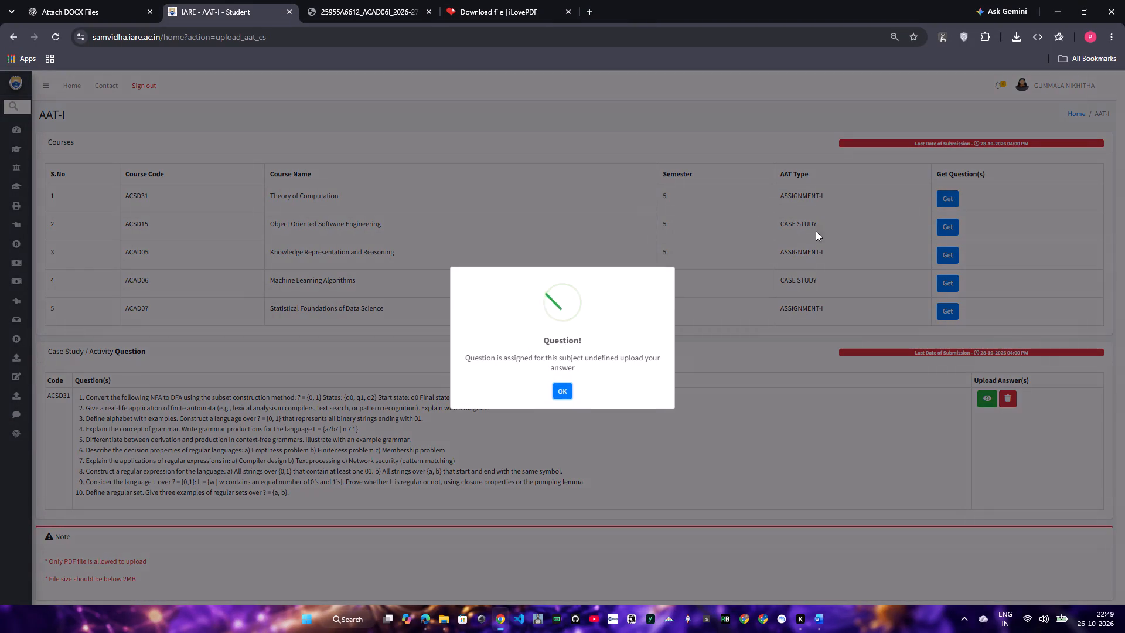
left_click(565, 386)
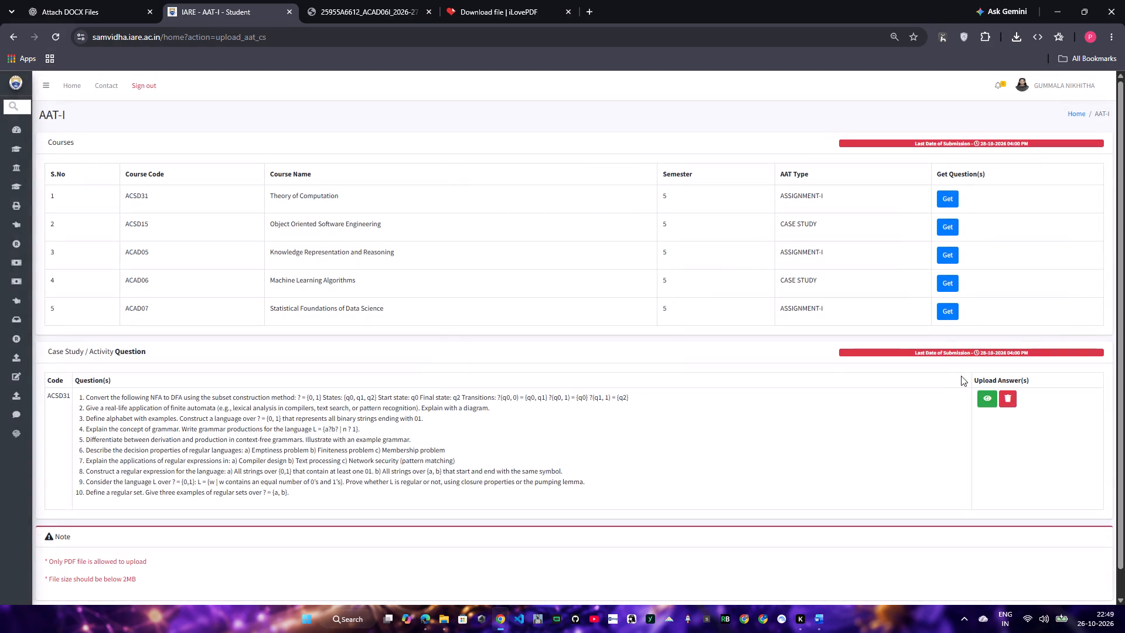
left_click(993, 399)
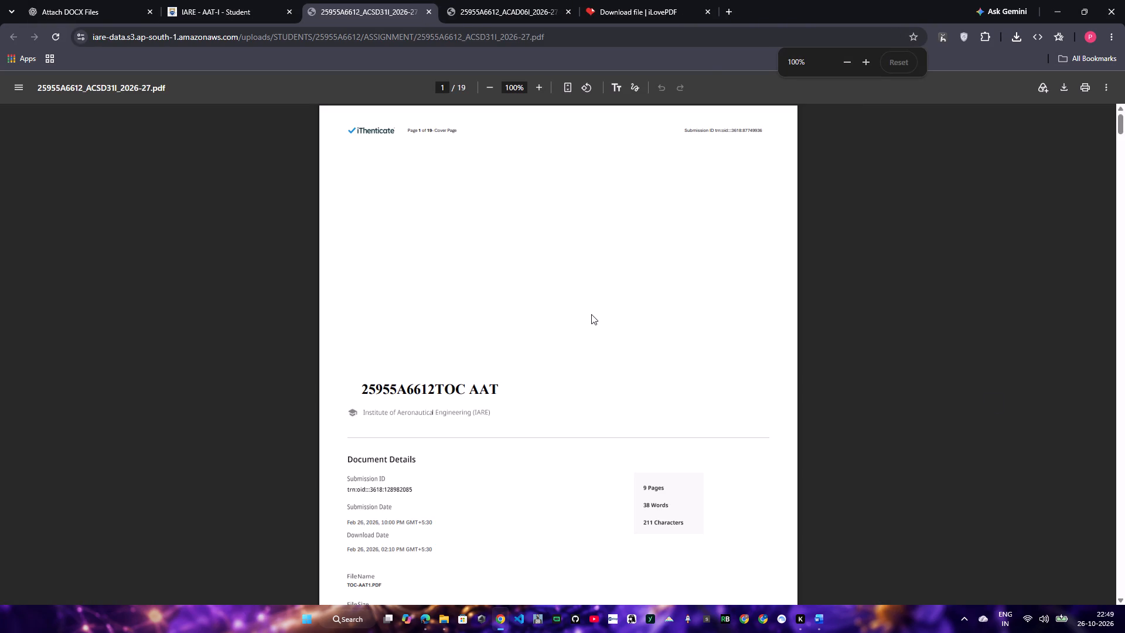
scroll(591, 314, "down", 4)
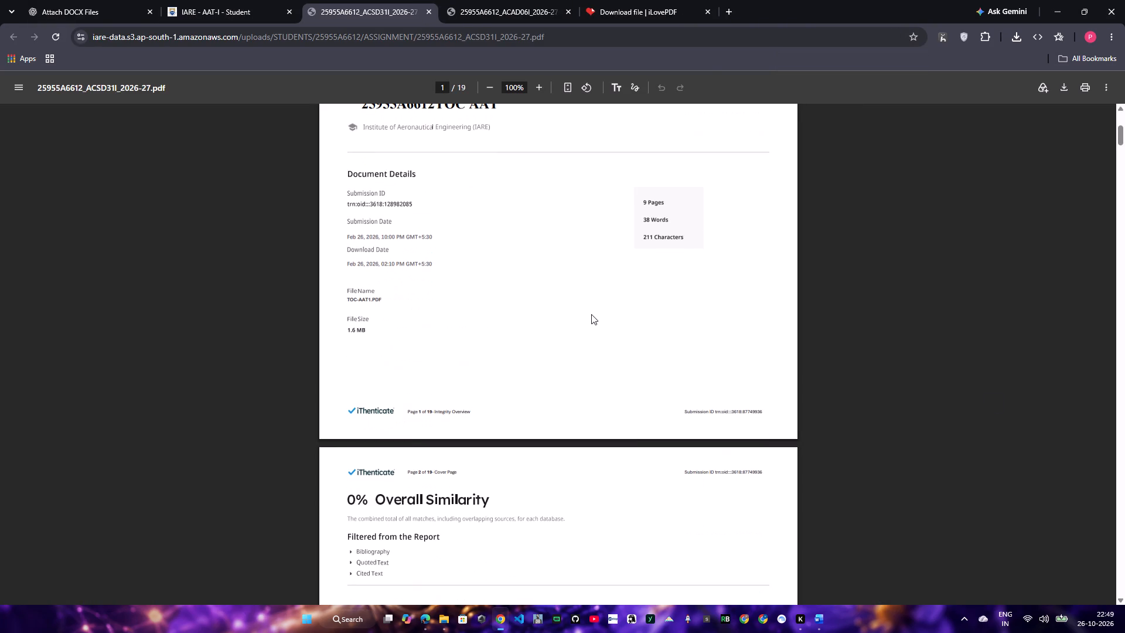
scroll(490, 358, "down", 4)
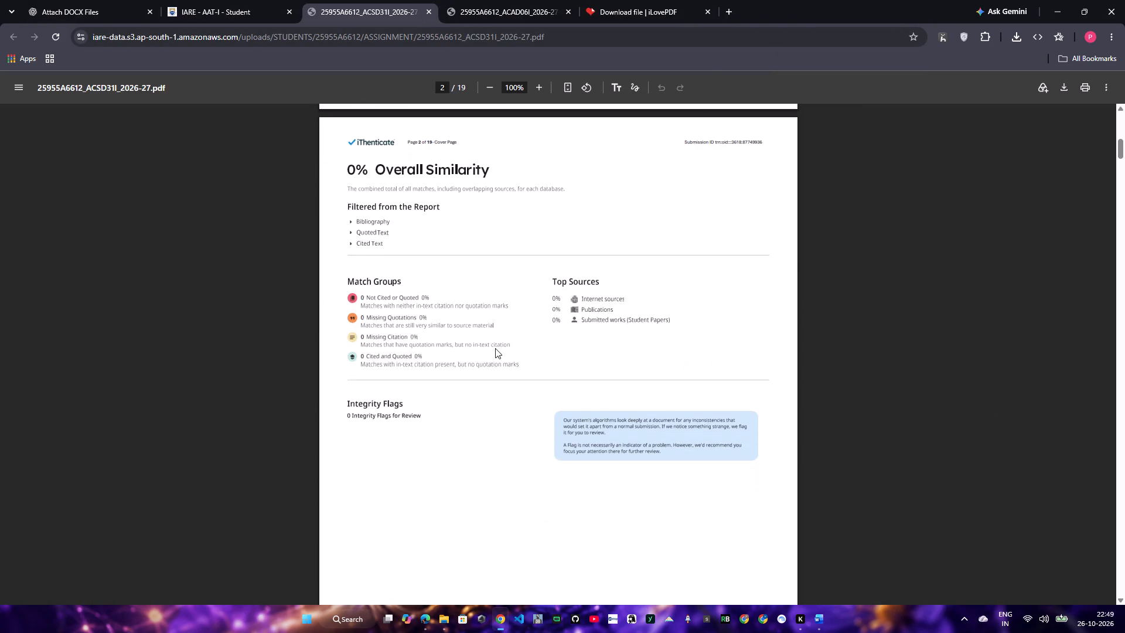
scroll(495, 348, "down", 12)
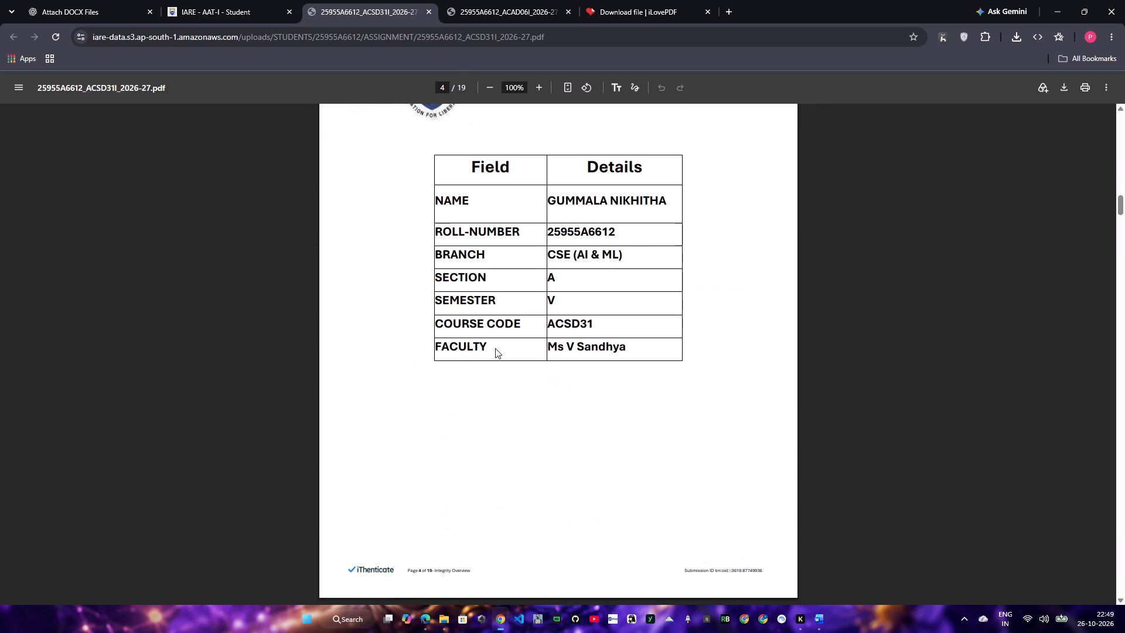
left_click(177, 0)
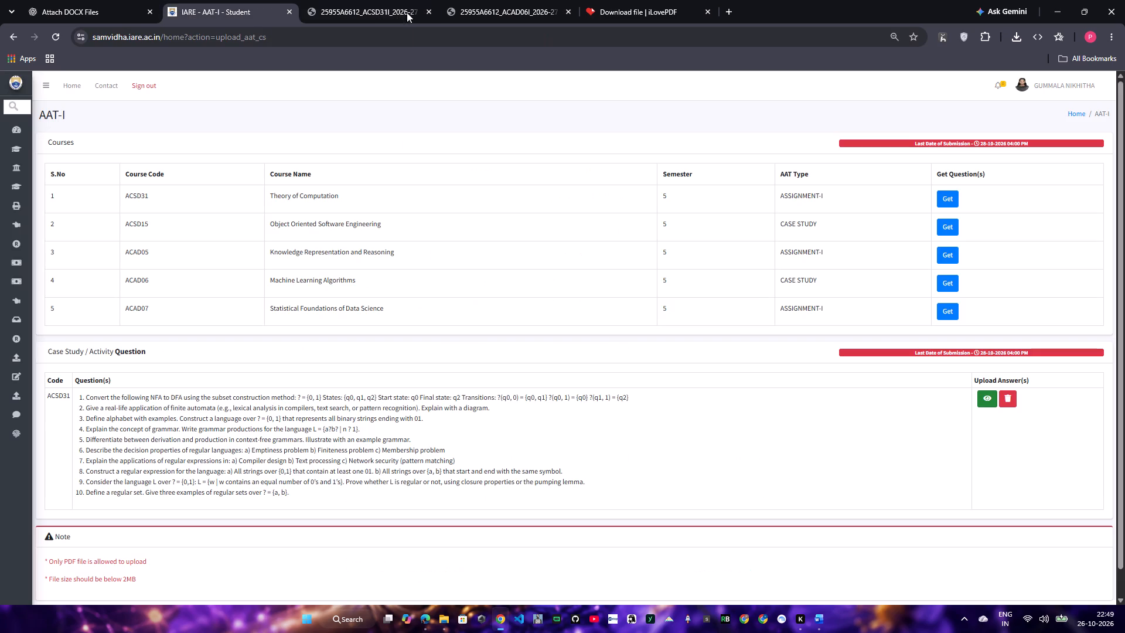
left_click(433, 13)
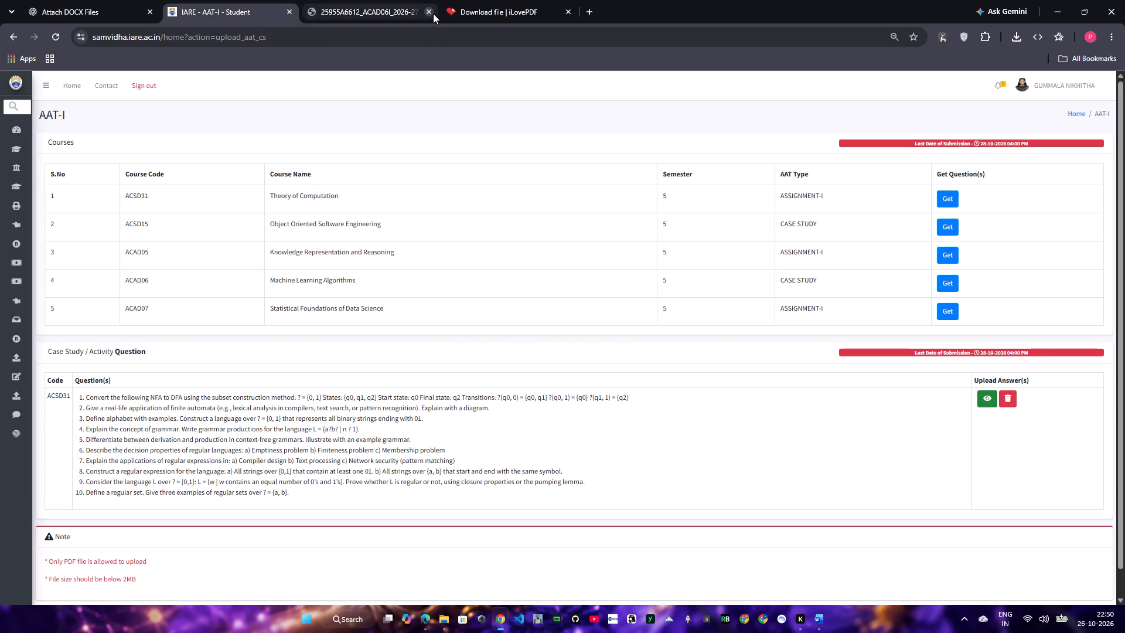
left_click(433, 13)
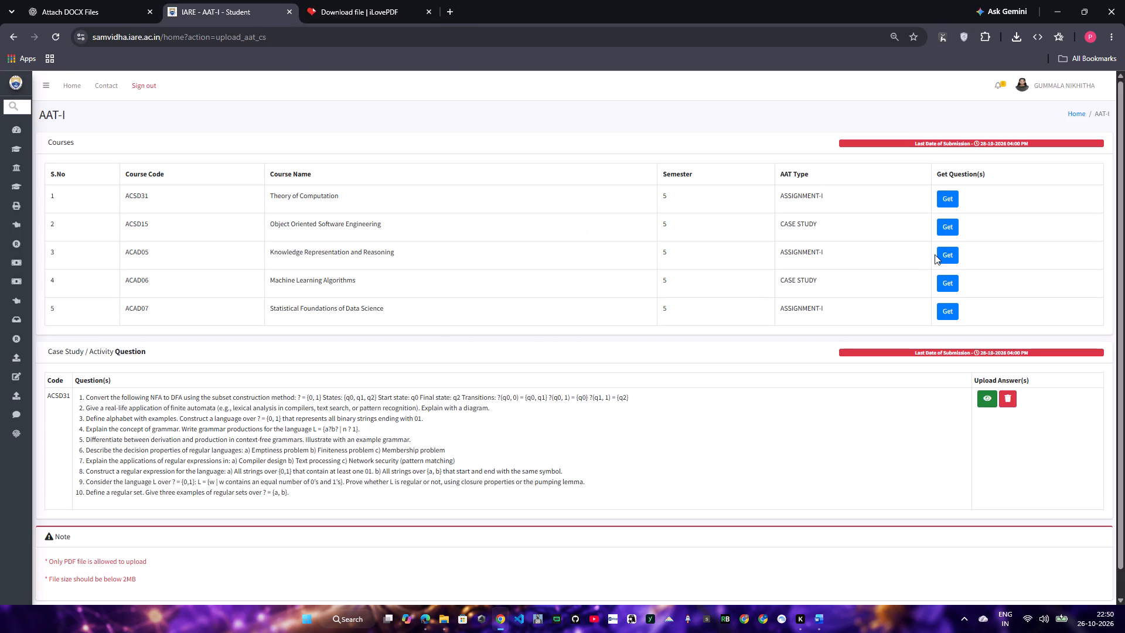
Get the Knowledge Representation and Reasoning questions, check the uploaded answer PDF through its student details page, and close it.
left_click(942, 254)
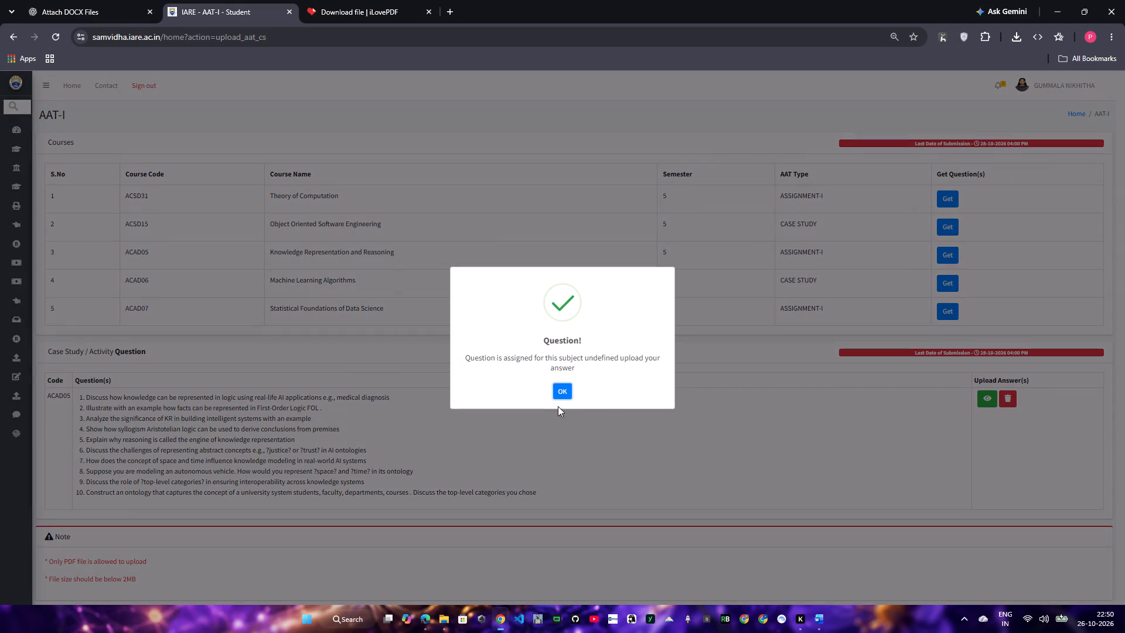
left_click(561, 401)
left_click(562, 393)
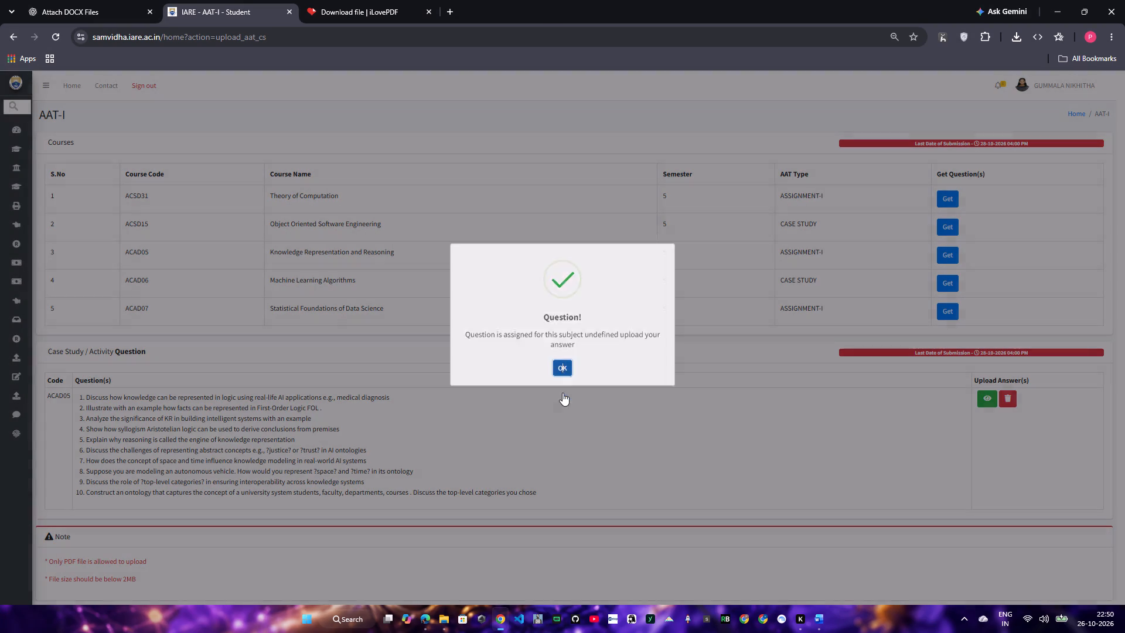
left_click(984, 394)
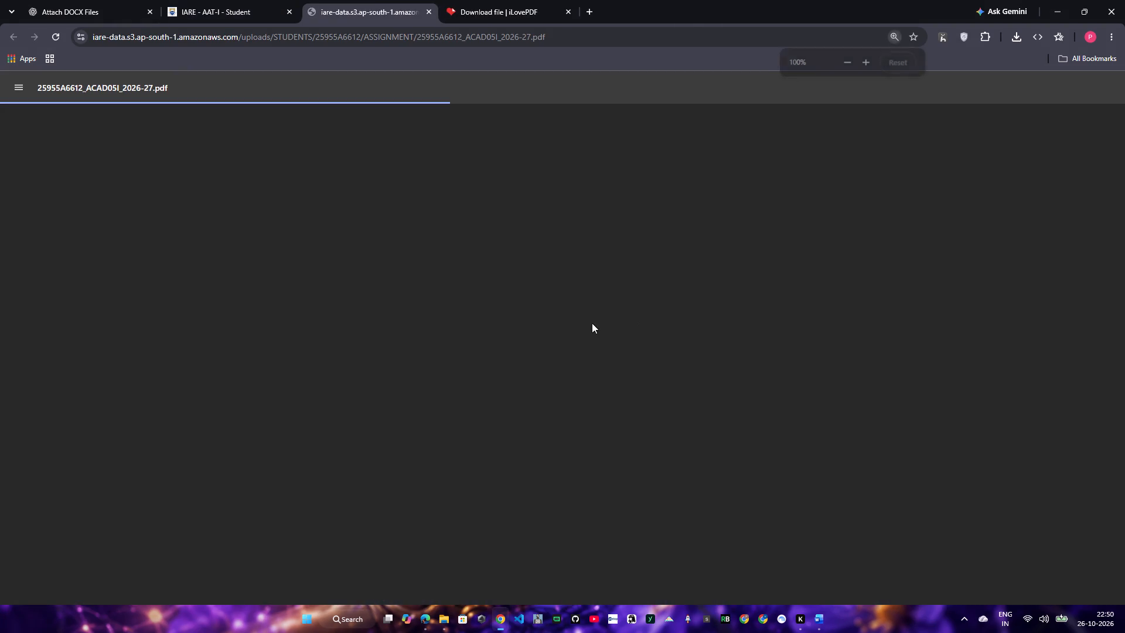
scroll(592, 323, "down", 10)
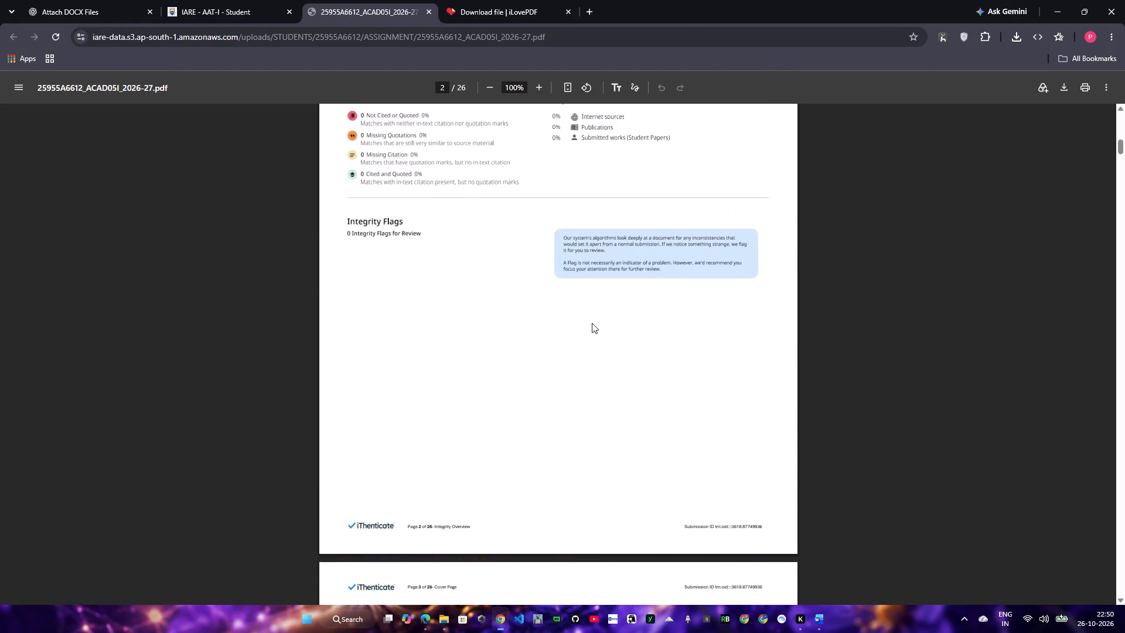
scroll(592, 323, "down", 3)
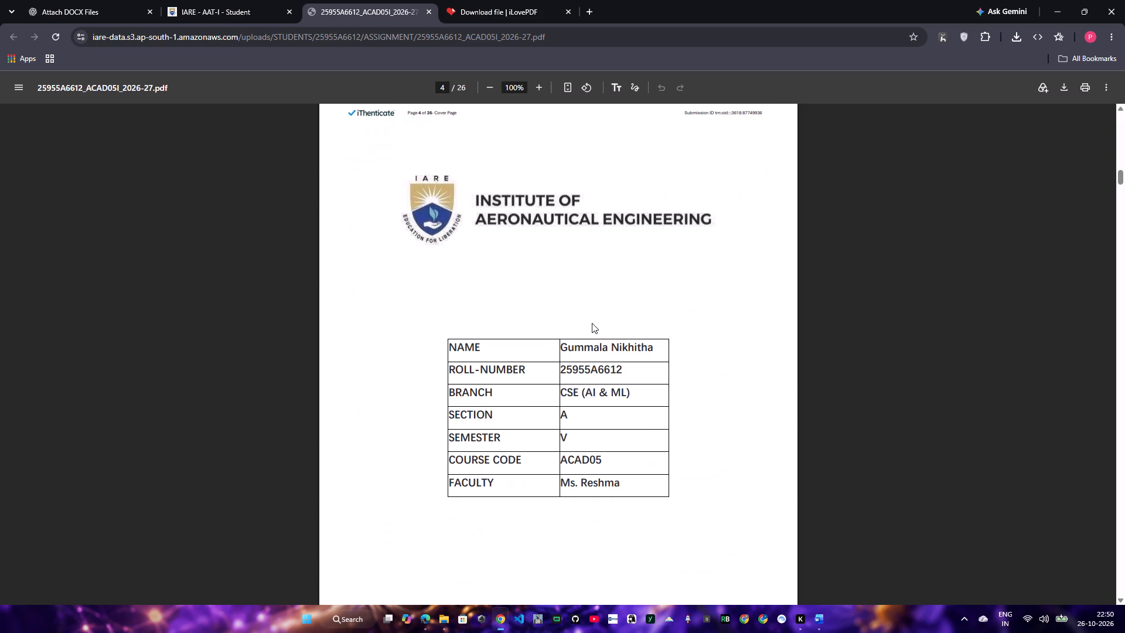
left_click(272, 1)
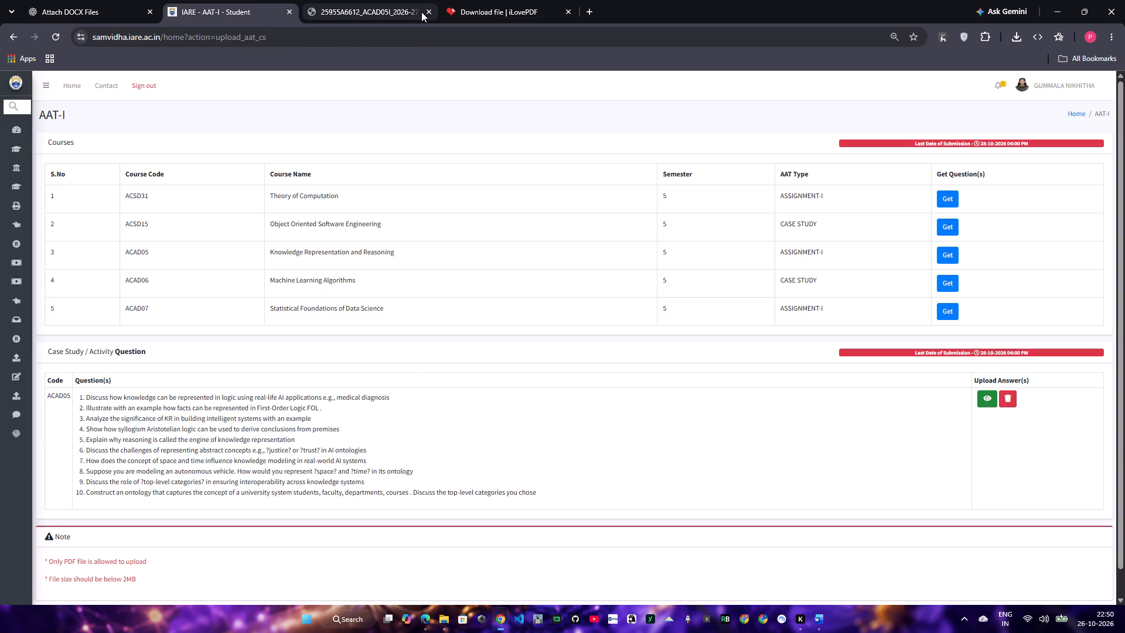
left_click(429, 15)
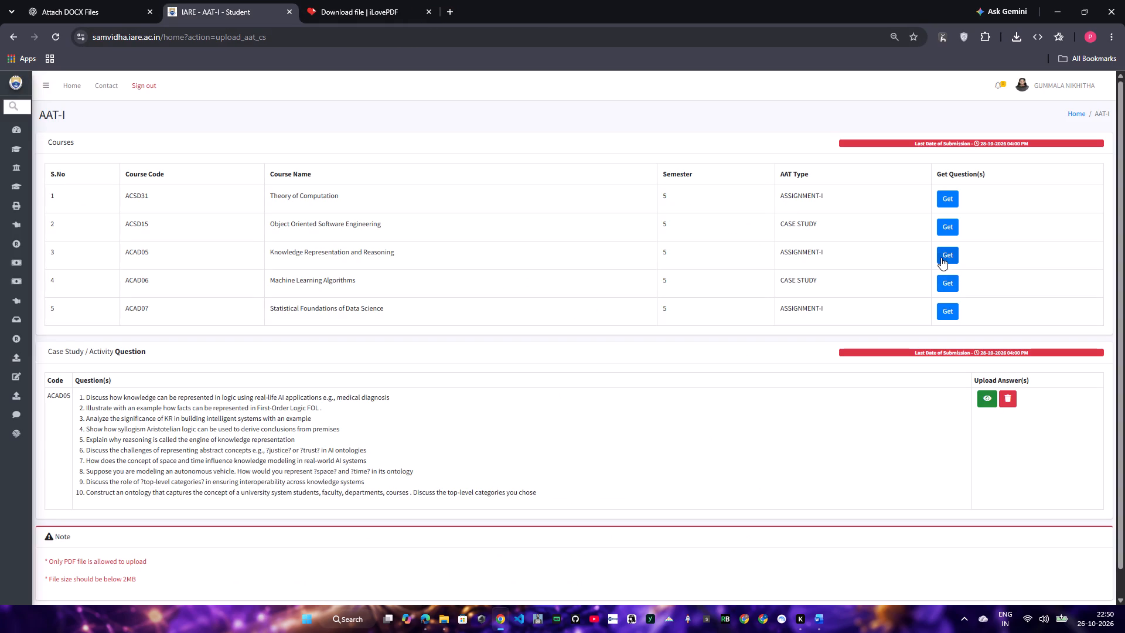
Get the Machine Learning Algorithms case study question, review the uploaded answer PDF from its cover page to page 8, and close it.
left_click(956, 288)
left_click(574, 394)
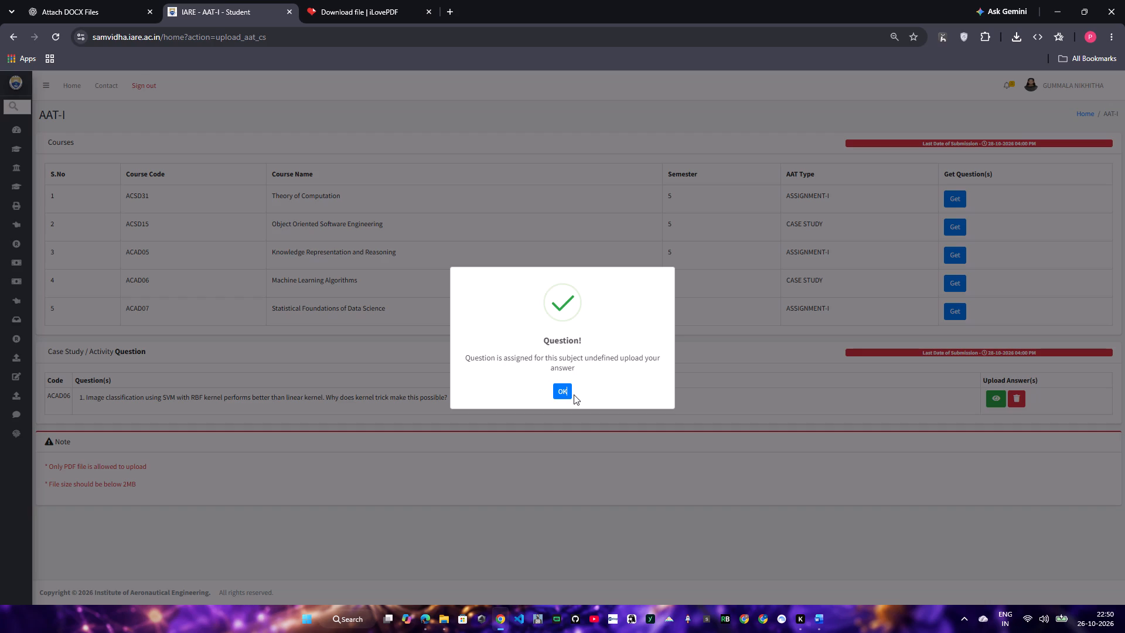
left_click(569, 393)
left_click(998, 399)
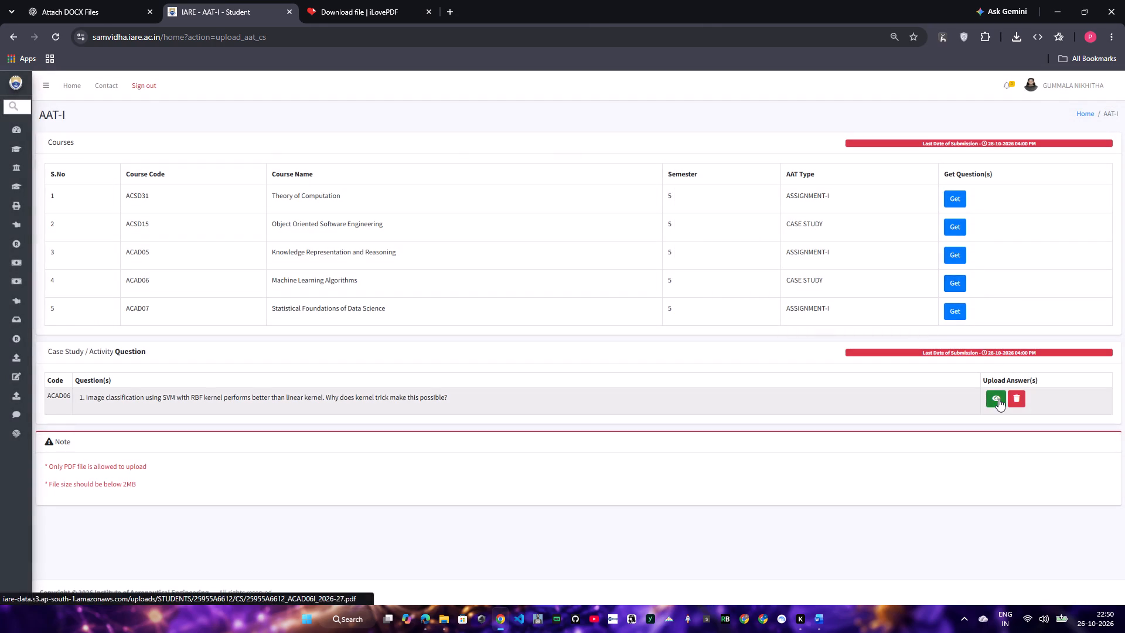
scroll(558, 363, "down", 2)
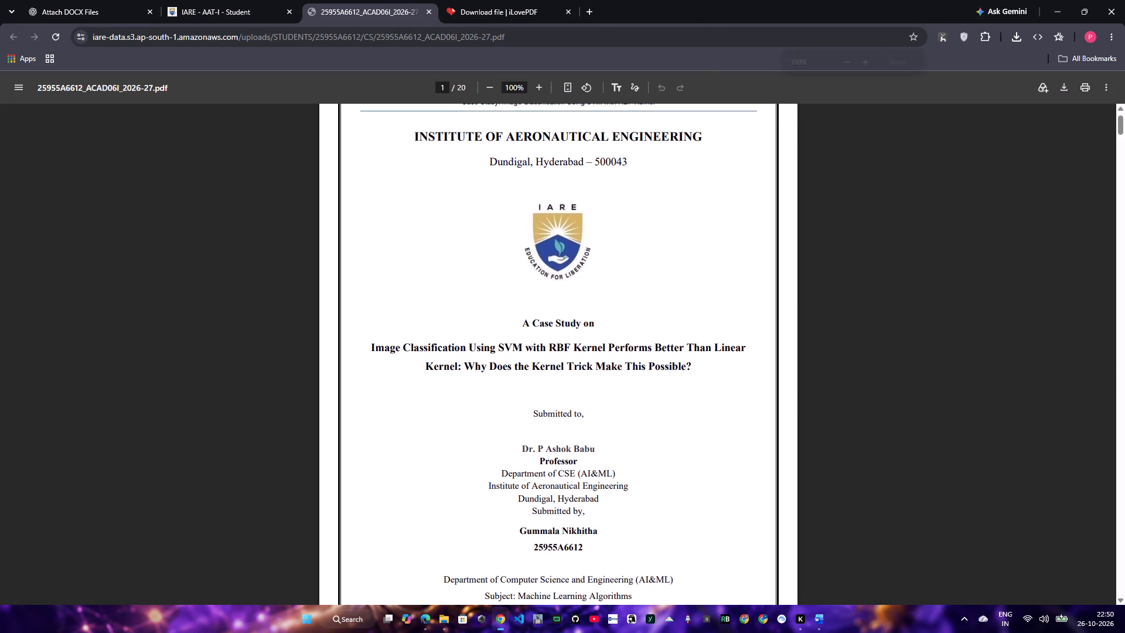
scroll(558, 363, "down", 9)
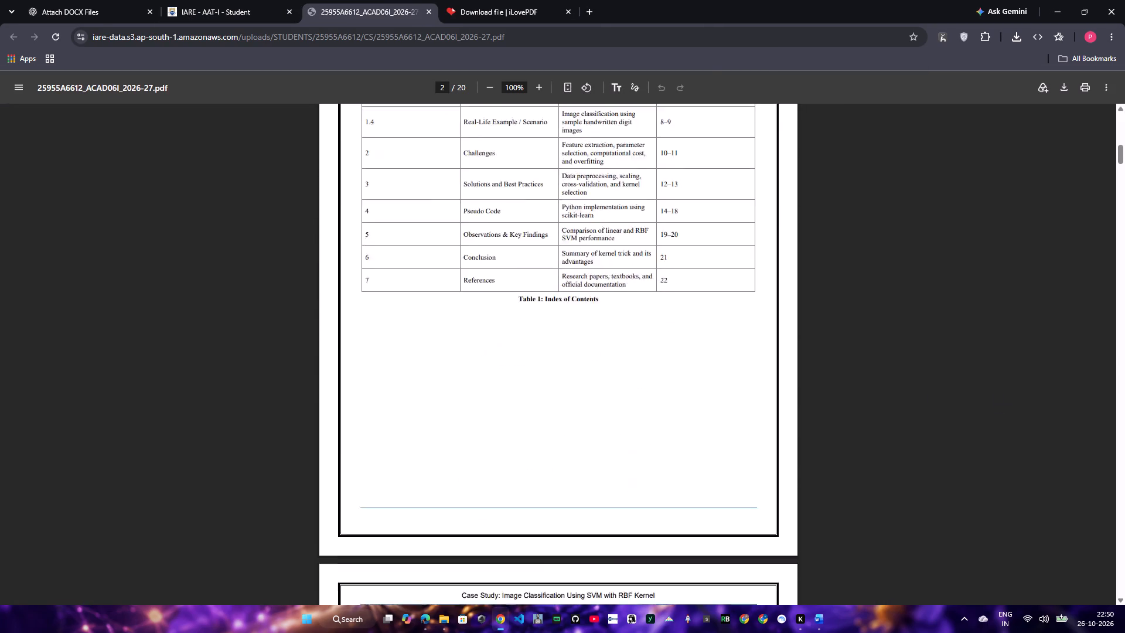
scroll(558, 363, "down", 10)
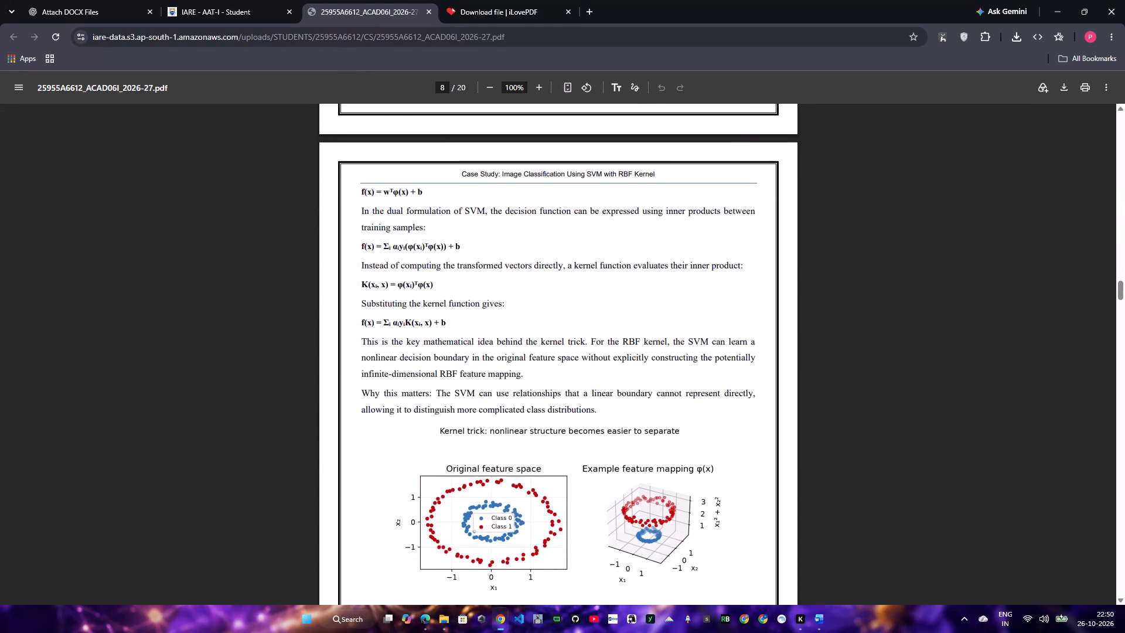
left_click(431, 6)
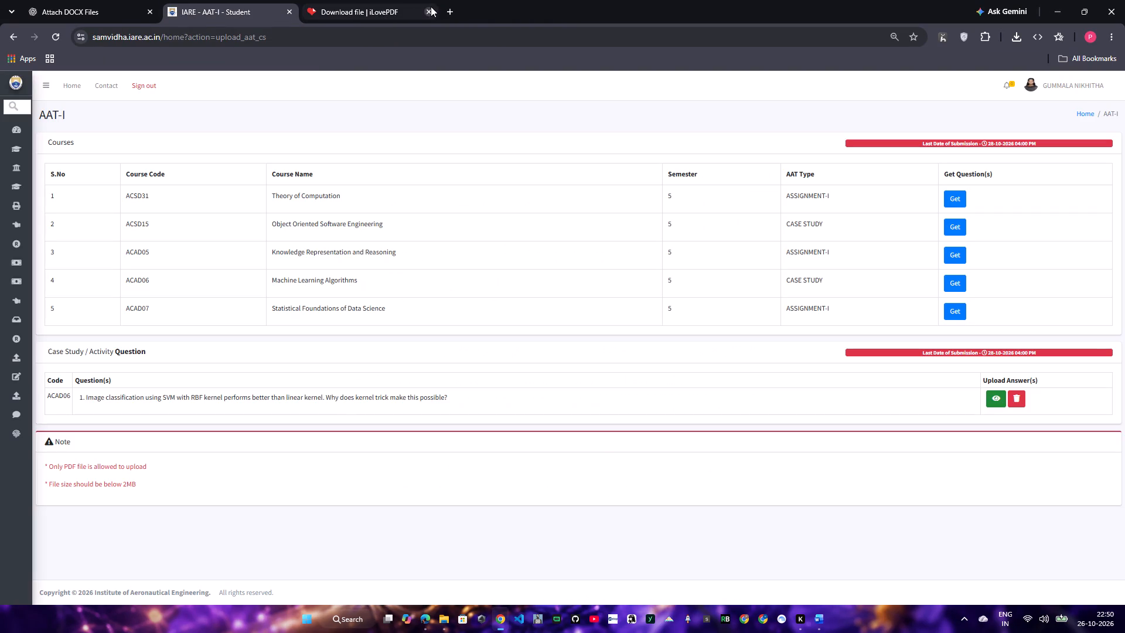
Close the student portal, Attach DOCX Files and iLovePDF pages, plus the TOC_Important_Questions_and_Answers PDF and Word document.
left_click(288, 9)
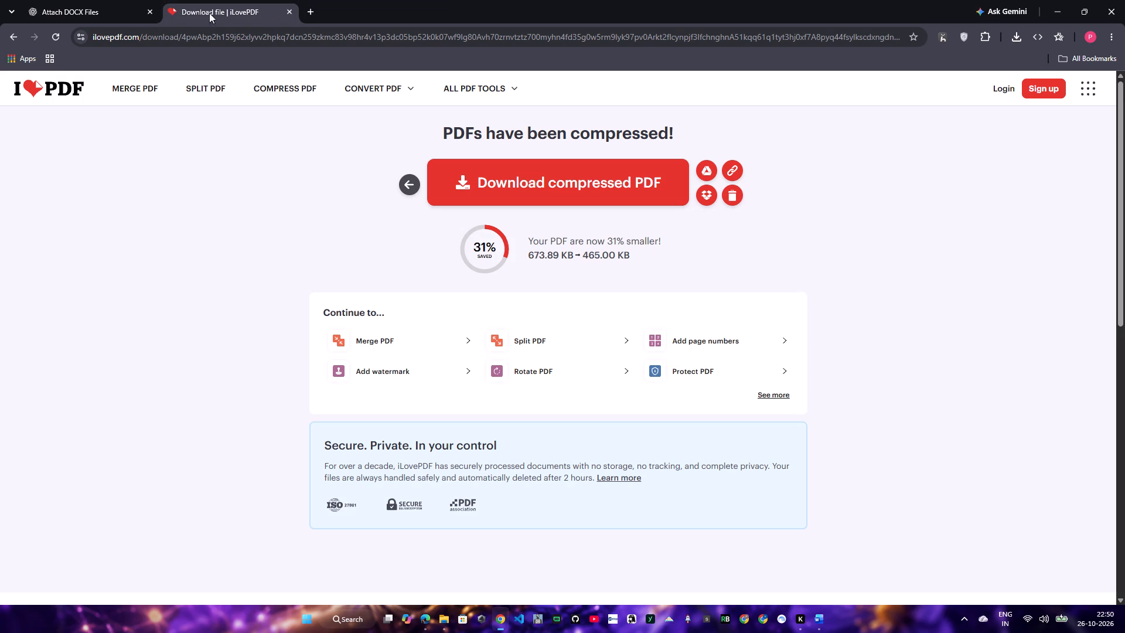
left_click(151, 8)
left_click(151, 8)
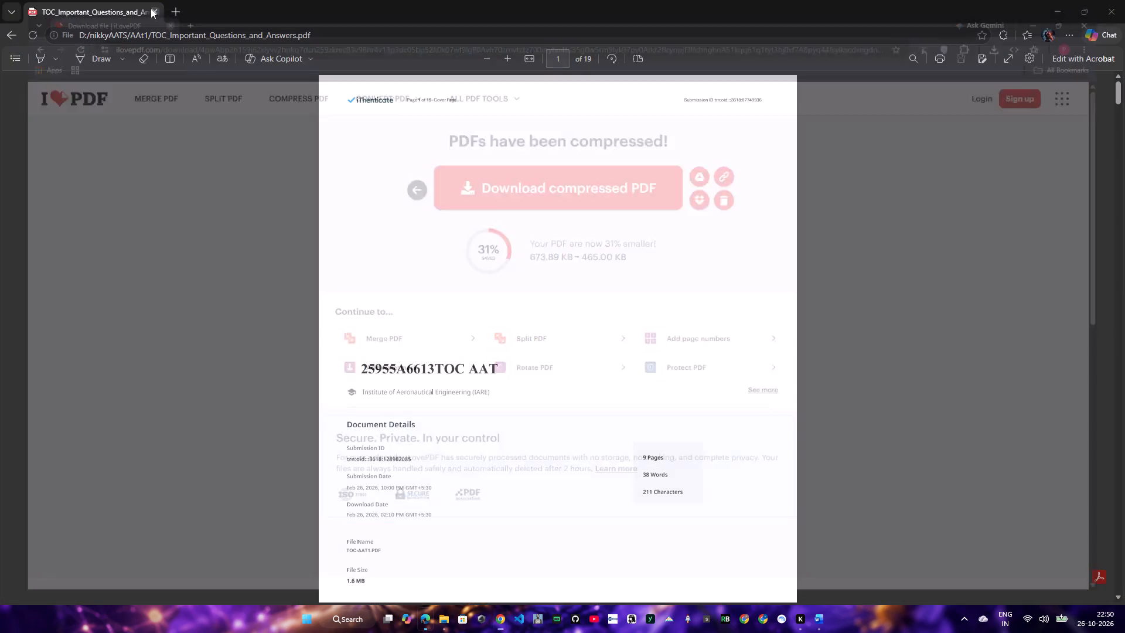
left_click(1121, 6)
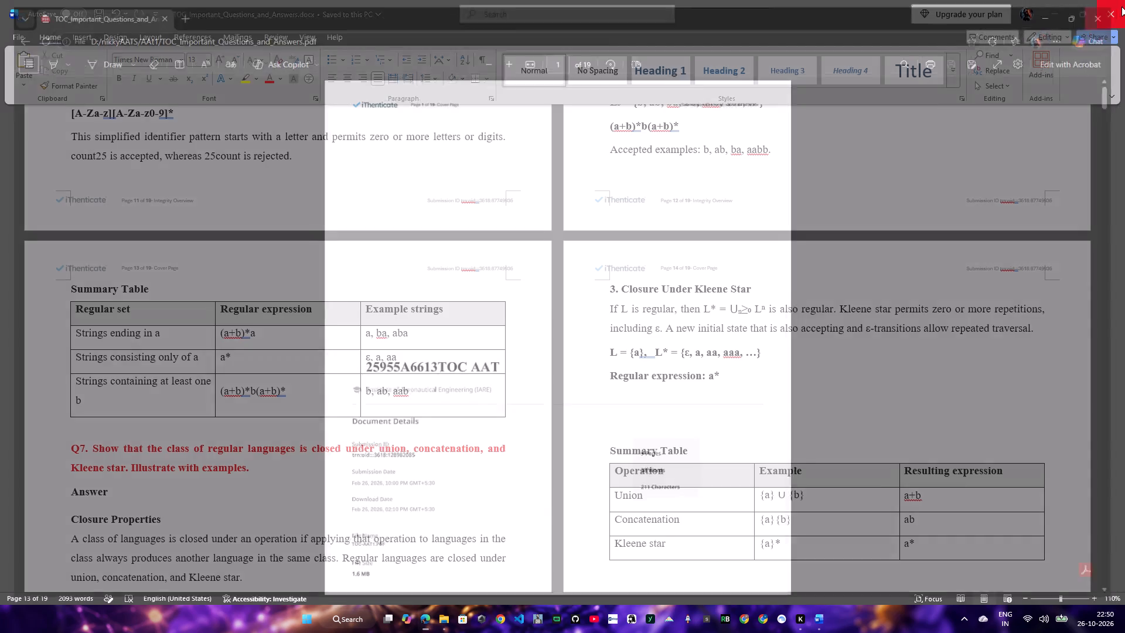
left_click(1124, 0)
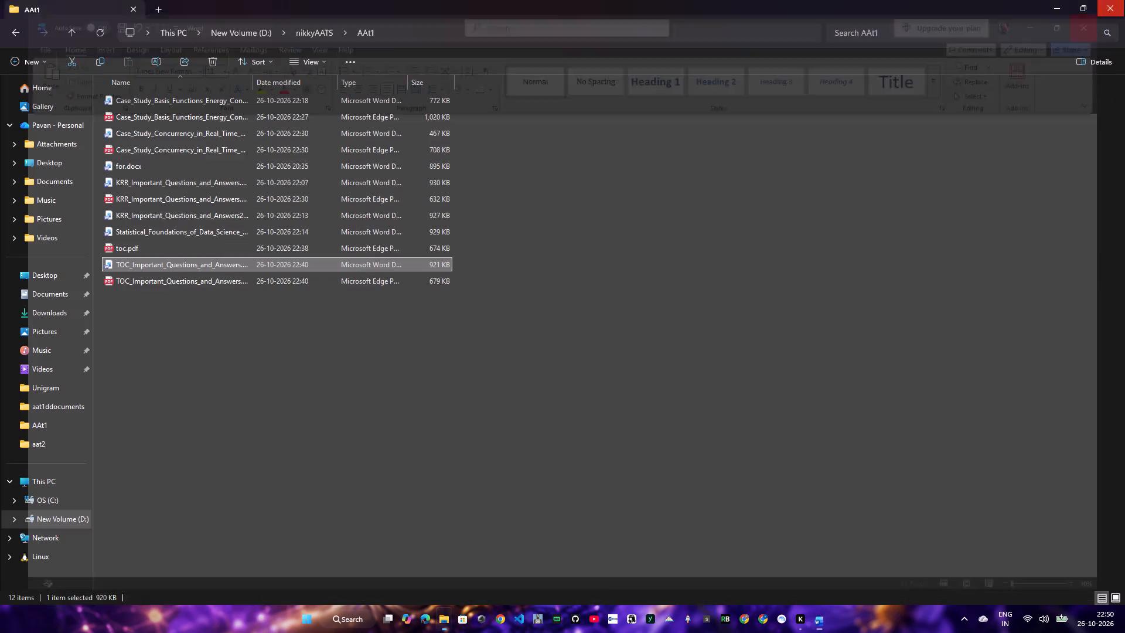
Permanently delete aat1ddocuments.zip, aat2.zip and AAt2docx.zip from the nikkyAATS folder in File Explorer.
left_click(308, 30)
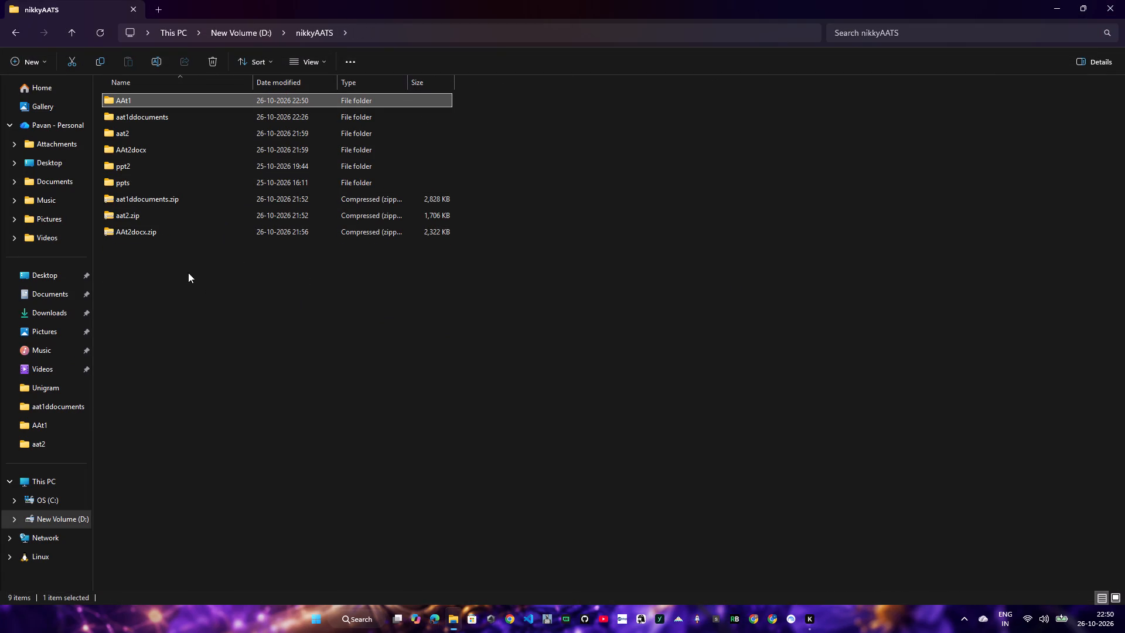
left_click_drag(188, 273, 165, 193)
key("shift+Delete")
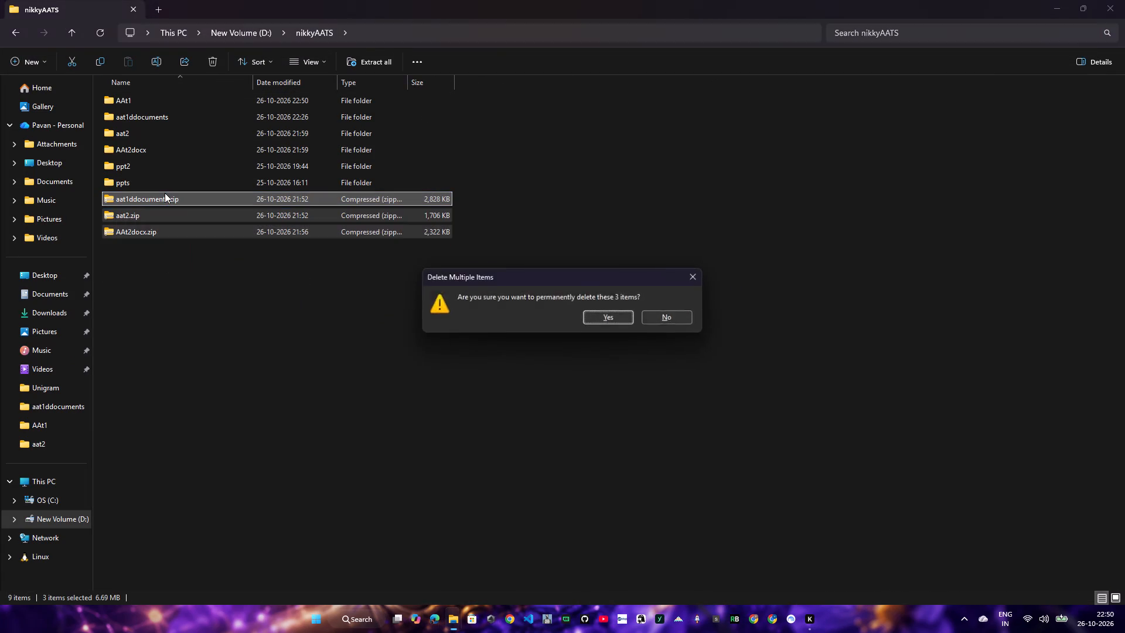
key("Return")
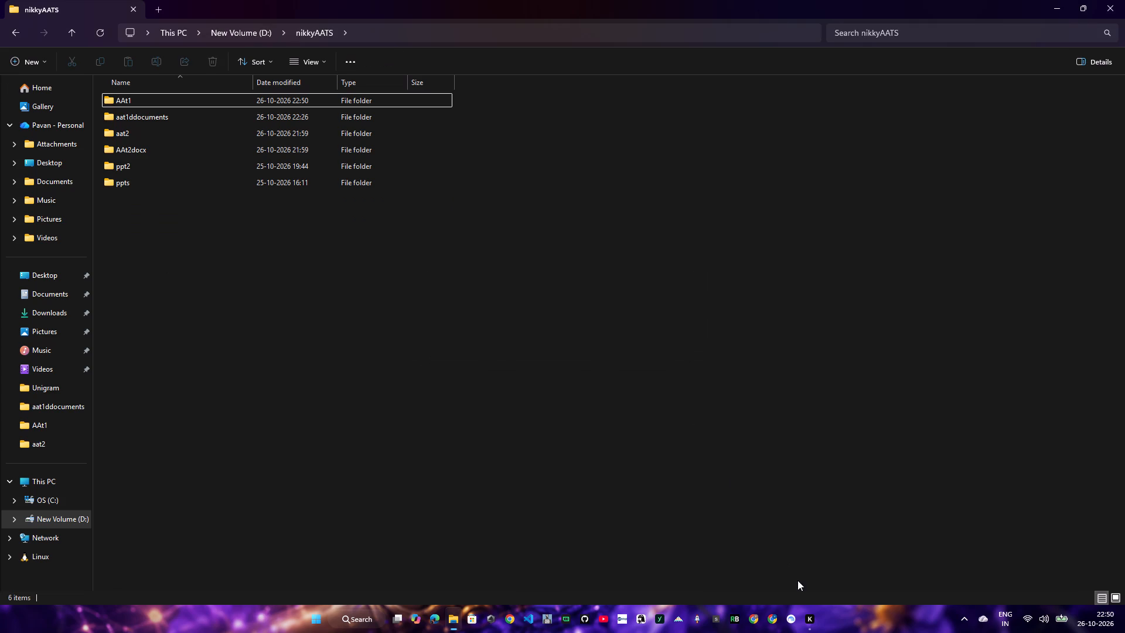